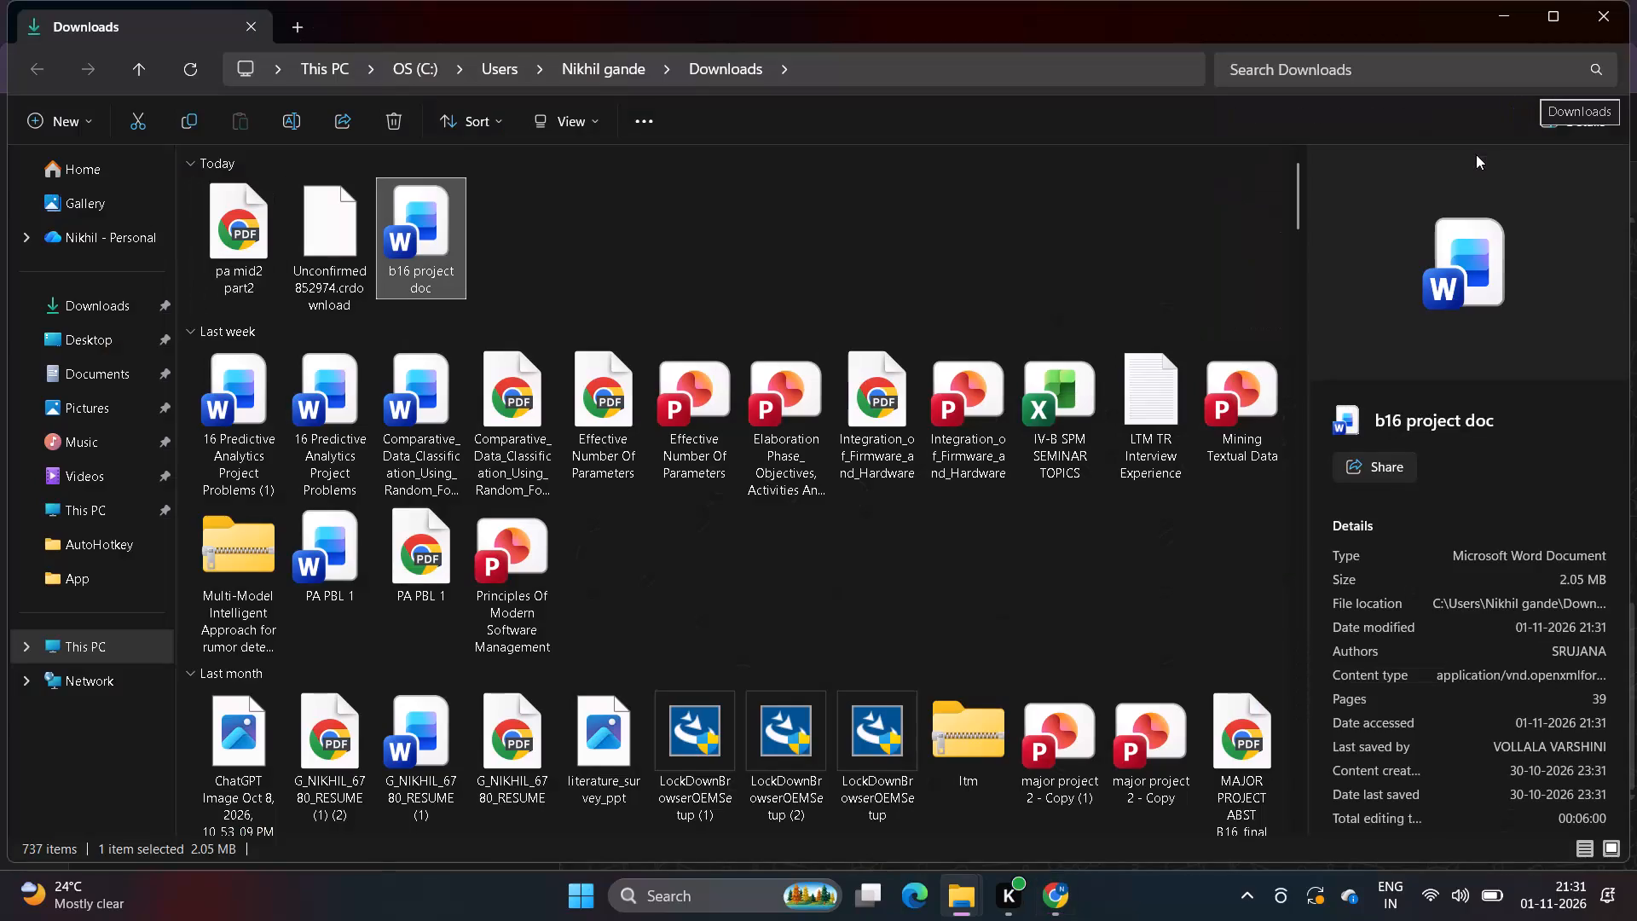
# Open the Word document "b16 project doc" from the Downloads folder.
pyautogui.doubleClick(412, 227)
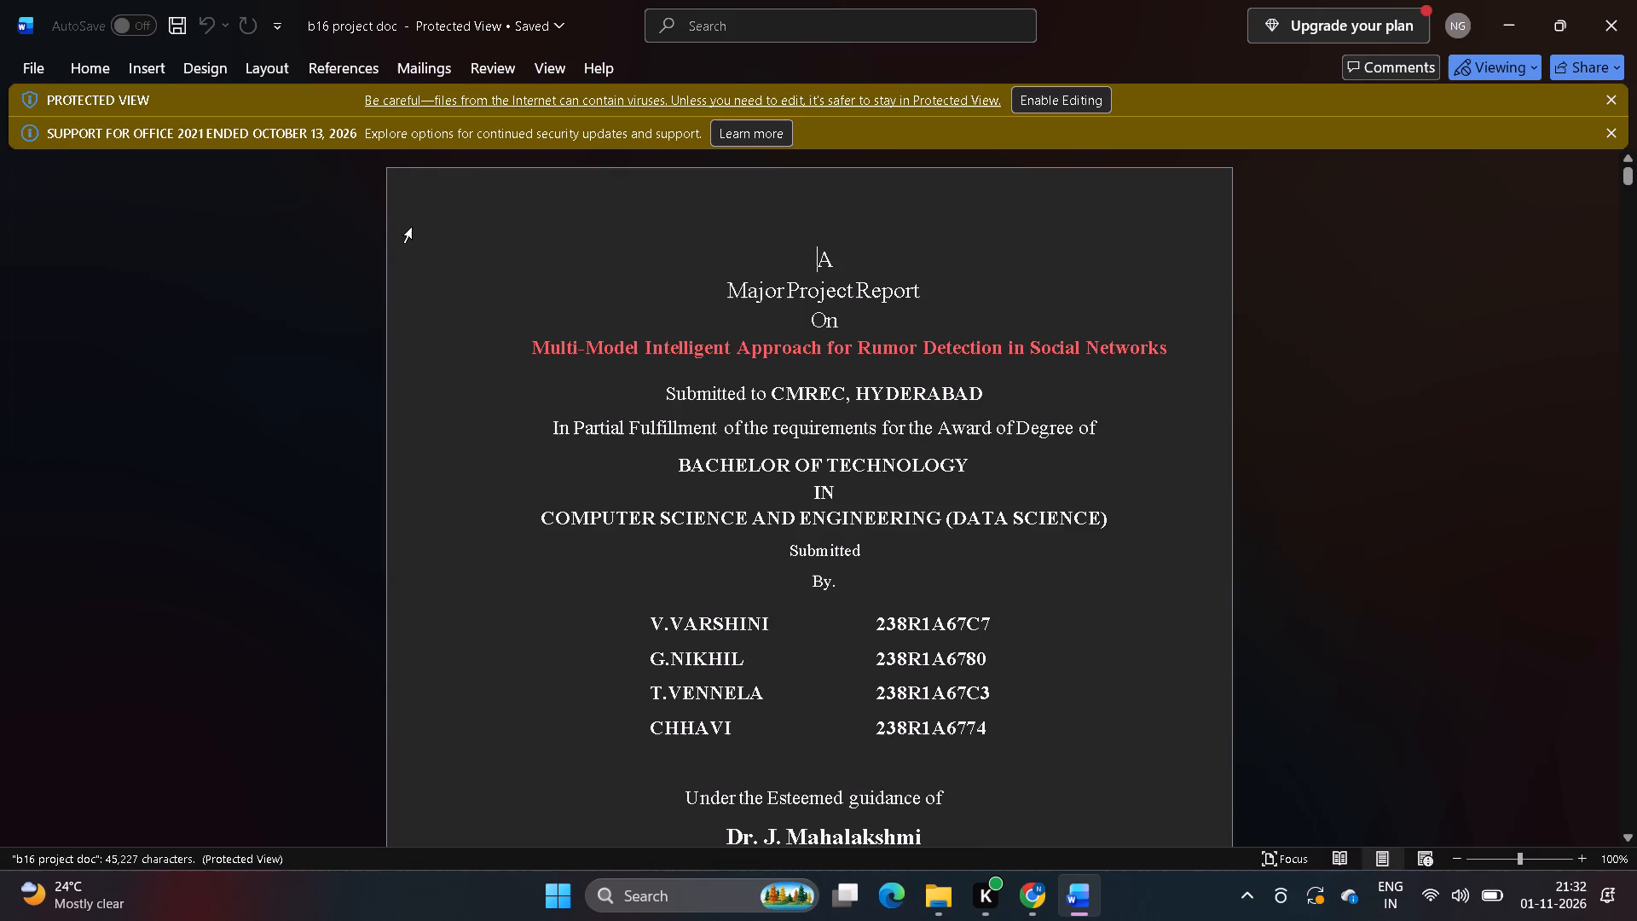
# Look through the report's front pages, including the title page, certificate, acknowledgment and abstract.
pyautogui.scroll(-9, 412, 227)
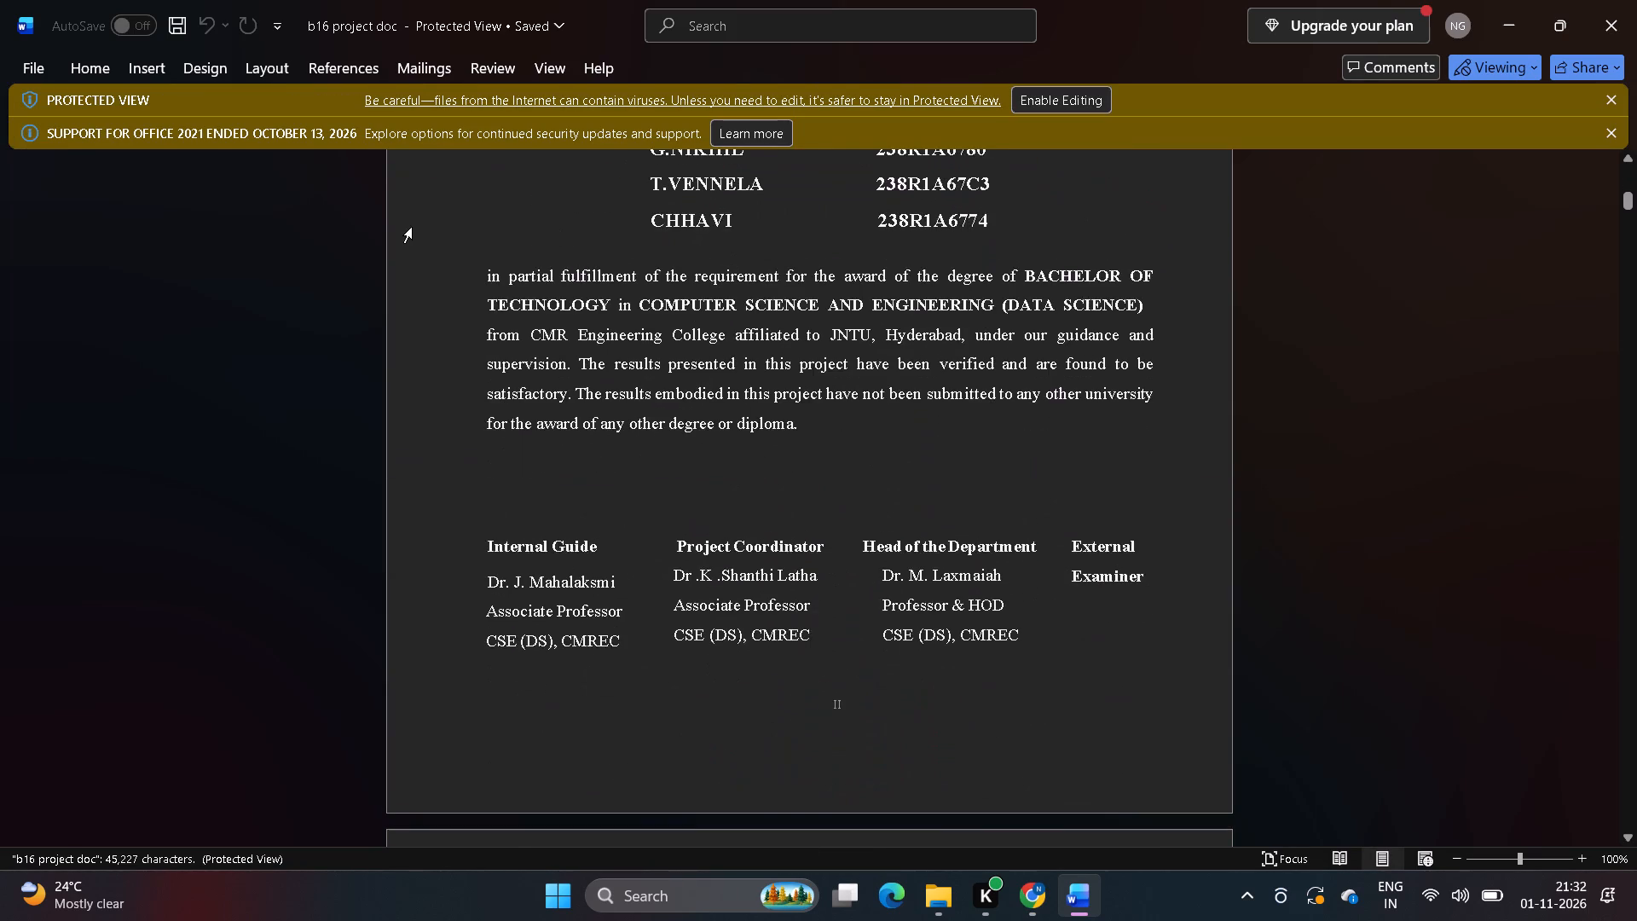
pyautogui.scroll(-8, 412, 227)
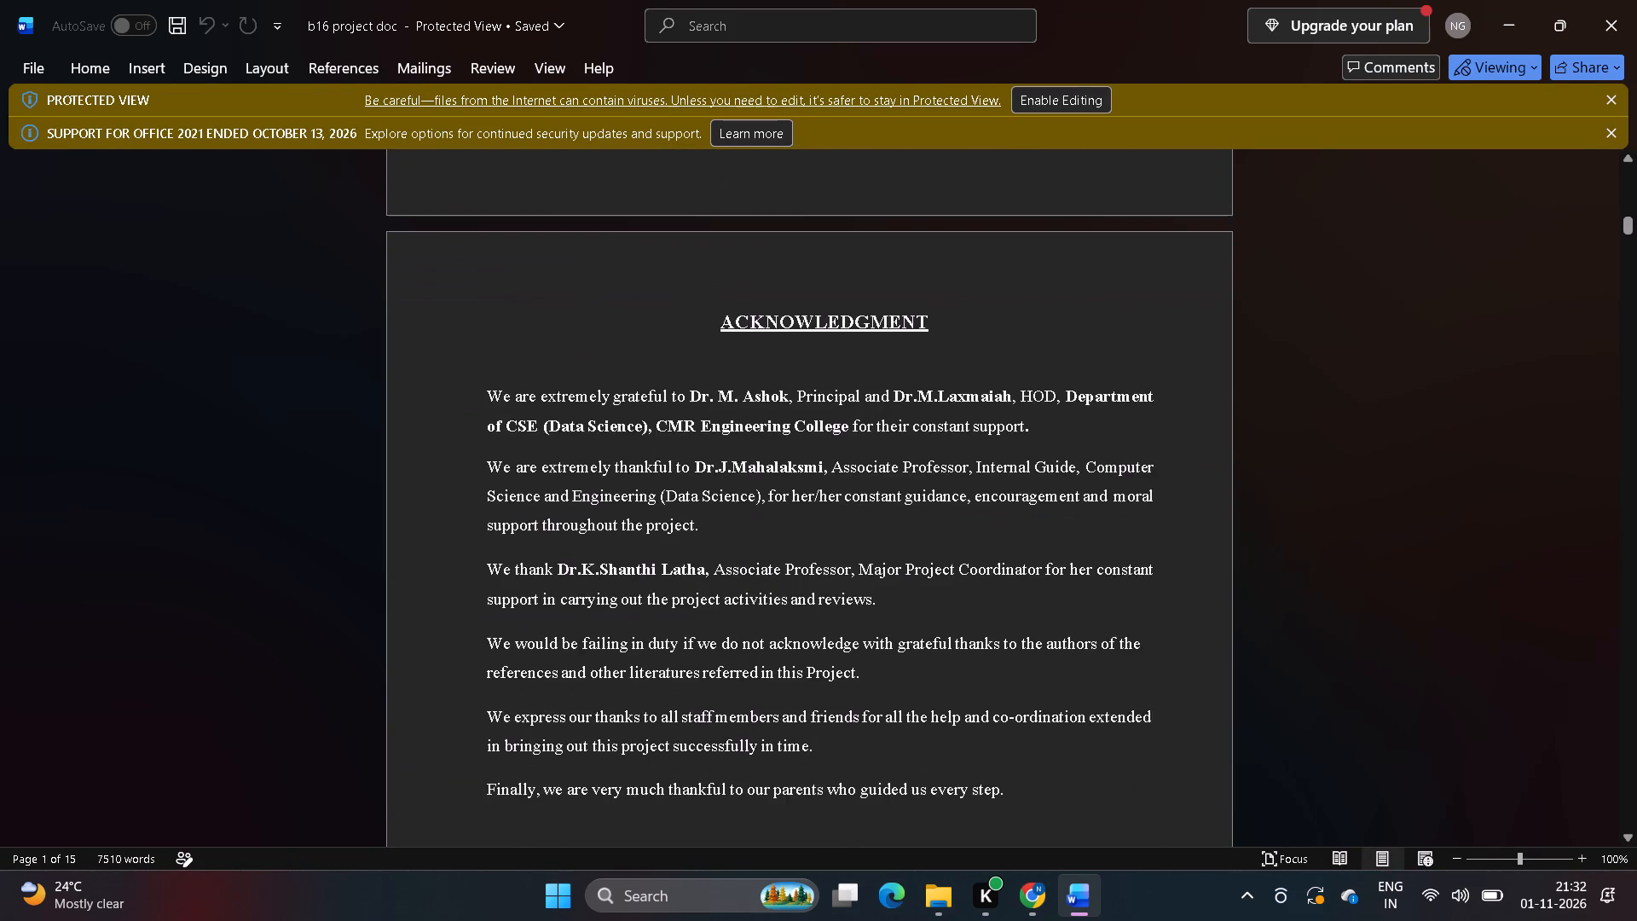
pyautogui.scroll(-9, 412, 227)
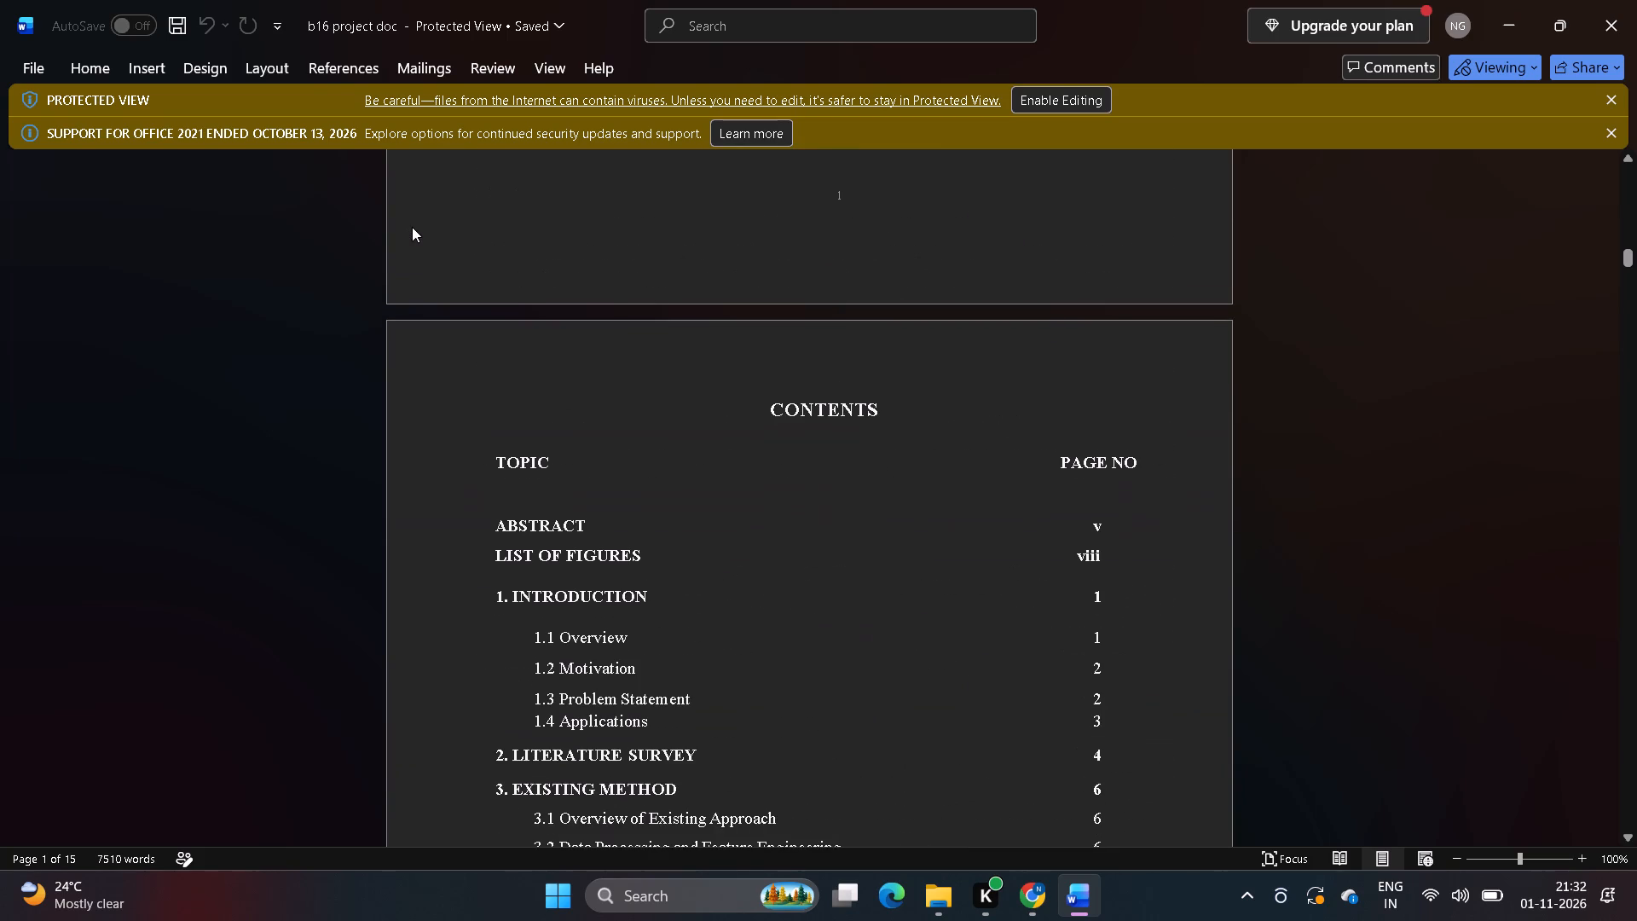
pyautogui.scroll(-1, 412, 227)
pyautogui.scroll(4, 412, 227)
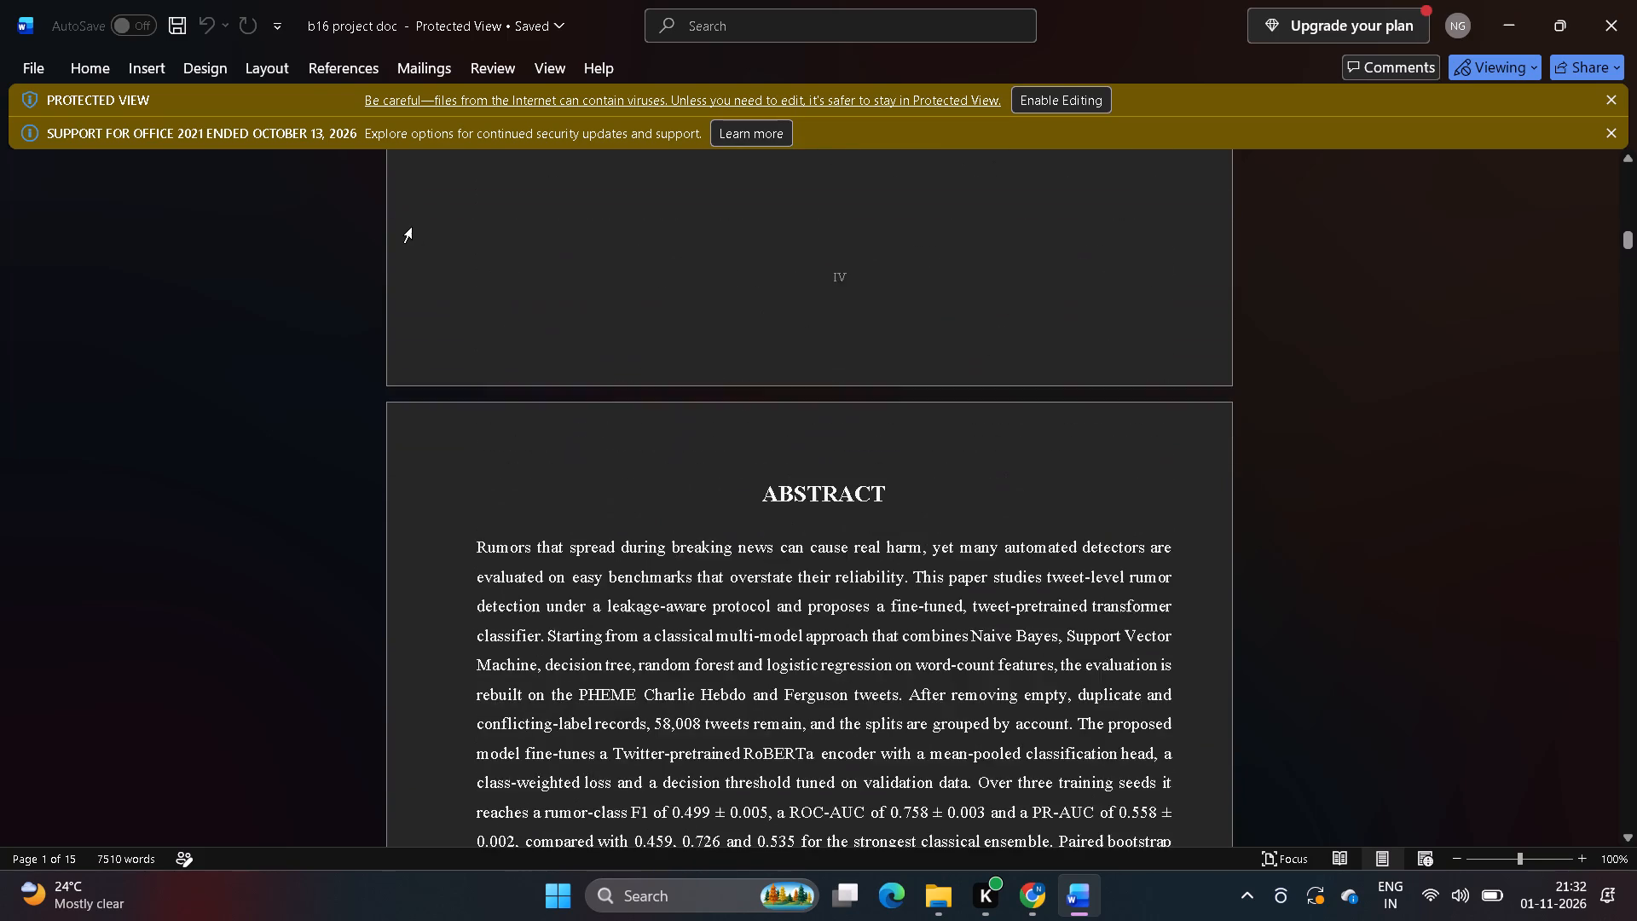
pyautogui.scroll(3, 412, 227)
# Review the abstract's key words, the Contents pages and the List of Figures table.
pyautogui.scroll(-6, 412, 227)
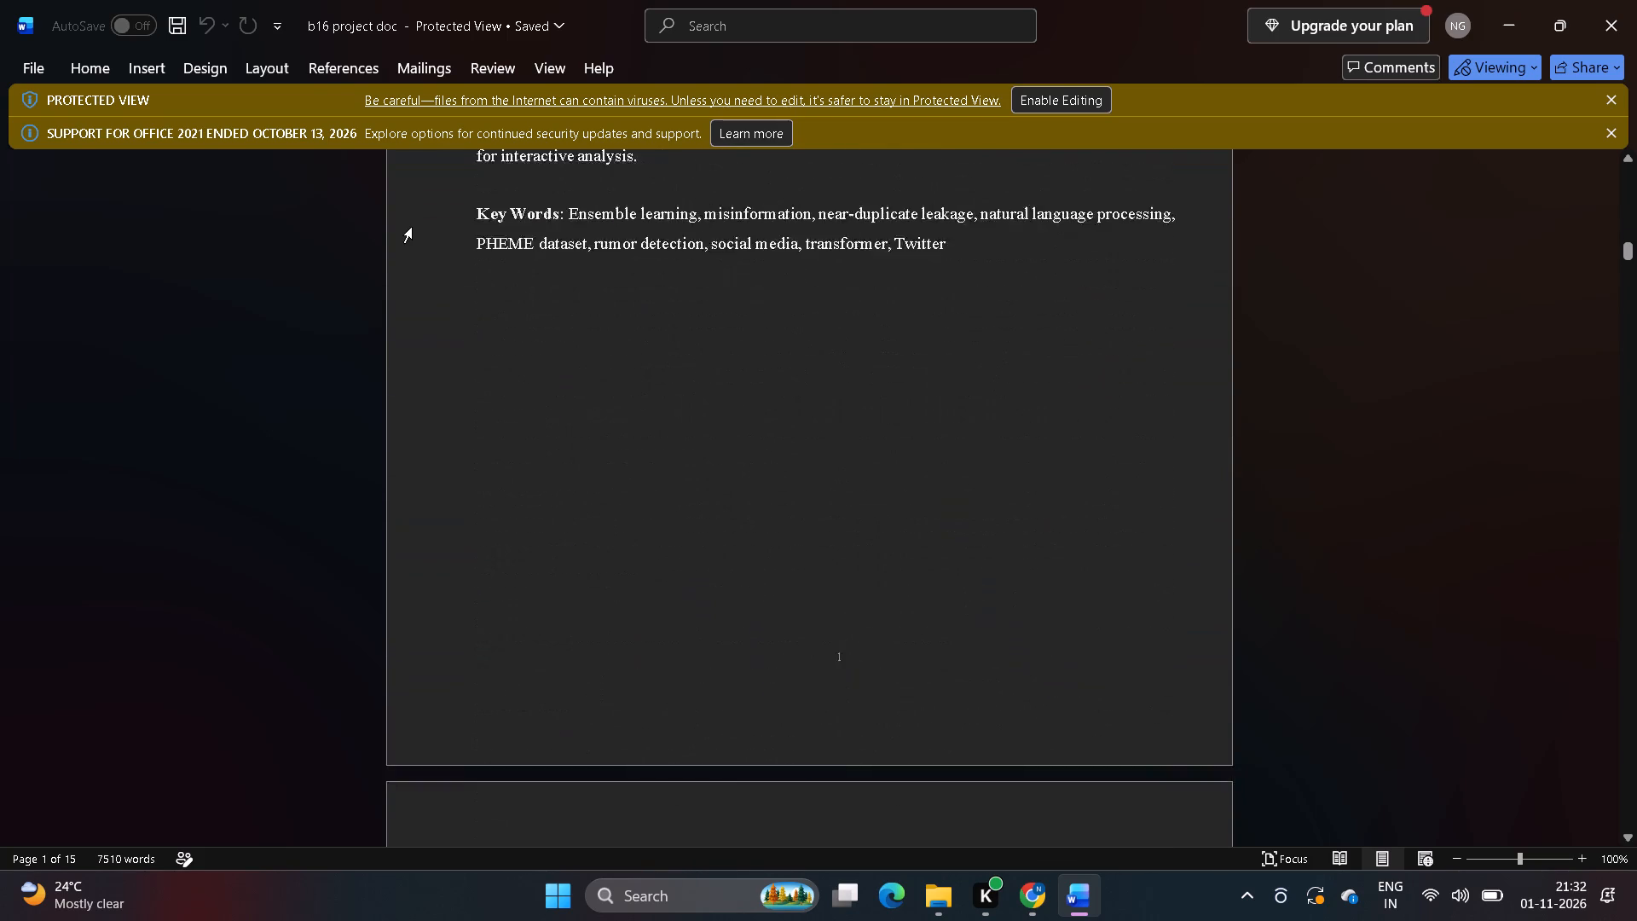
pyautogui.scroll(-3, 412, 227)
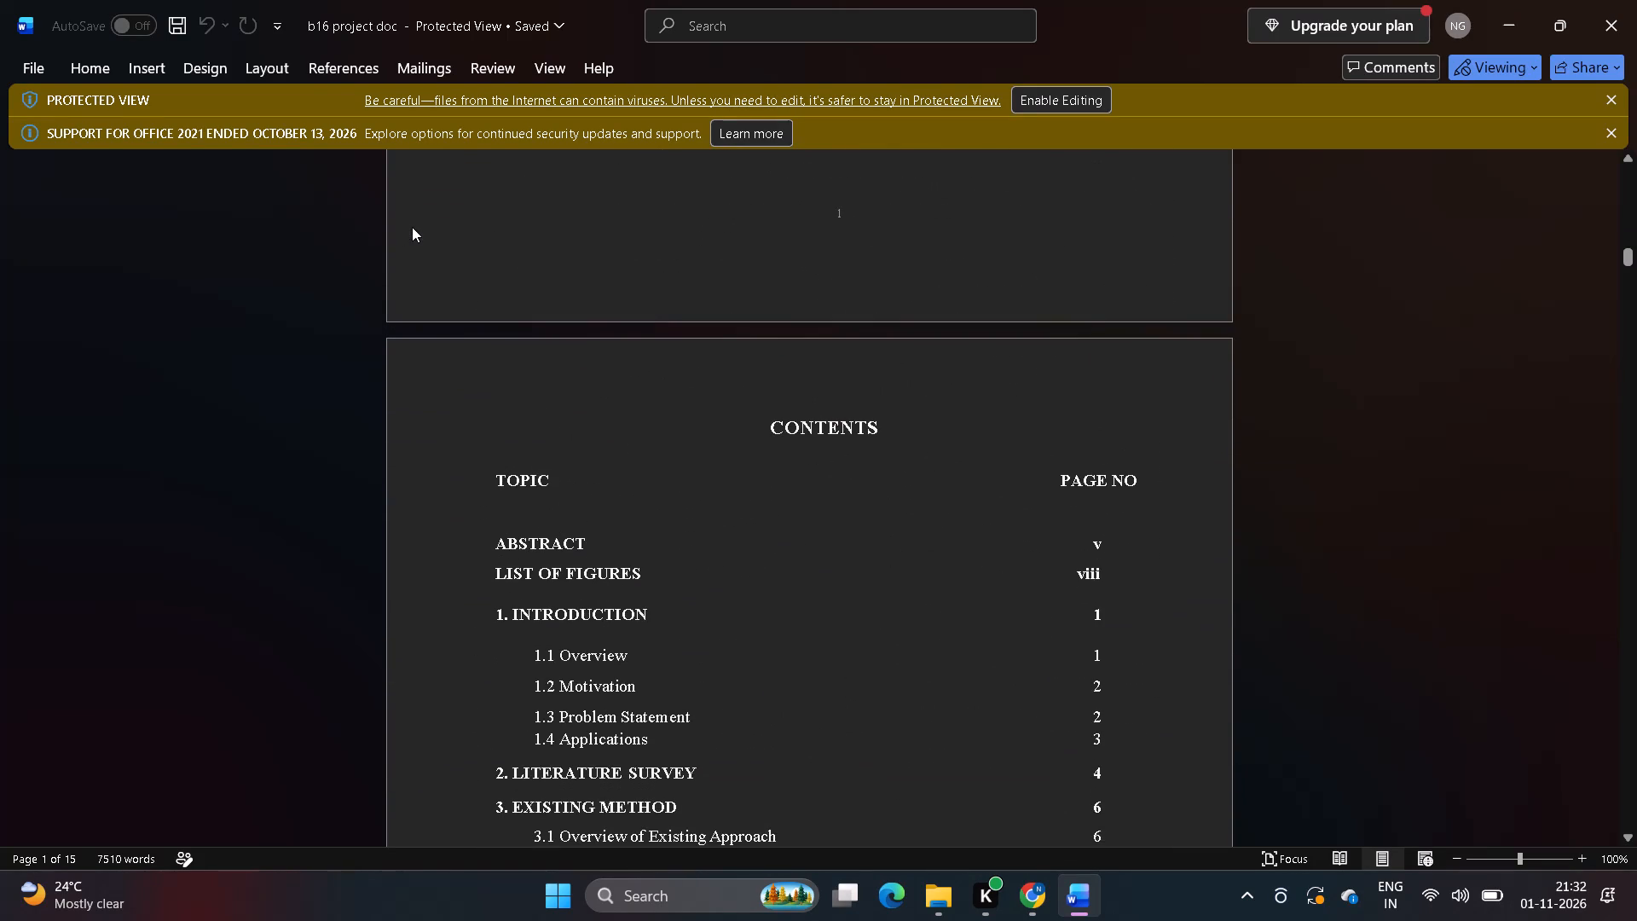
pyautogui.scroll(-3, 412, 227)
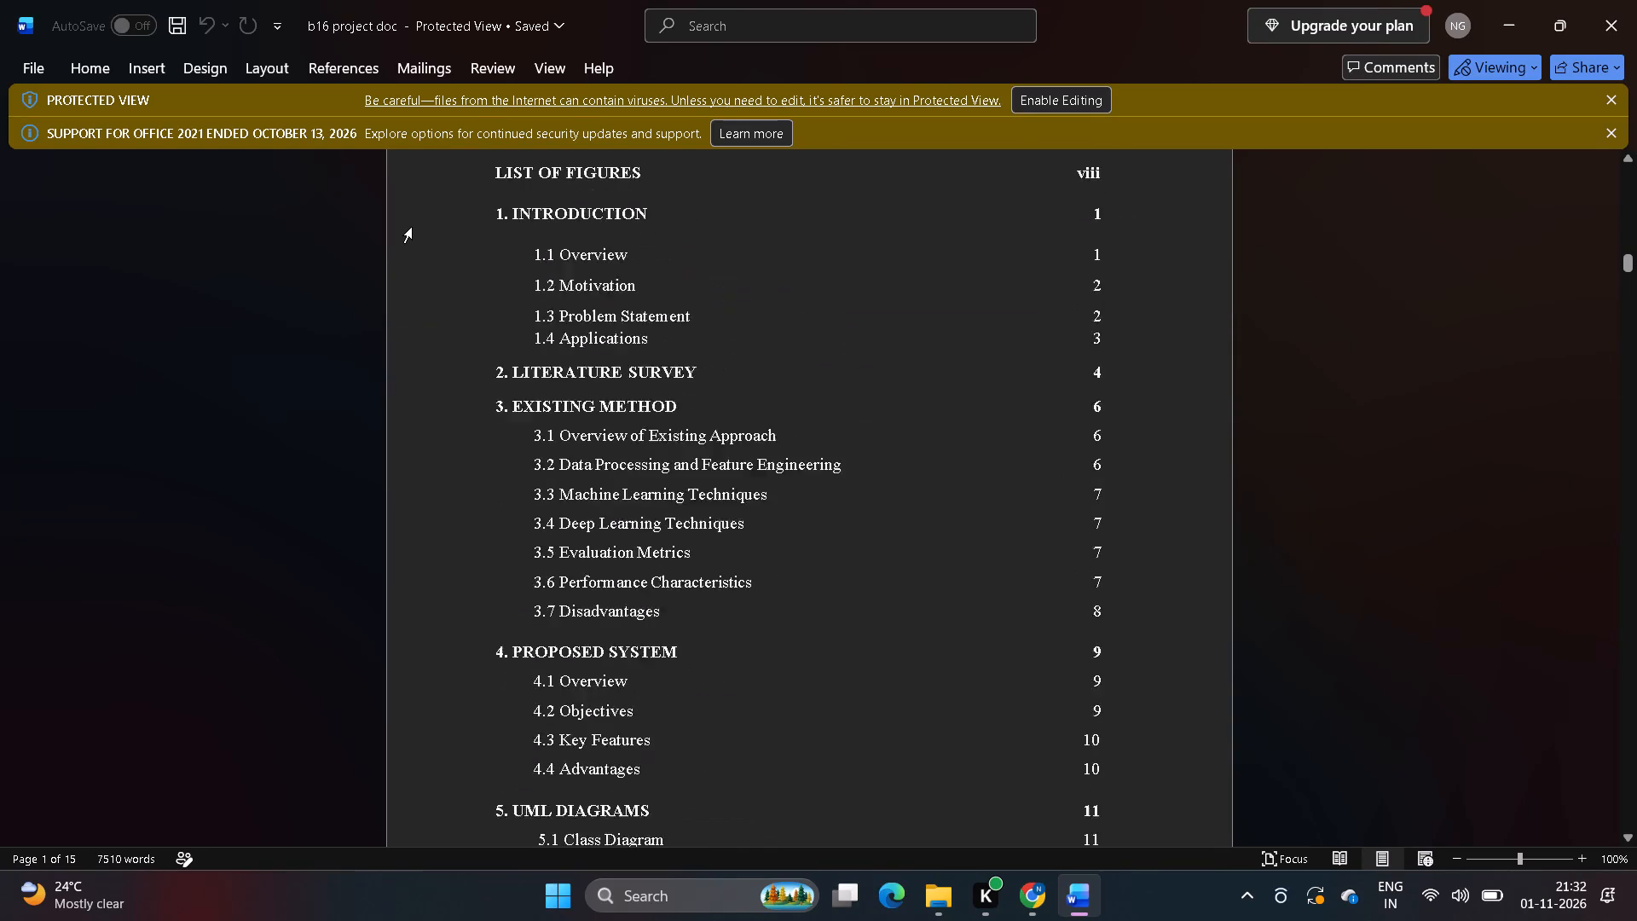
pyautogui.scroll(-7, 412, 227)
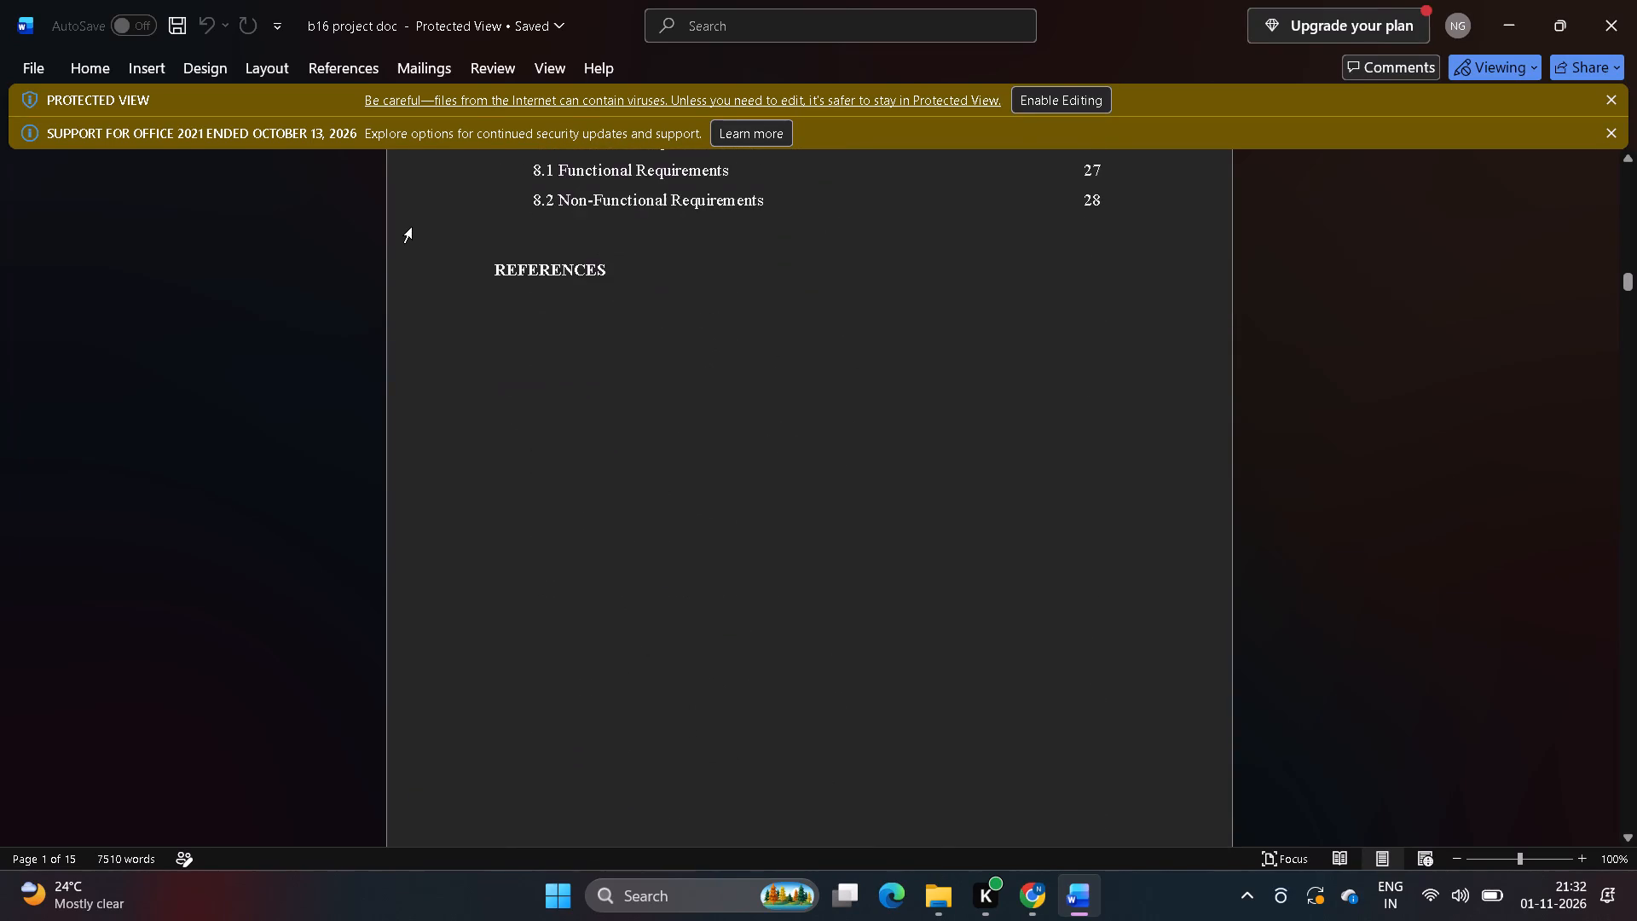
pyautogui.scroll(-6, 412, 227)
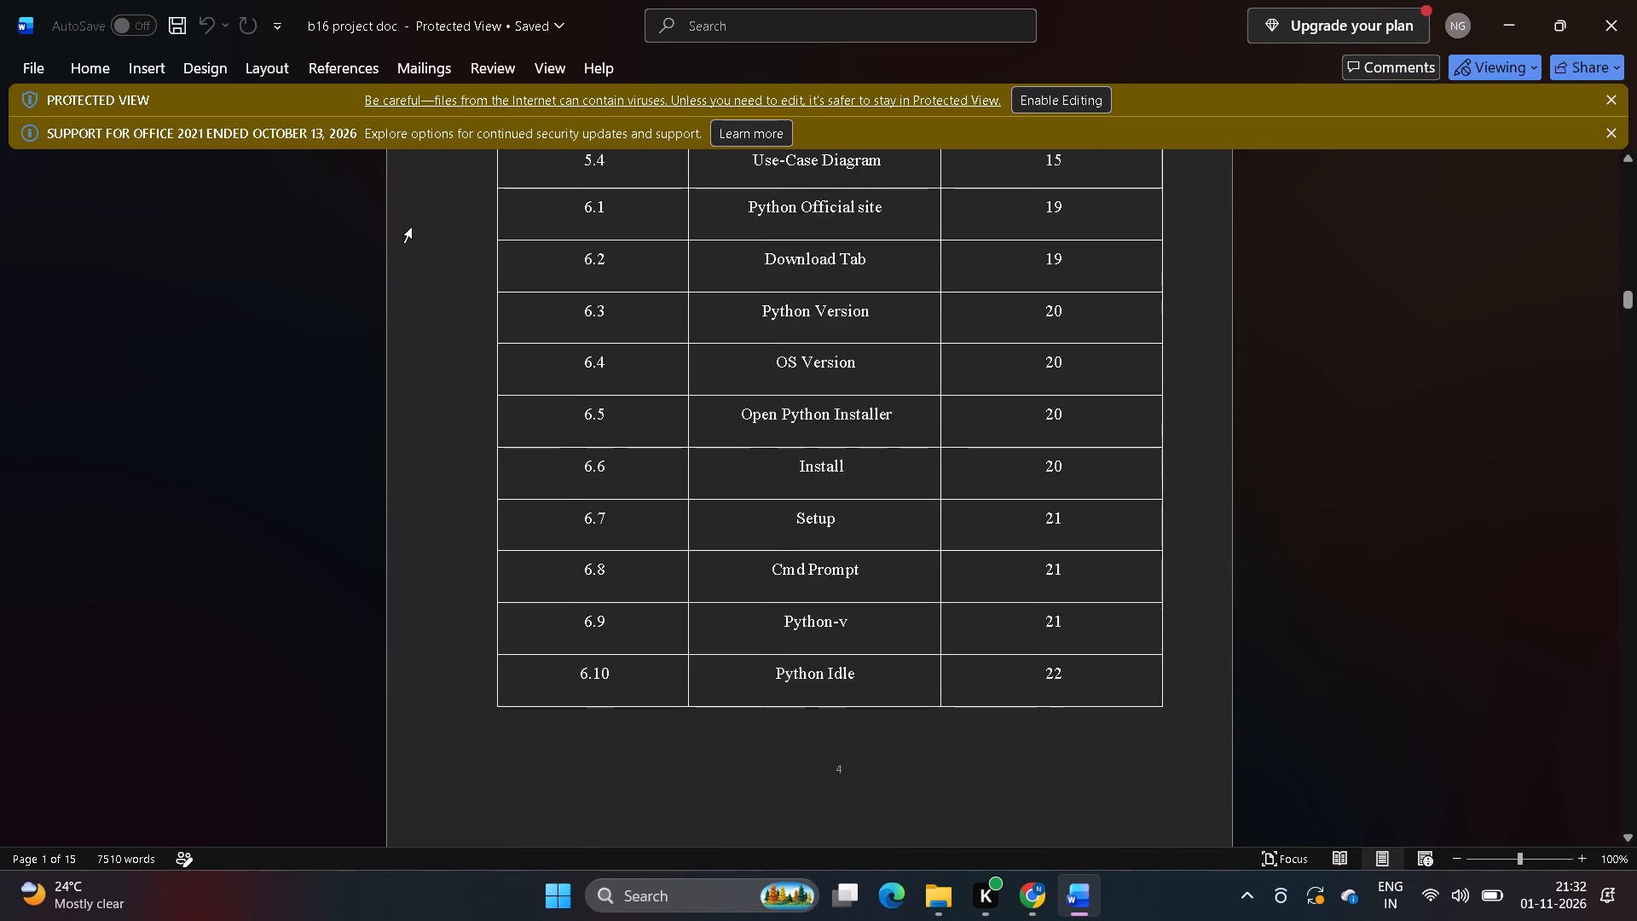
# Examine the first page of the Introduction chapter, after the List of Figures.
pyautogui.scroll(-8, 412, 227)
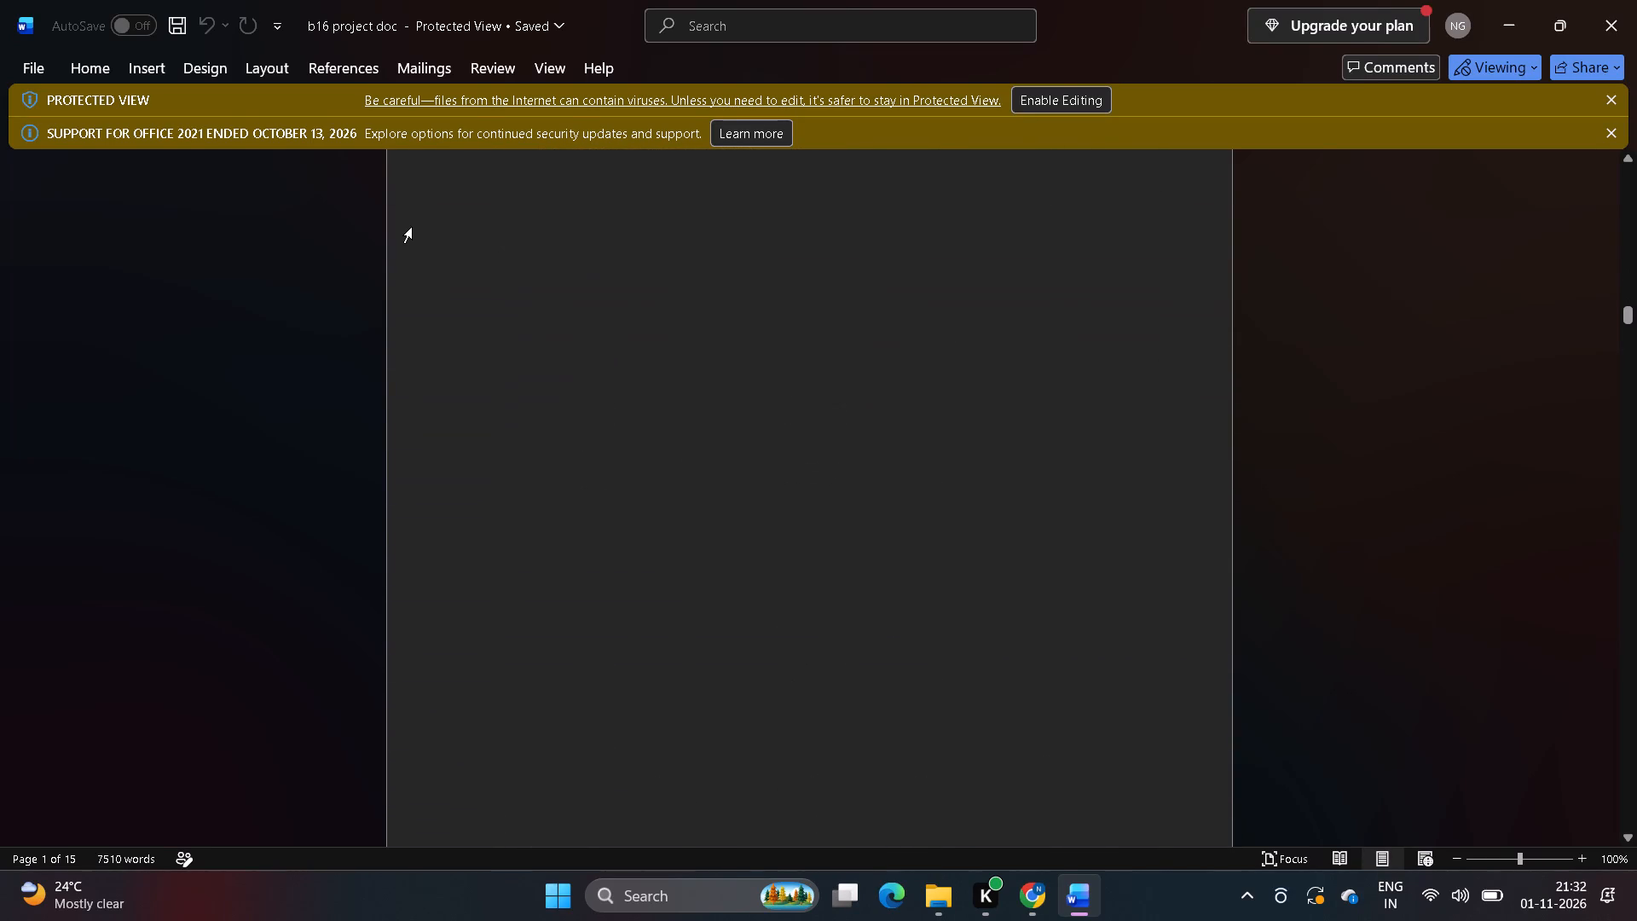
pyautogui.scroll(-6, 412, 227)
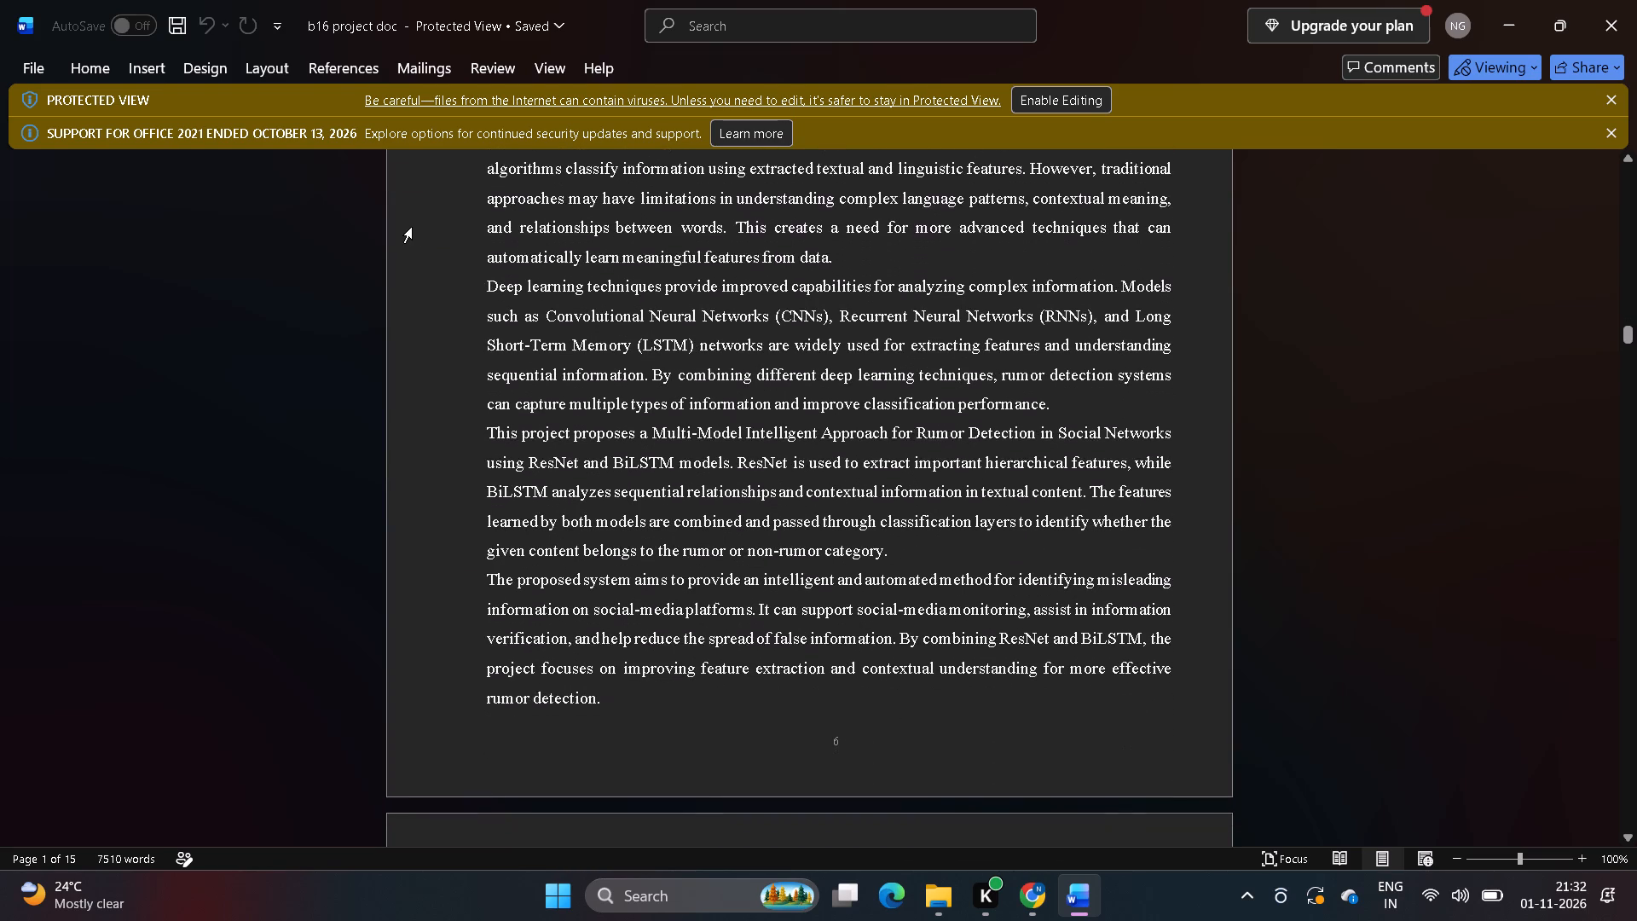
pyautogui.scroll(-2, 412, 227)
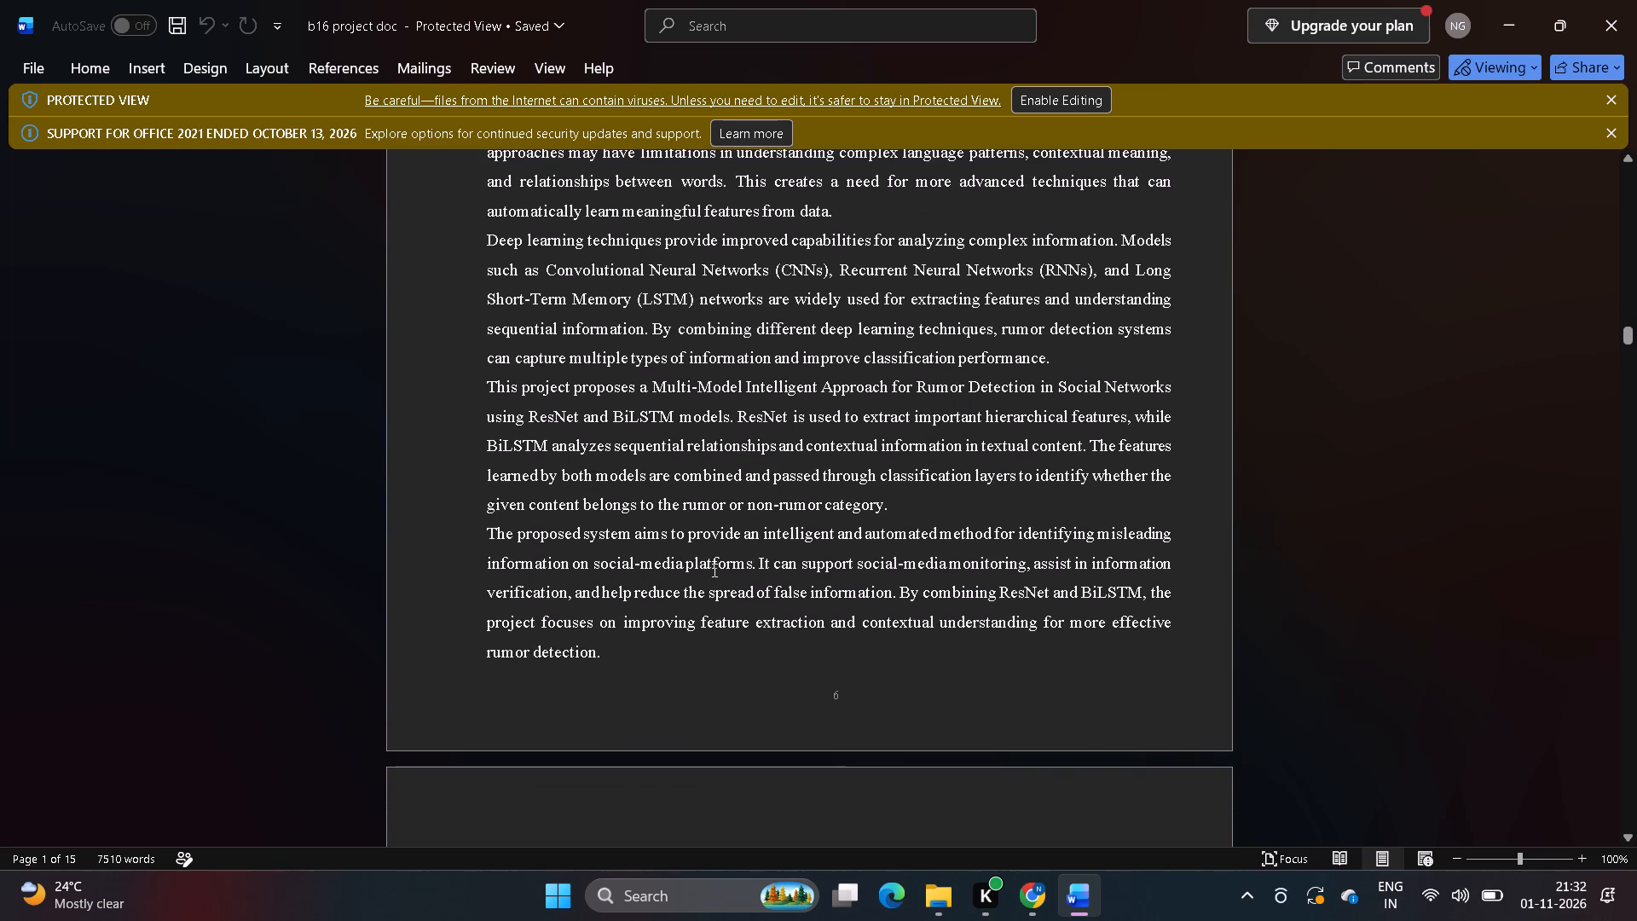
# Go back through the List of Figures and Contents pages to recheck the abstract.
pyautogui.scroll(13, 714, 597)
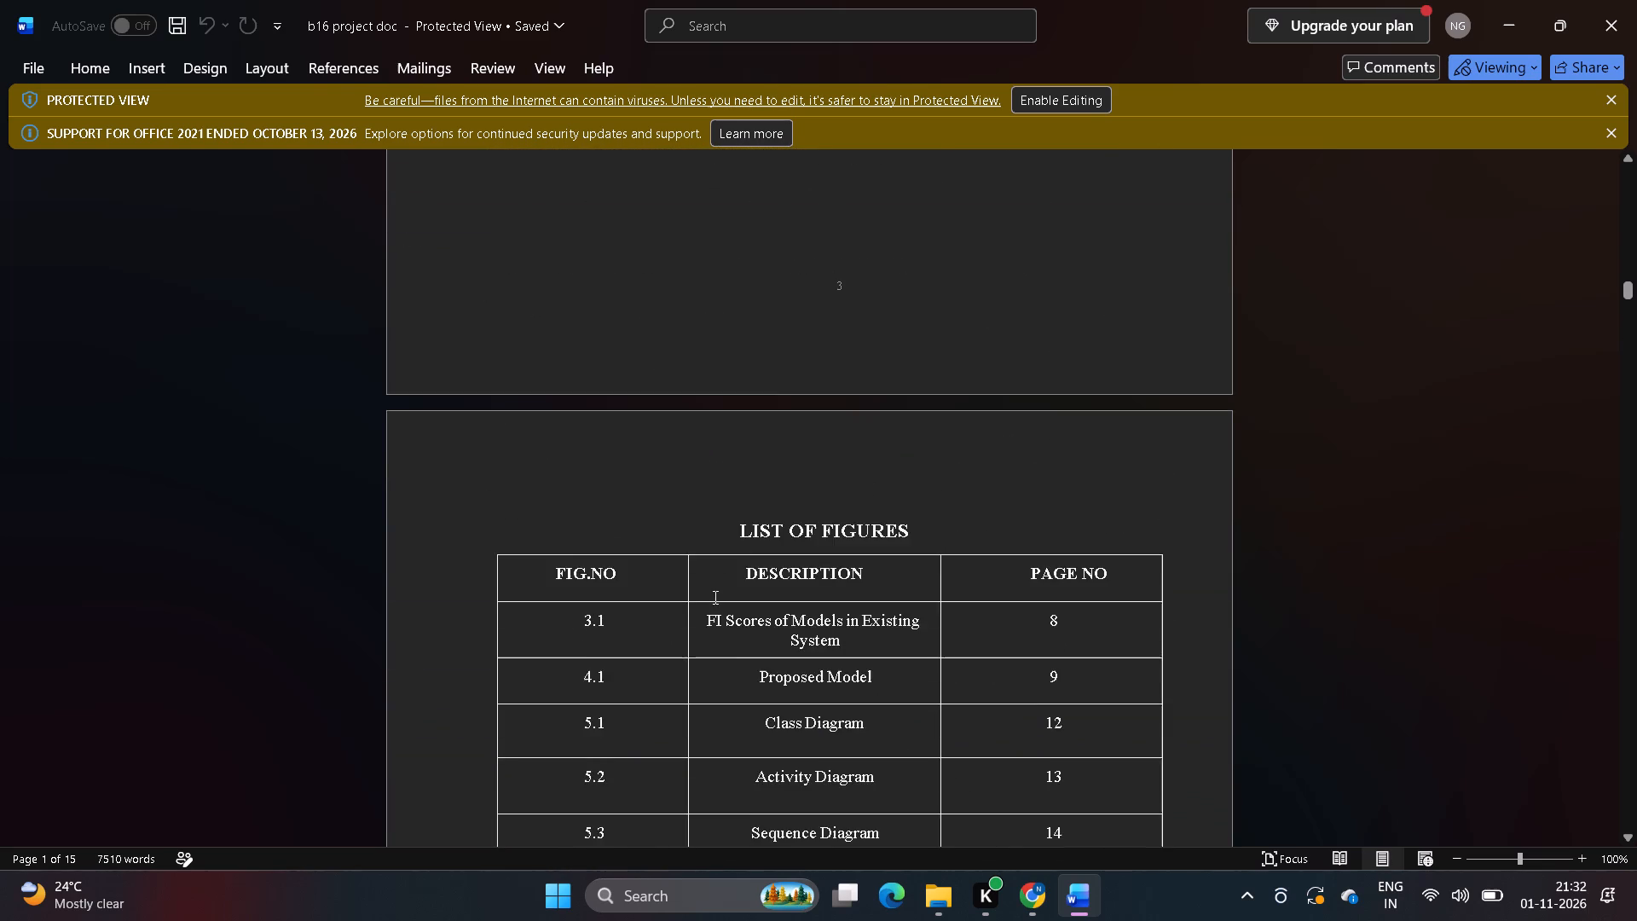
pyautogui.scroll(3, 714, 597)
pyautogui.hscroll(1, 714, 597)
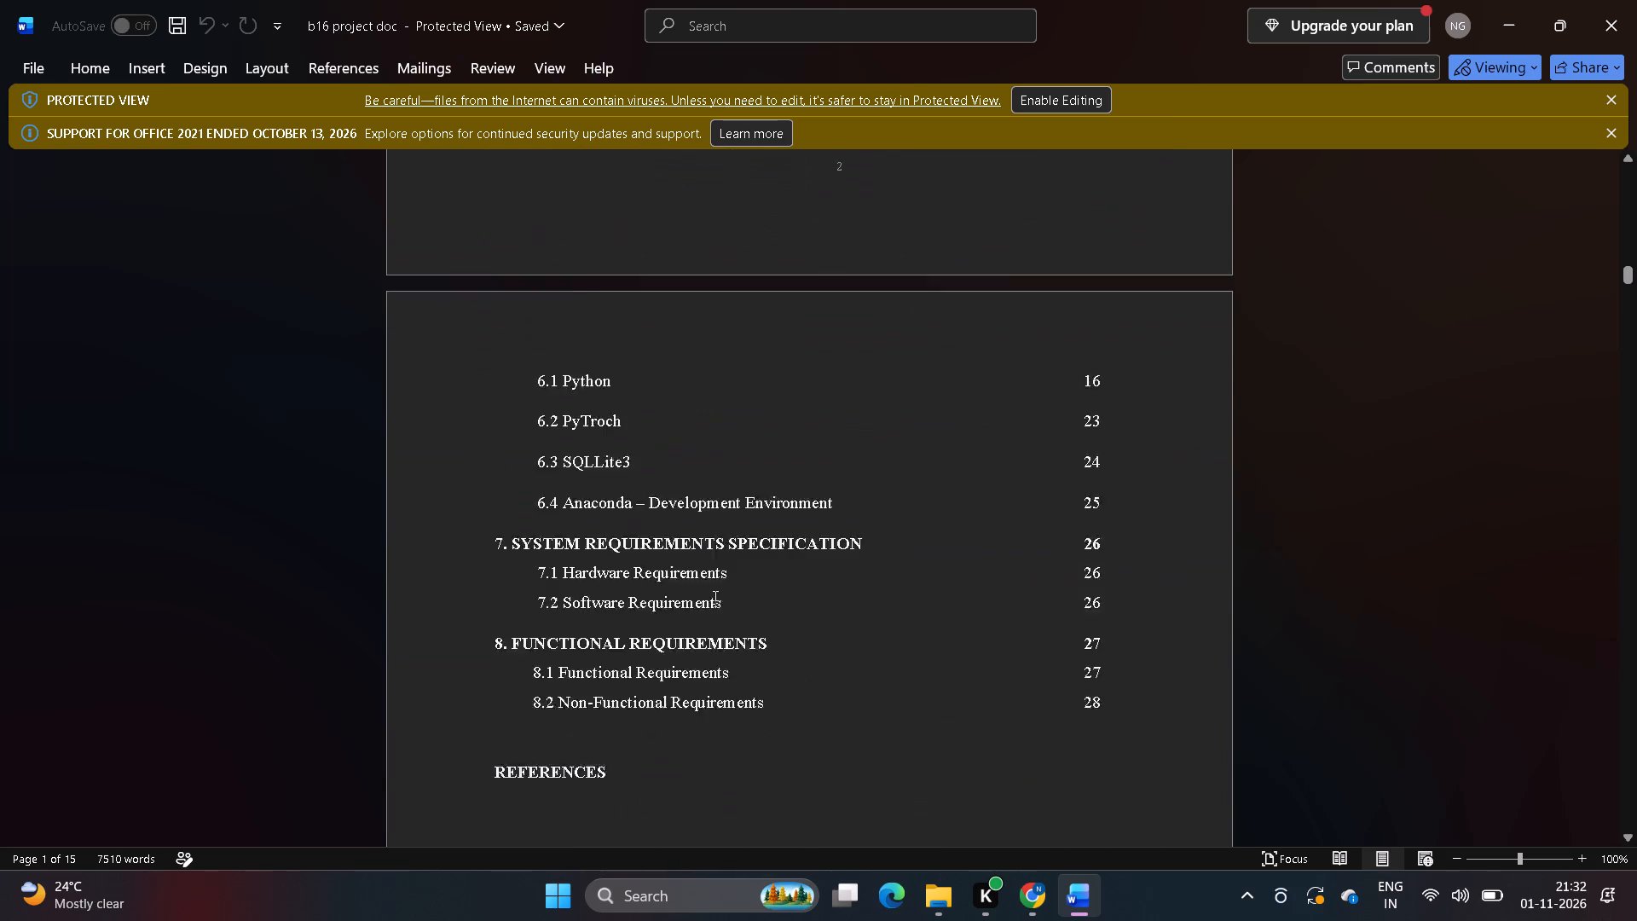
pyautogui.hscroll(1, 714, 597)
pyautogui.scroll(1, 714, 597)
pyautogui.hscroll(1, 714, 597)
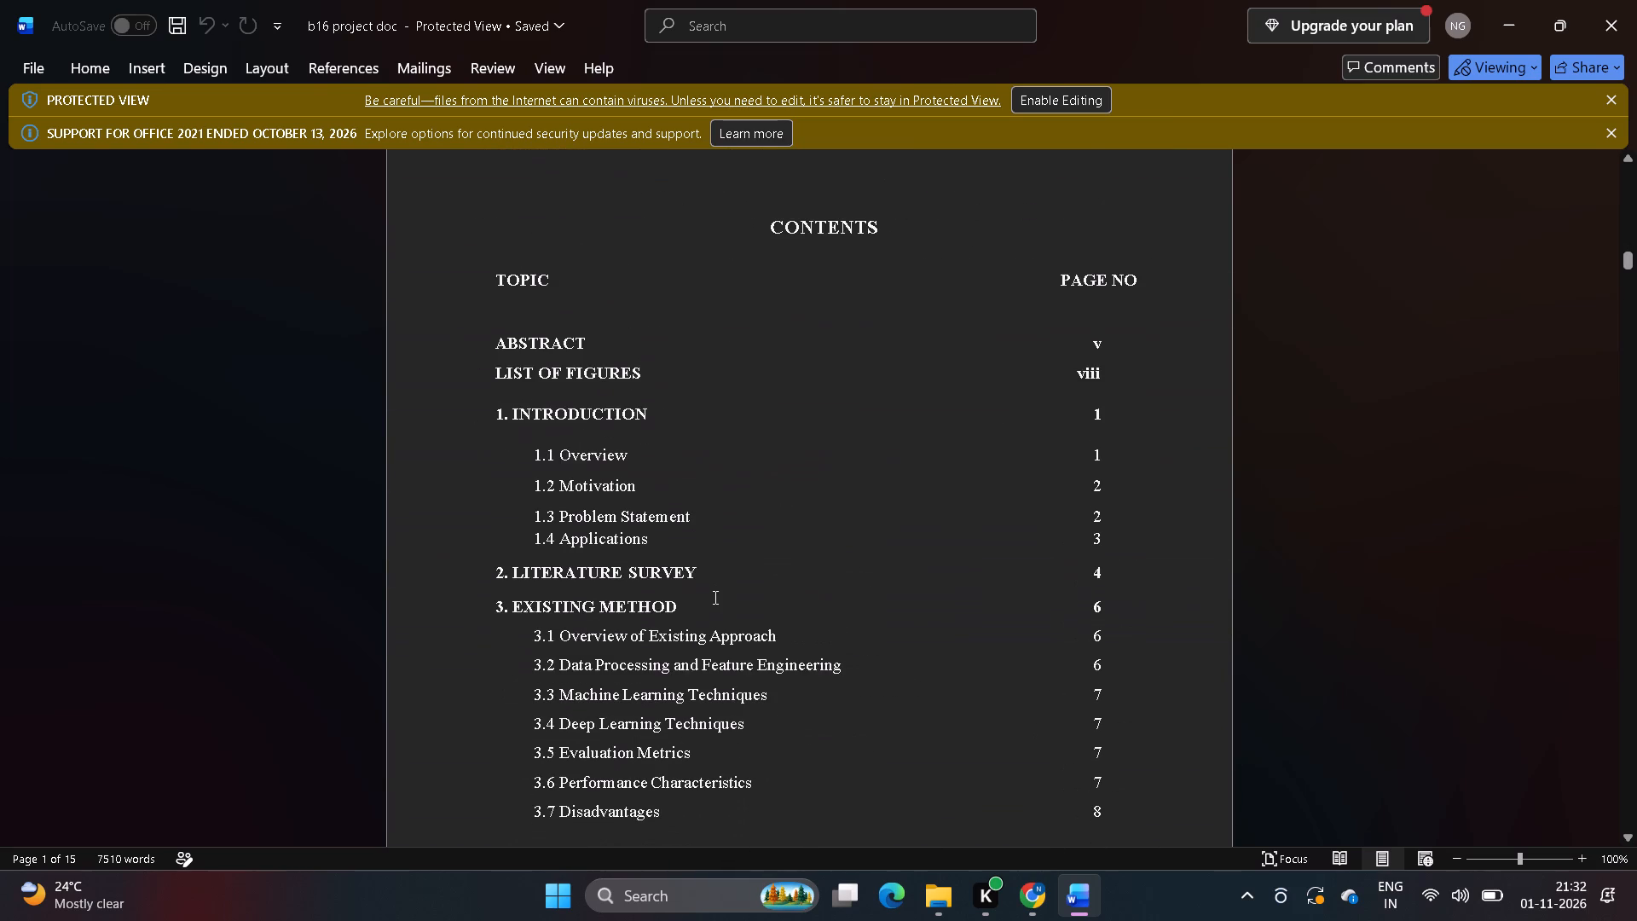
pyautogui.scroll(1, 714, 597)
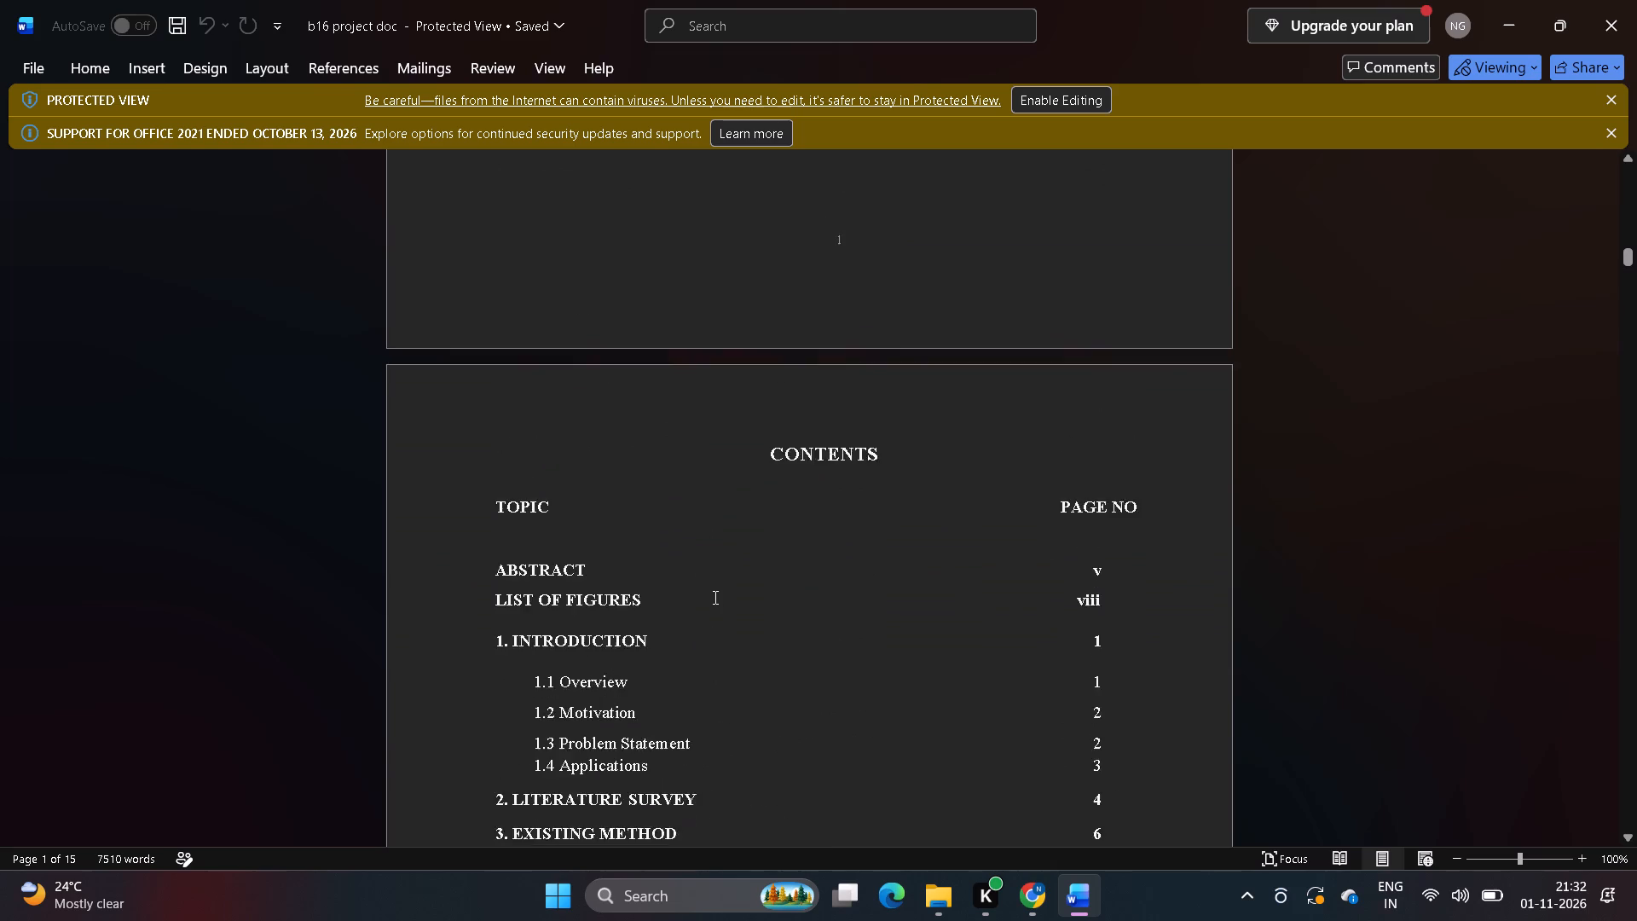
pyautogui.scroll(5, 714, 597)
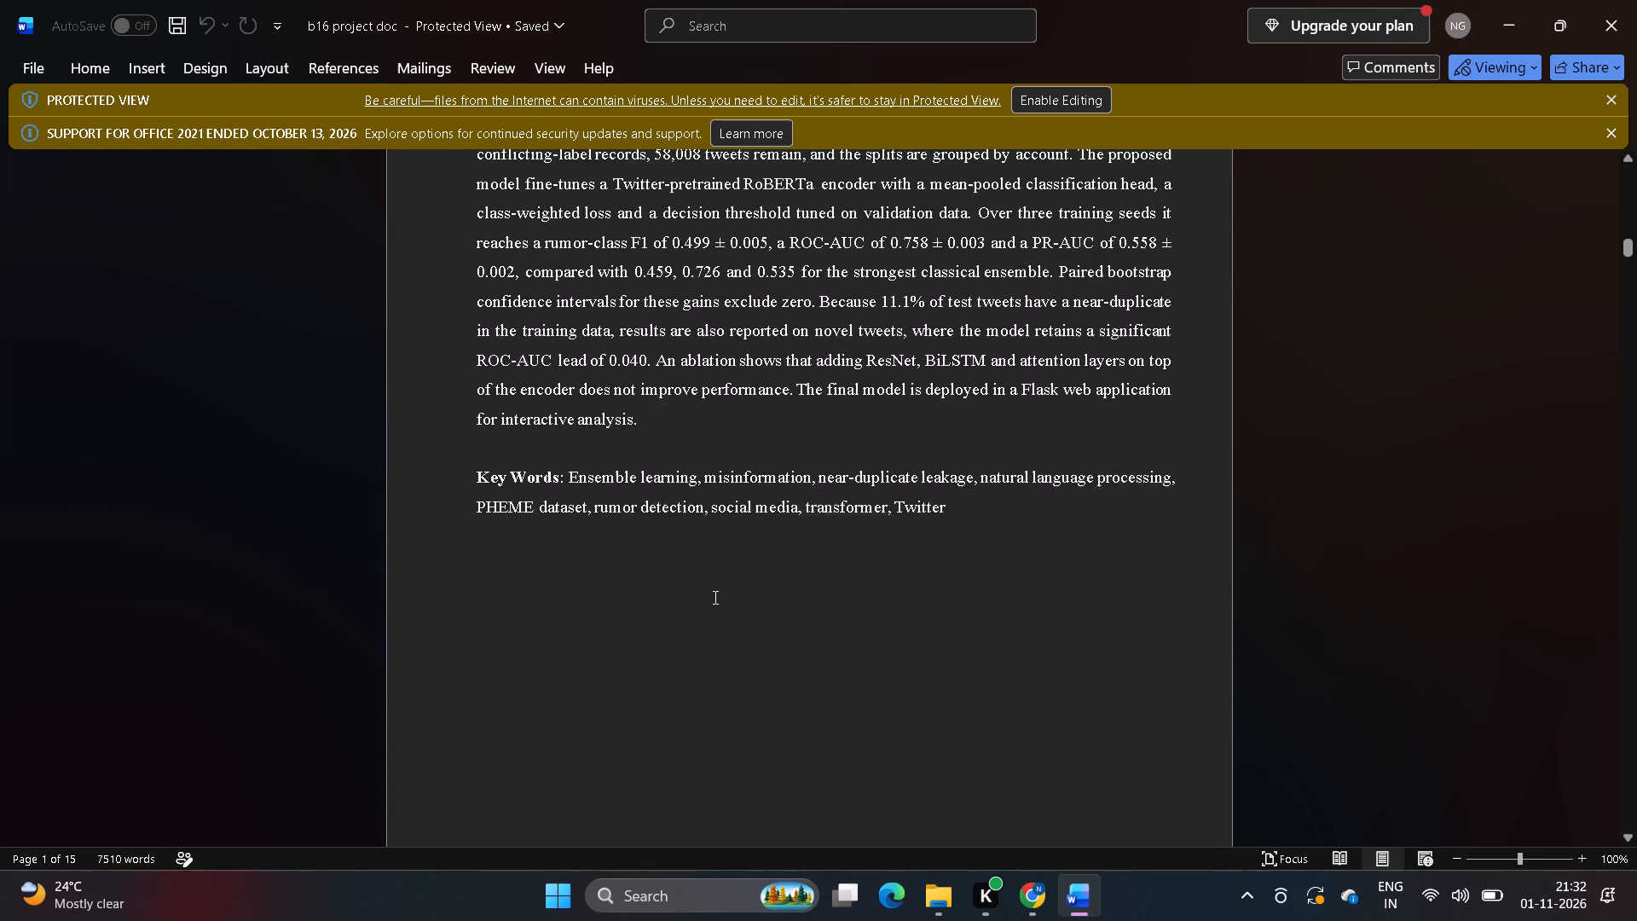
pyautogui.scroll(1, 714, 597)
# Re-examine the chapter entries and page numbers in the Contents and the List of Figures.
pyautogui.scroll(-1, 714, 597)
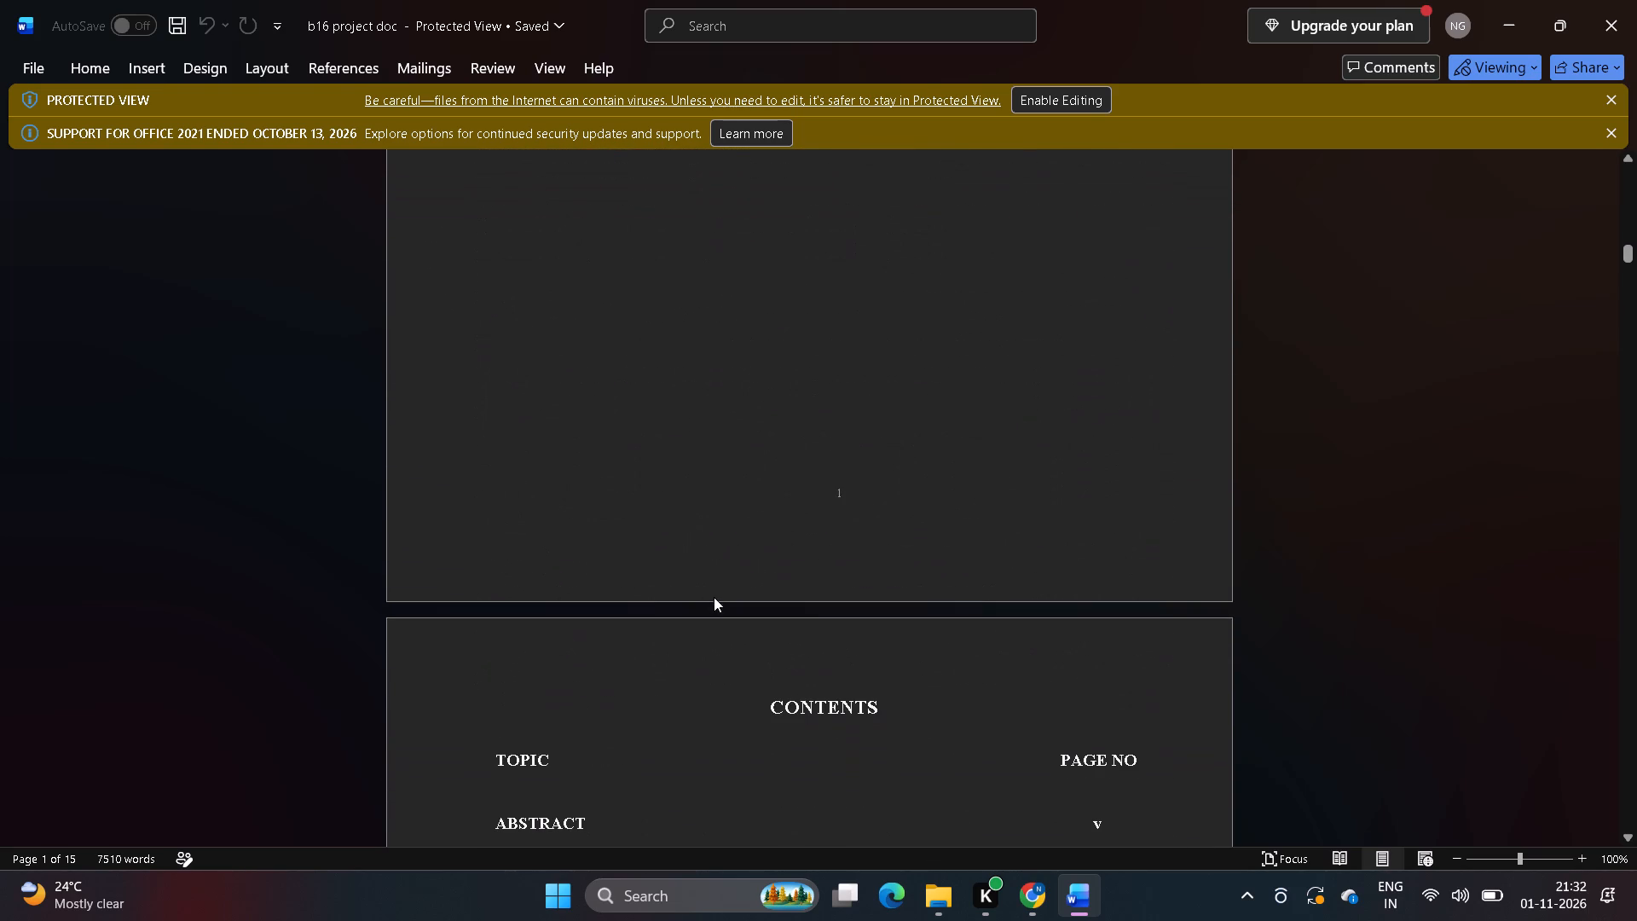
pyautogui.scroll(-1, 742, 512)
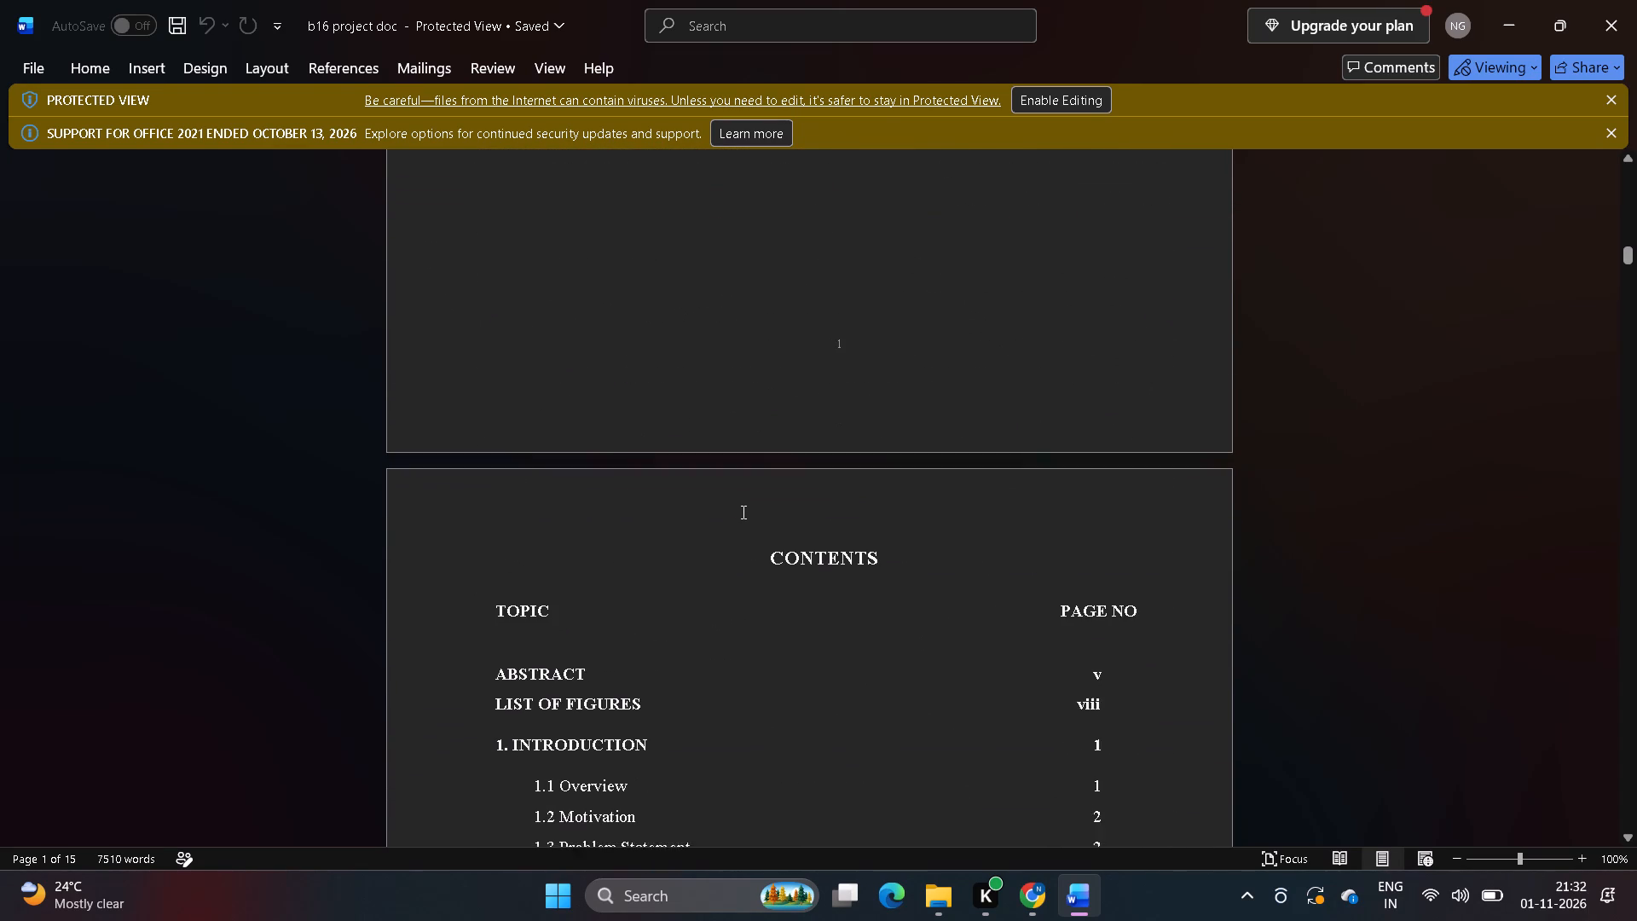
pyautogui.scroll(-1, 742, 512)
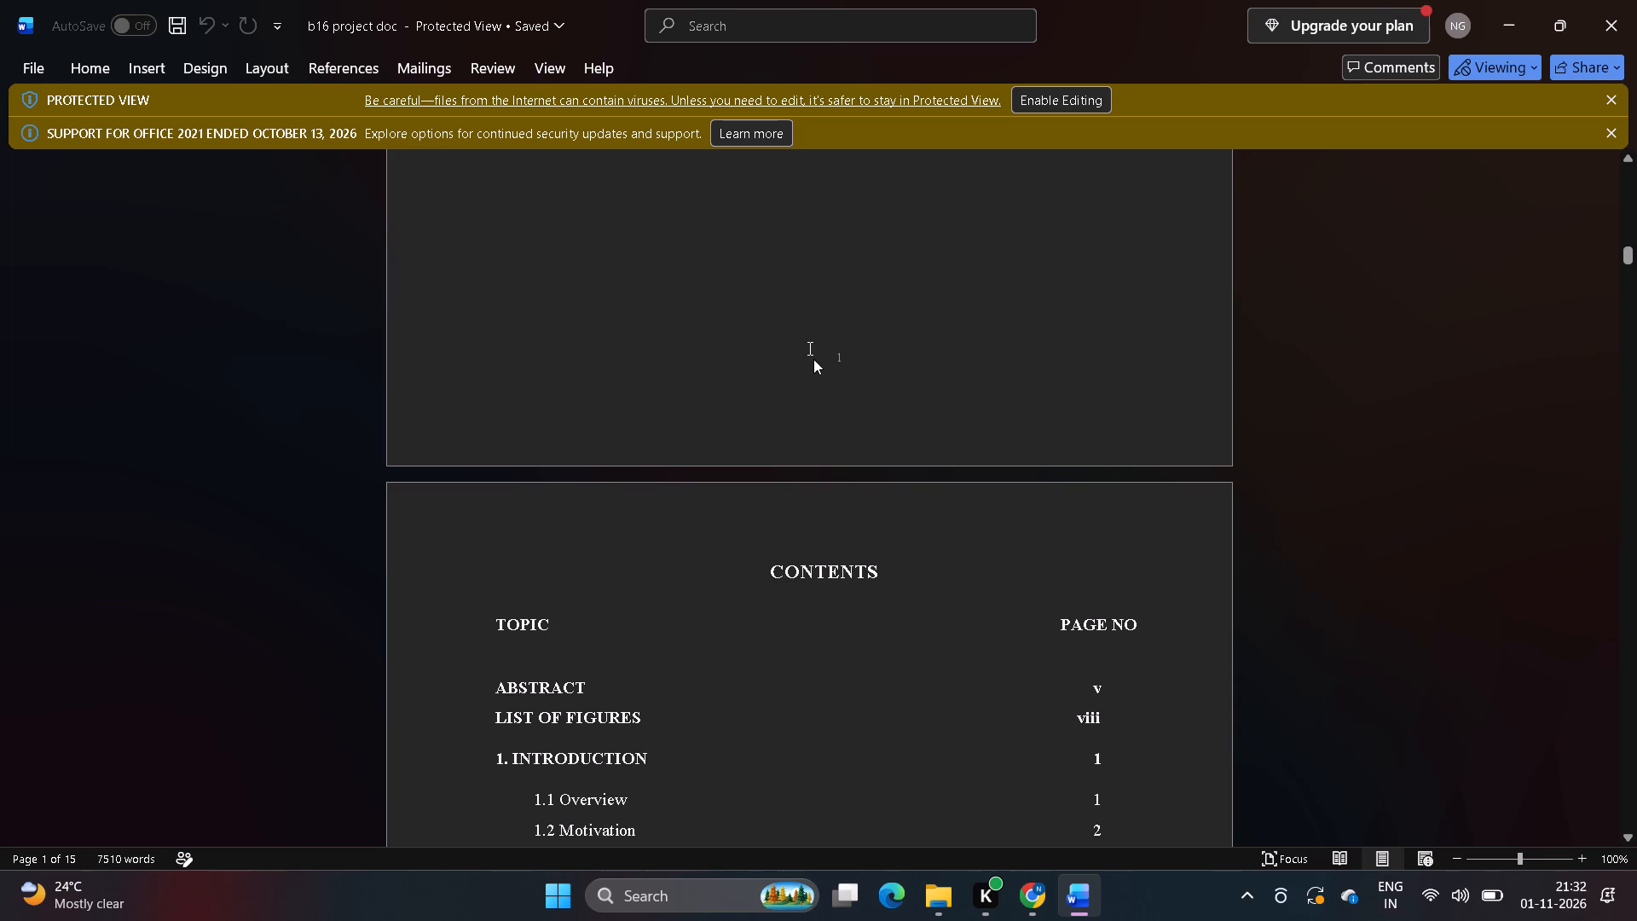
pyautogui.scroll(-4, 813, 359)
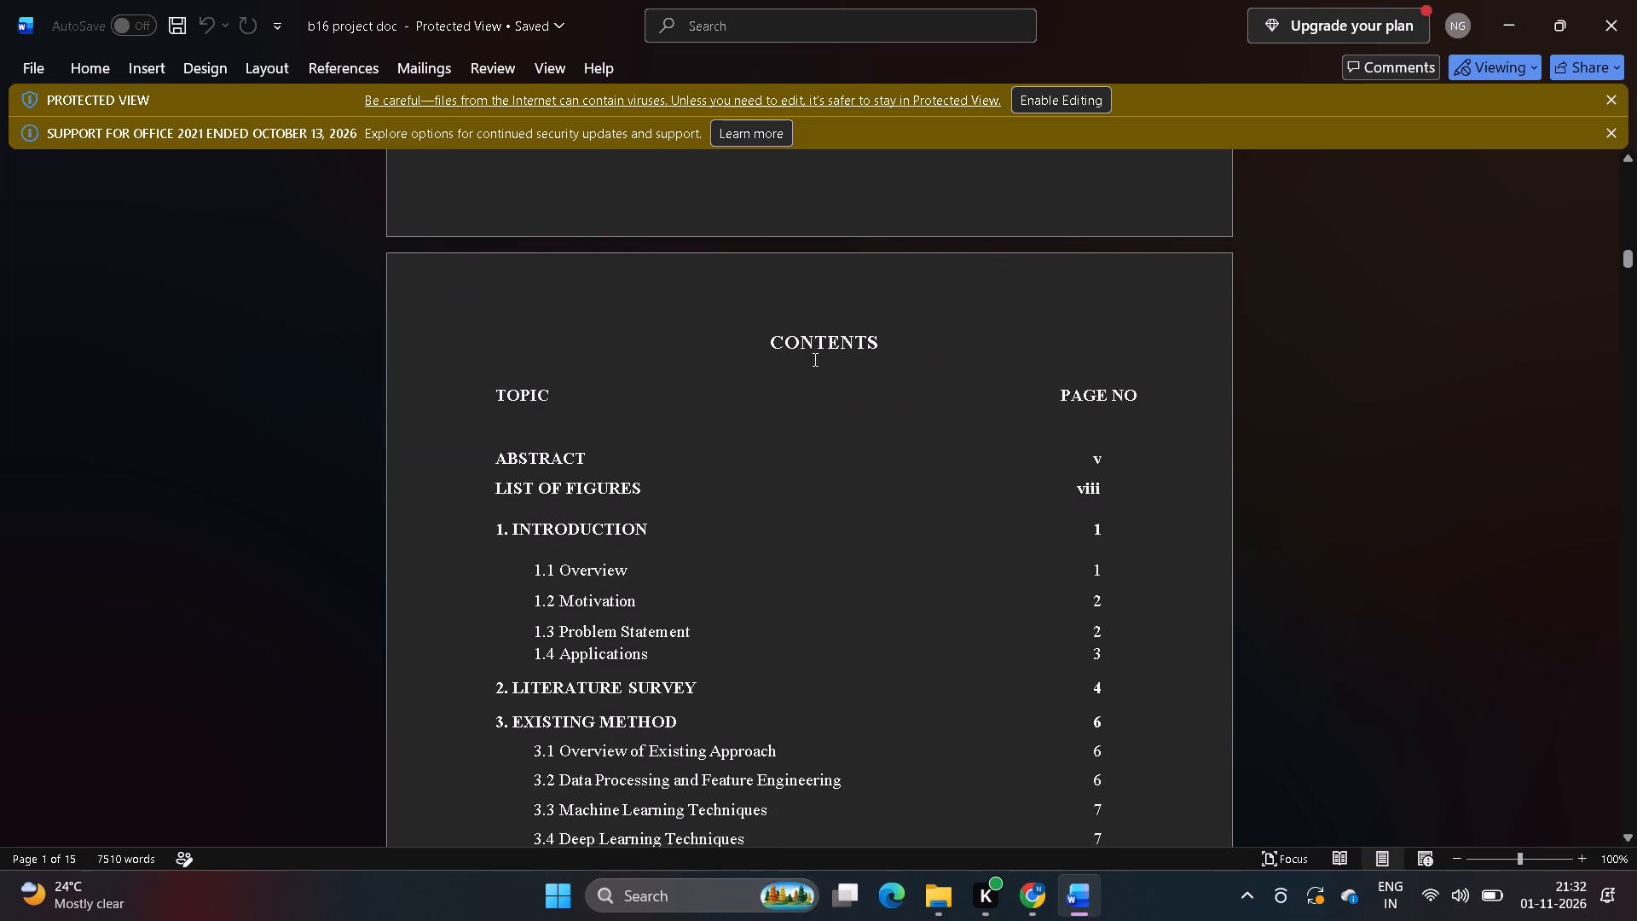
pyautogui.scroll(-5, 813, 359)
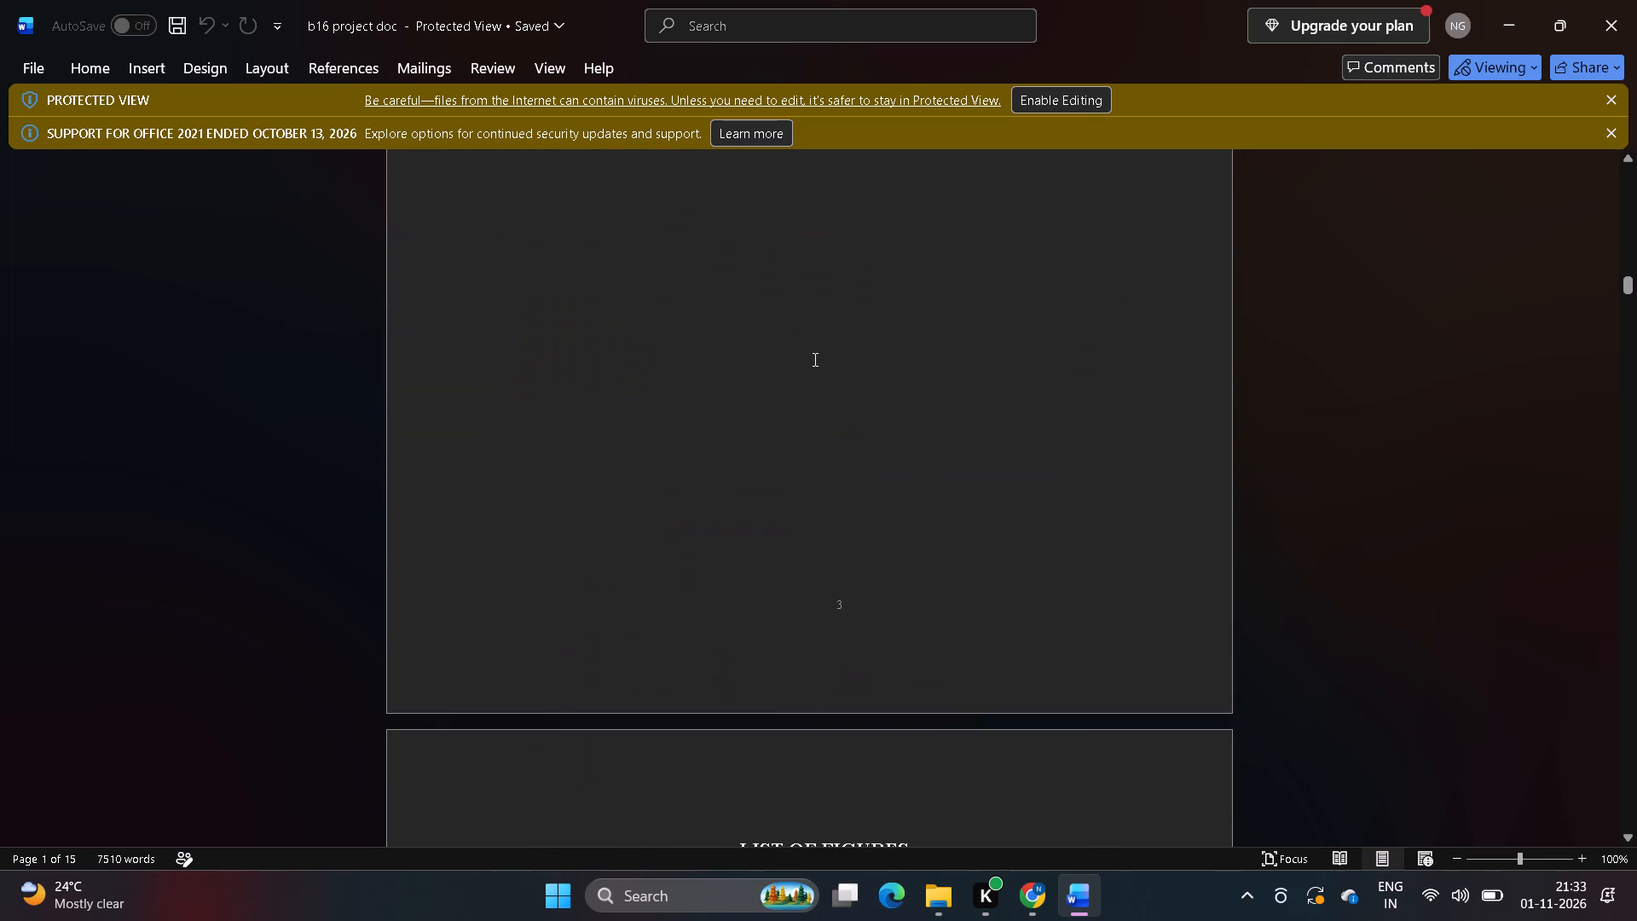
pyautogui.scroll(-3, 813, 359)
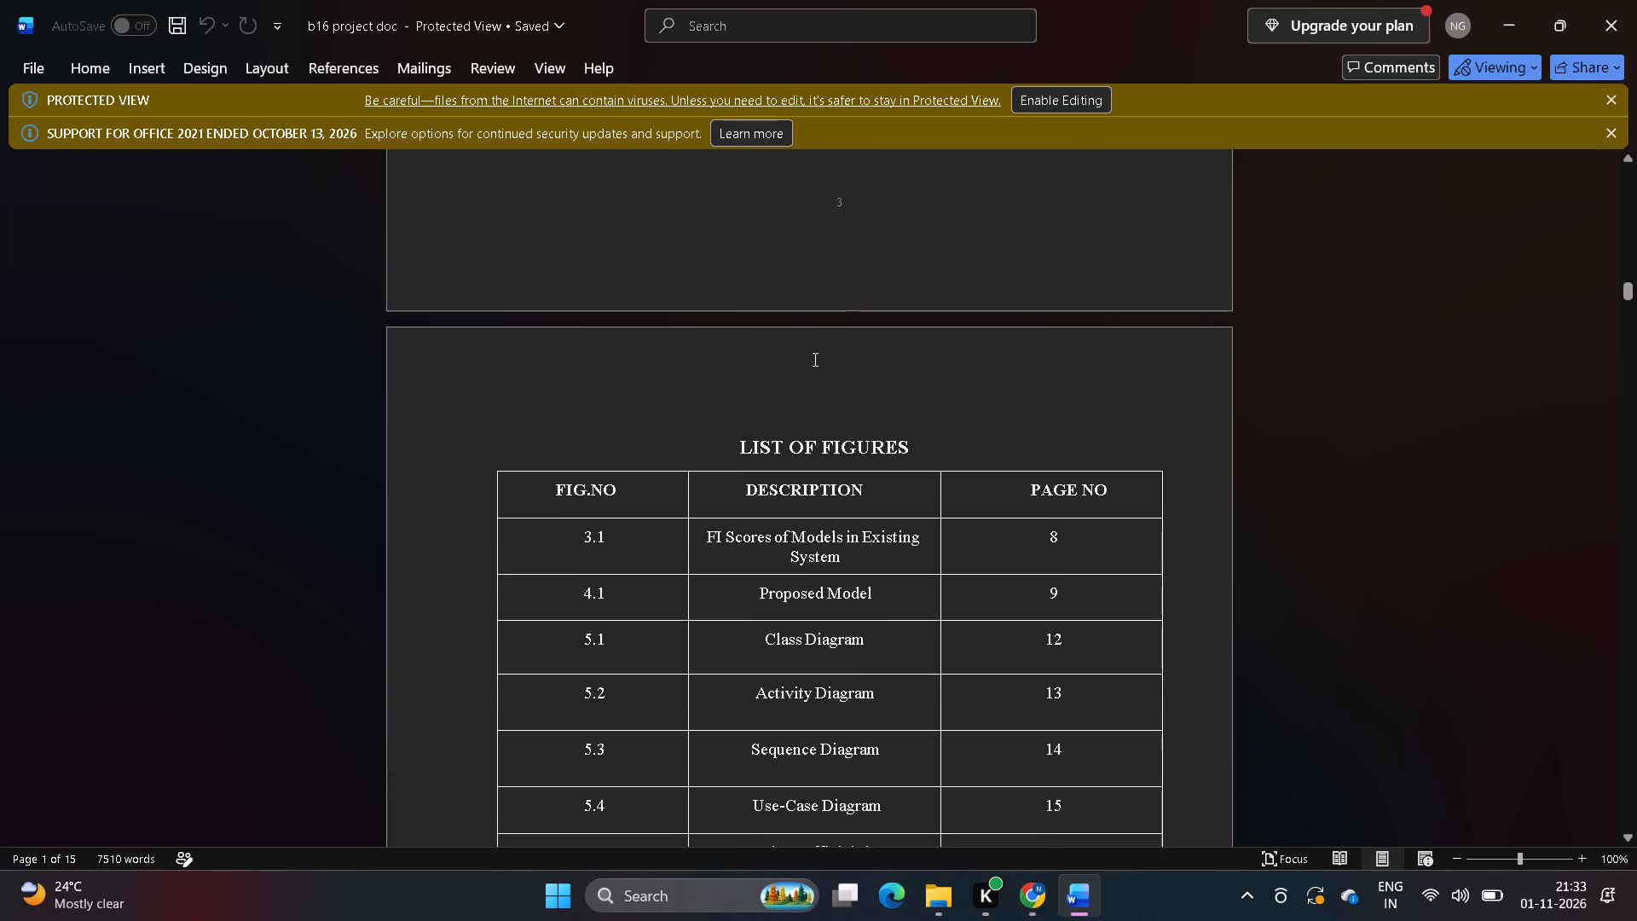
pyautogui.scroll(-6, 813, 359)
pyautogui.scroll(11, 817, 412)
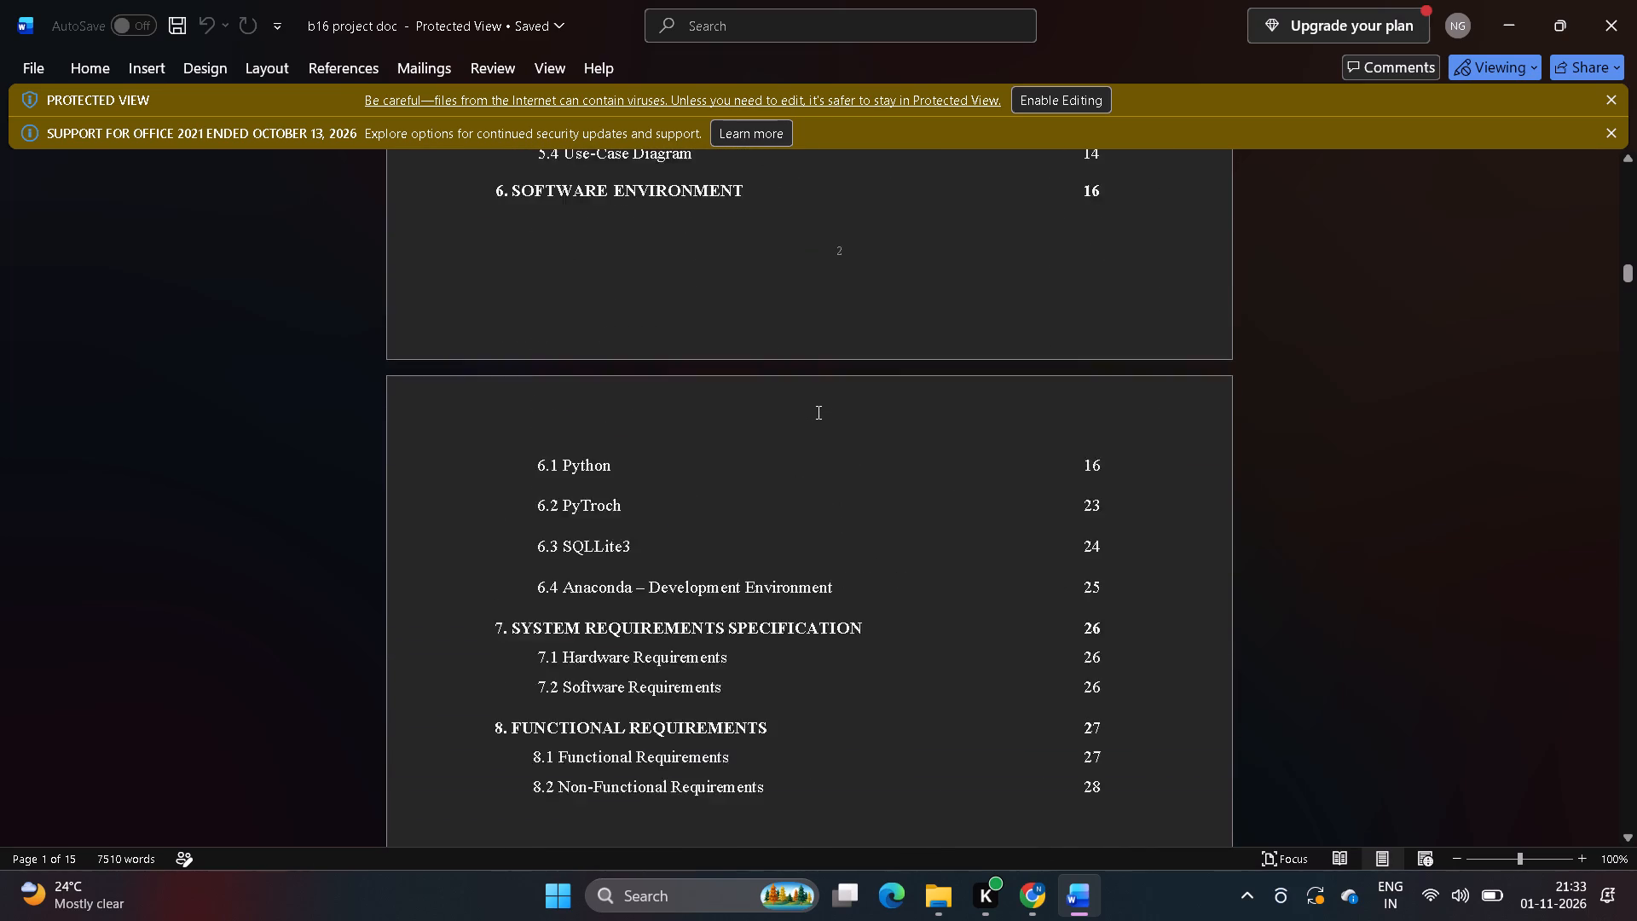
pyautogui.scroll(6, 817, 412)
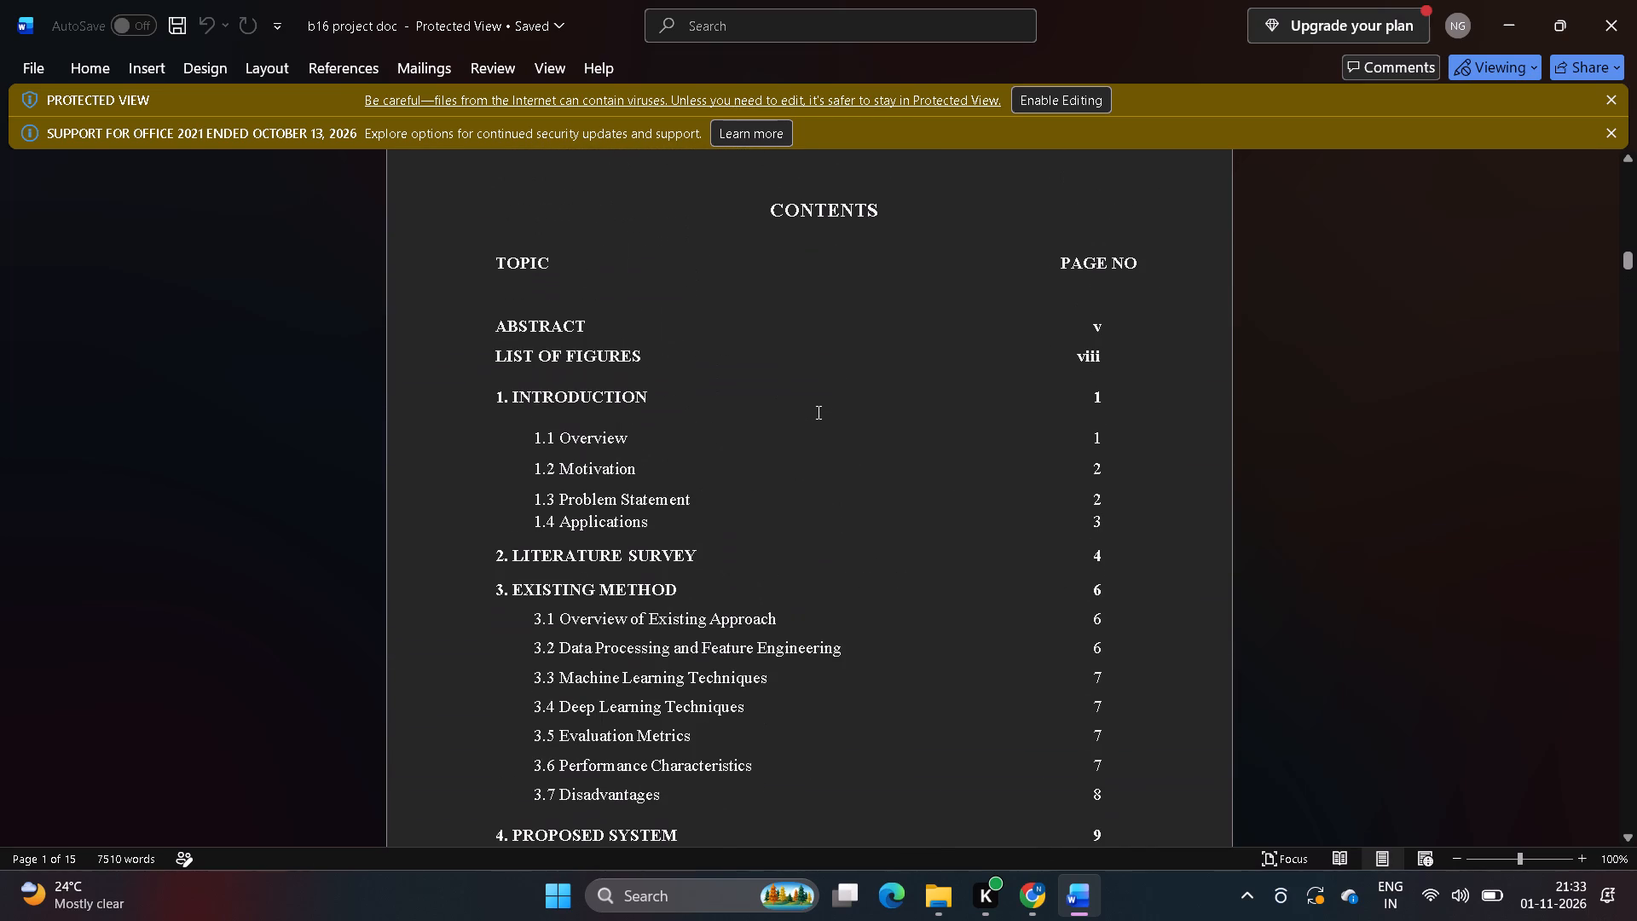
pyautogui.scroll(-1, 817, 412)
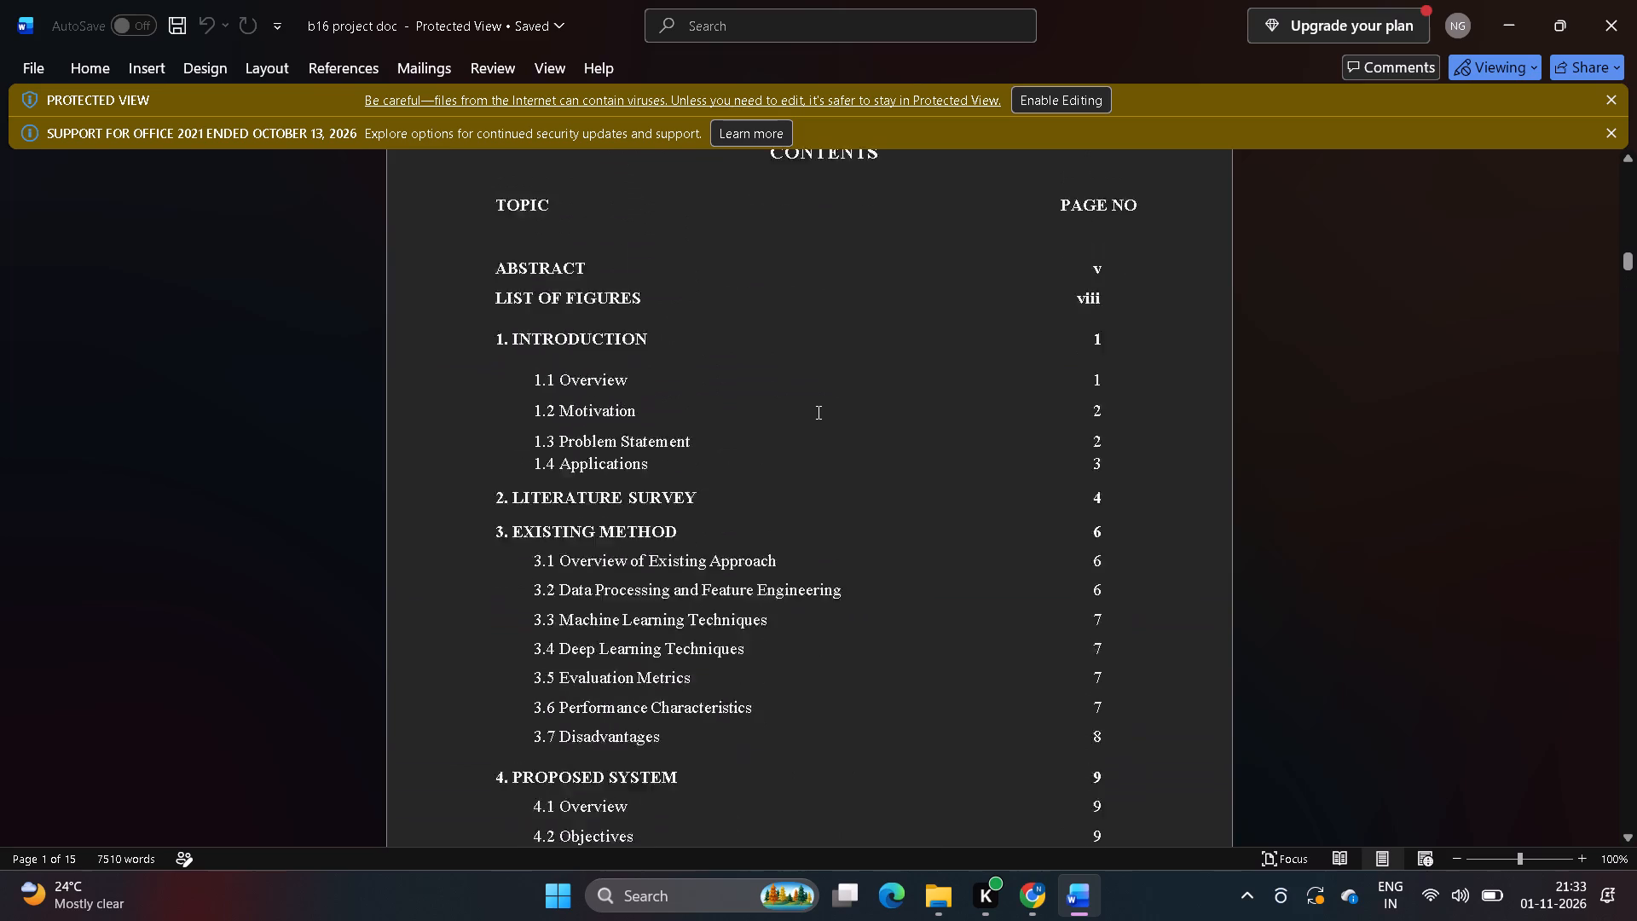
pyautogui.scroll(-7, 817, 412)
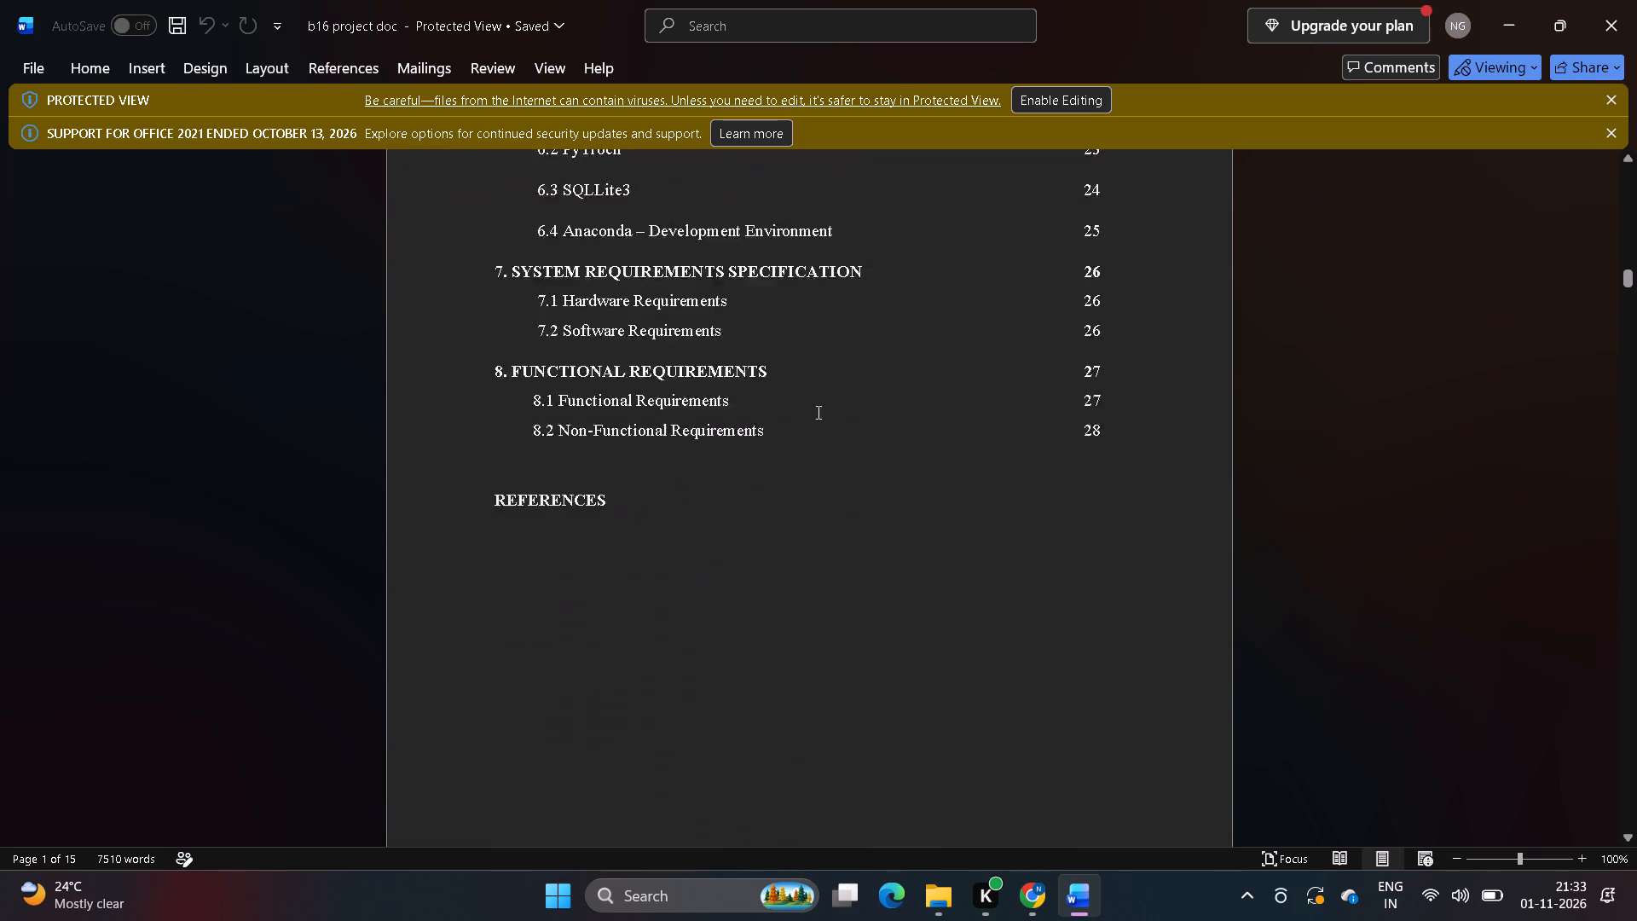
pyautogui.scroll(-8, 817, 412)
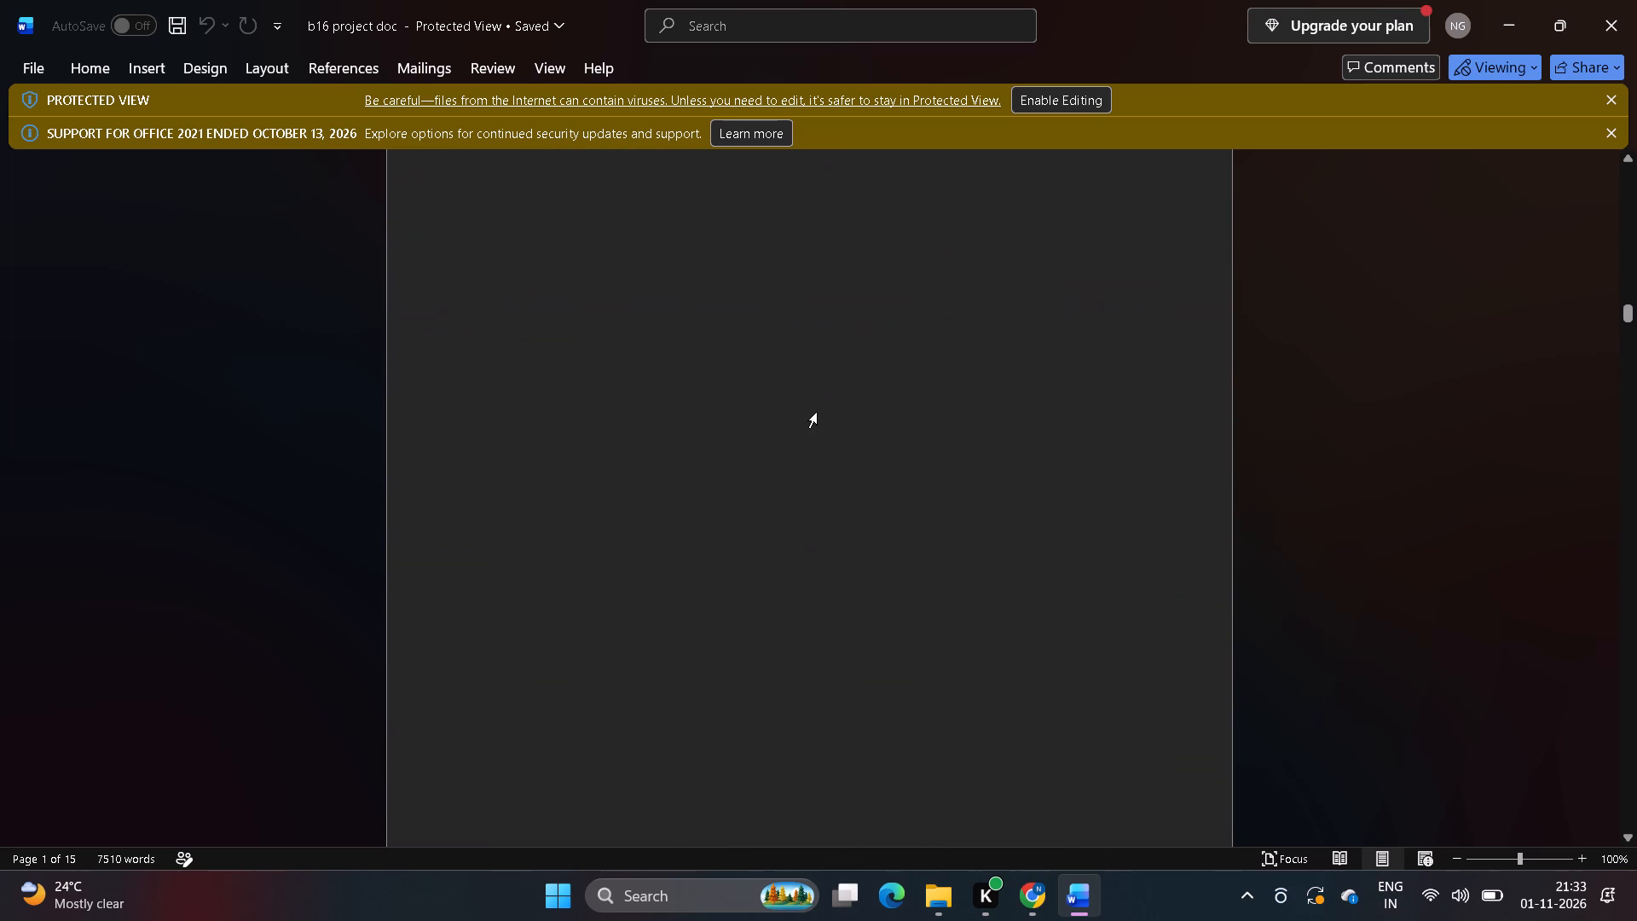
# Read through the Introduction chapter, including the 1.2 Motivation and 1.3 Problem Statement sections.
pyautogui.scroll(-4, 817, 412)
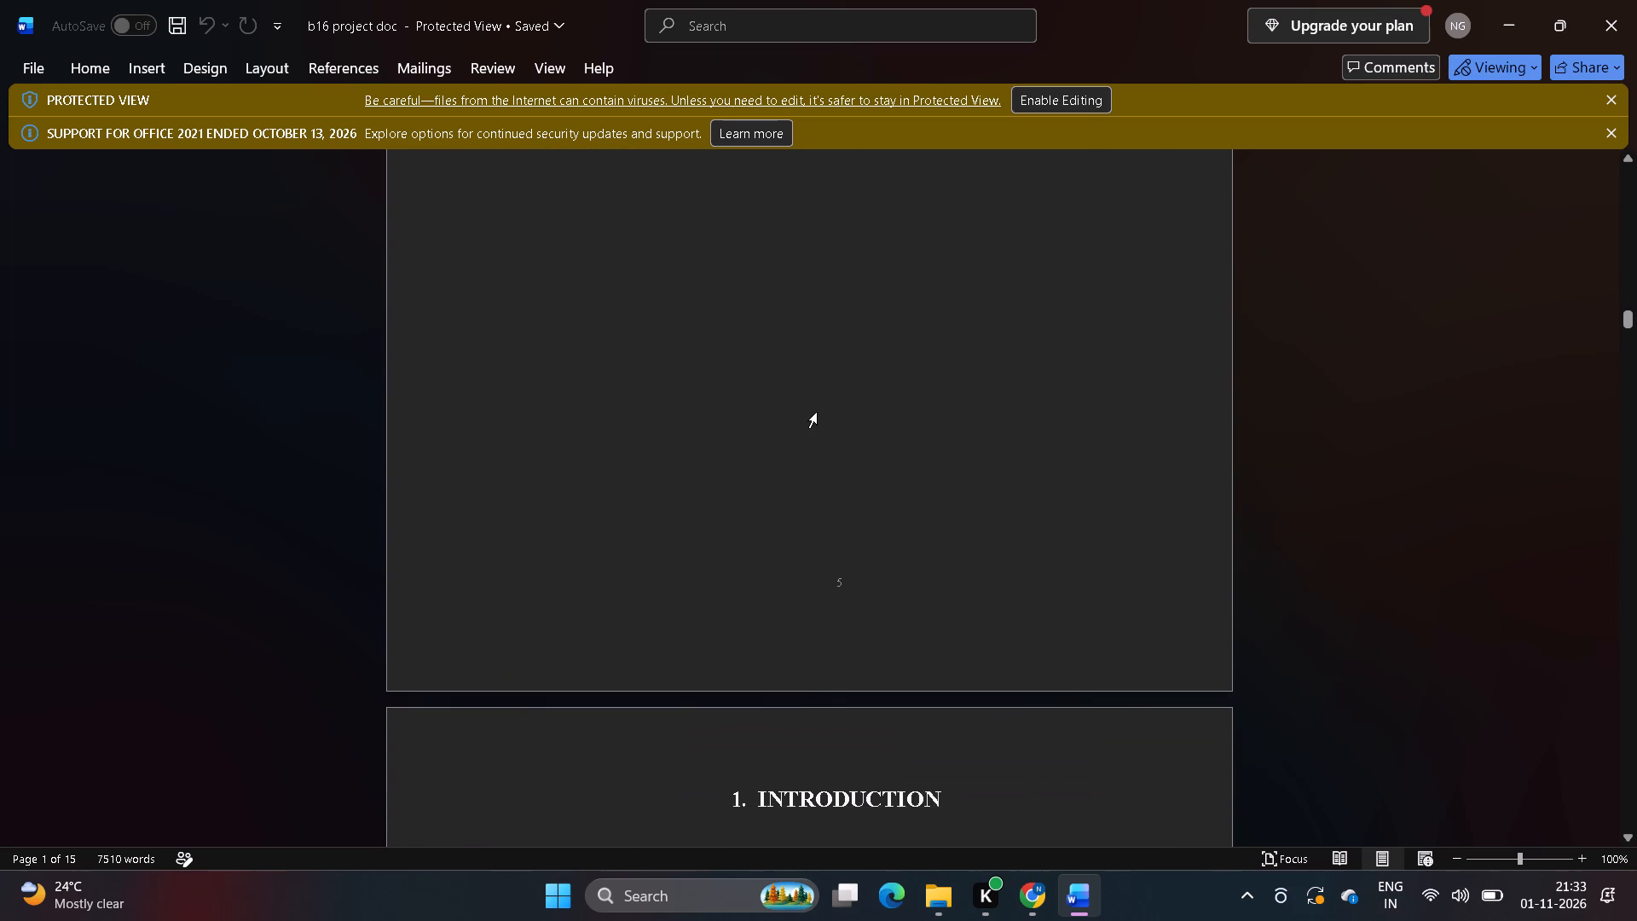
pyautogui.scroll(-5, 817, 412)
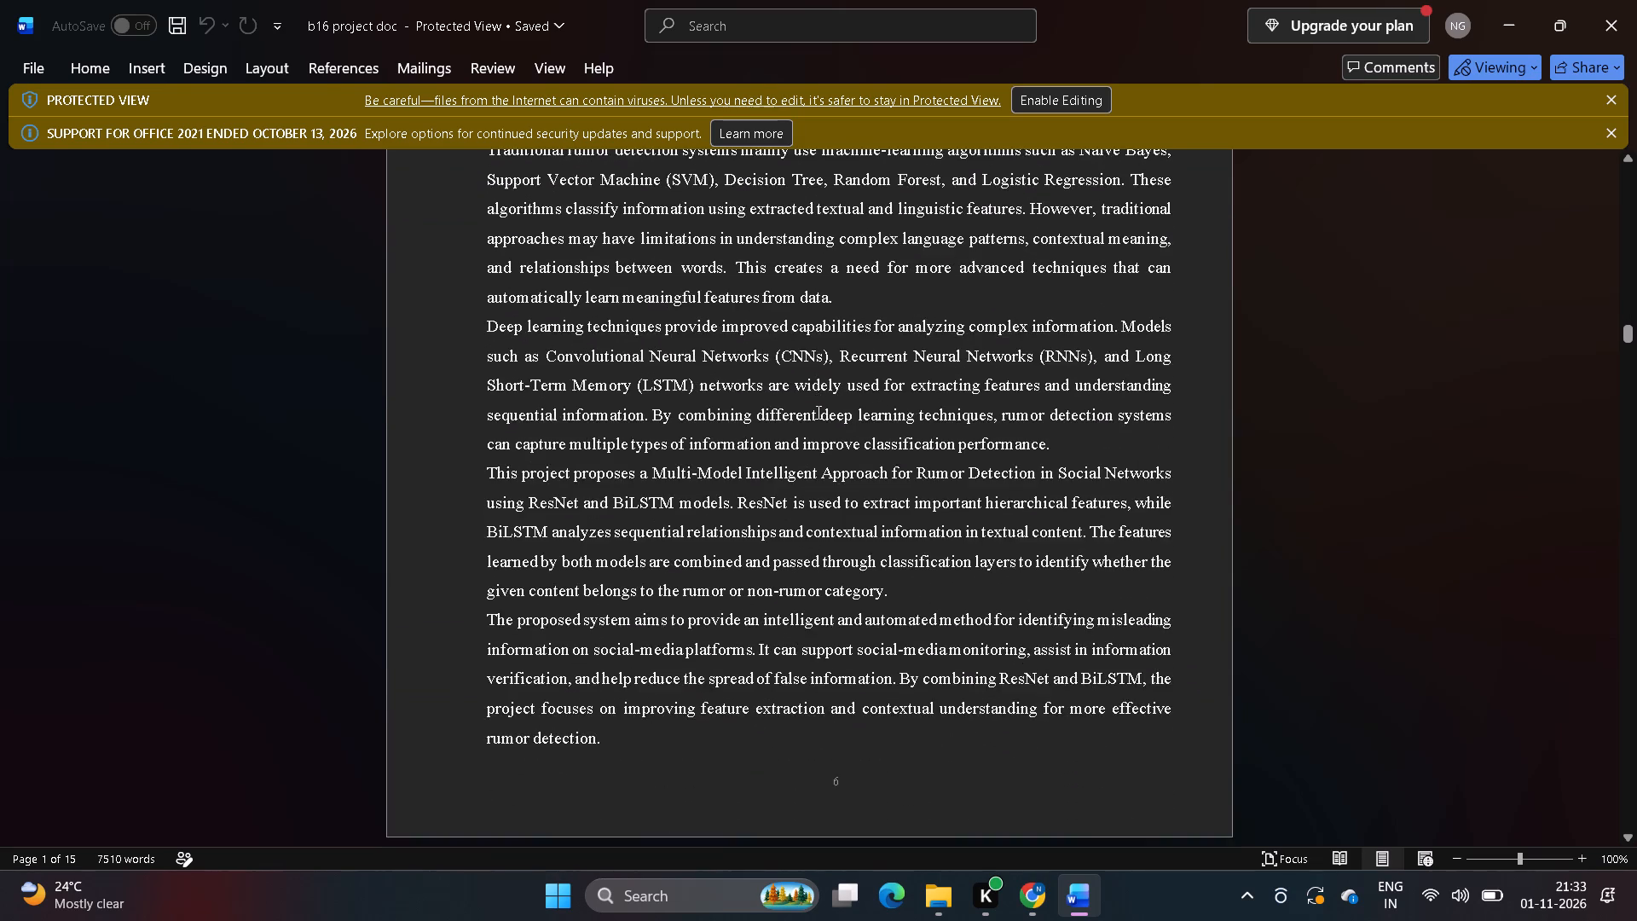
pyautogui.scroll(-1, 817, 412)
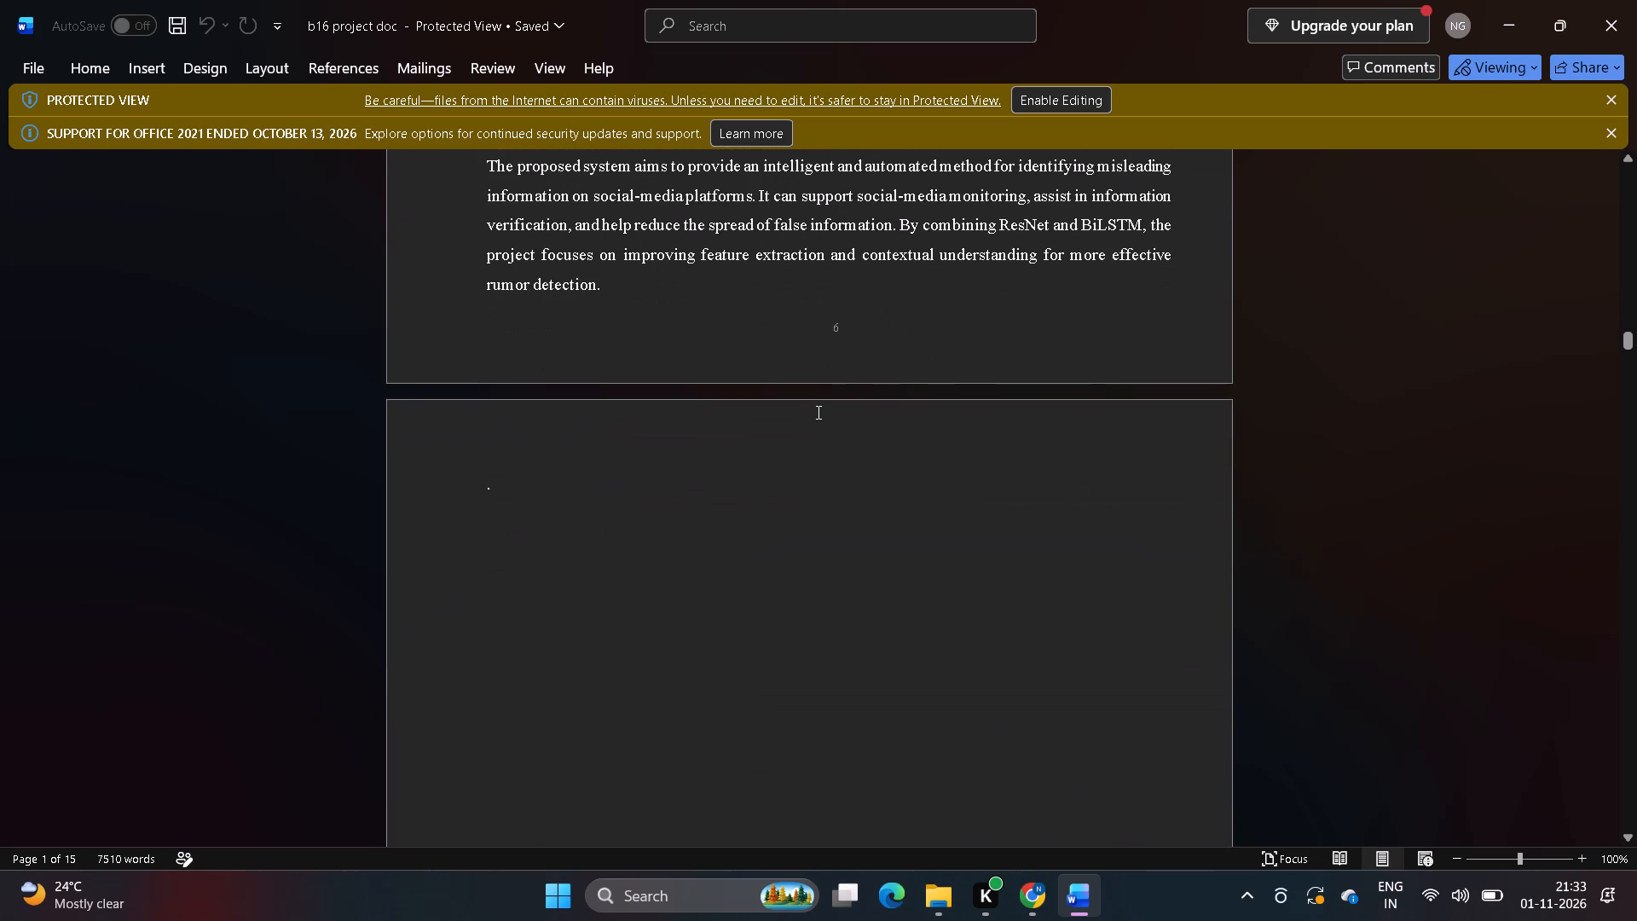
pyautogui.scroll(-9, 817, 412)
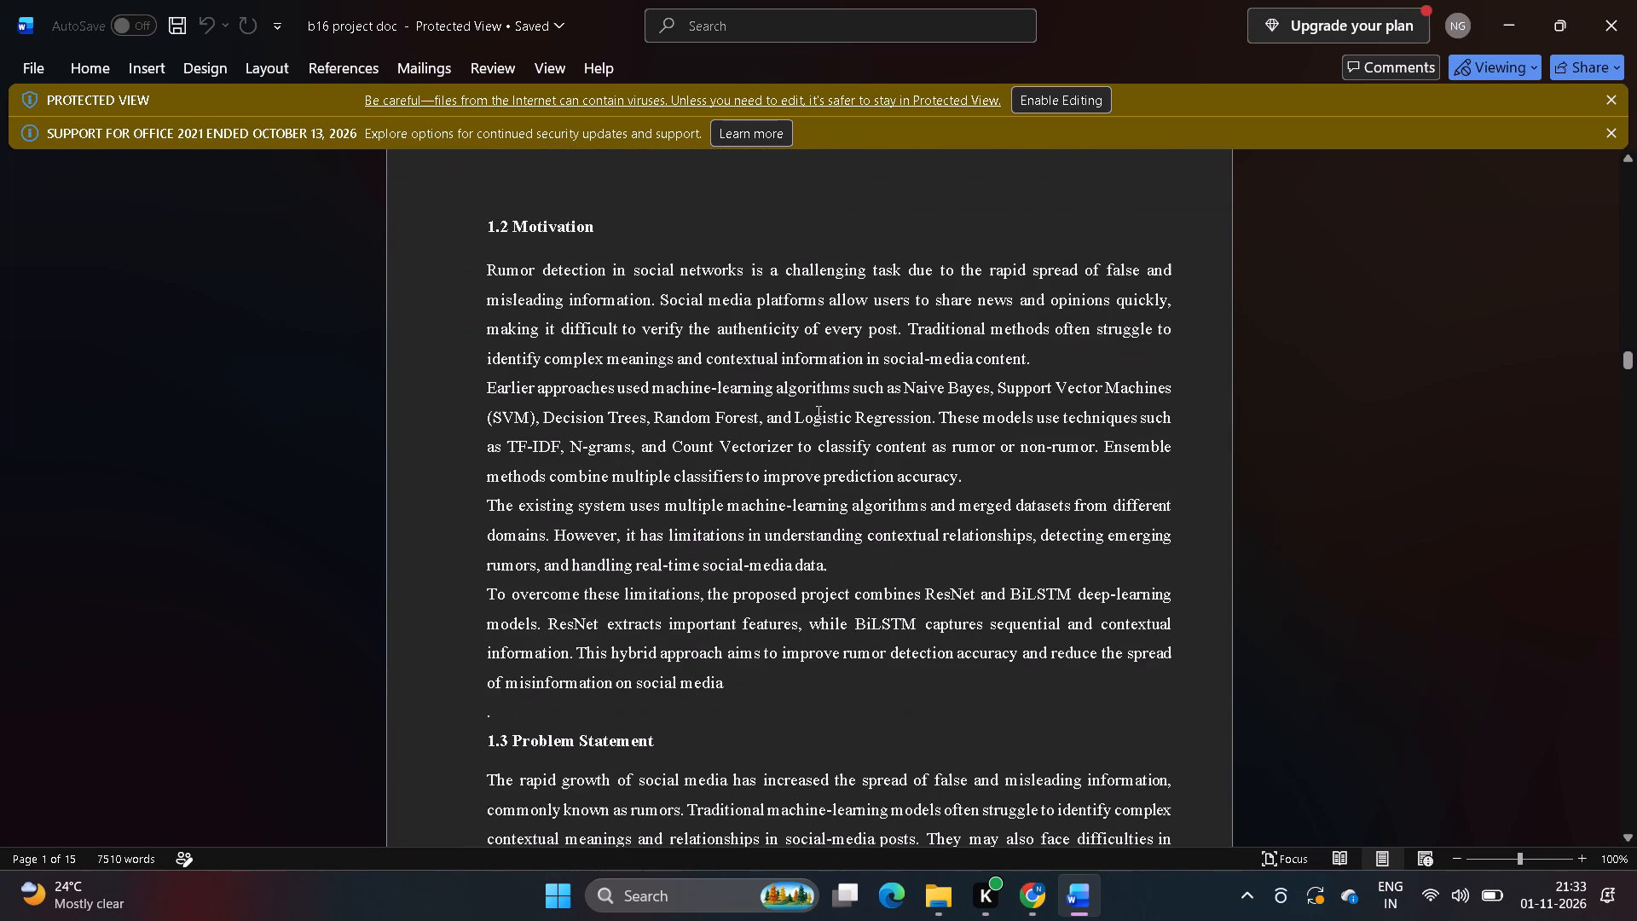
pyautogui.scroll(-2, 817, 412)
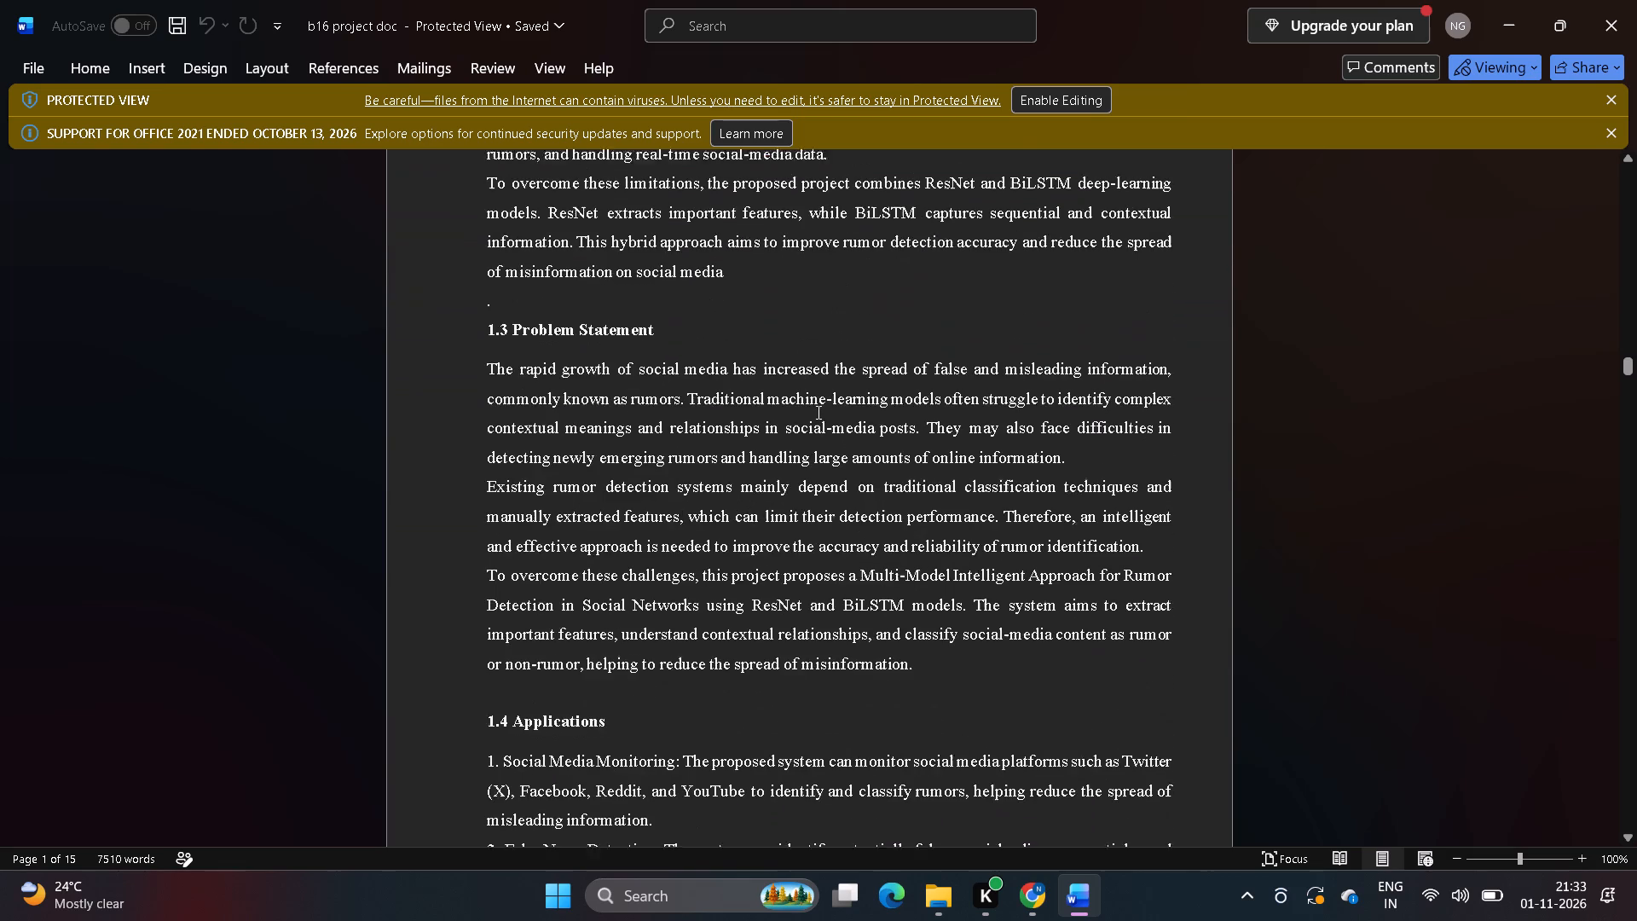
# Skim from the 1.4 Applications section through the literature review pages to the end of the report.
pyautogui.scroll(-10, 817, 412)
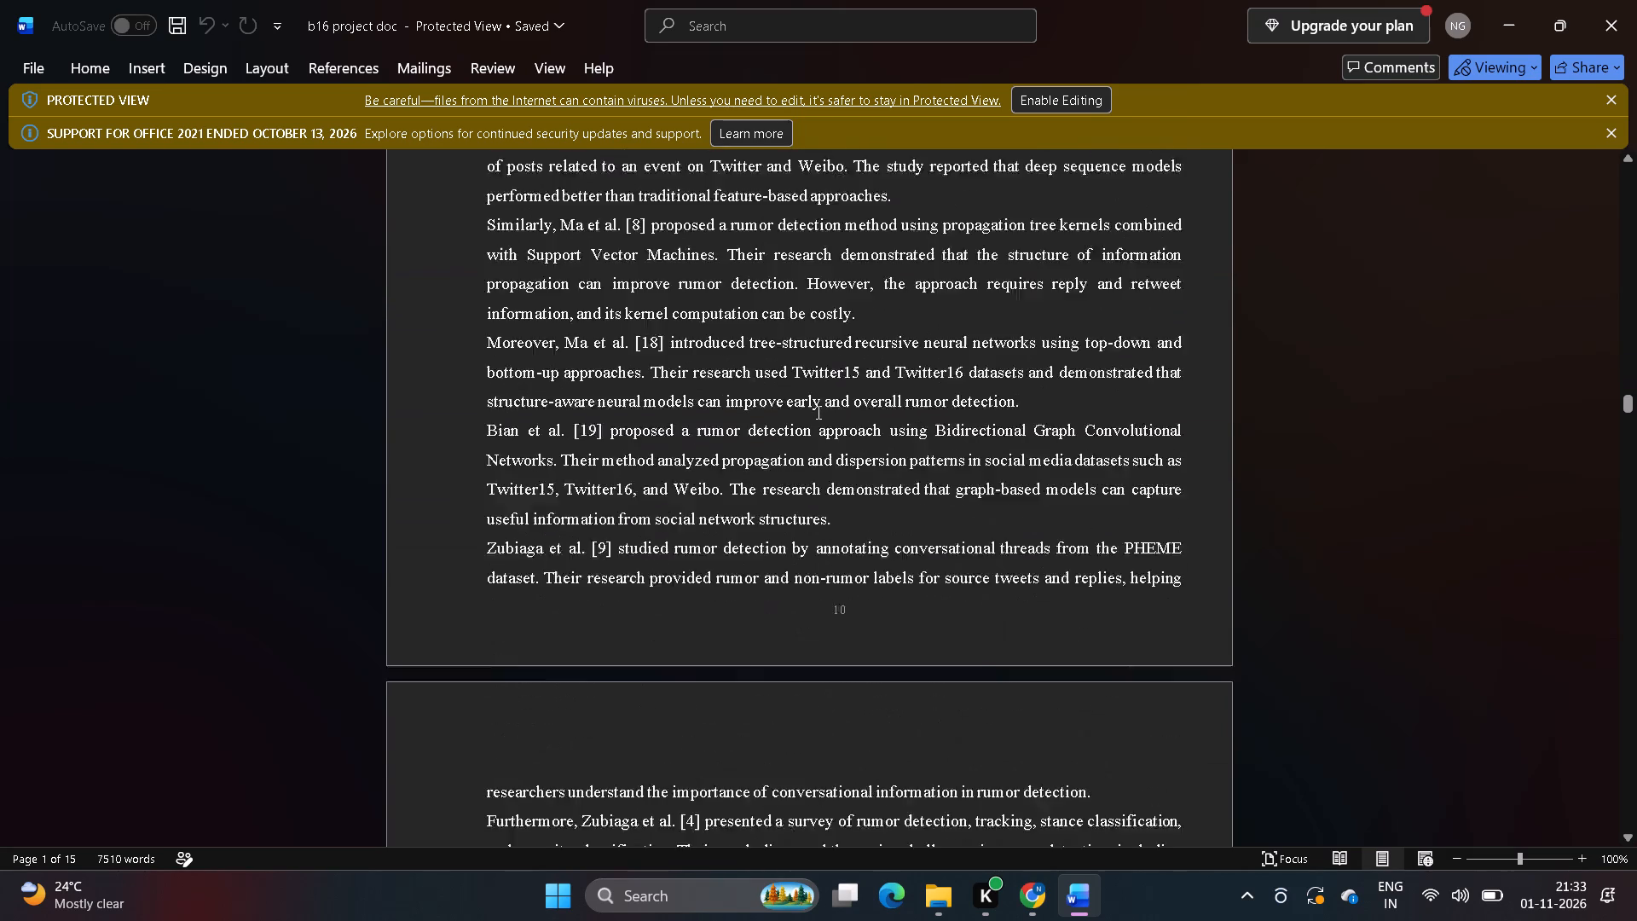
pyautogui.scroll(-7, 817, 412)
pyautogui.scroll(-20, 817, 412)
pyautogui.scroll(-20, 817, 412)
pyautogui.scroll(-20, 817, 412)
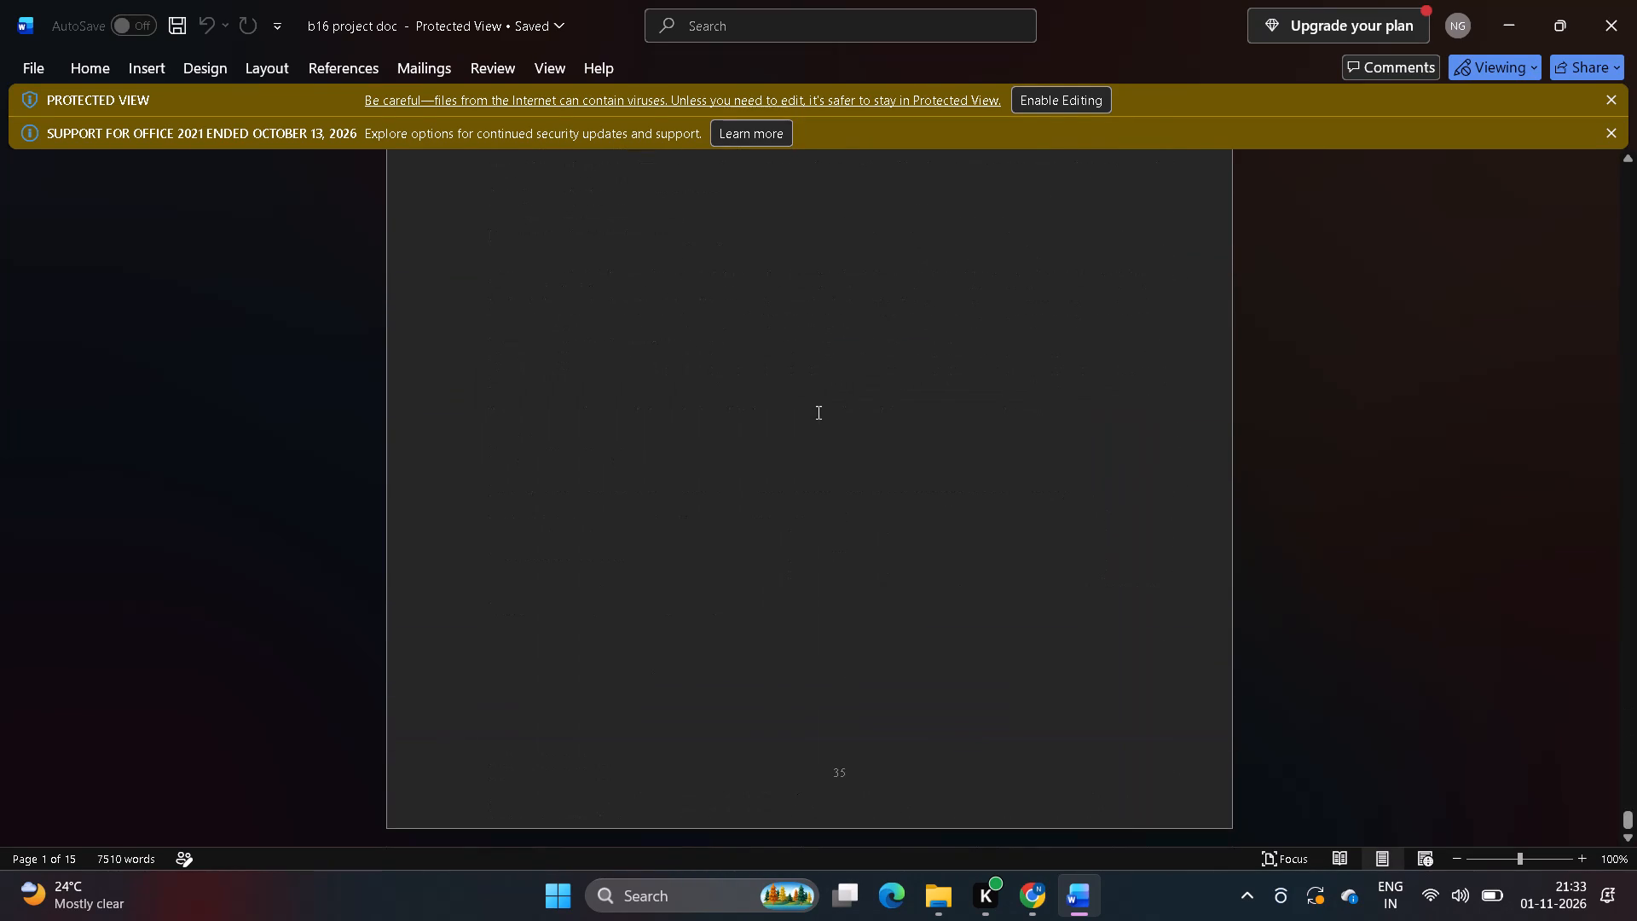
pyautogui.scroll(-2, 817, 412)
# Review the report backward from the references through the system quality requirements to the MySQL, JavaScript, CSS and HTML sections.
pyautogui.scroll(6, 853, 413)
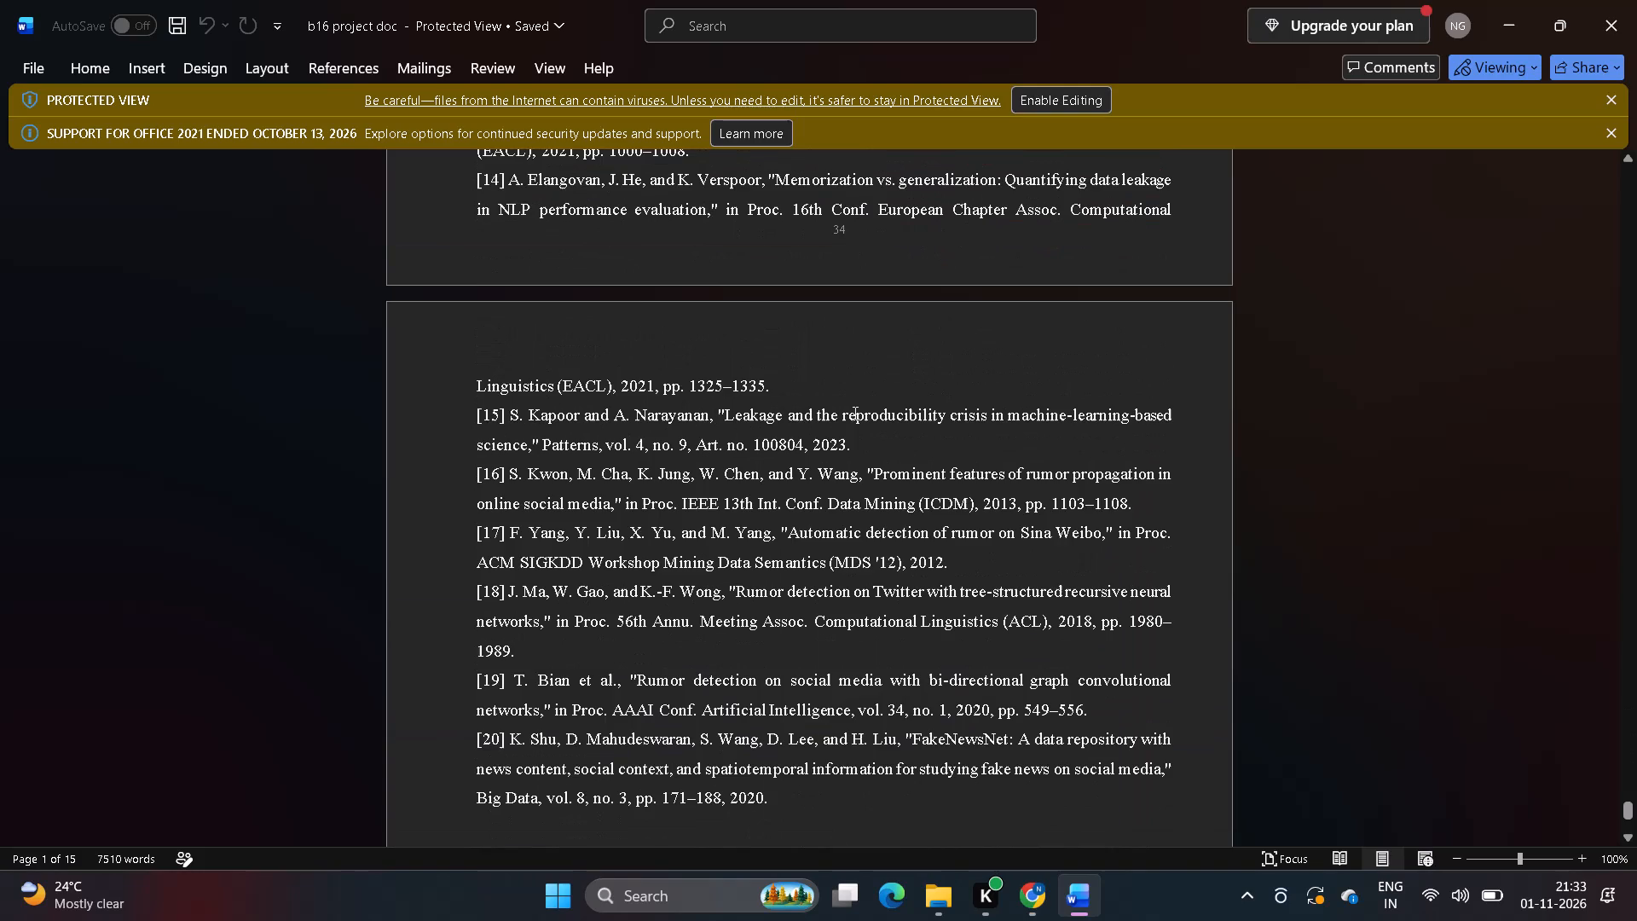
pyautogui.scroll(10, 853, 413)
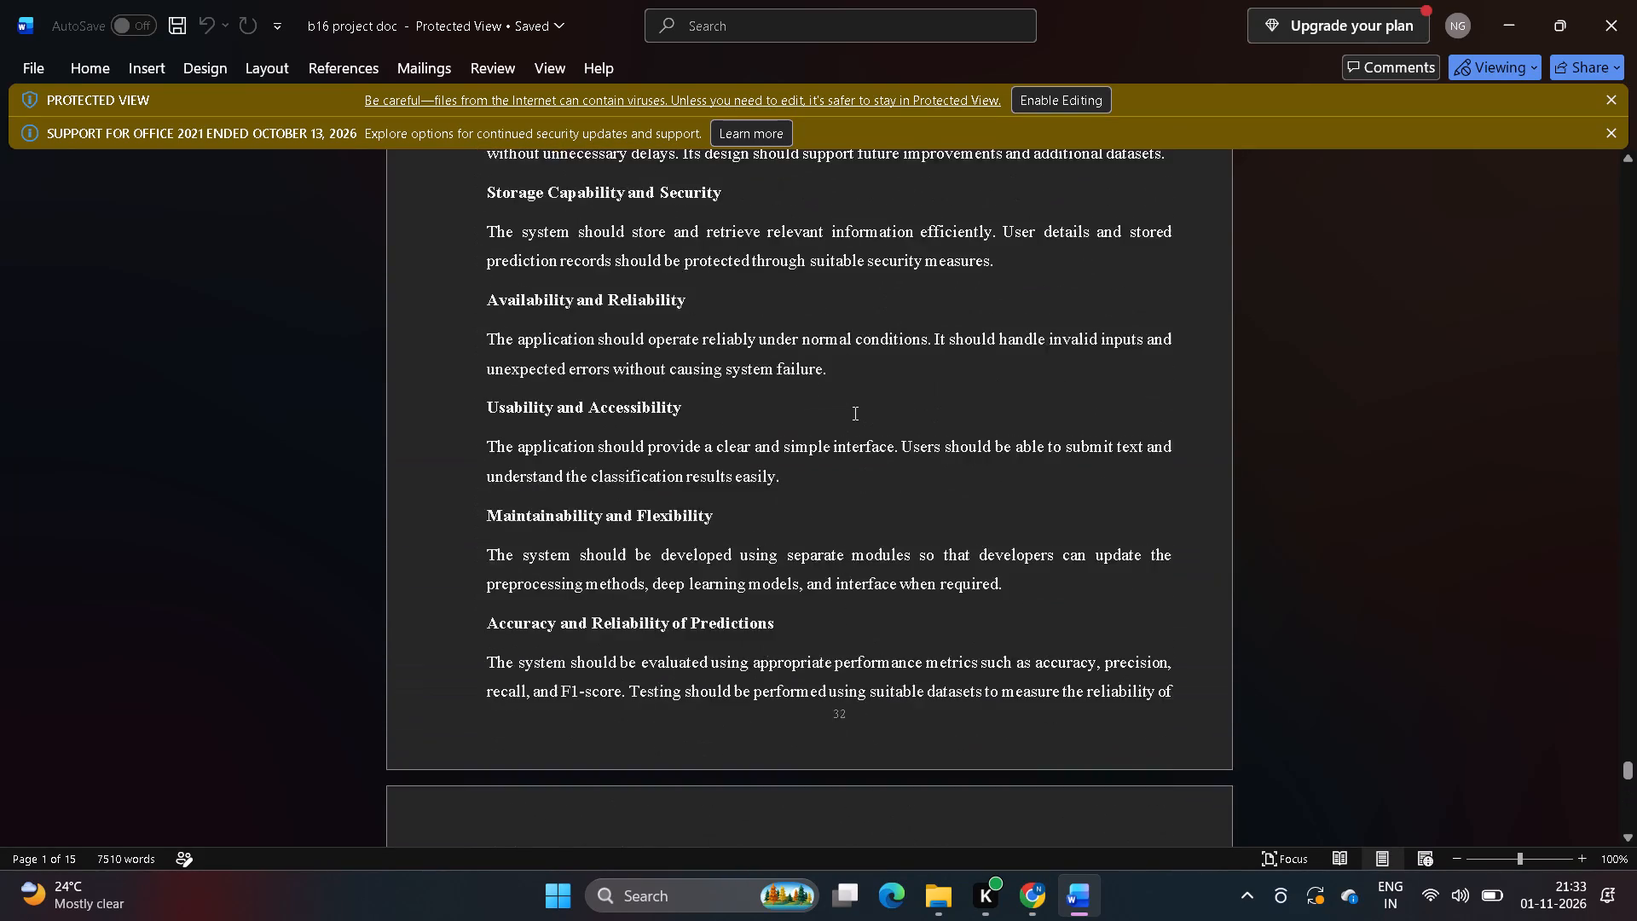
pyautogui.scroll(3, 853, 413)
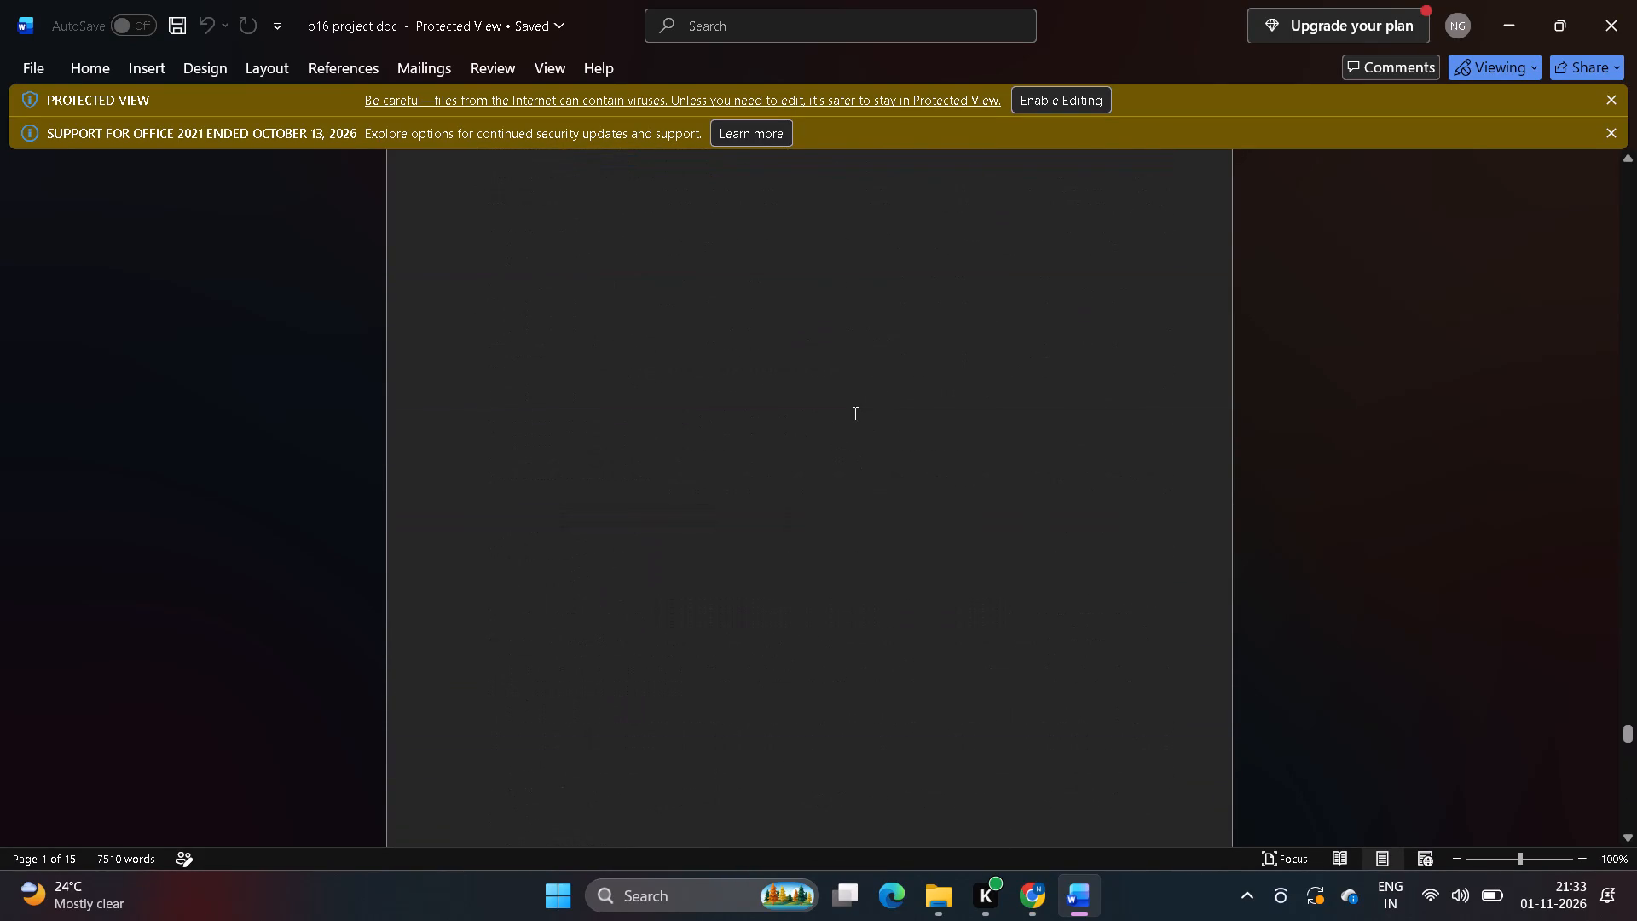
pyautogui.scroll(4, 853, 413)
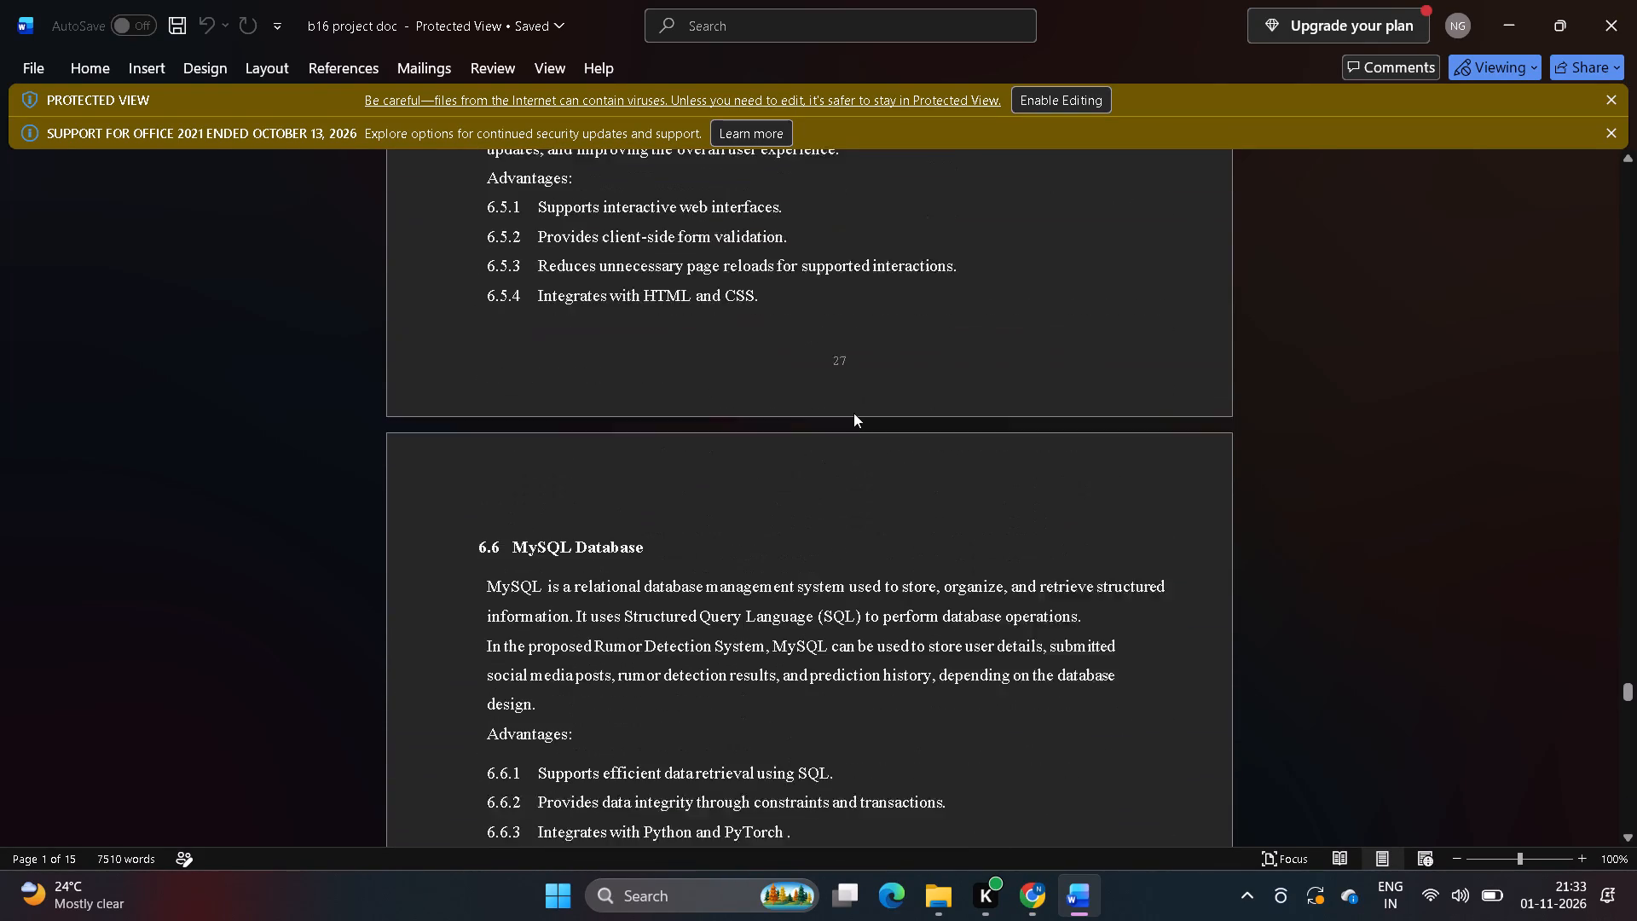
pyautogui.scroll(2, 853, 413)
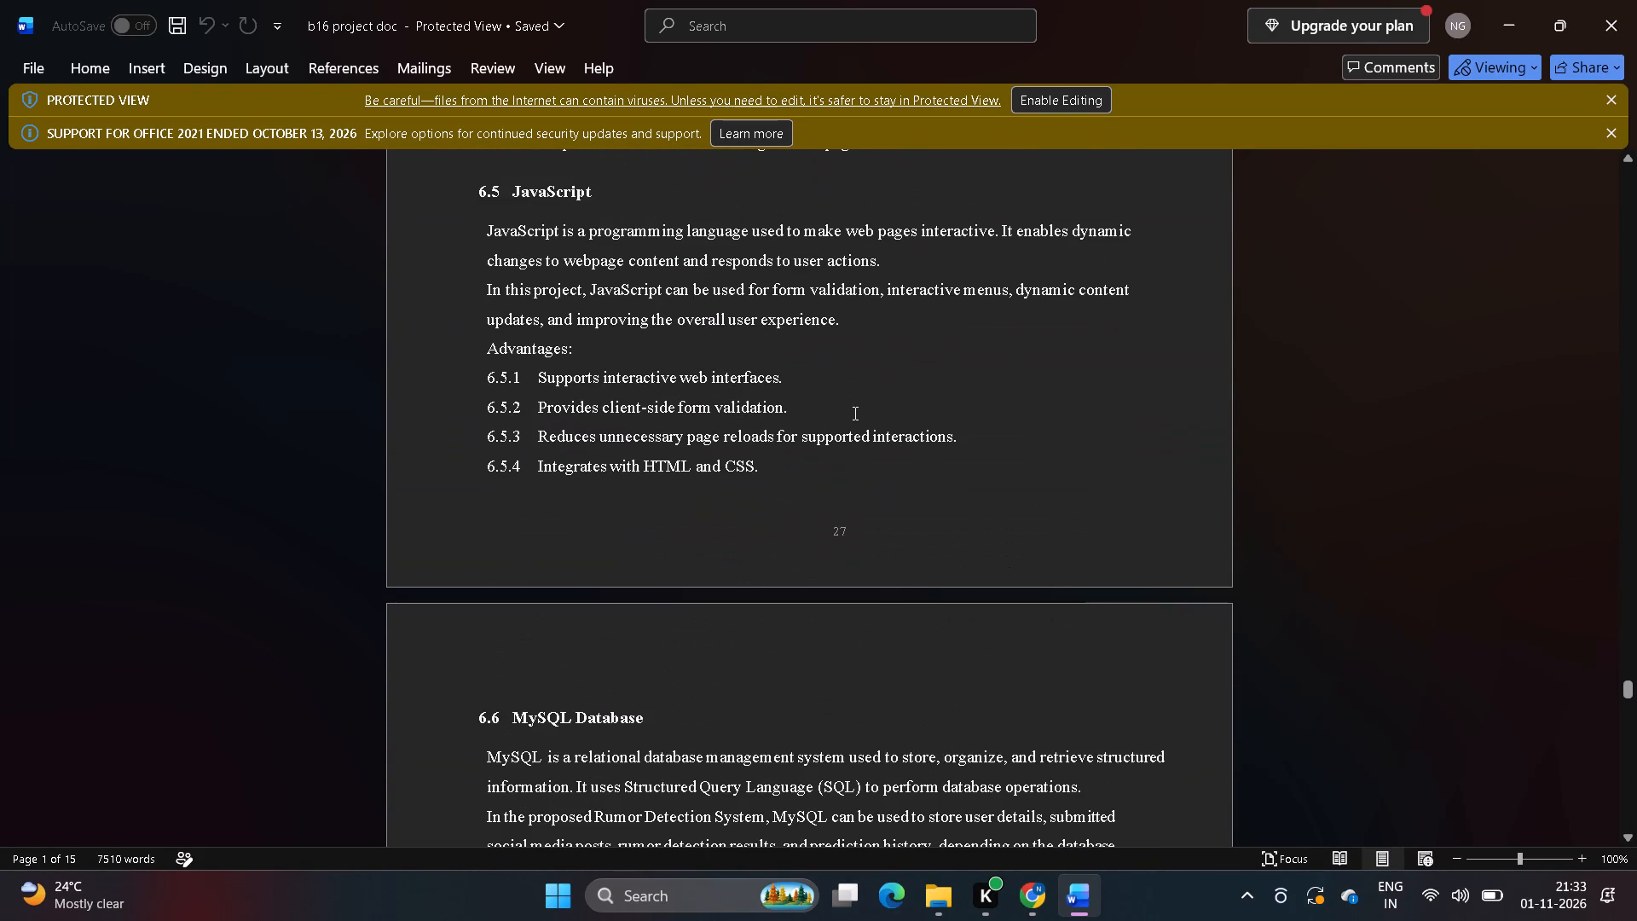
pyautogui.scroll(6, 853, 413)
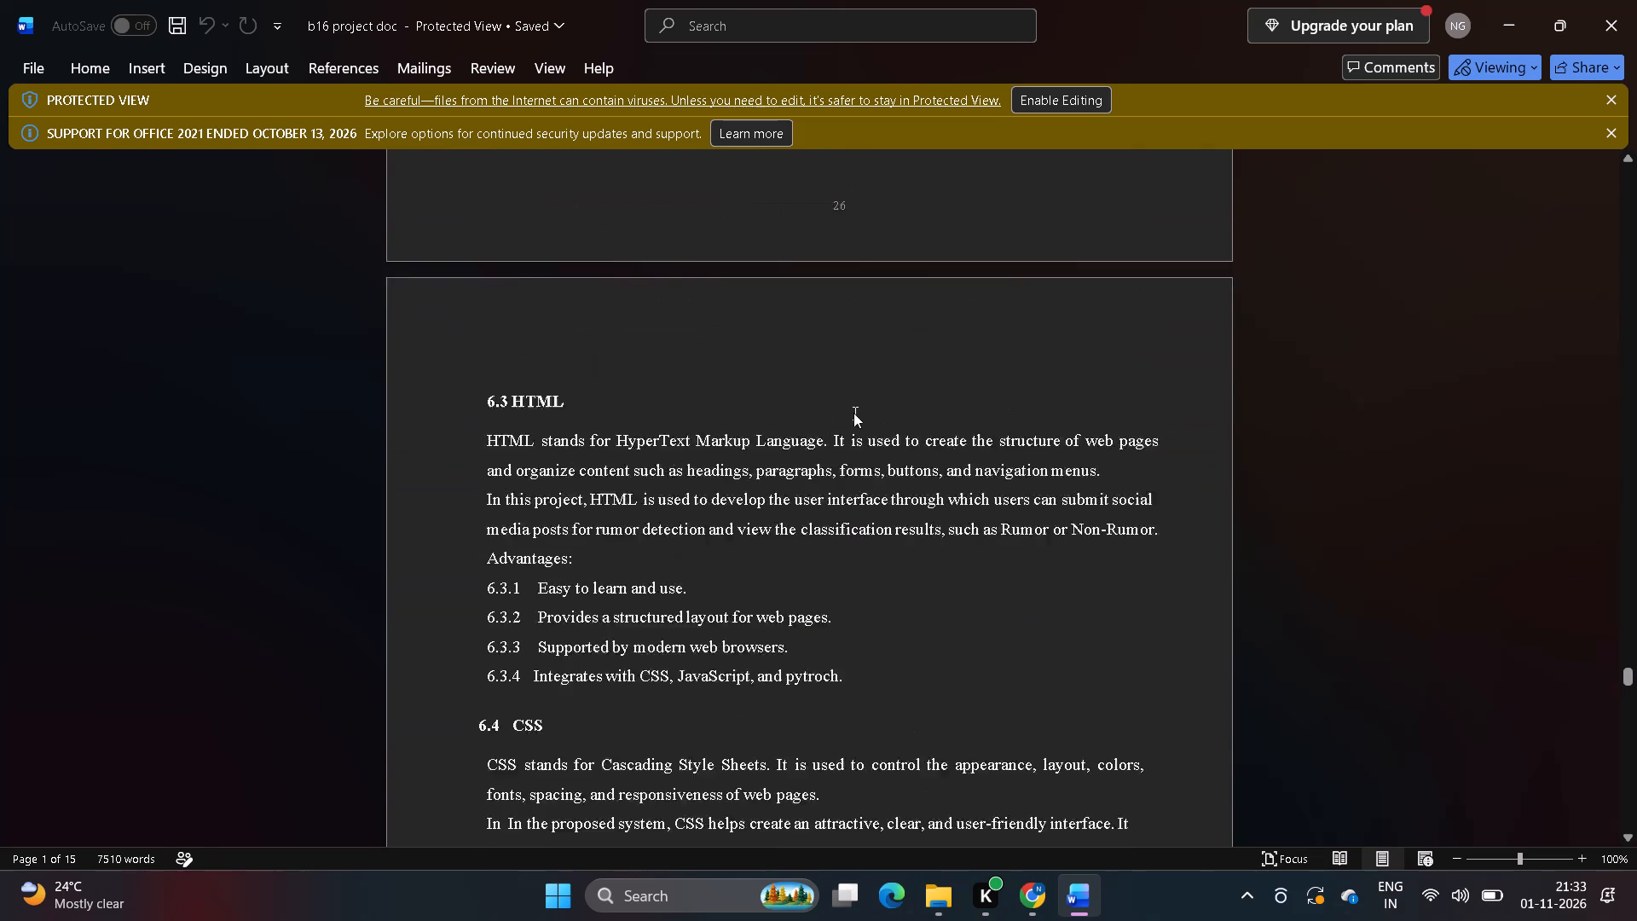
# Examine the use-case, sequence and activity diagrams and the 5.1 Class Diagram text in the UML Diagrams chapter.
pyautogui.scroll(9, 853, 413)
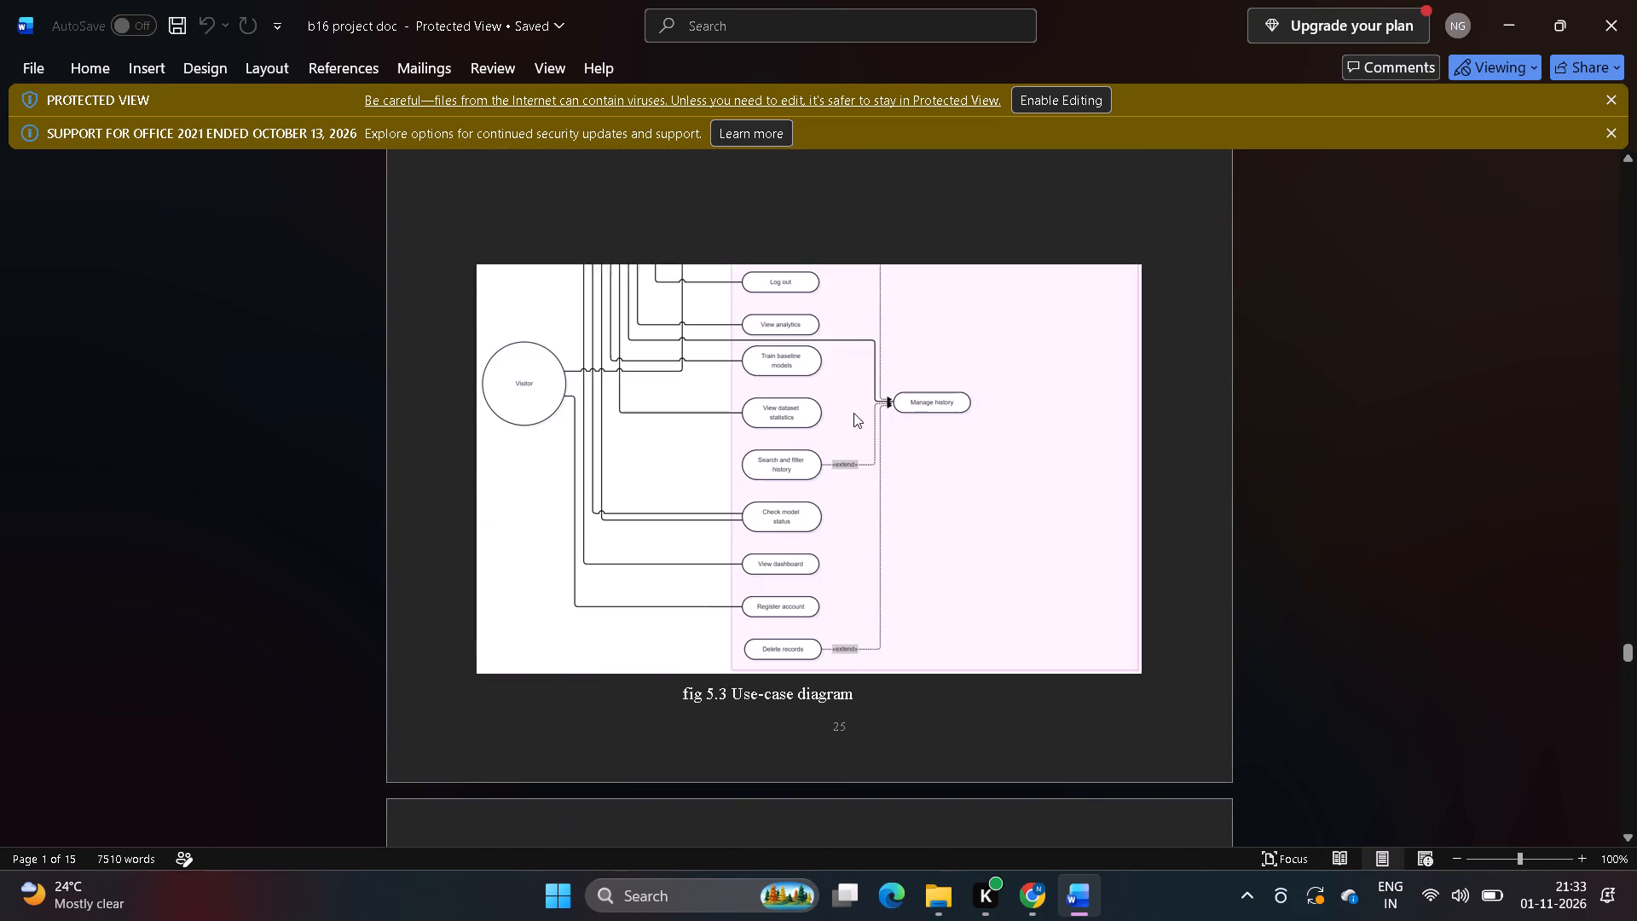
pyautogui.scroll(5, 853, 413)
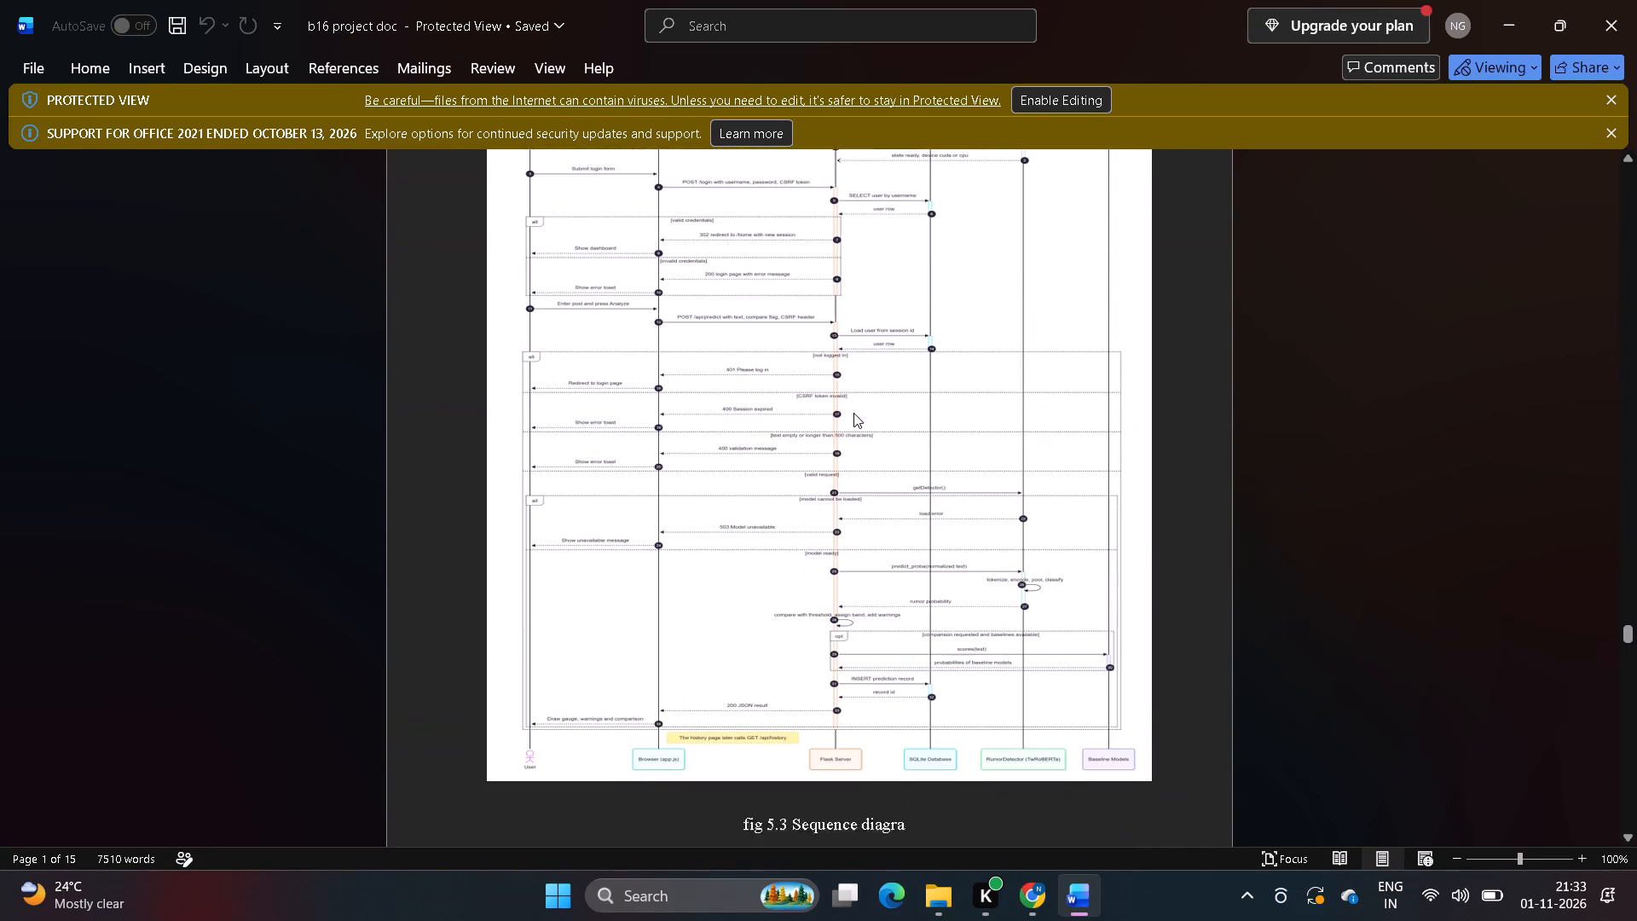
pyautogui.scroll(3, 853, 413)
pyautogui.hscroll(1, 853, 413)
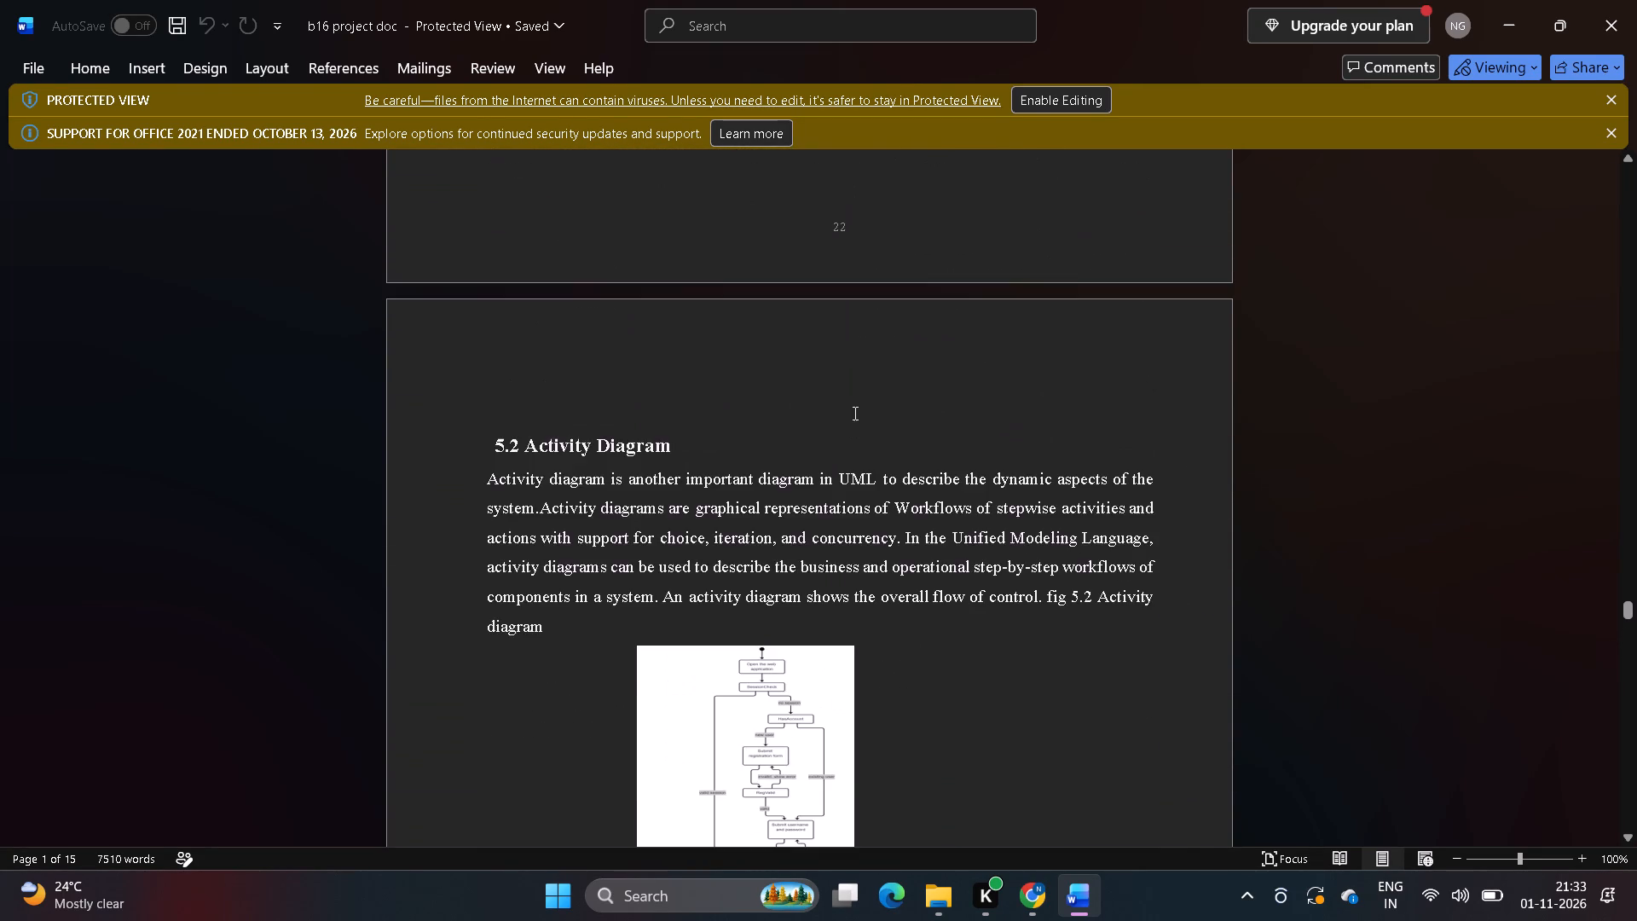
pyautogui.hscroll(1, 853, 413)
pyautogui.scroll(11, 853, 413)
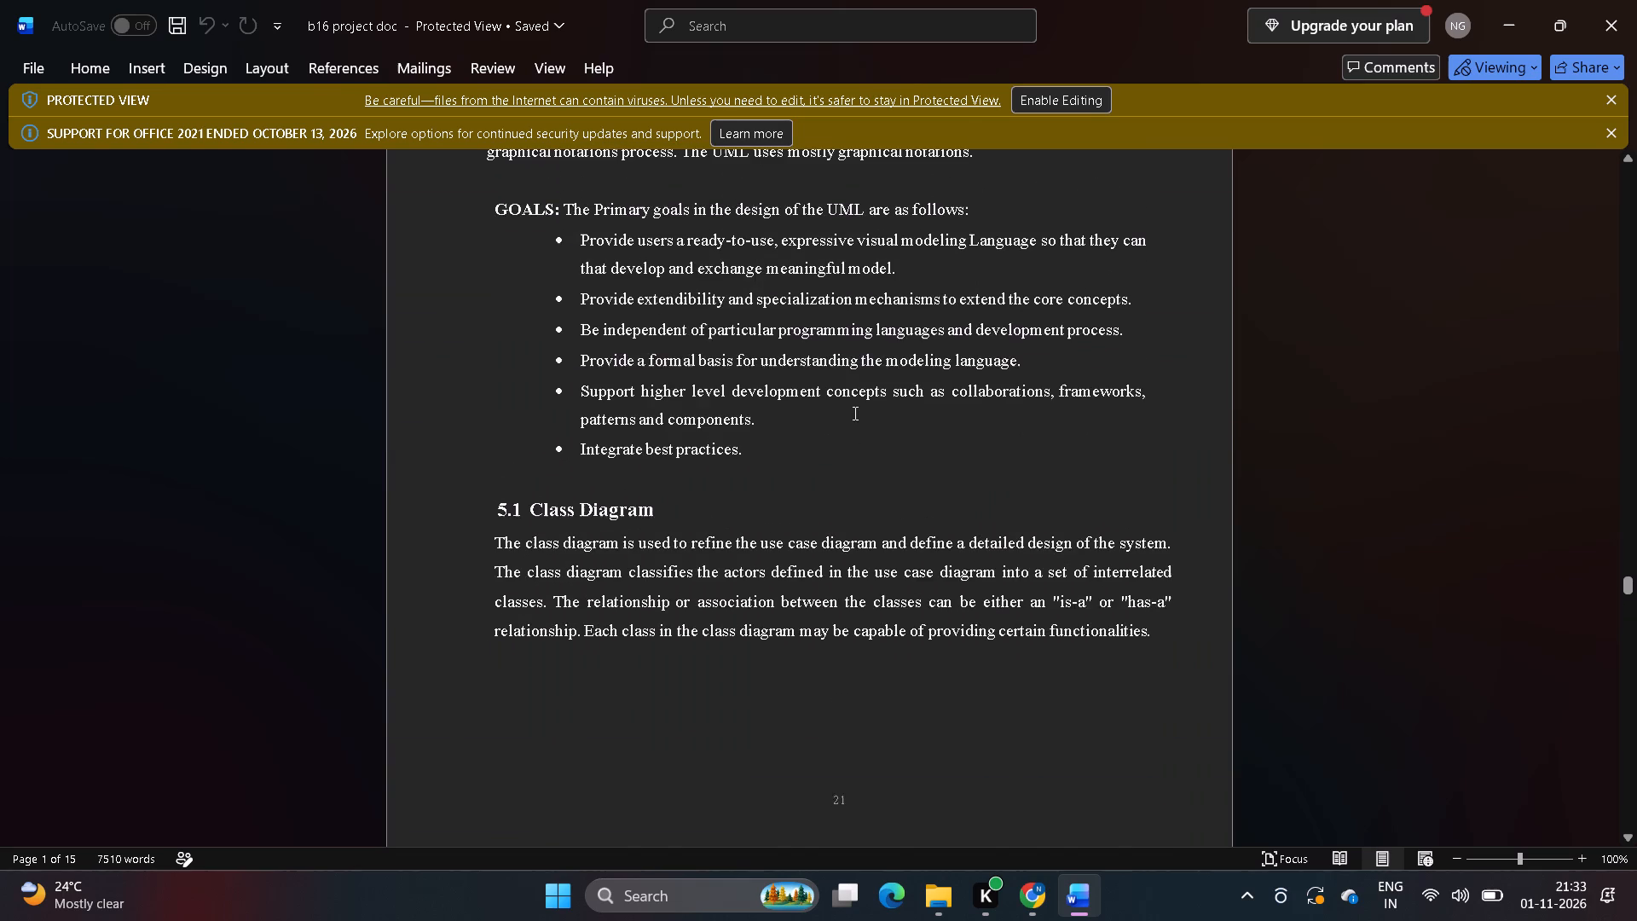
# Recheck the 5.1 Class Diagram section and the pages around the start of the UML Diagrams chapter.
pyautogui.scroll(7, 853, 413)
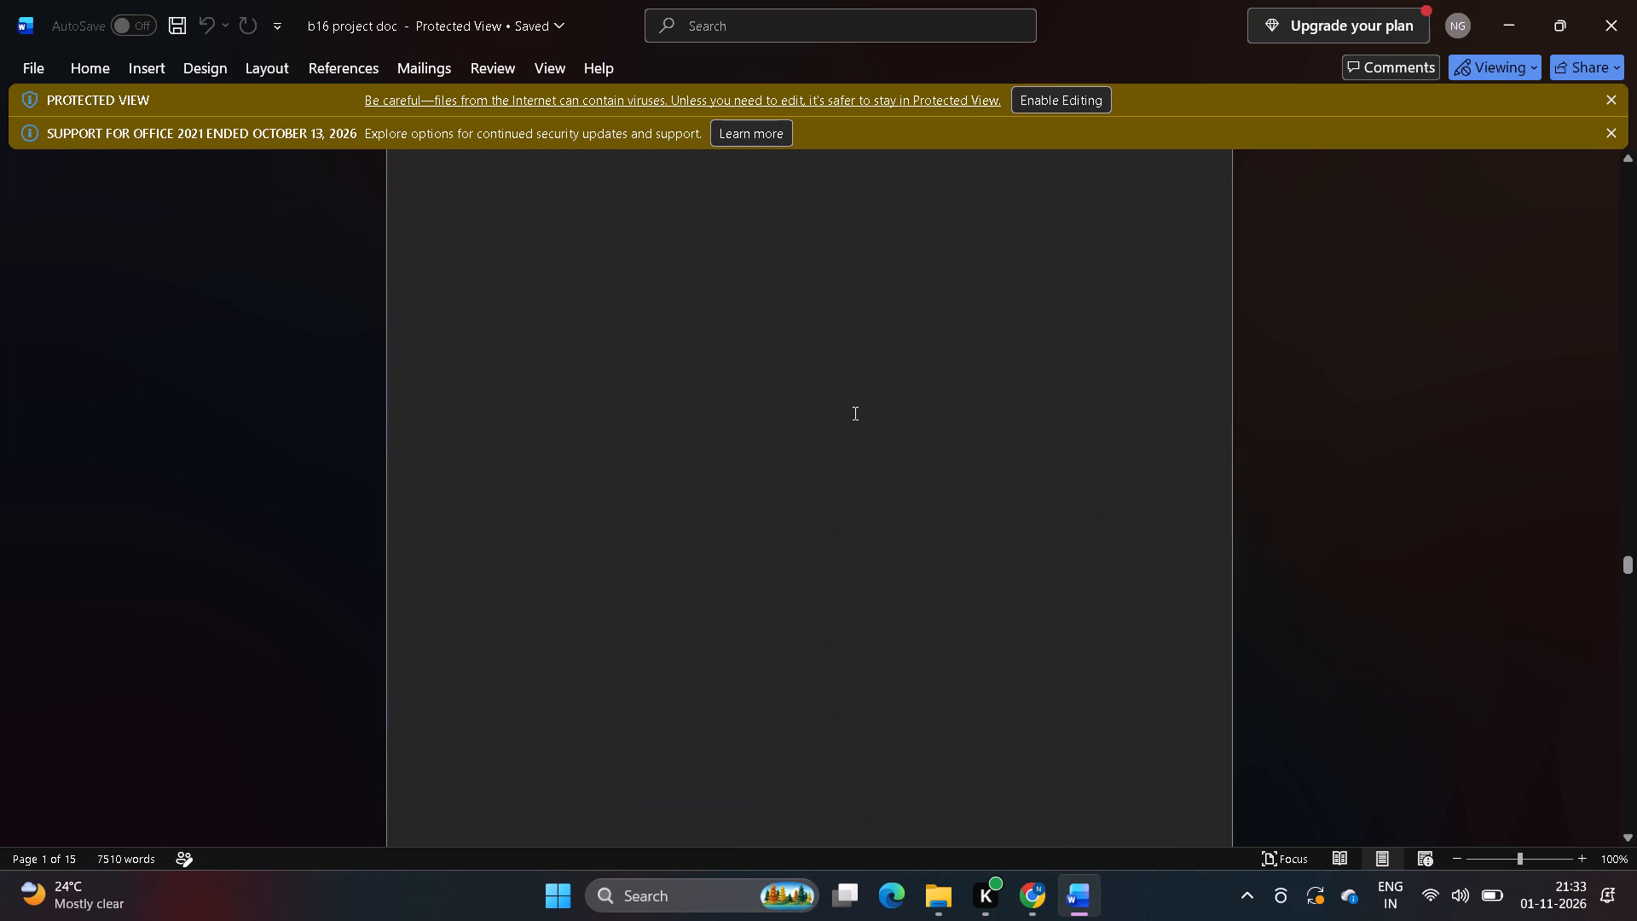
pyautogui.hscroll(1, 853, 413)
pyautogui.scroll(2, 853, 413)
pyautogui.scroll(-2, 853, 413)
pyautogui.scroll(3, 853, 413)
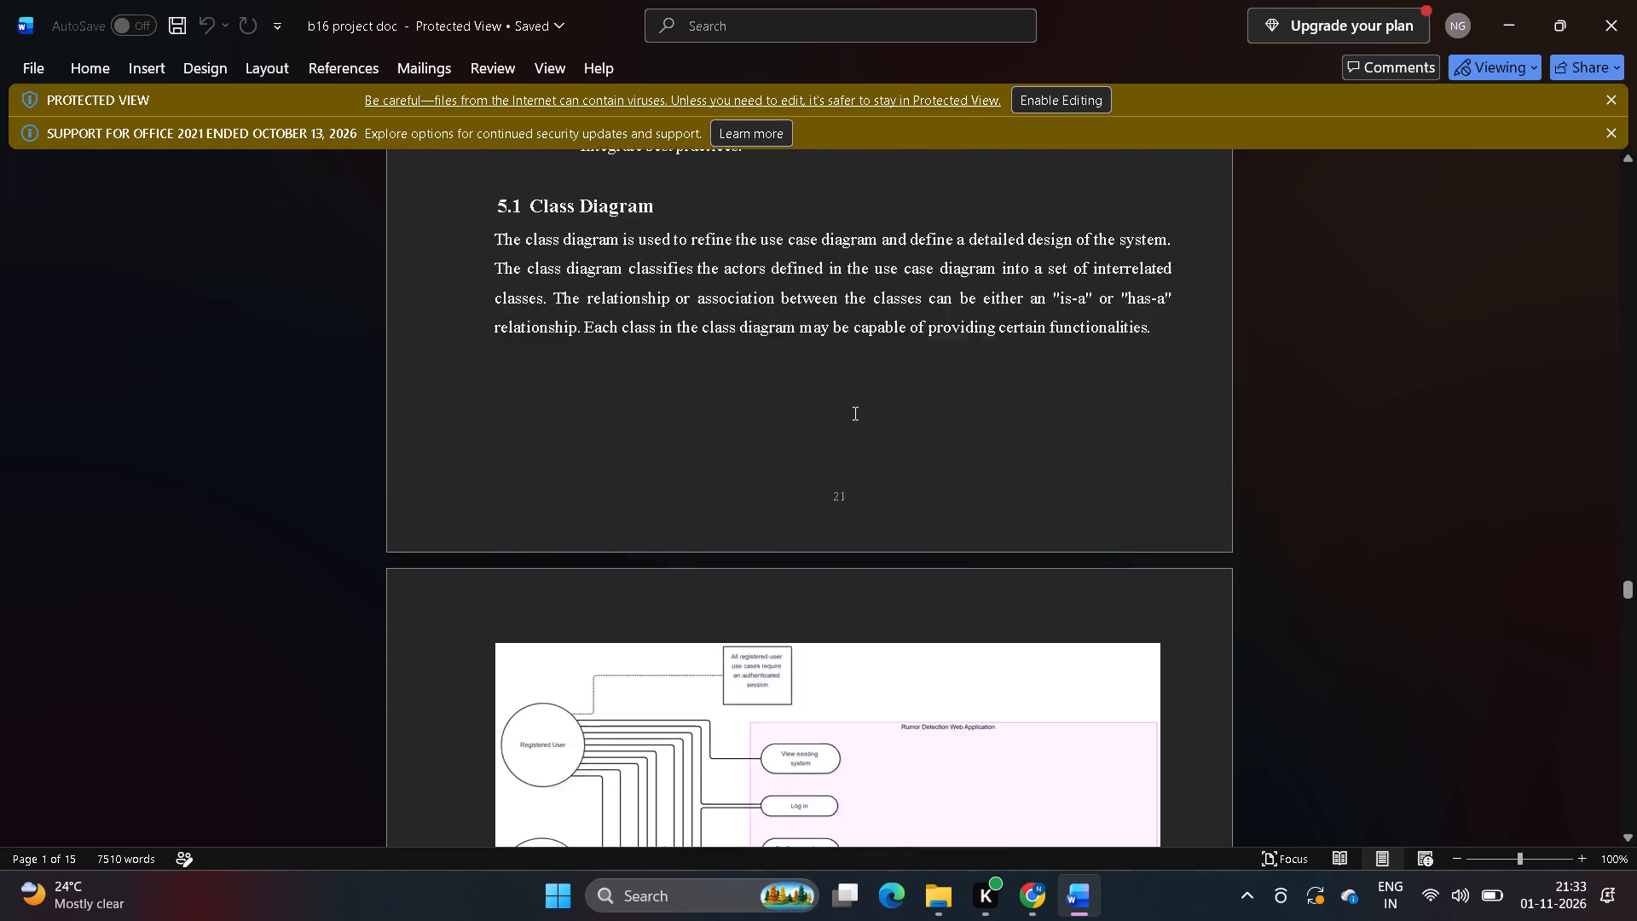
pyautogui.scroll(8, 853, 413)
pyautogui.scroll(-1, 853, 413)
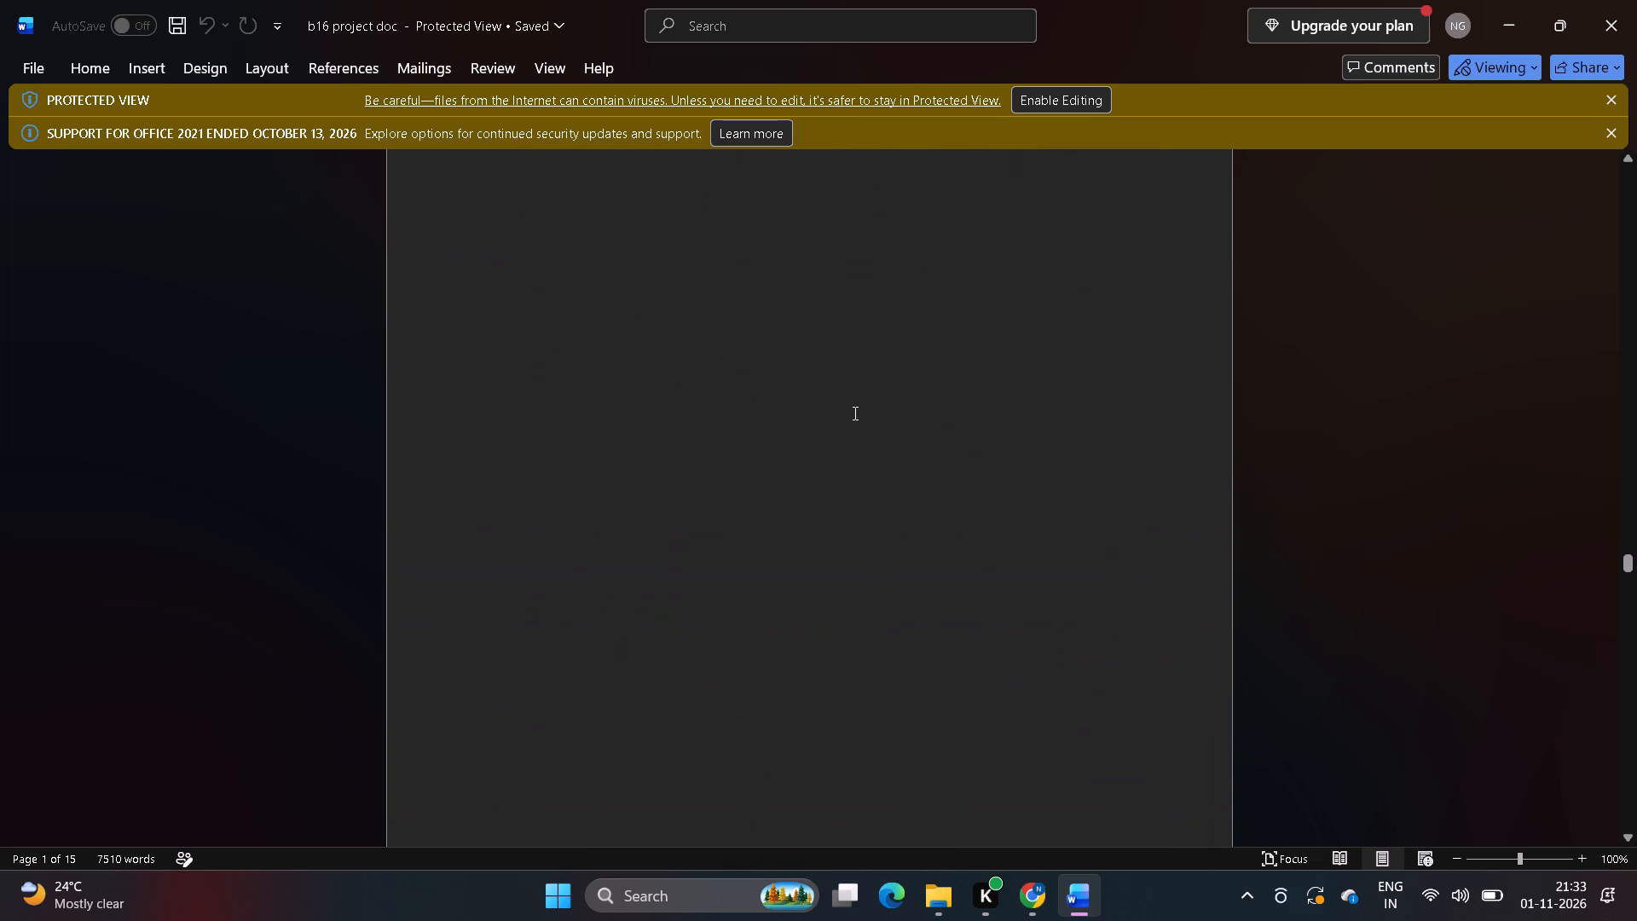
pyautogui.scroll(-2, 853, 413)
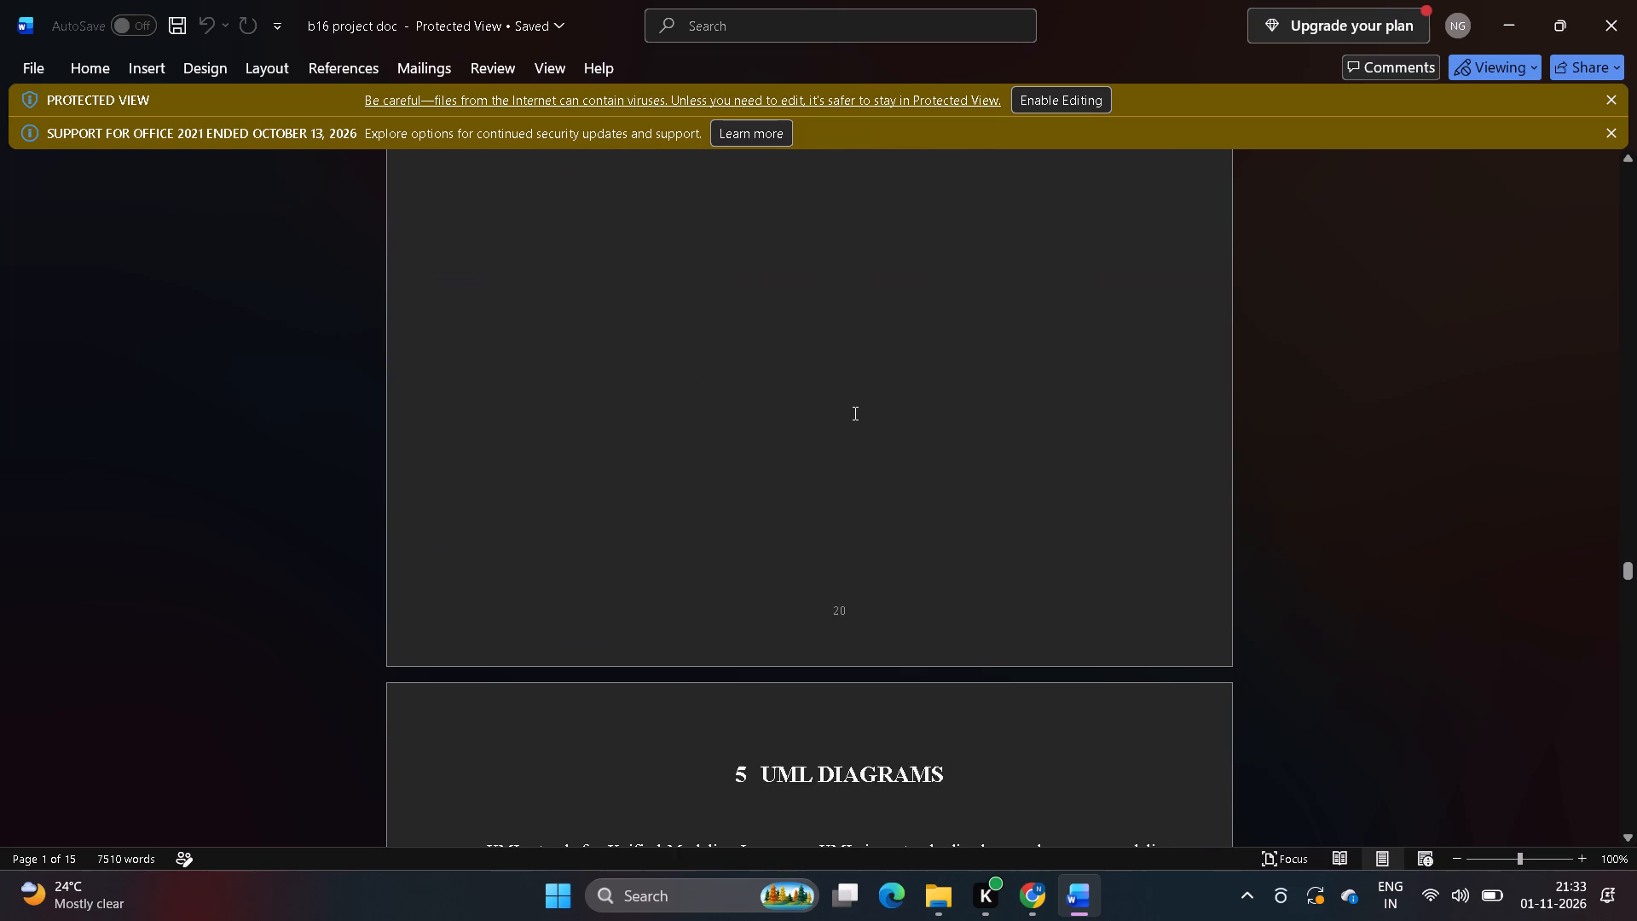
# Examine the 4.4 Advantages section and the pages between it and the UML Diagrams chapter heading.
pyautogui.scroll(5, 853, 413)
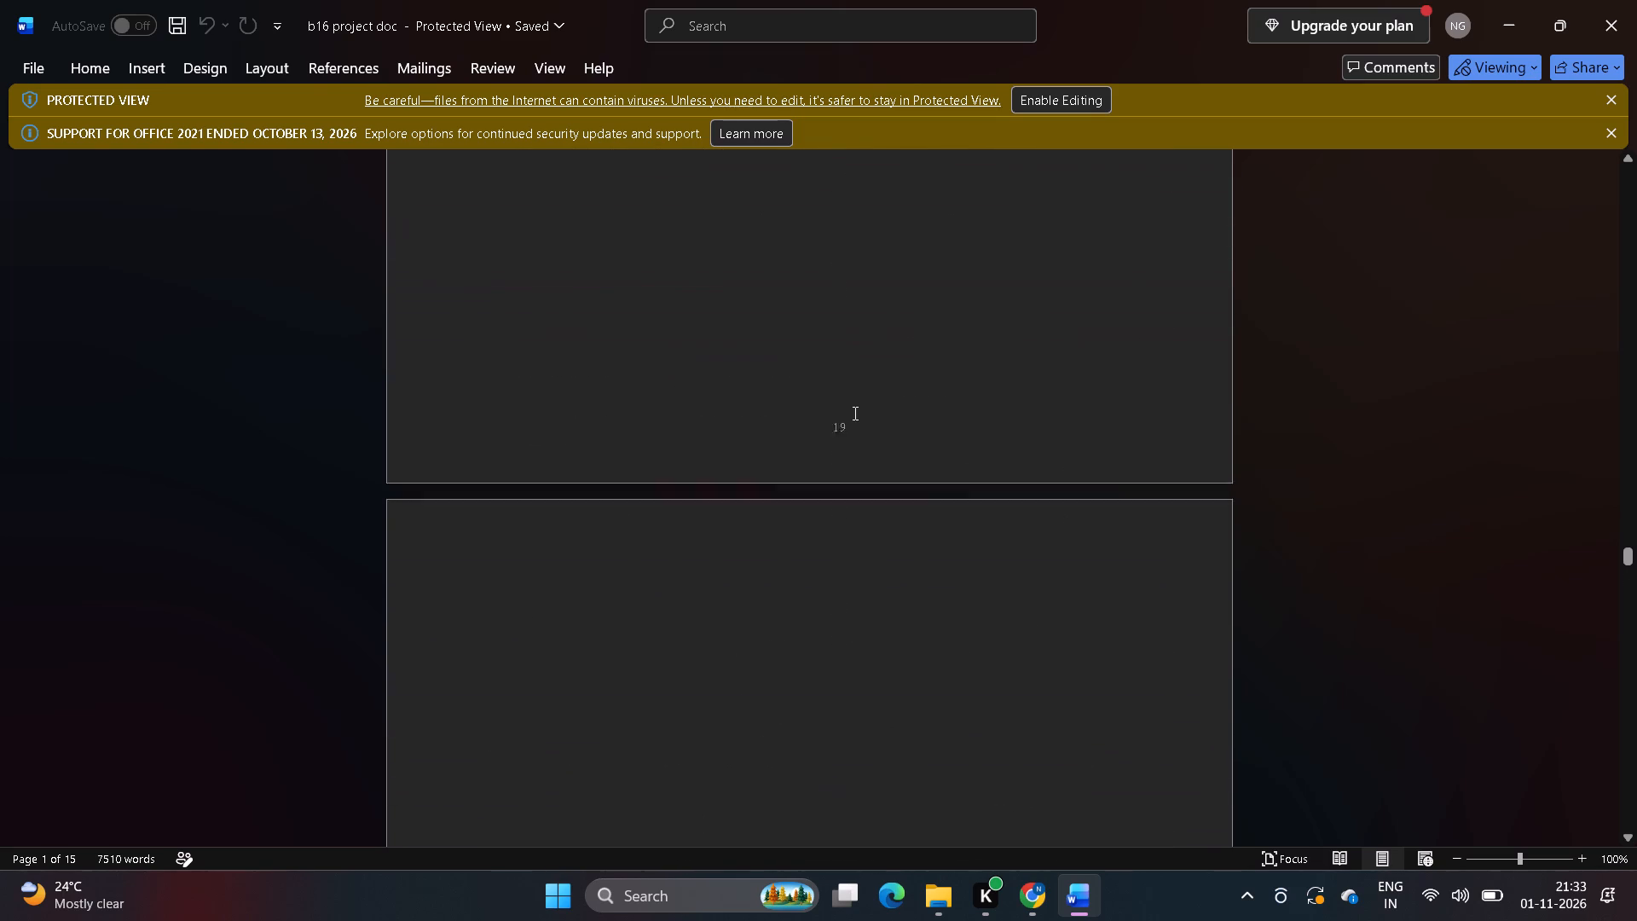
pyautogui.scroll(1, 853, 413)
pyautogui.scroll(-1, 853, 413)
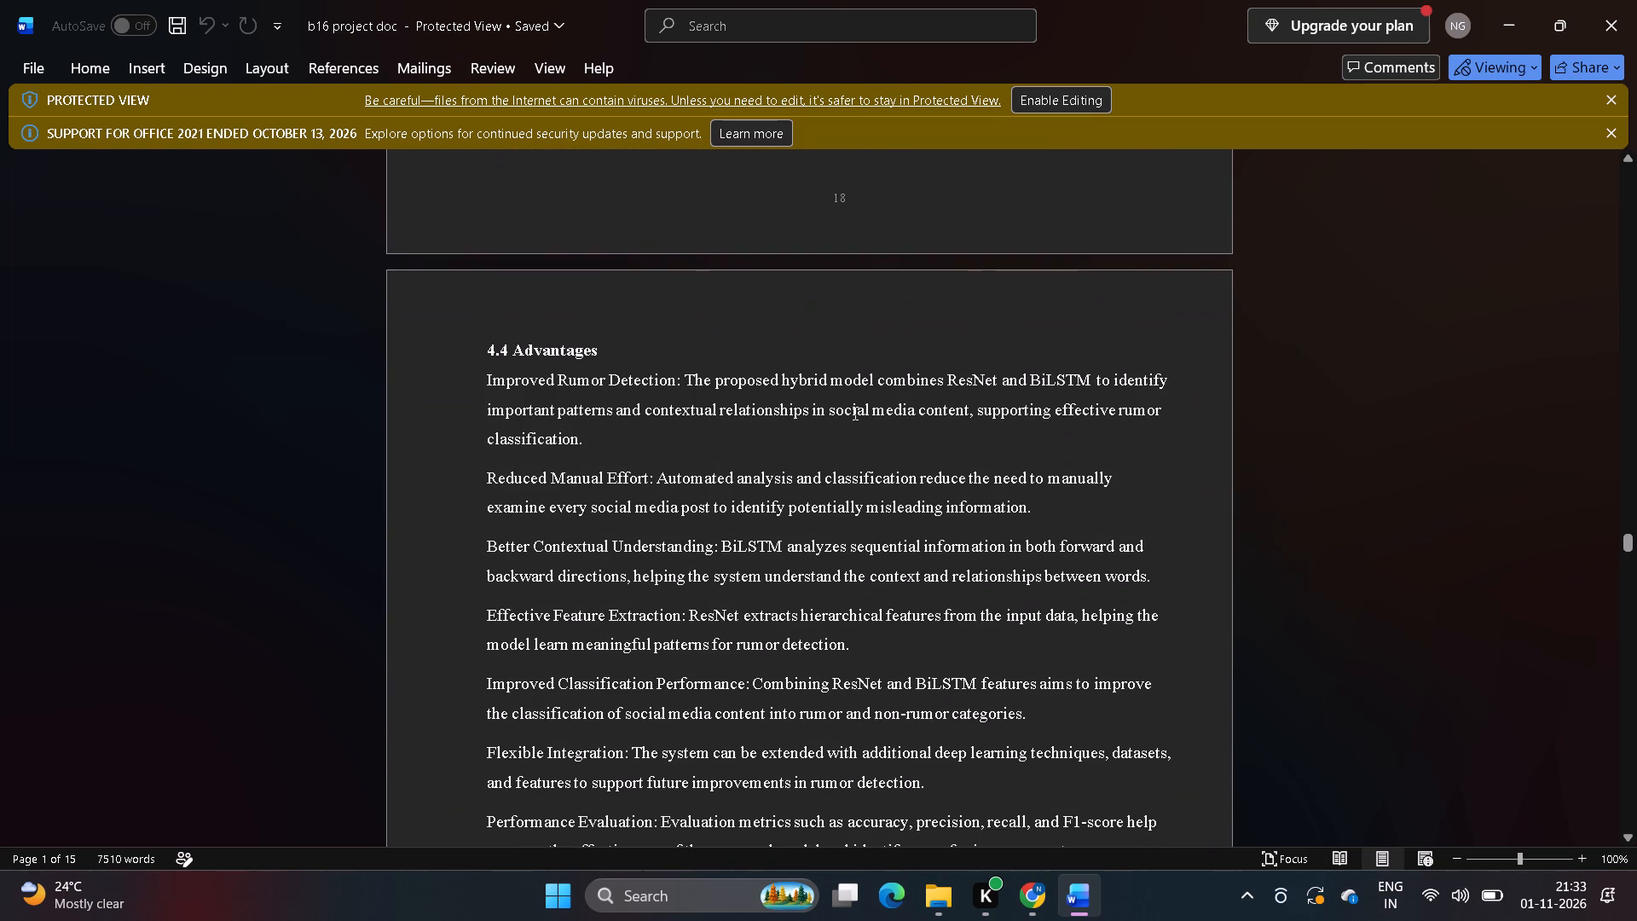
pyautogui.scroll(-1, 853, 413)
pyautogui.scroll(1, 853, 413)
pyautogui.scroll(-2, 853, 413)
pyautogui.scroll(1, 853, 413)
pyautogui.scroll(-2, 853, 413)
pyautogui.scroll(1, 853, 413)
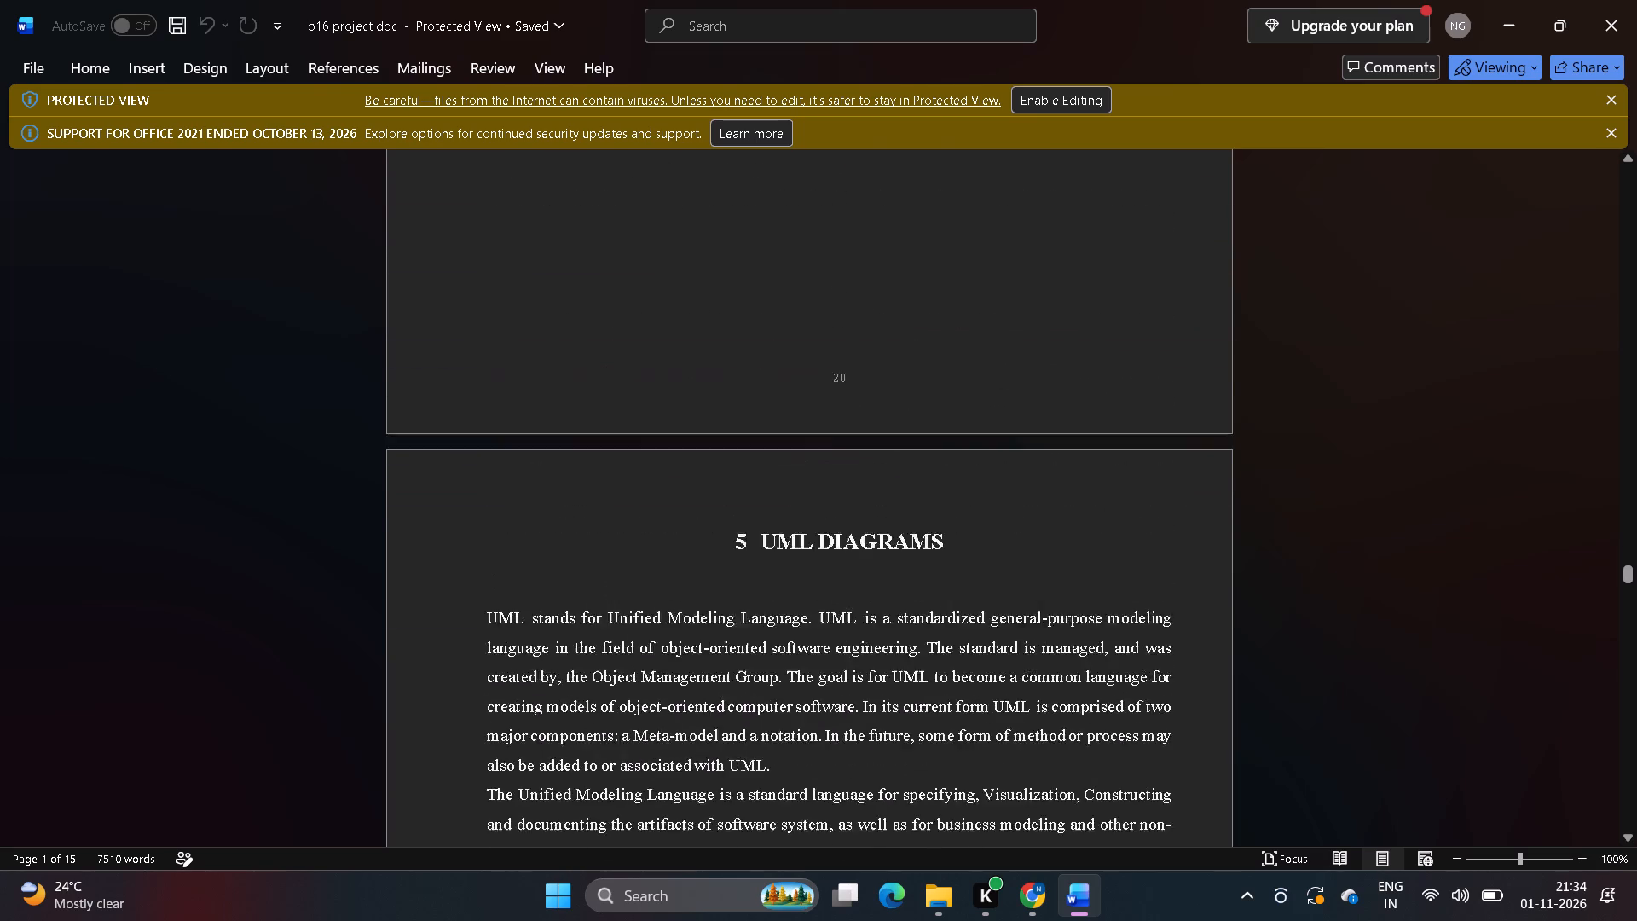
# Review the Proposed System chapter's objectives and key features, and the numbered limitations list preceding that chapter.
pyautogui.scroll(4, 853, 413)
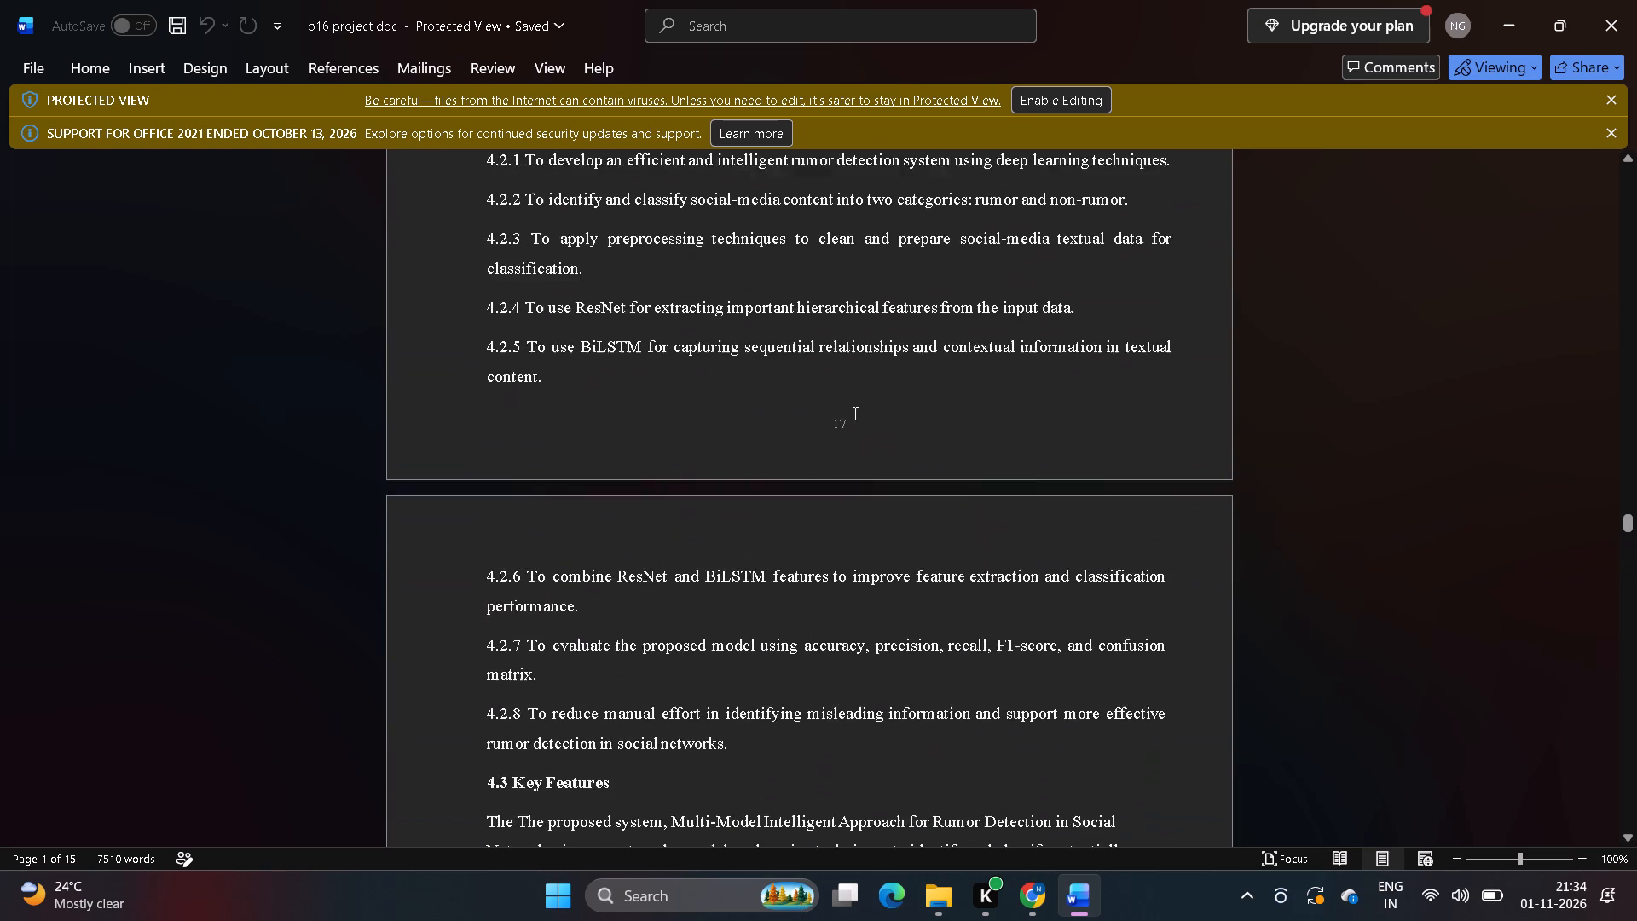
pyautogui.scroll(4, 853, 413)
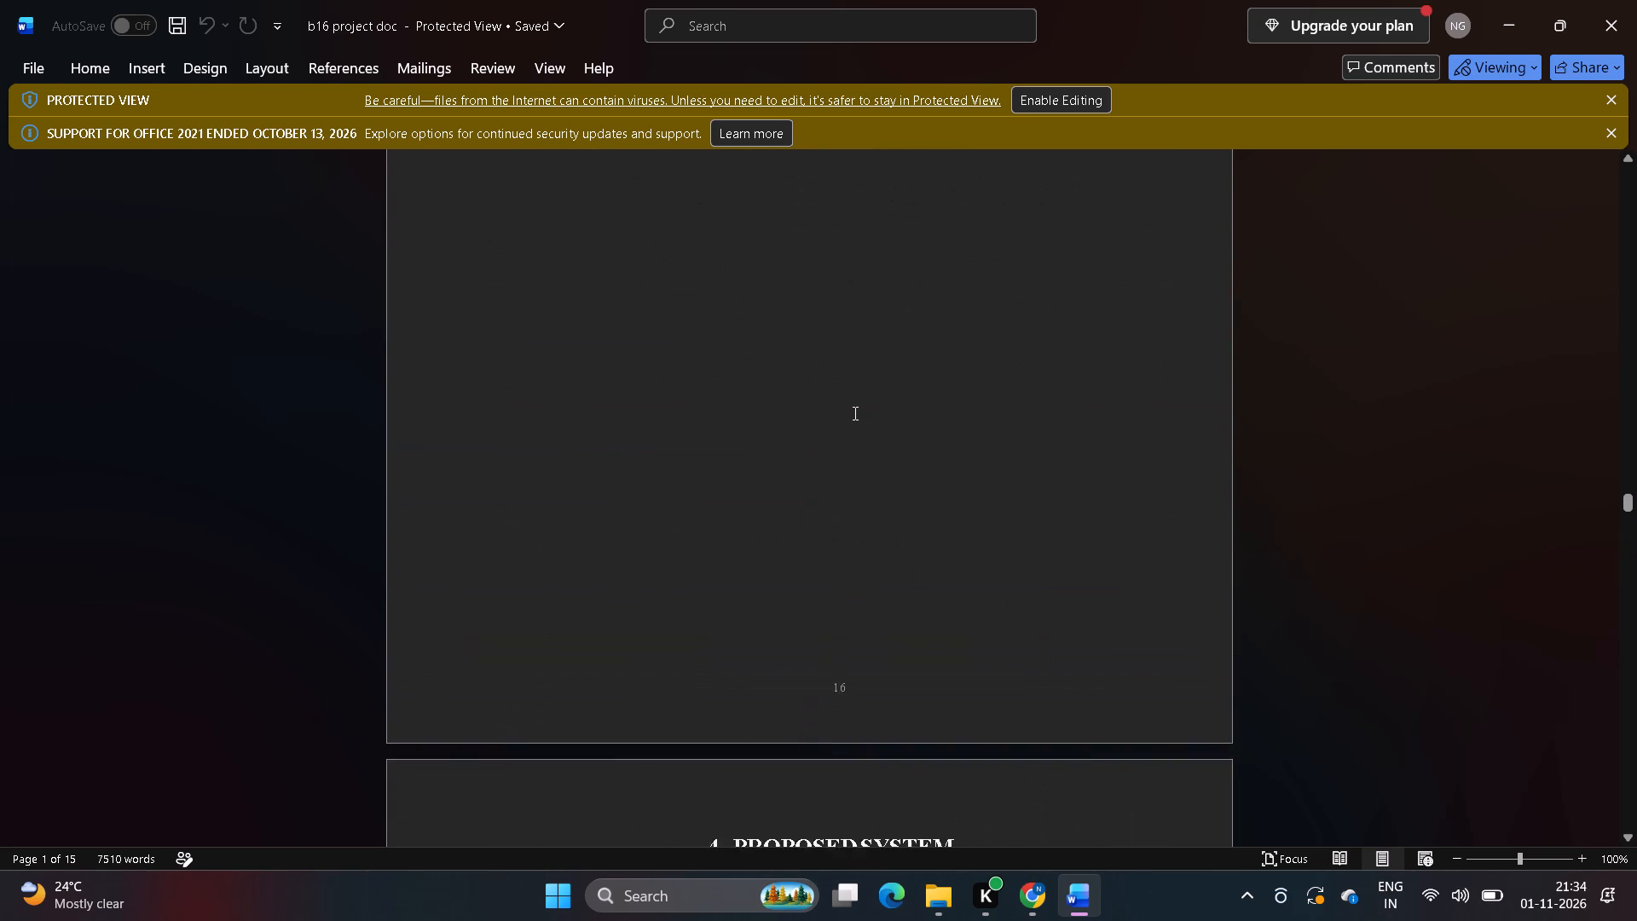
pyautogui.scroll(7, 853, 413)
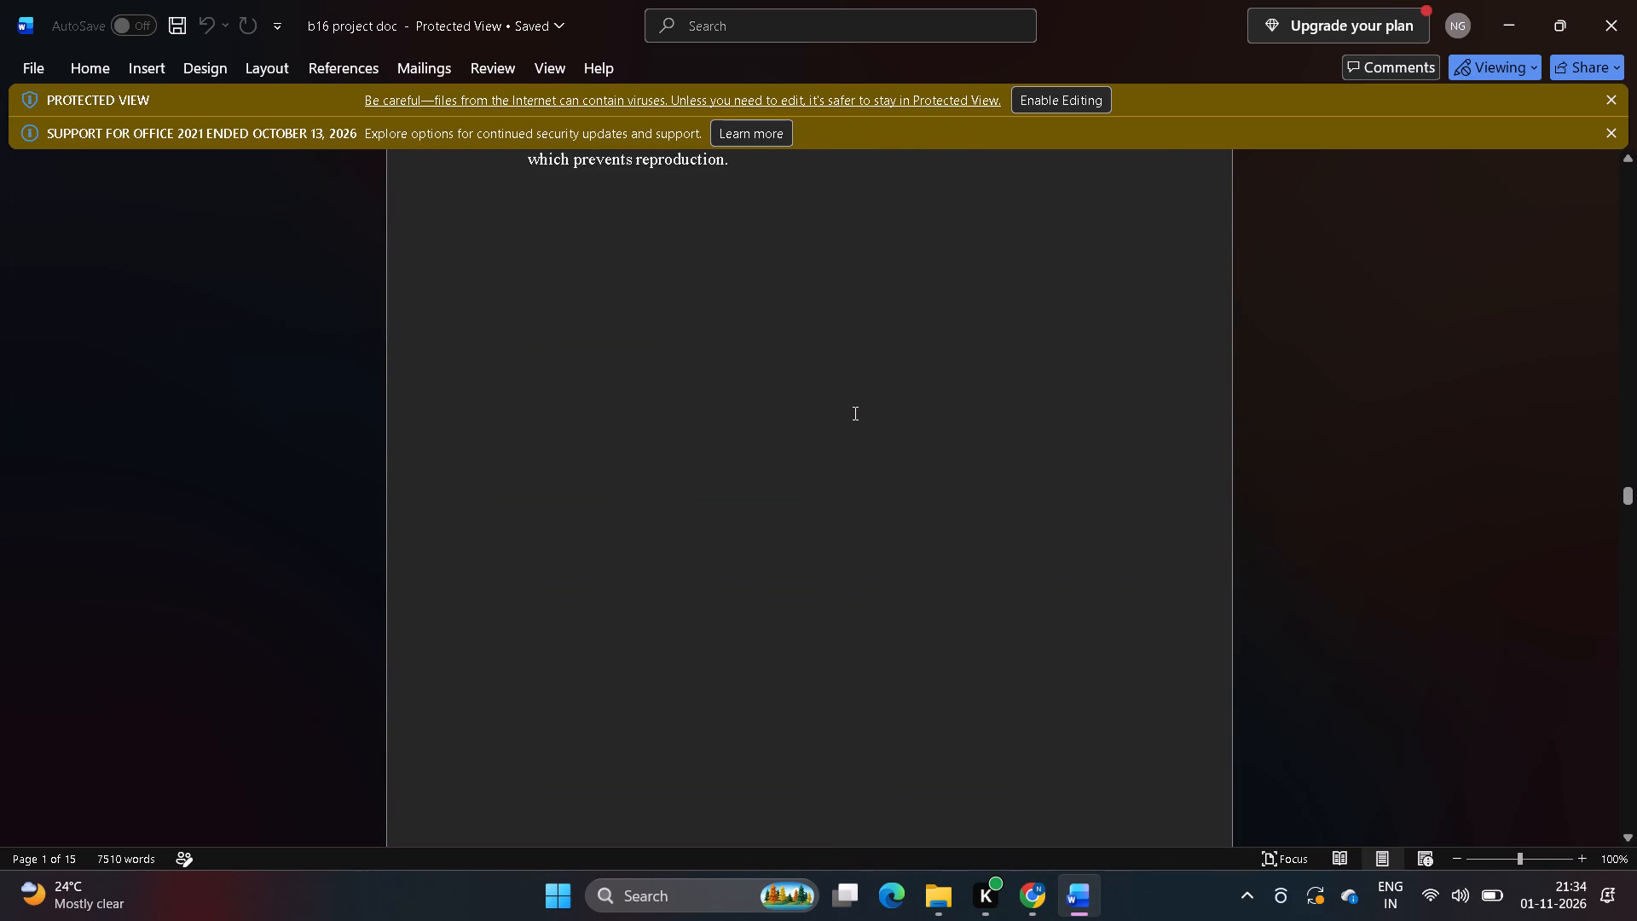
pyautogui.scroll(1, 853, 413)
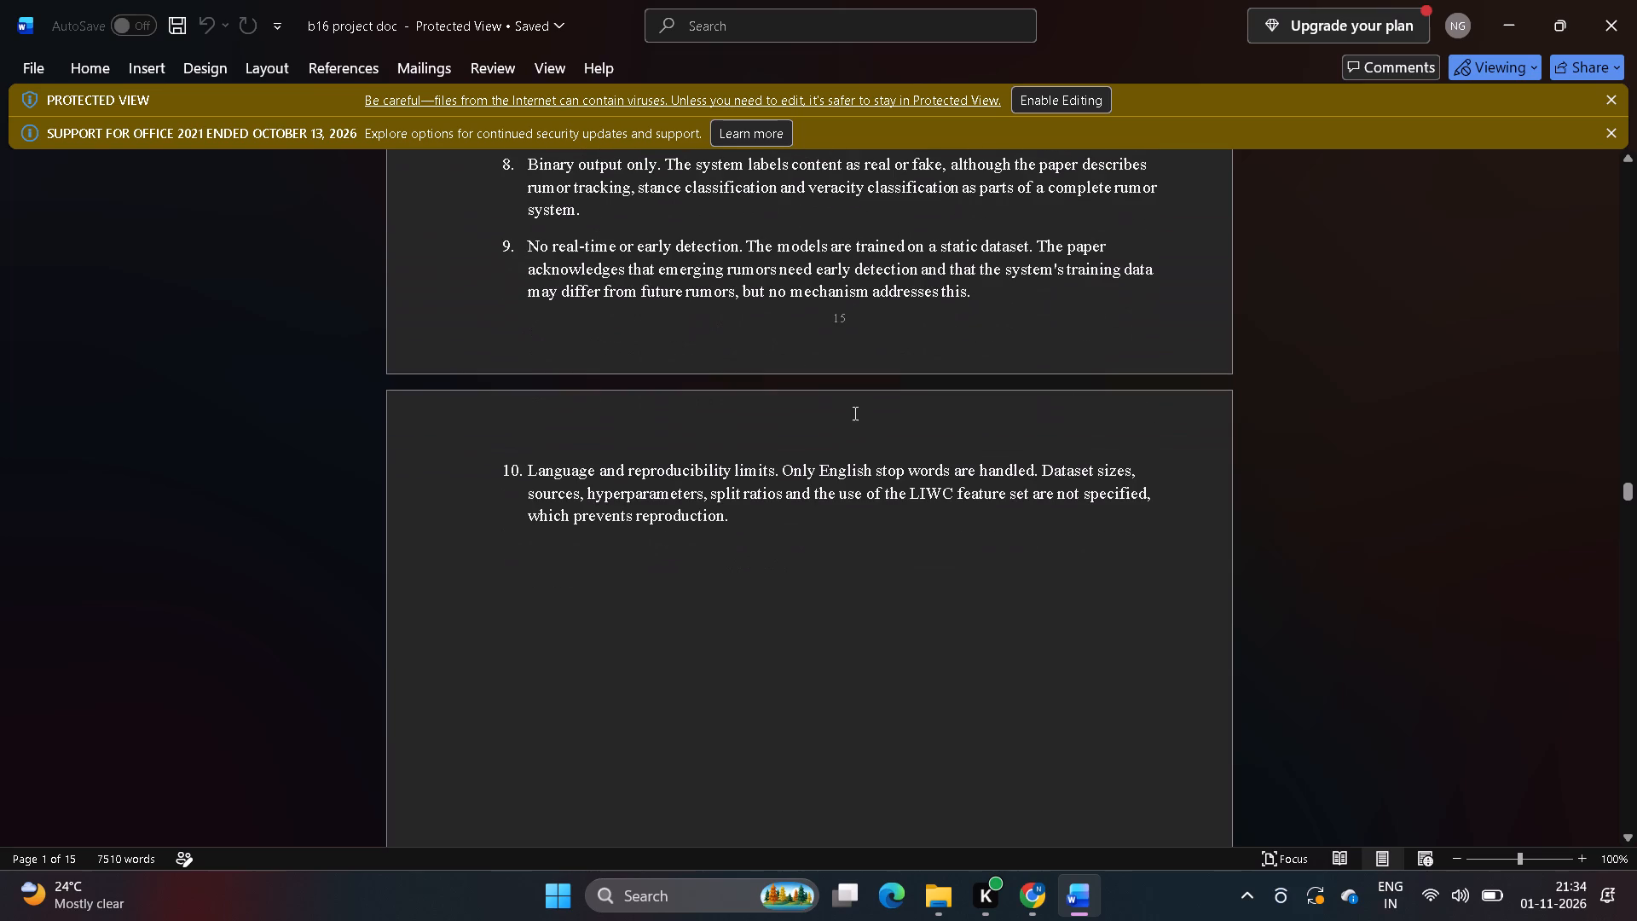
# Review the Existing Method chapter from section 3.6 back to its opening, and the literature review pages preceding it.
pyautogui.scroll(10, 853, 413)
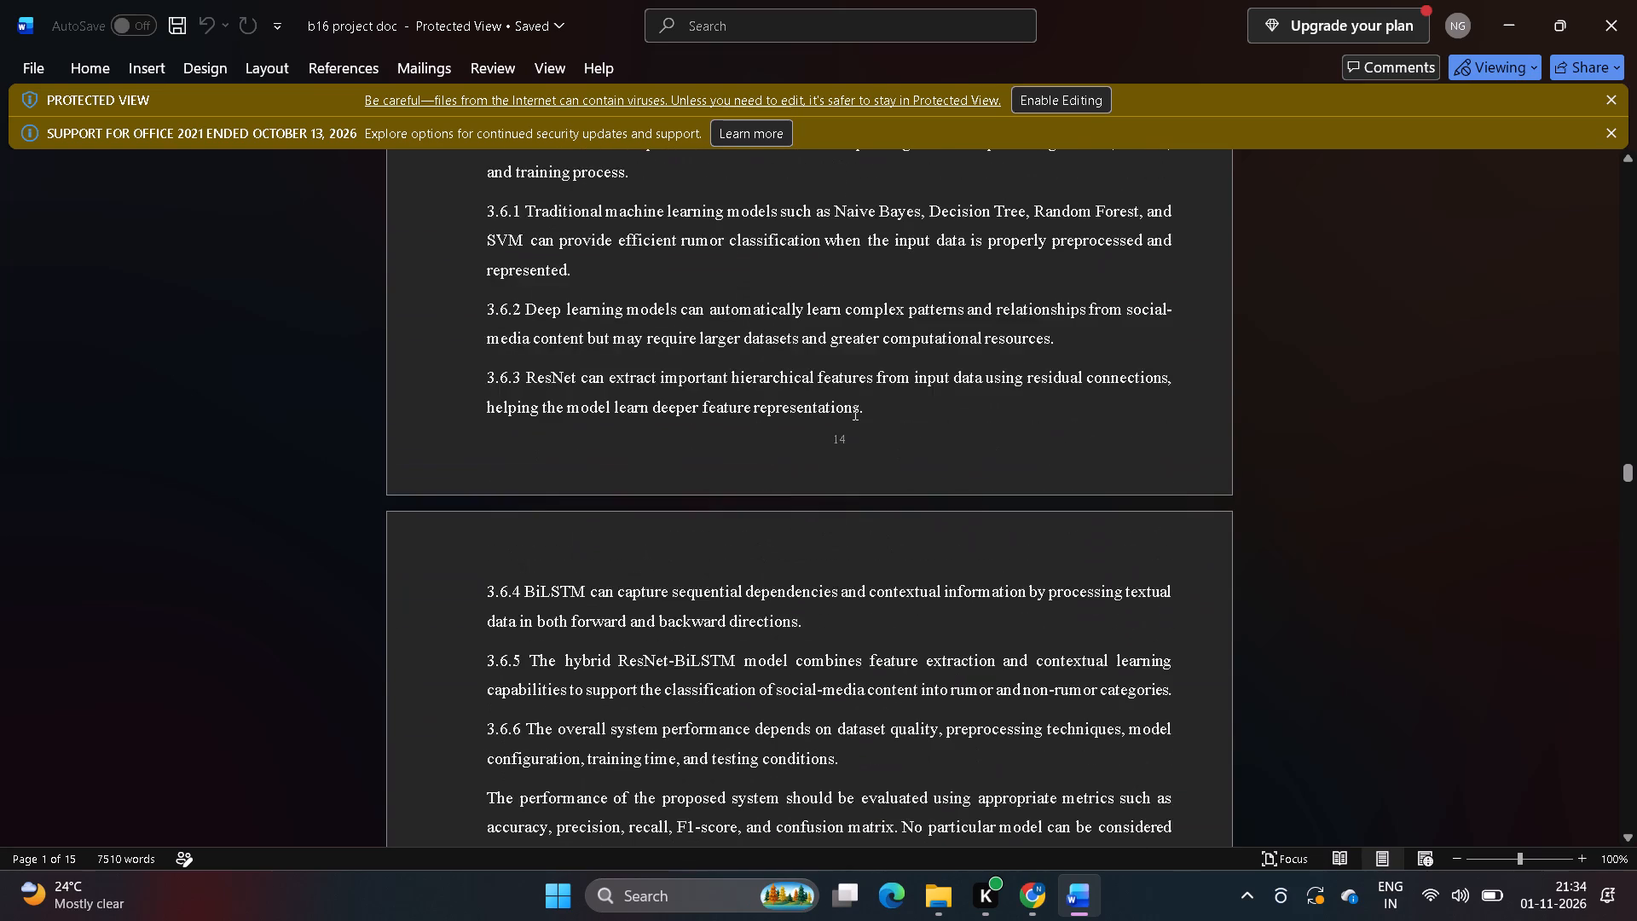
pyautogui.scroll(8, 853, 413)
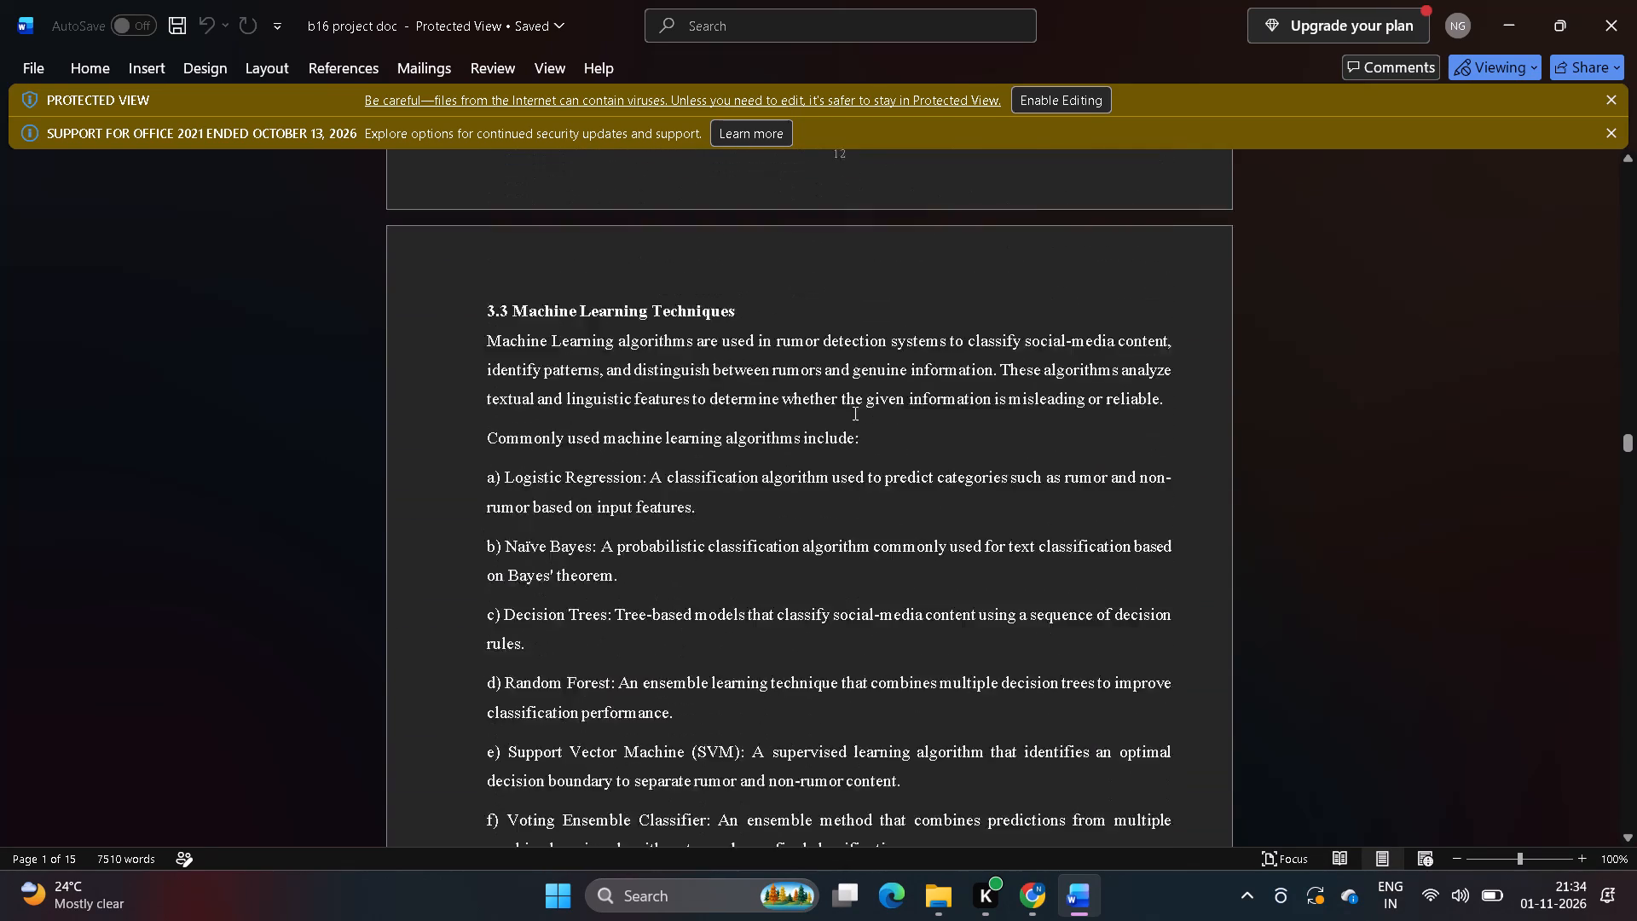
pyautogui.scroll(5, 853, 413)
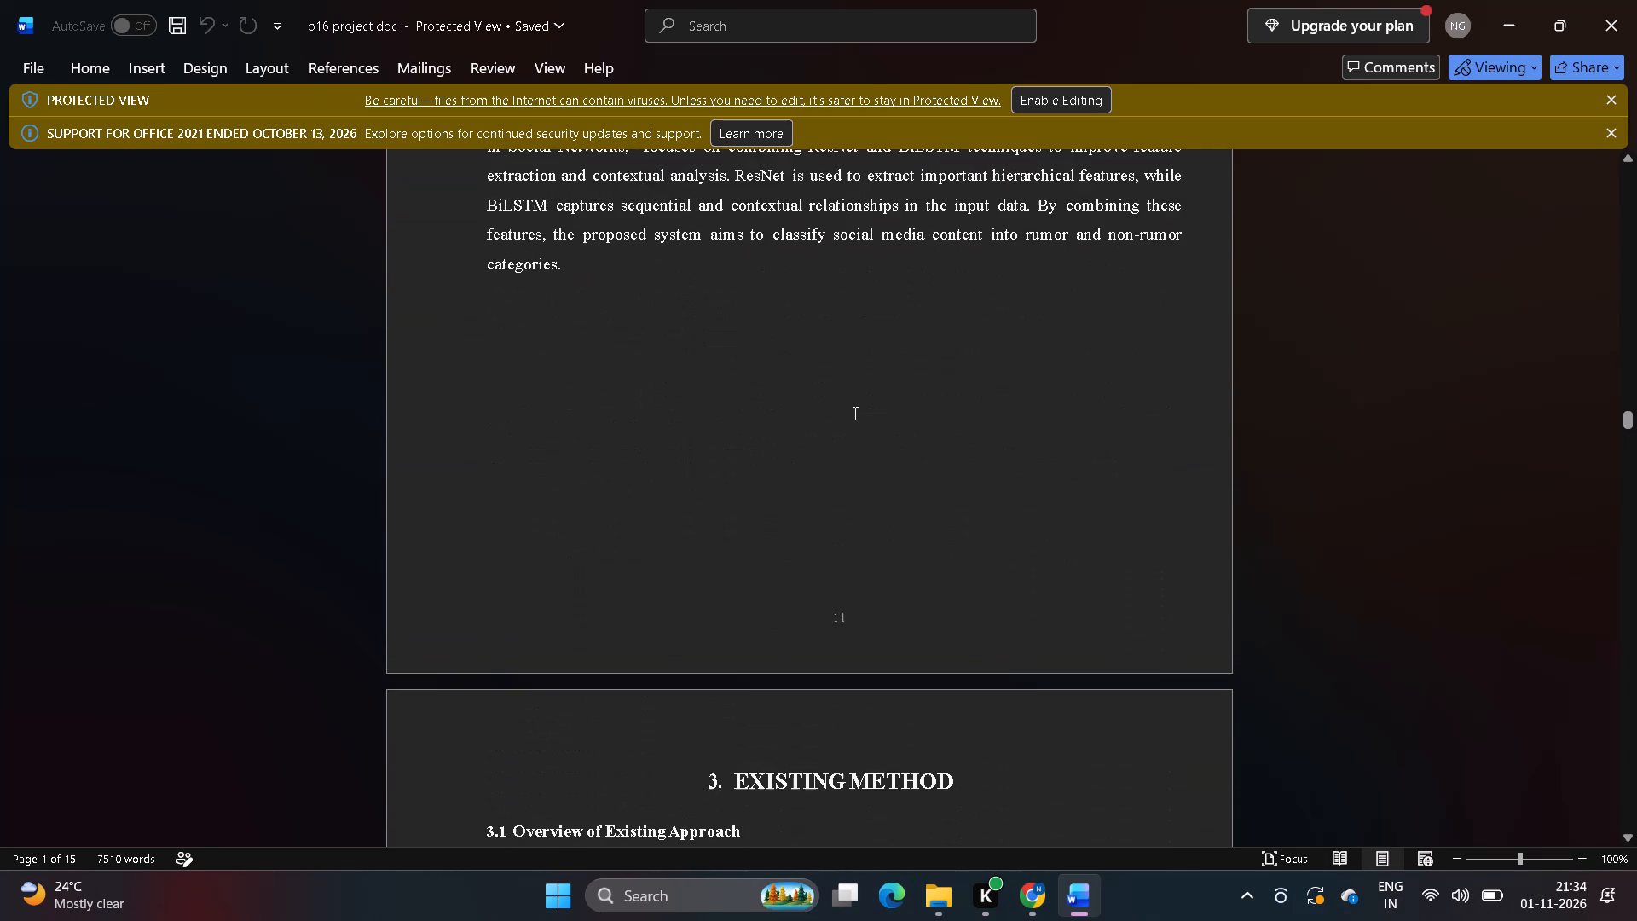
pyautogui.scroll(8, 853, 413)
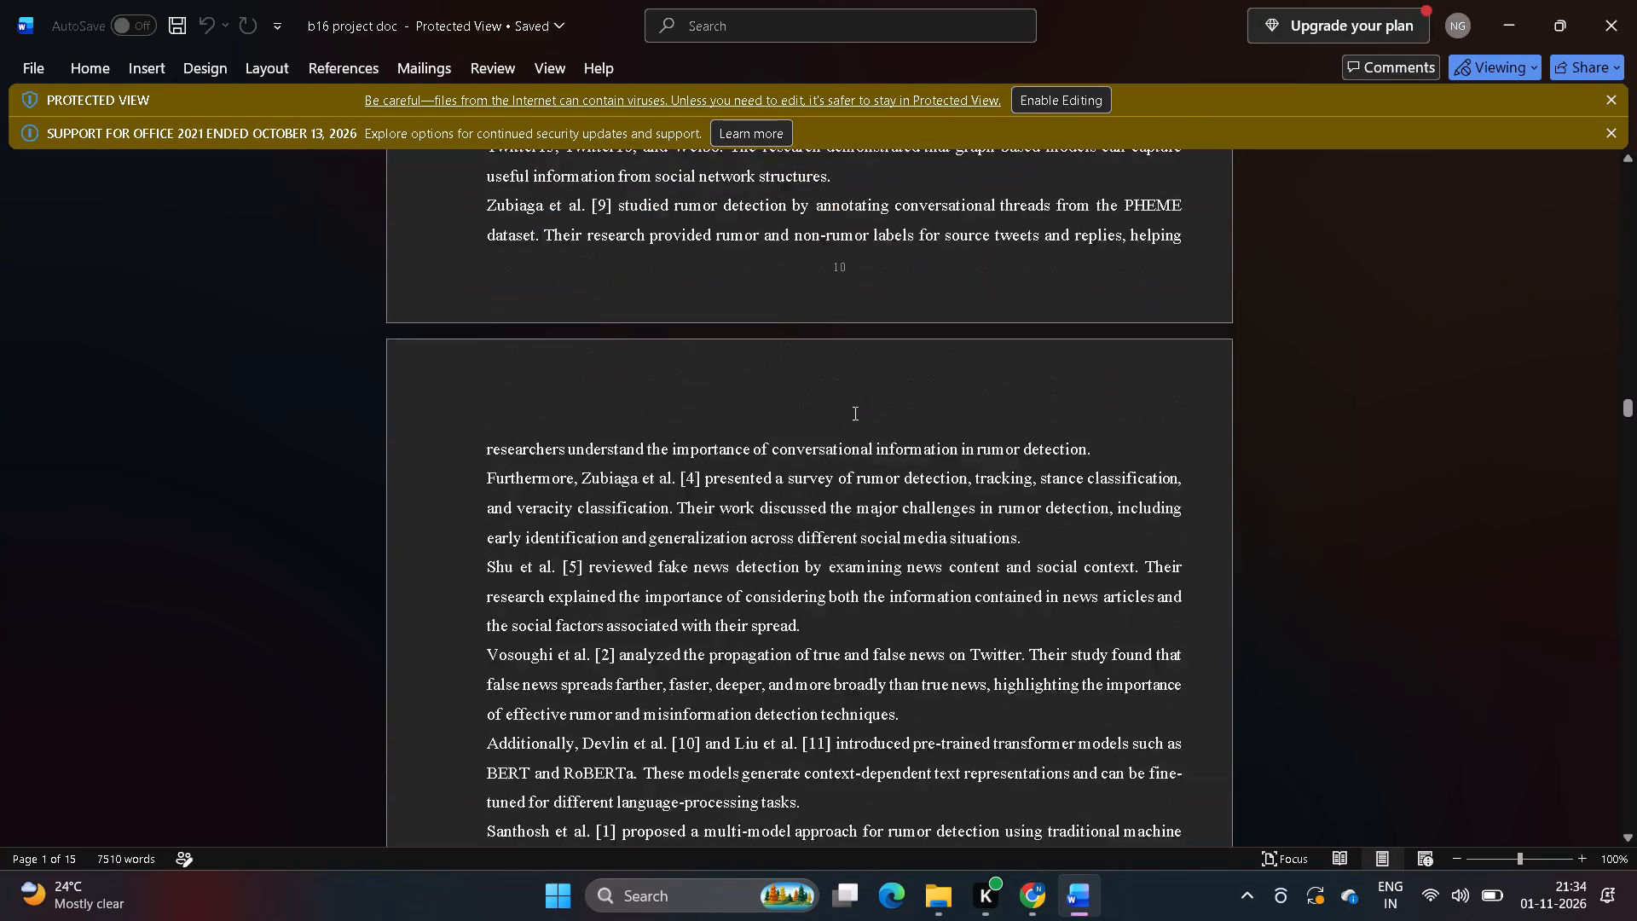
# Recheck the 1.3 Problem Statement and 1.2 Motivation sections and the nearly empty page before Motivation.
pyautogui.scroll(12, 853, 413)
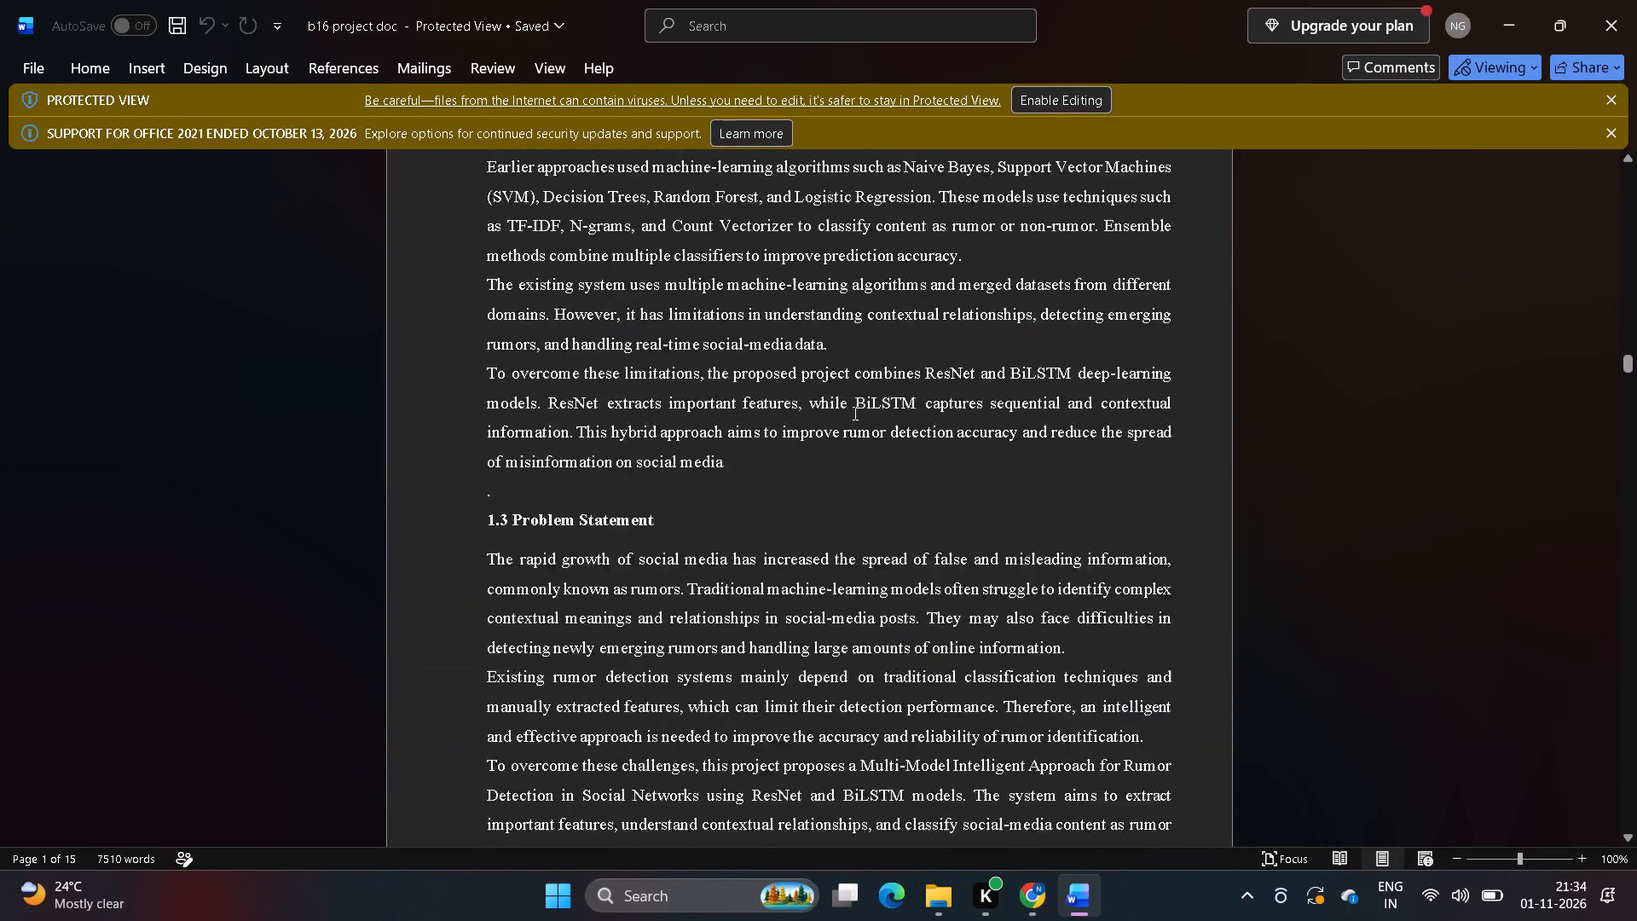
pyautogui.scroll(12, 853, 413)
pyautogui.scroll(-1, 853, 413)
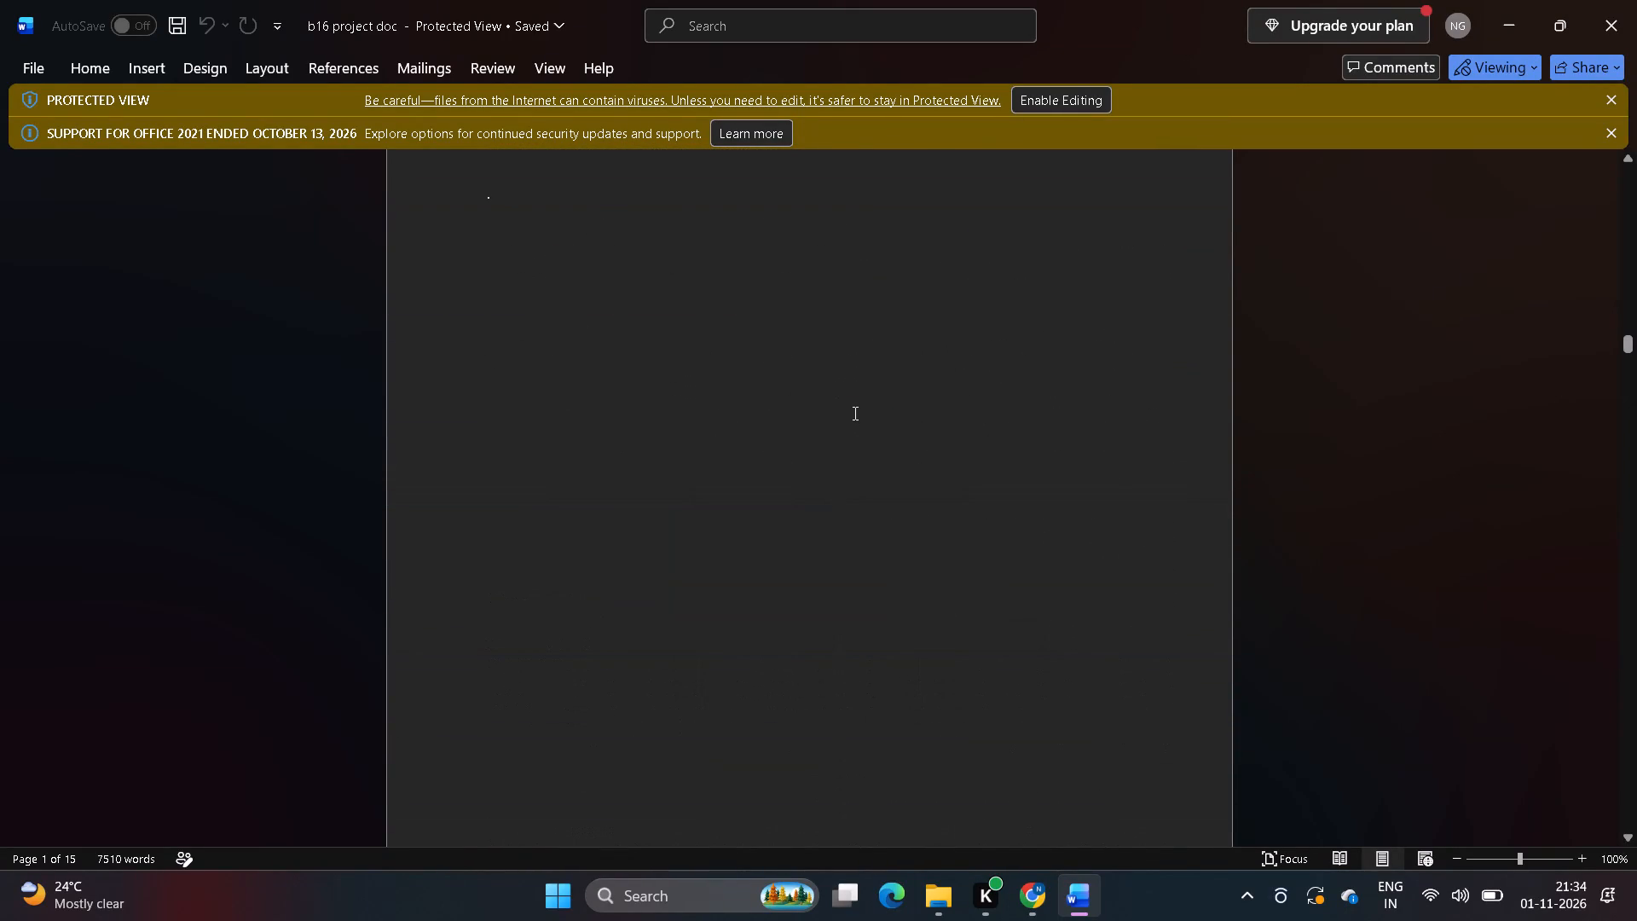
pyautogui.scroll(-2, 853, 413)
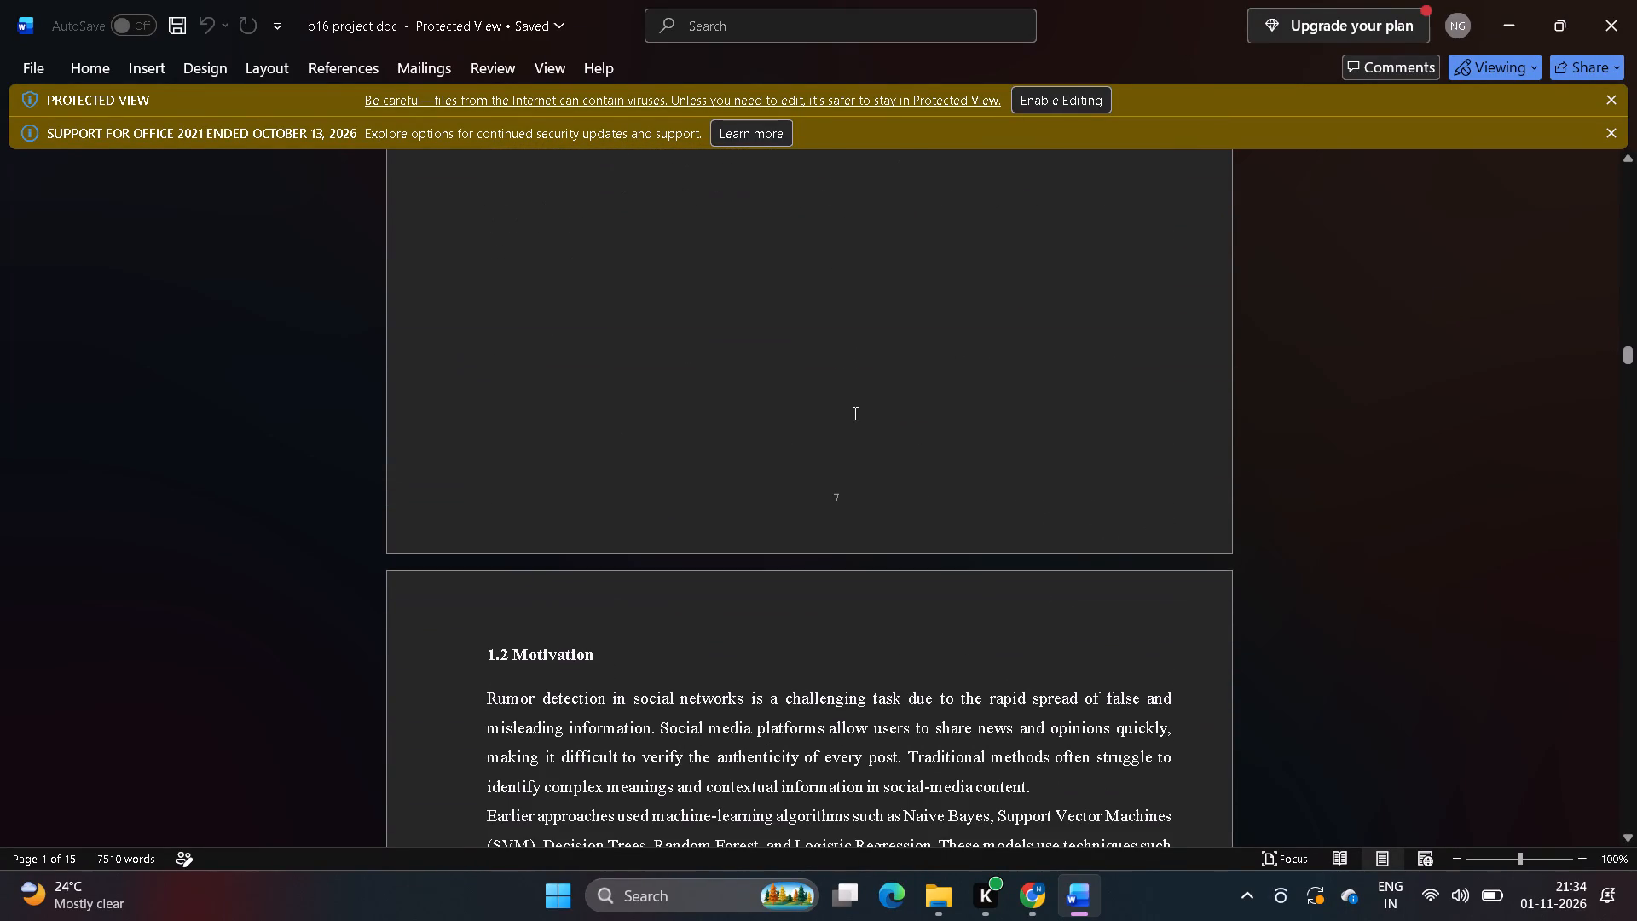
# Check the page layout from the 1.2 Motivation section back through the nearly empty pages to page 5.
pyautogui.scroll(-1, 853, 413)
pyautogui.scroll(5, 853, 413)
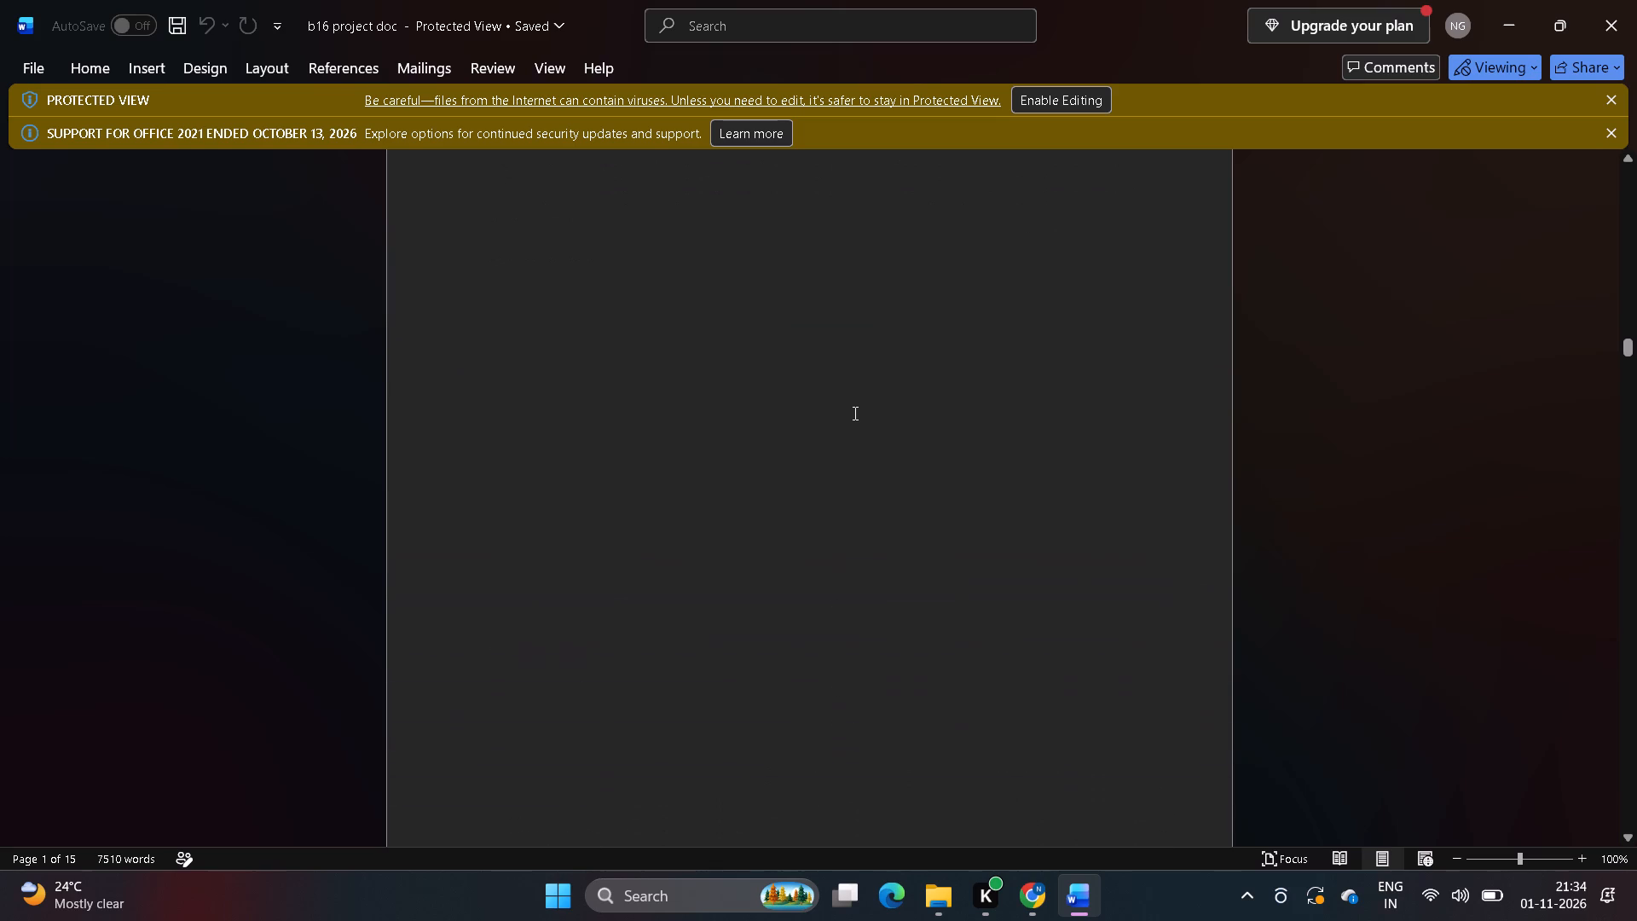
pyautogui.scroll(12, 853, 413)
# Review the text from the introduction on page 6 through 1.4 Applications and the literature review to the preprocessing techniques on page 12.
pyautogui.scroll(-2, 853, 413)
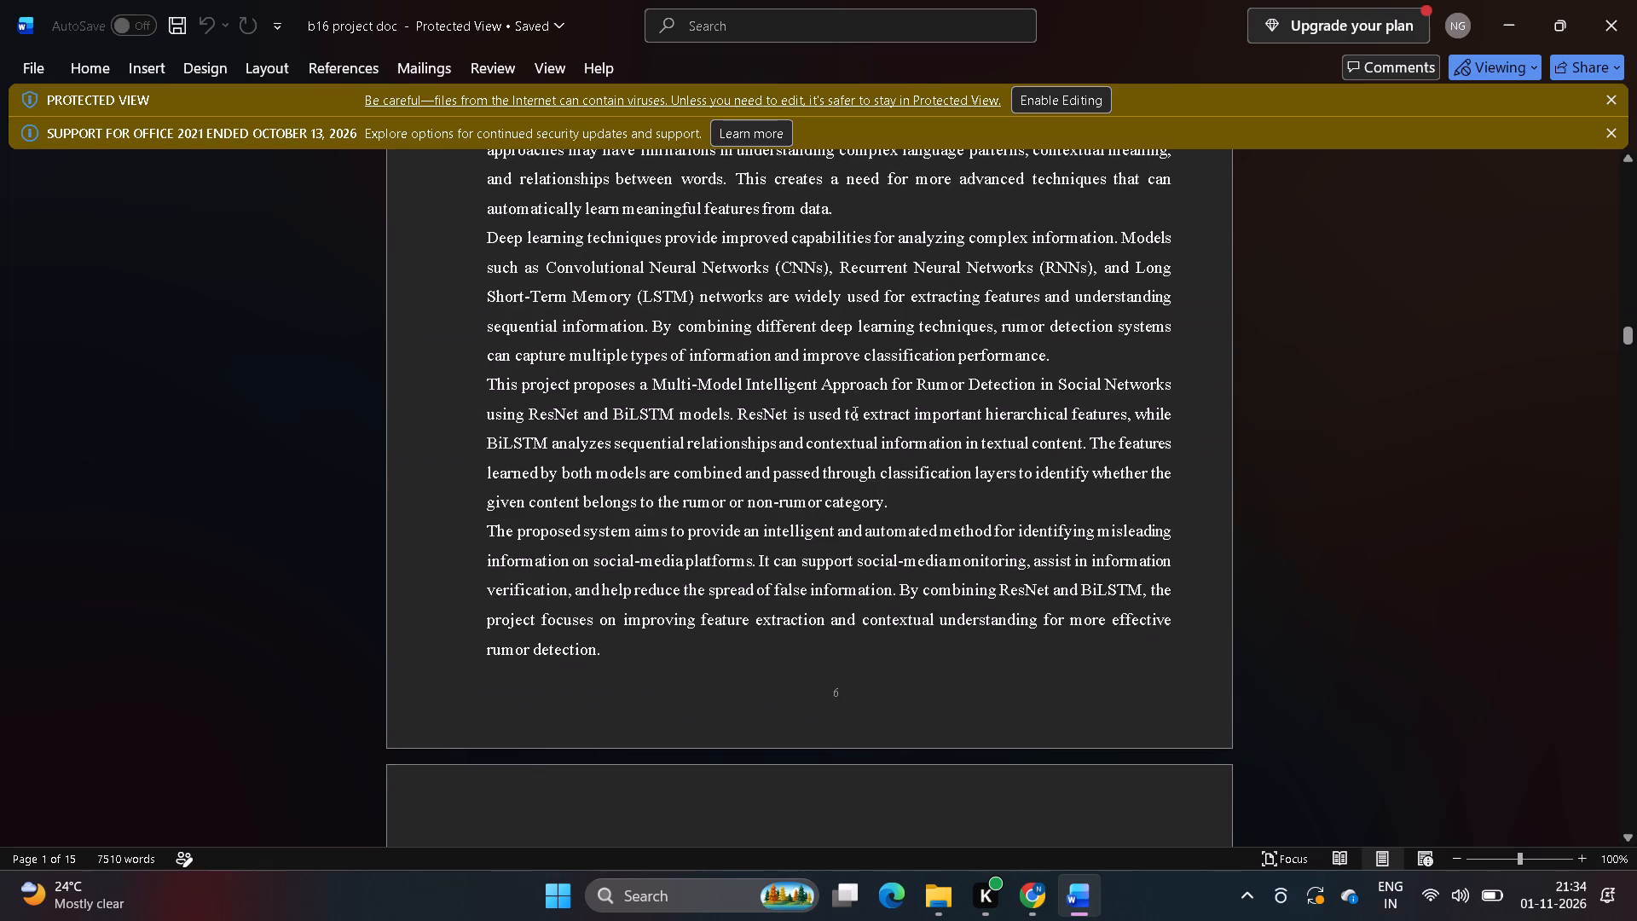
pyautogui.scroll(-4, 853, 413)
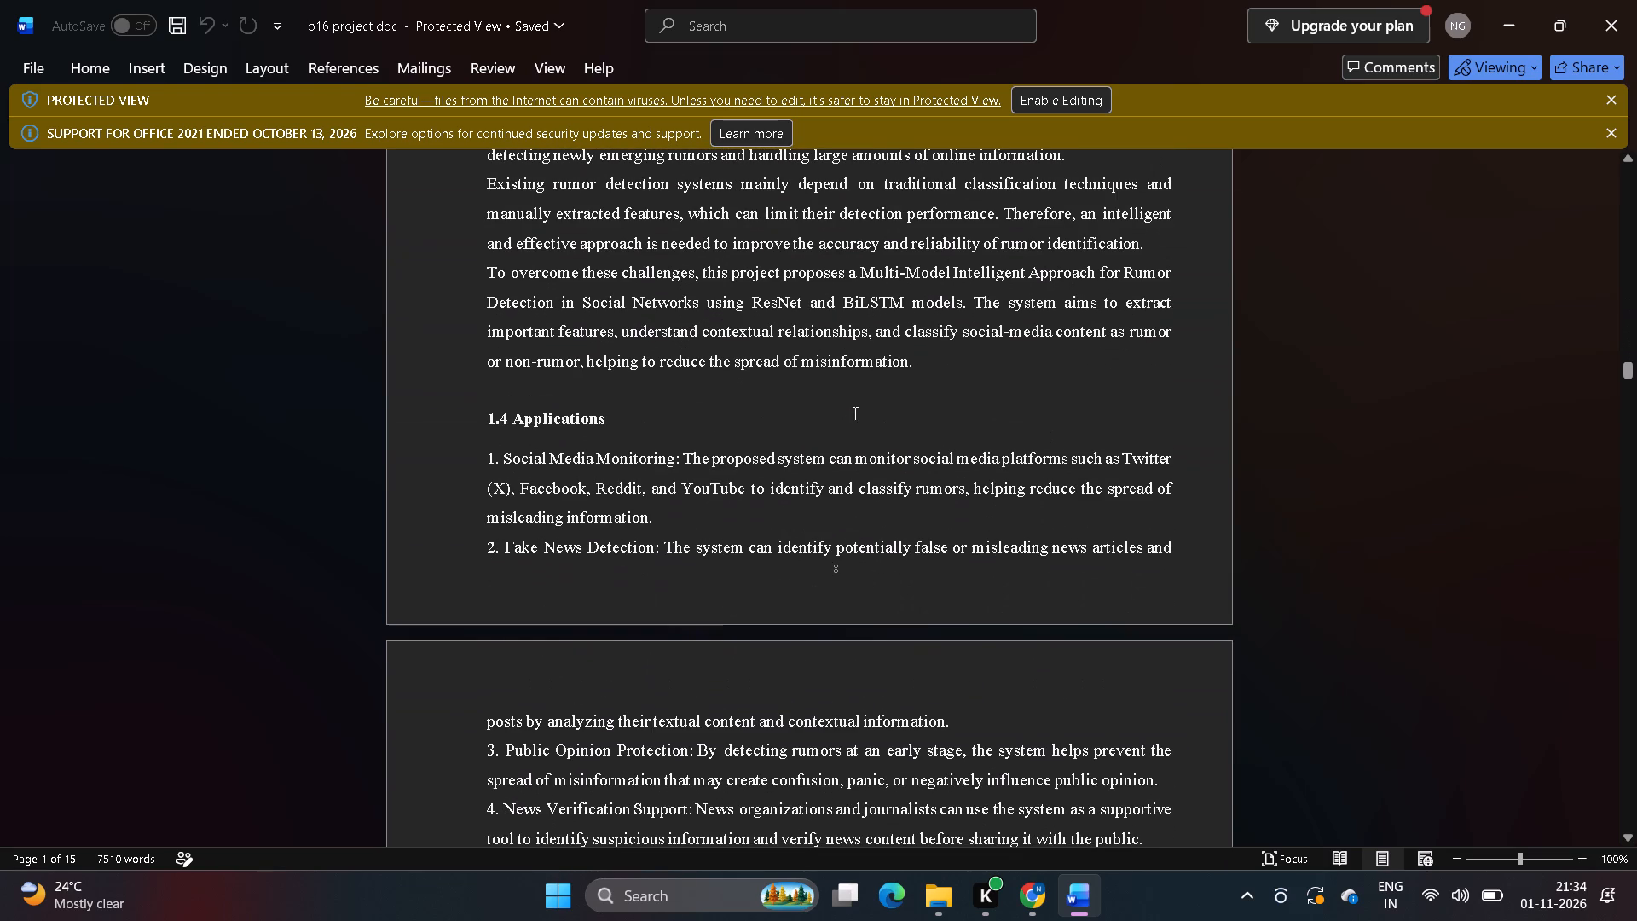
pyautogui.scroll(-6, 853, 413)
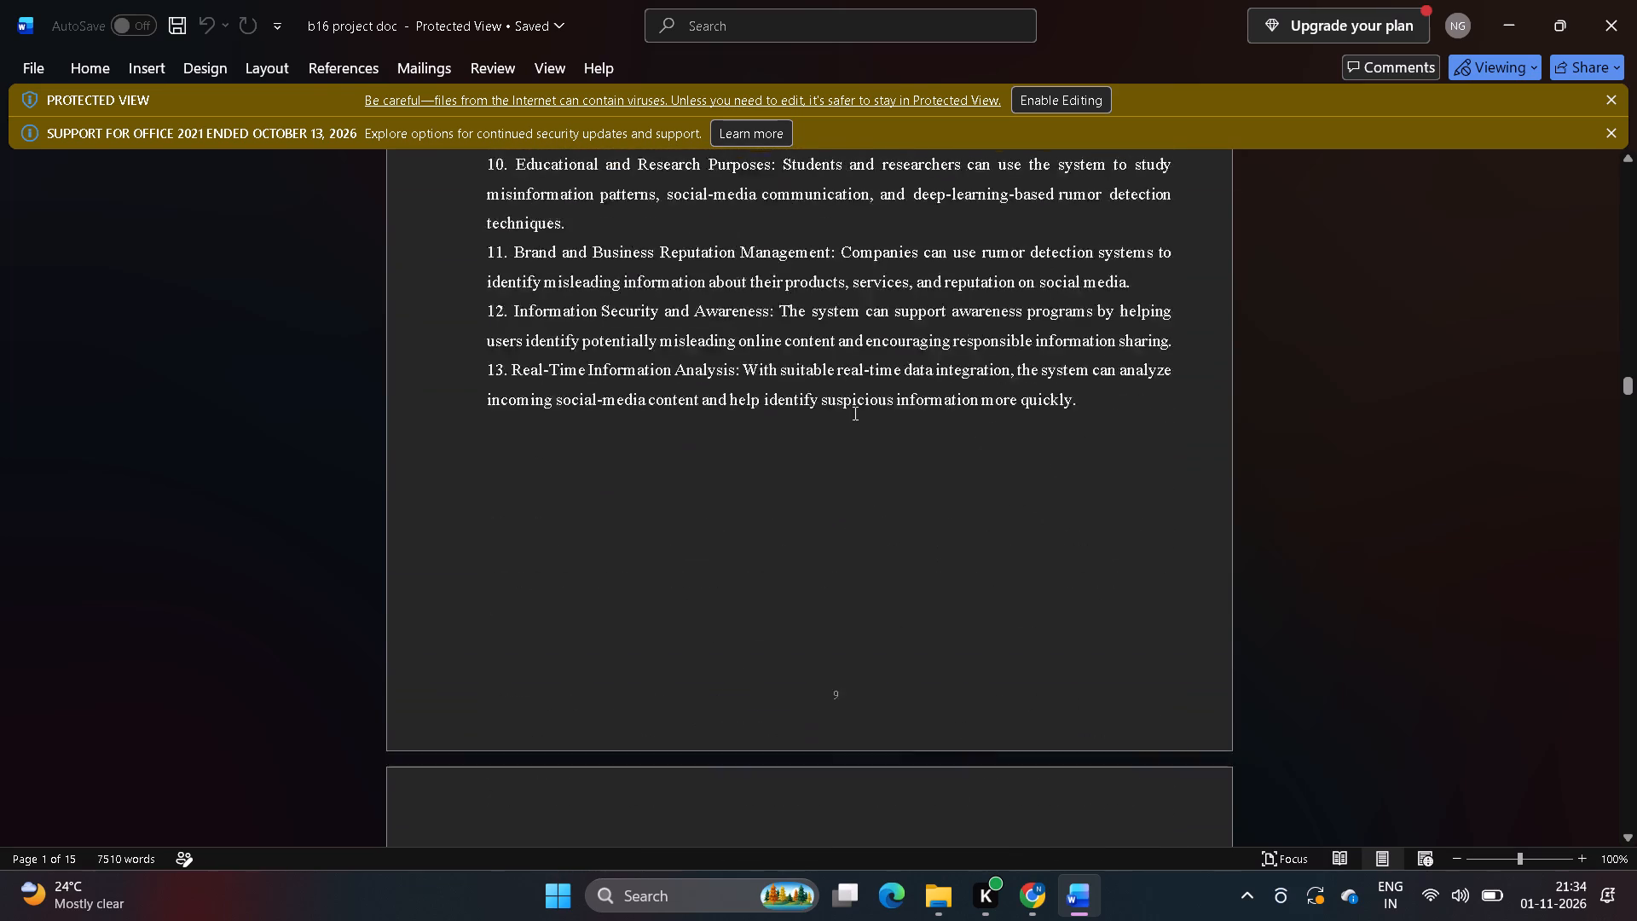
pyautogui.scroll(-7, 853, 413)
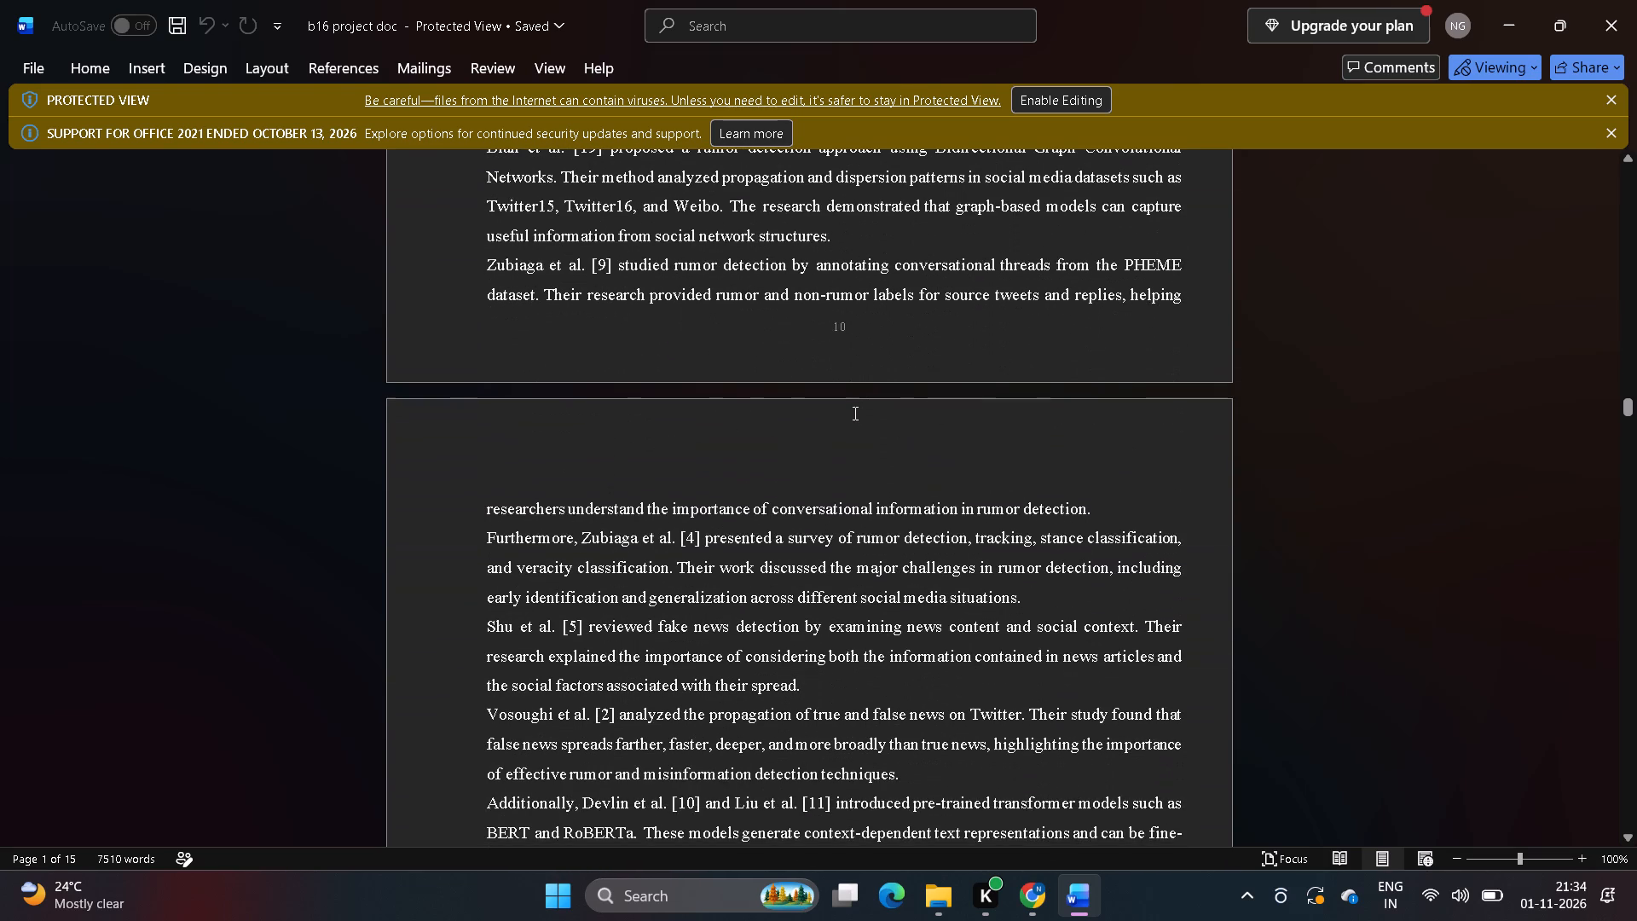
pyautogui.scroll(-8, 853, 413)
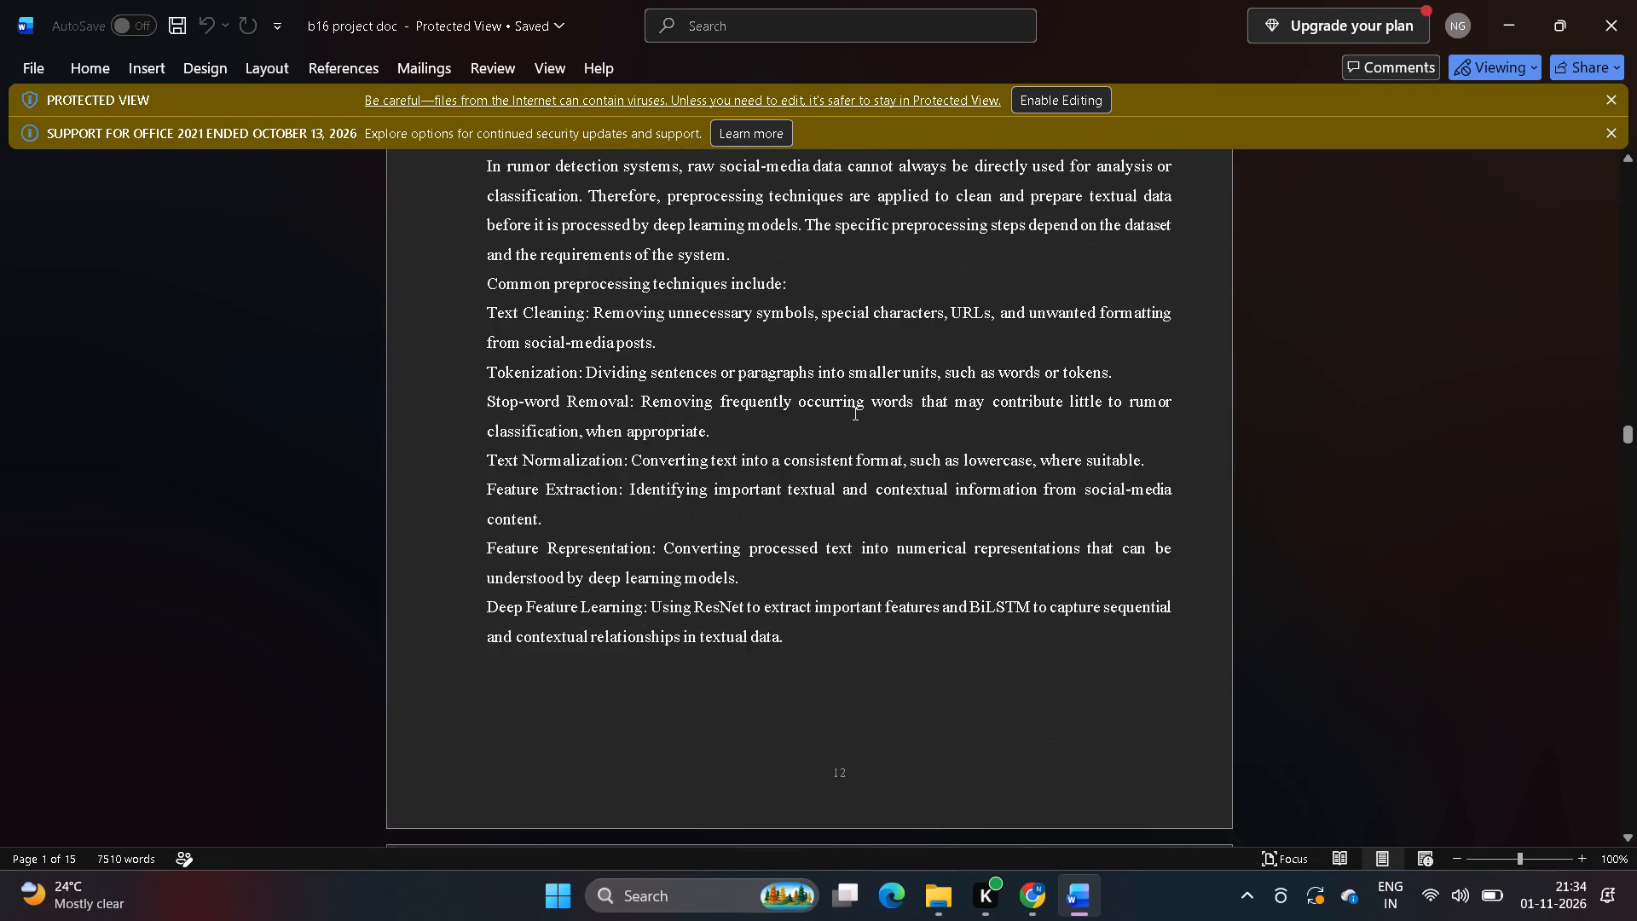
# Skim the remaining pages after the preprocessing techniques through to page 35 at the end of the report.
pyautogui.scroll(-18, 853, 413)
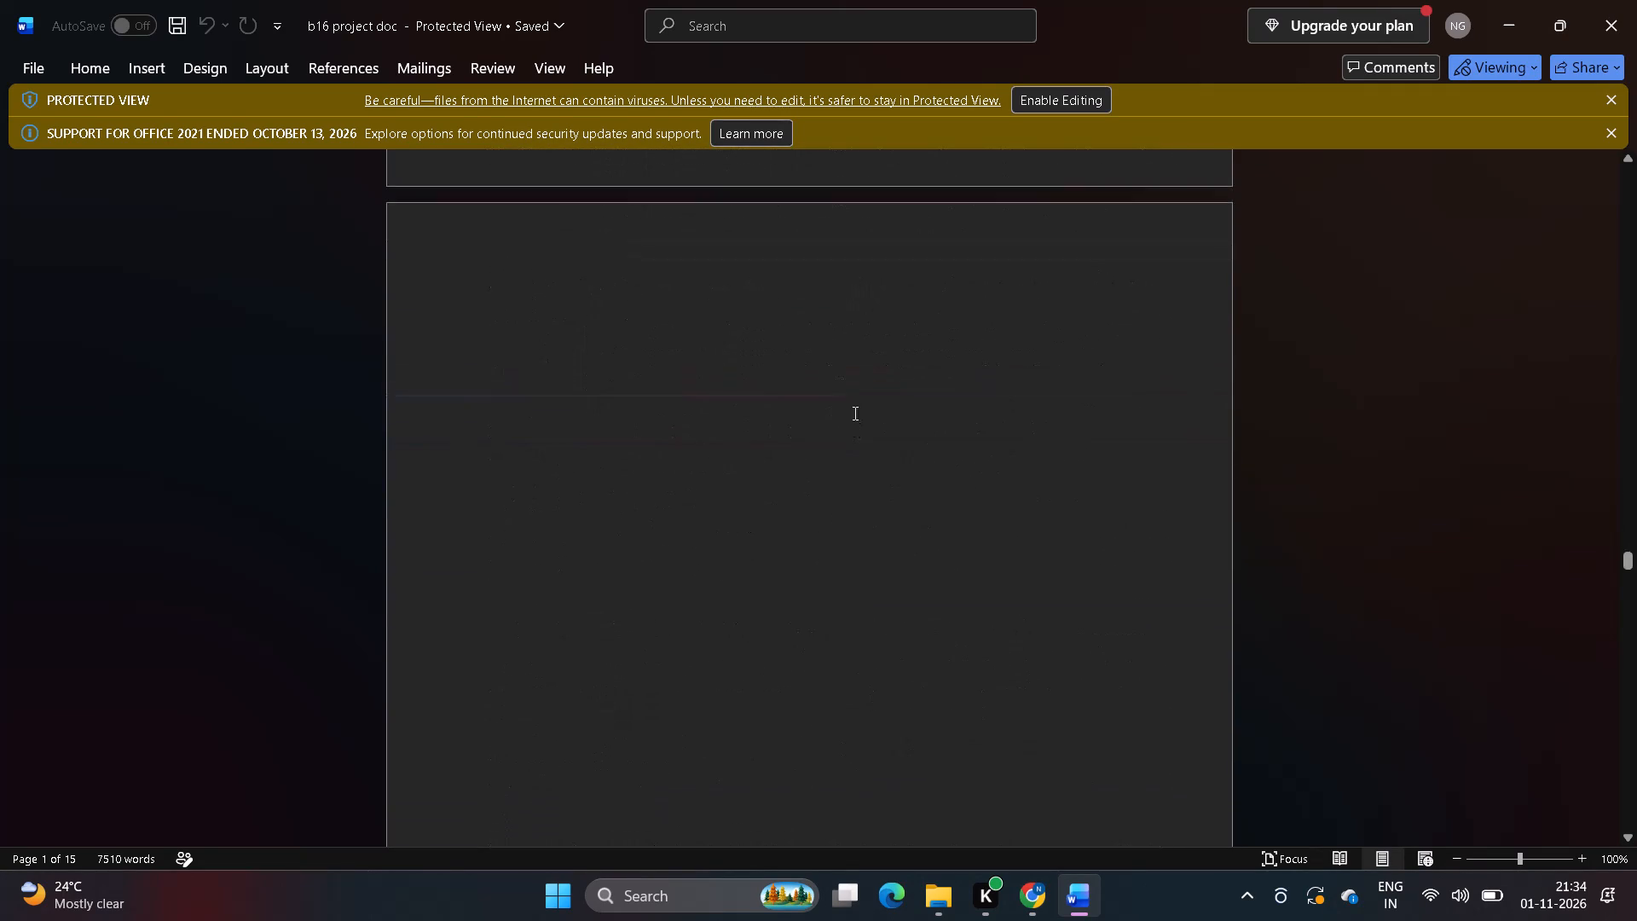
pyautogui.scroll(-16, 853, 413)
pyautogui.scroll(-7, 853, 413)
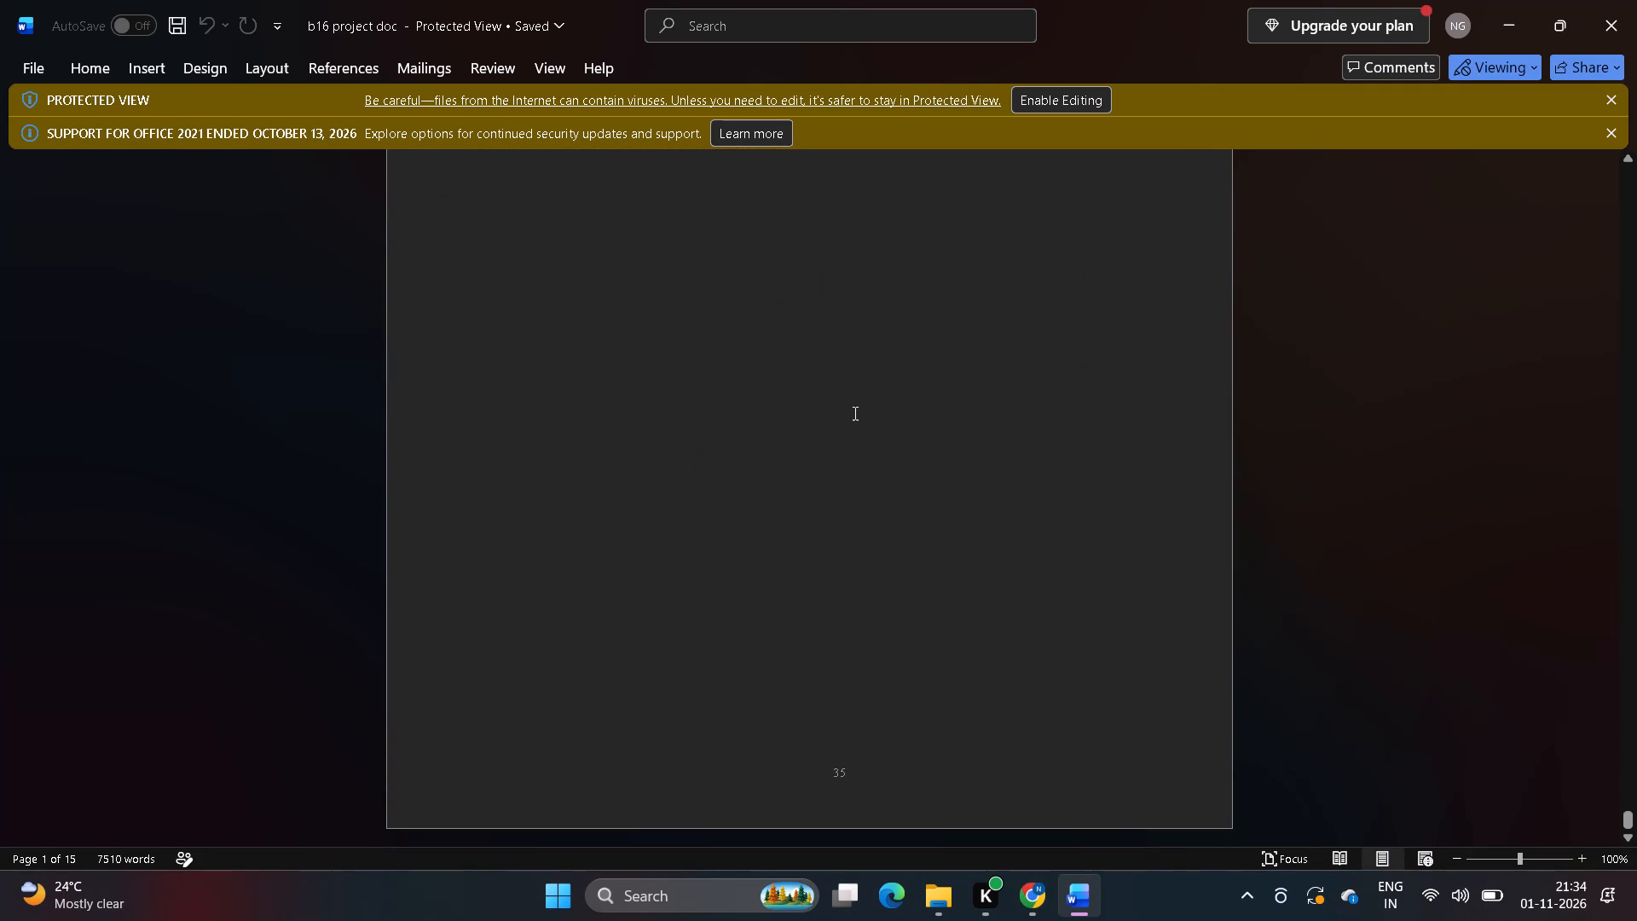
pyautogui.scroll(-4, 853, 413)
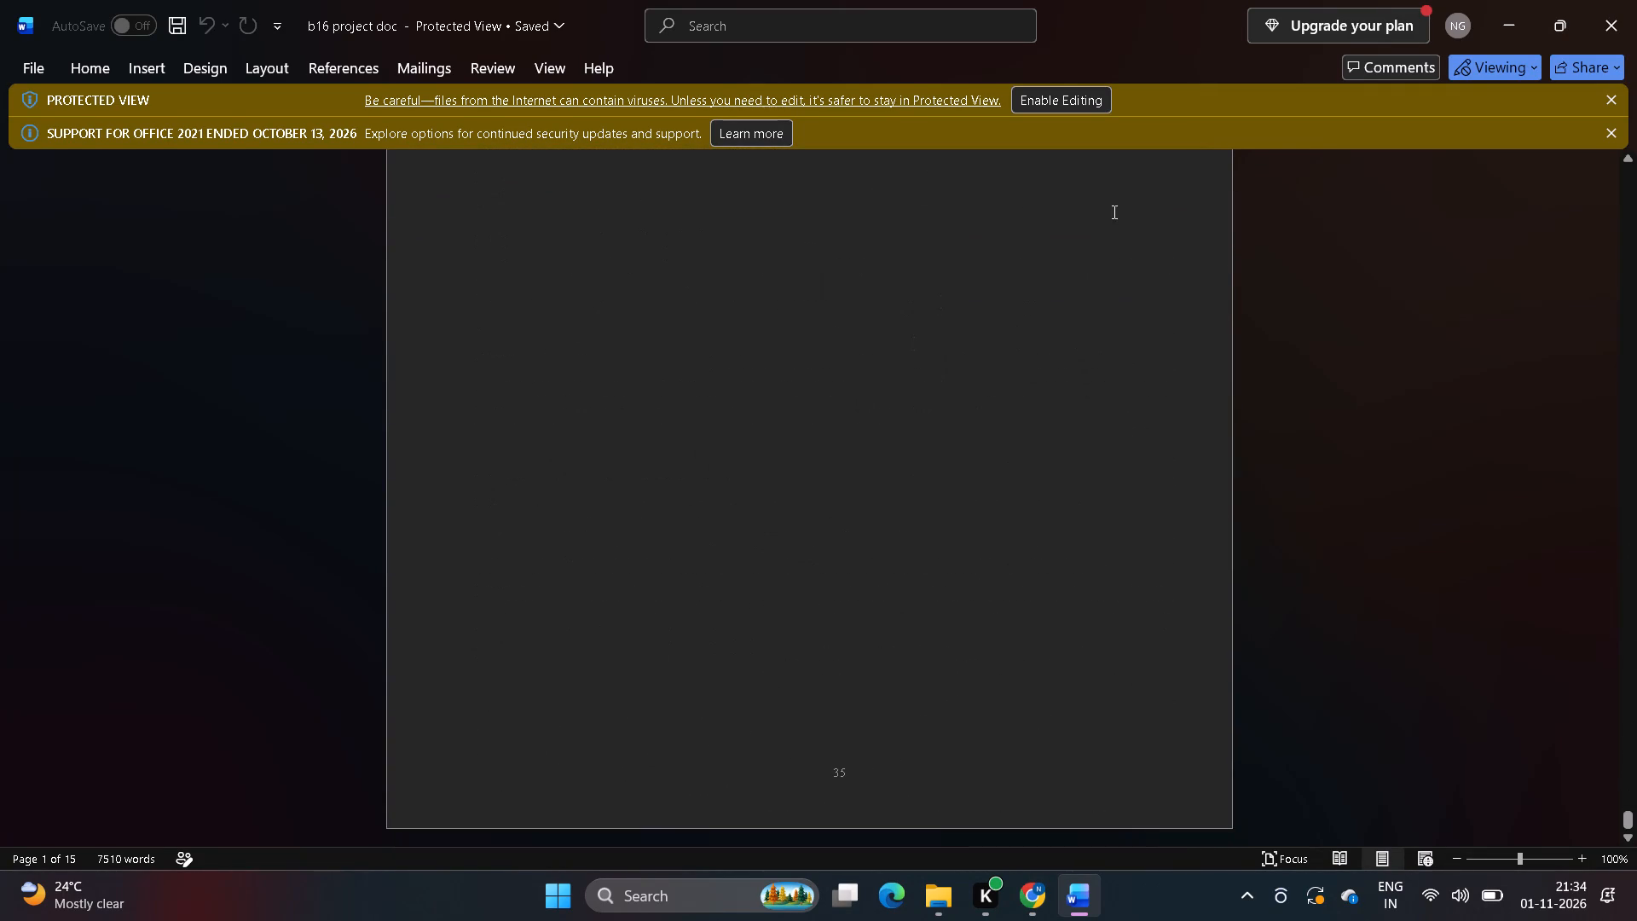
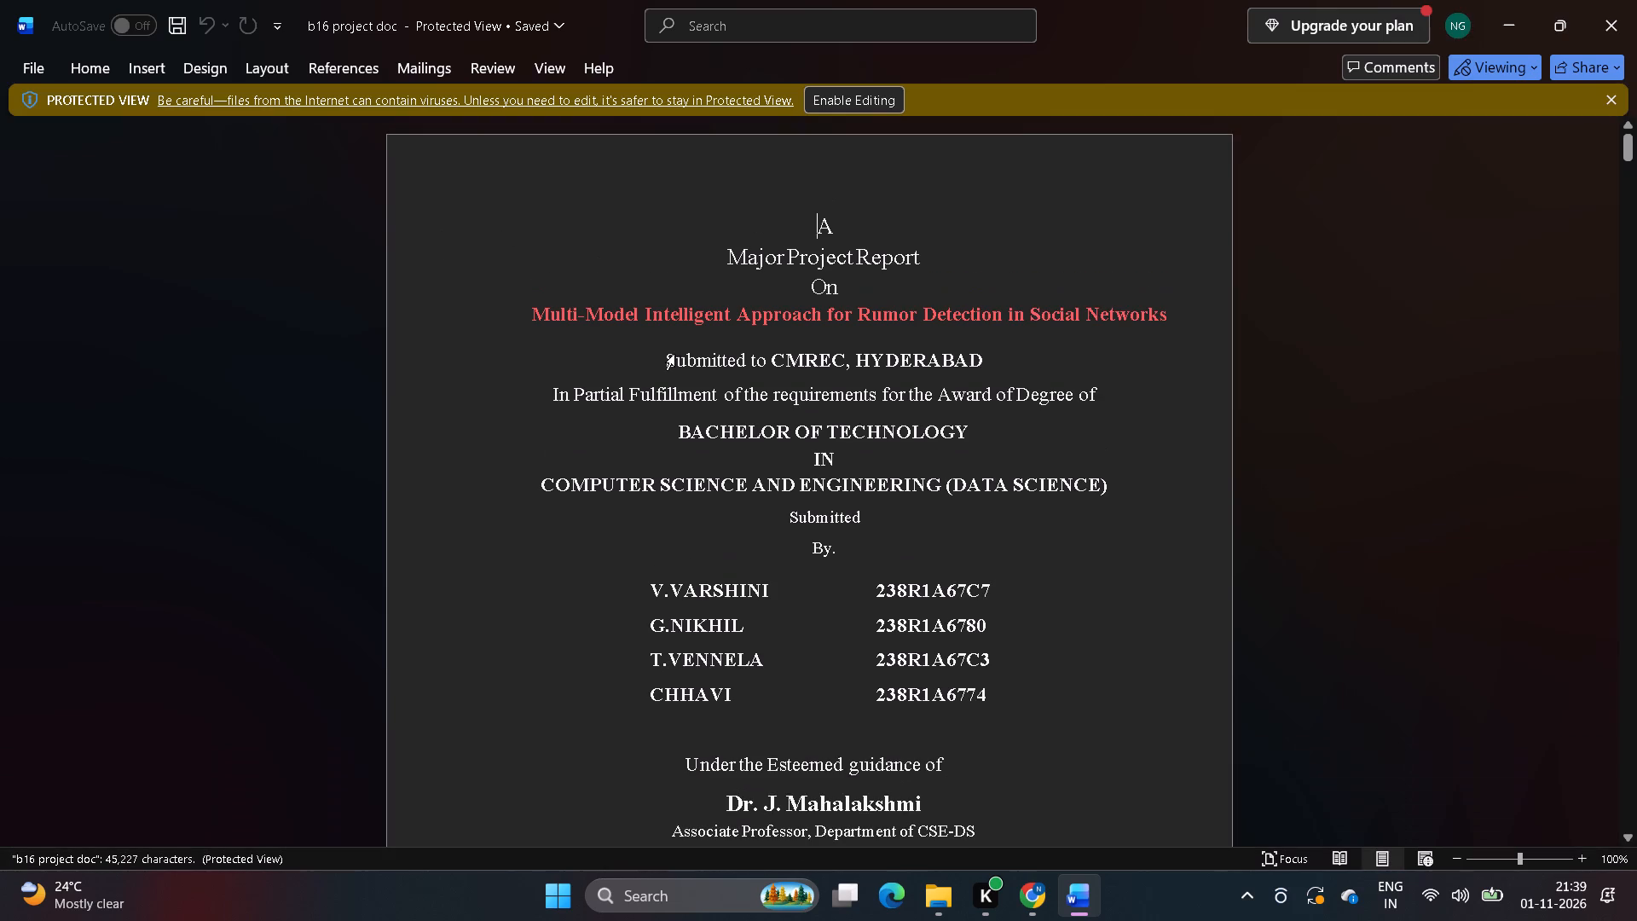
# Review the report's front matter from the title page through the certificate and declaration to the acknowledgment.
pyautogui.scroll(-1, 674, 354)
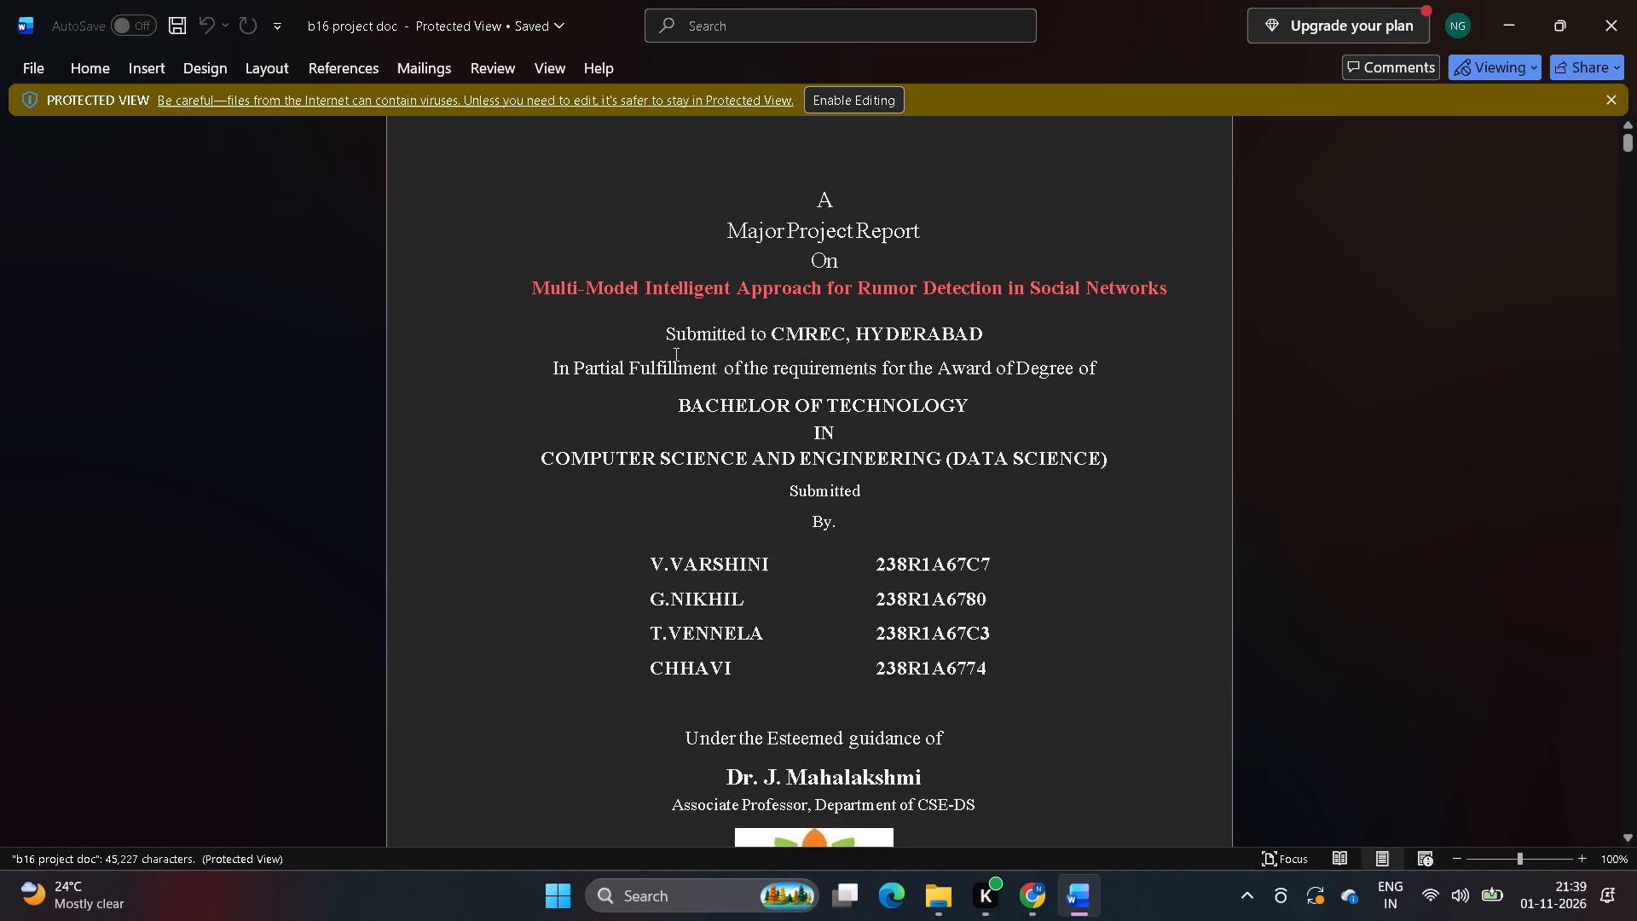
pyautogui.scroll(-1, 674, 354)
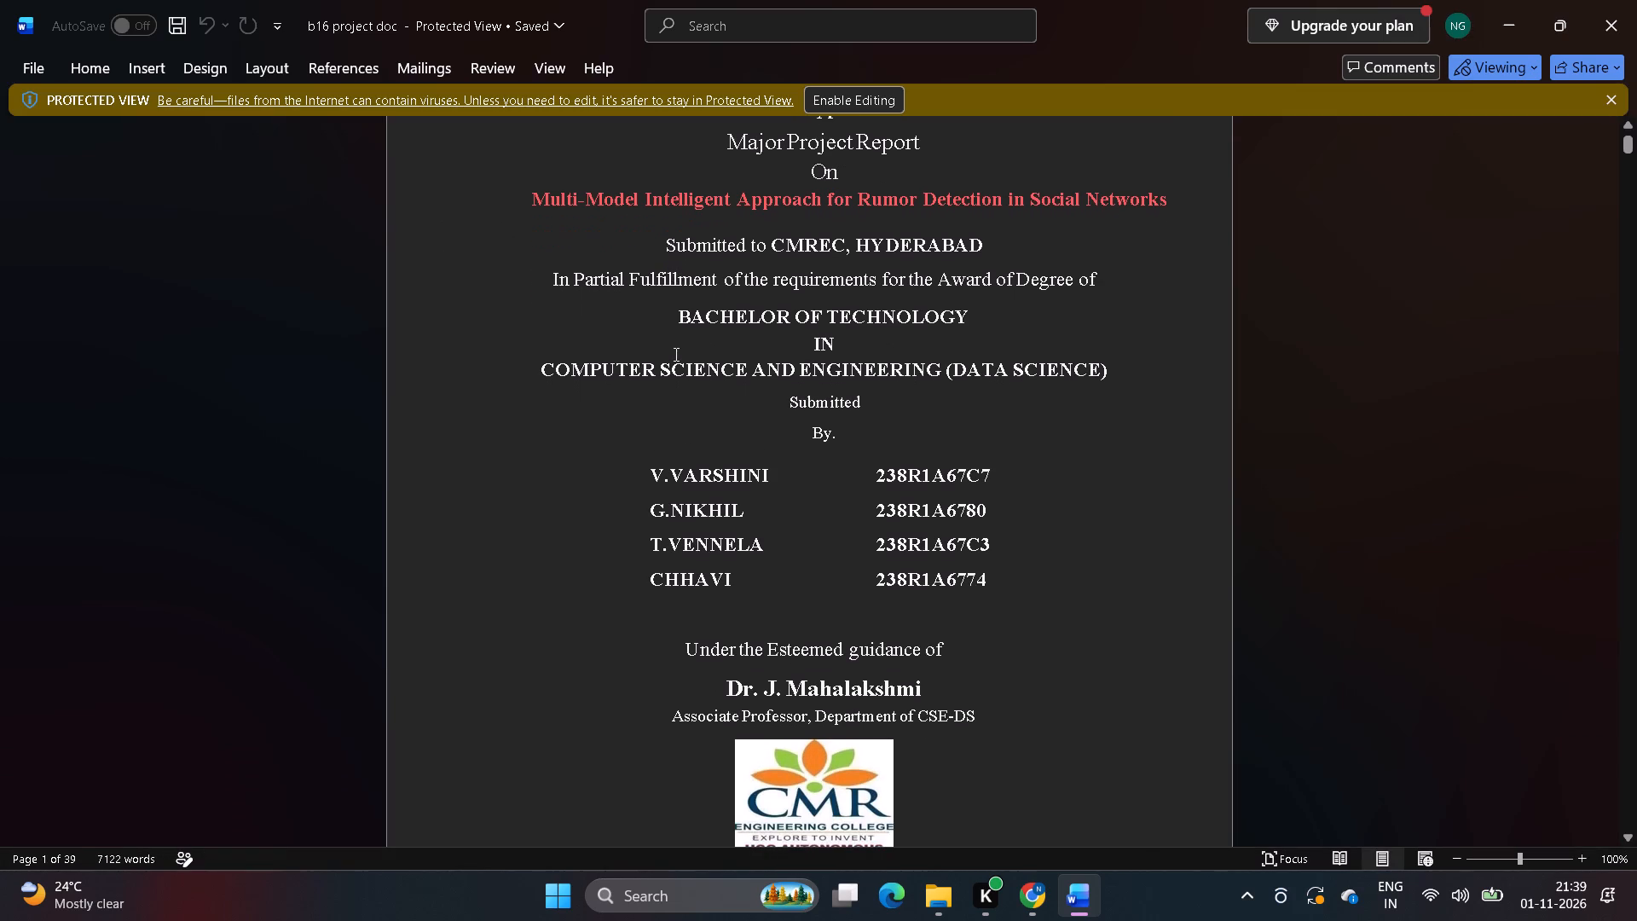
pyautogui.scroll(-1, 674, 354)
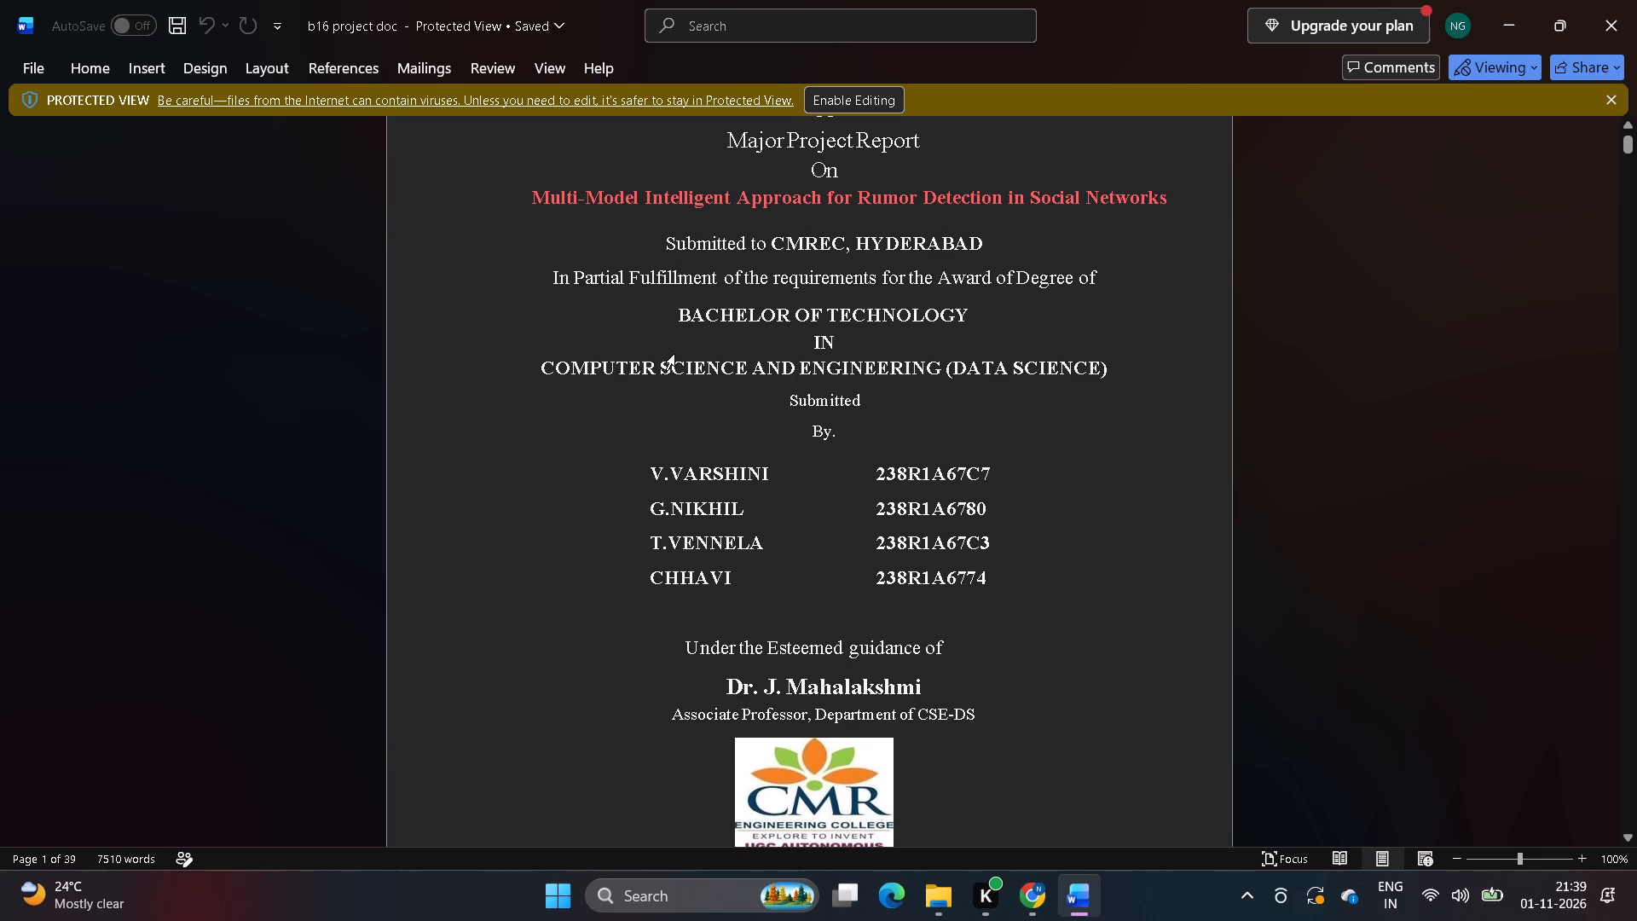
pyautogui.scroll(-6, 674, 354)
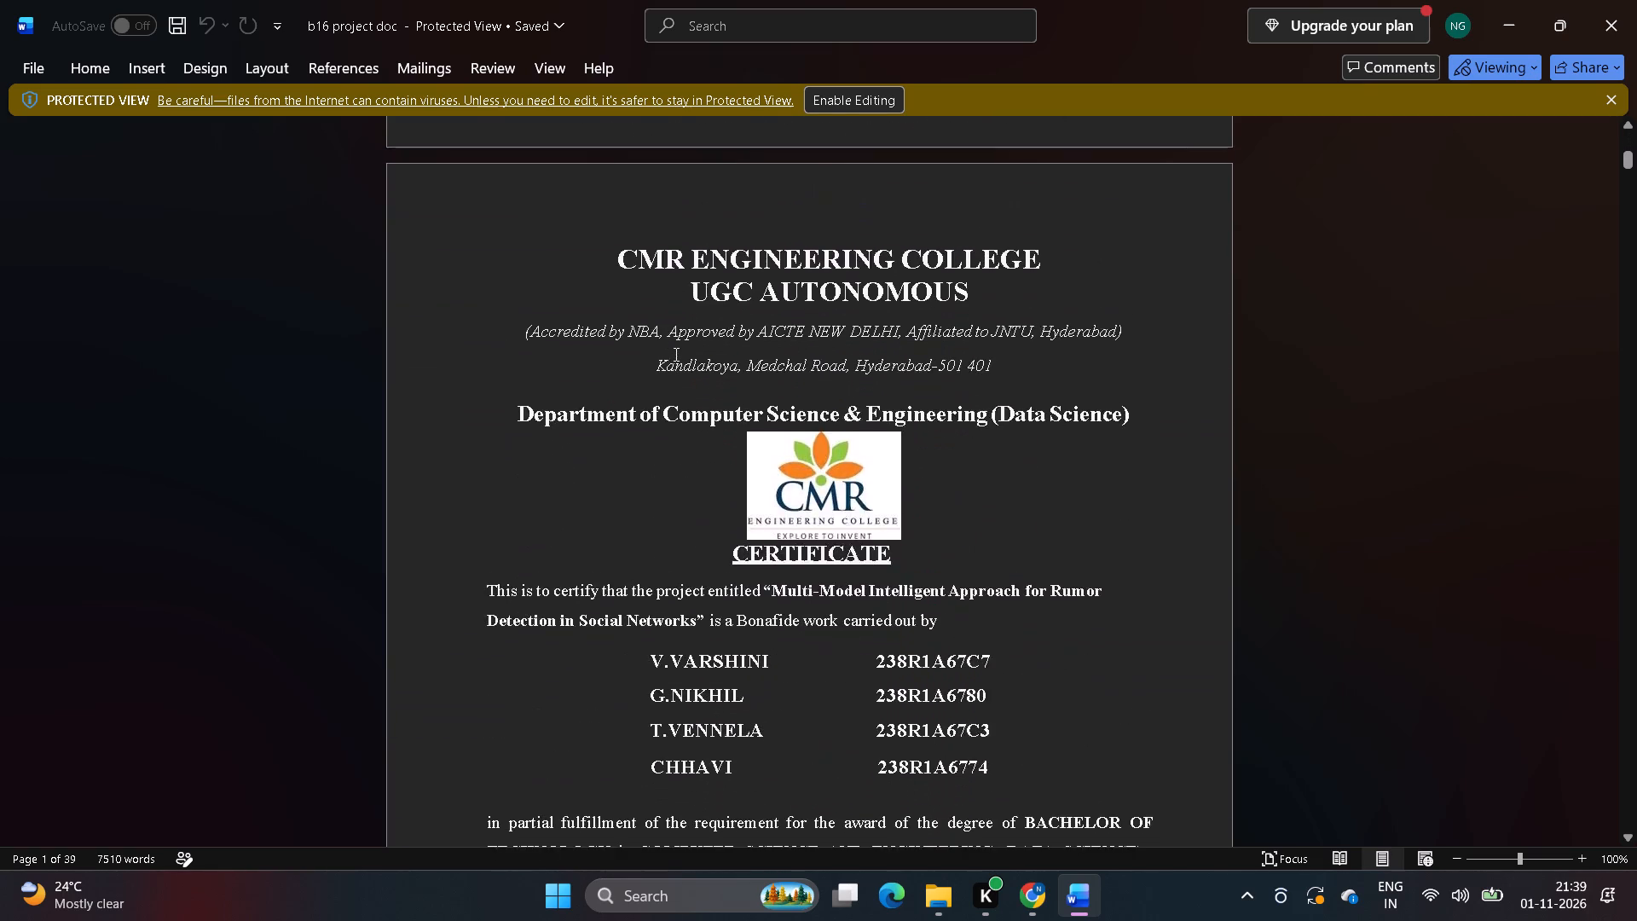
pyautogui.scroll(-5, 674, 354)
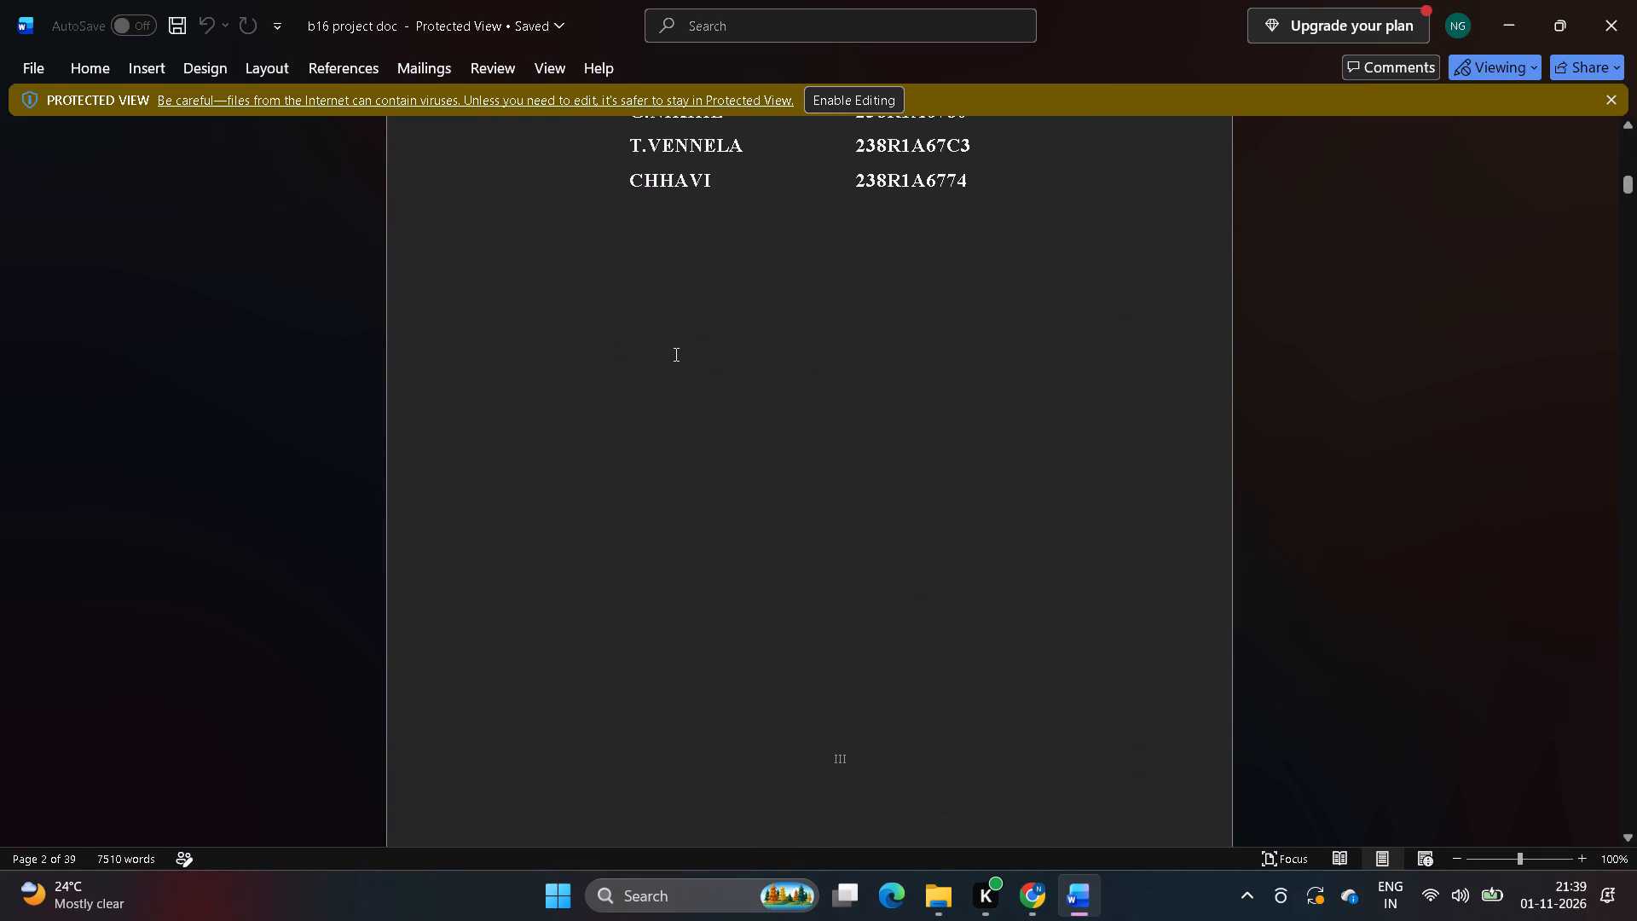
pyautogui.scroll(1, 674, 354)
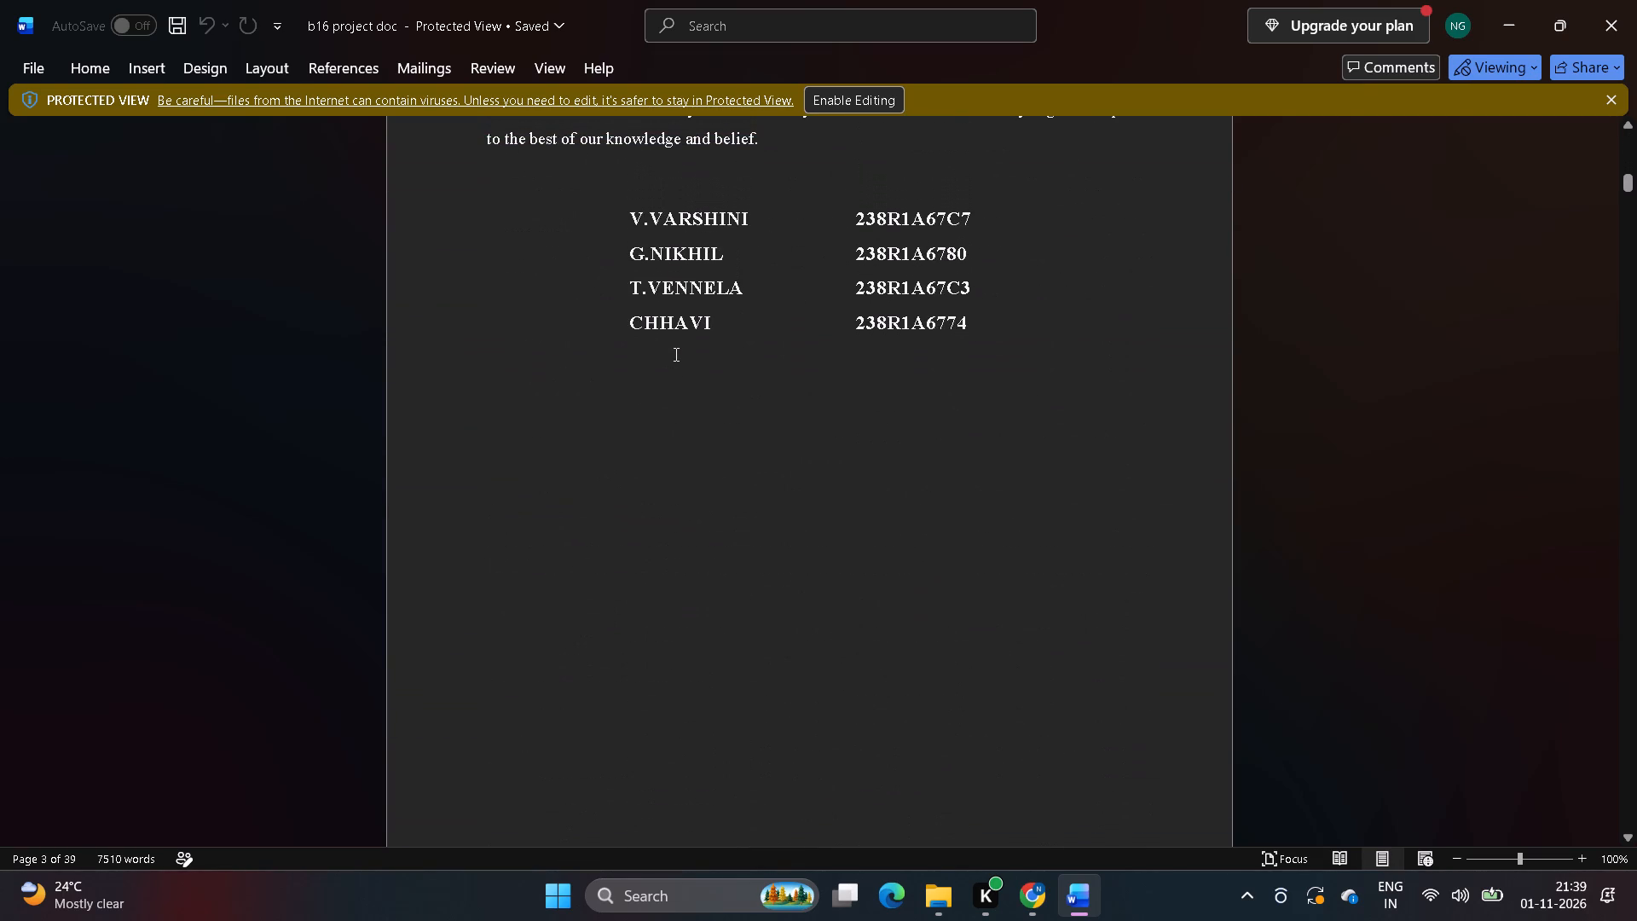
pyautogui.scroll(-6, 674, 354)
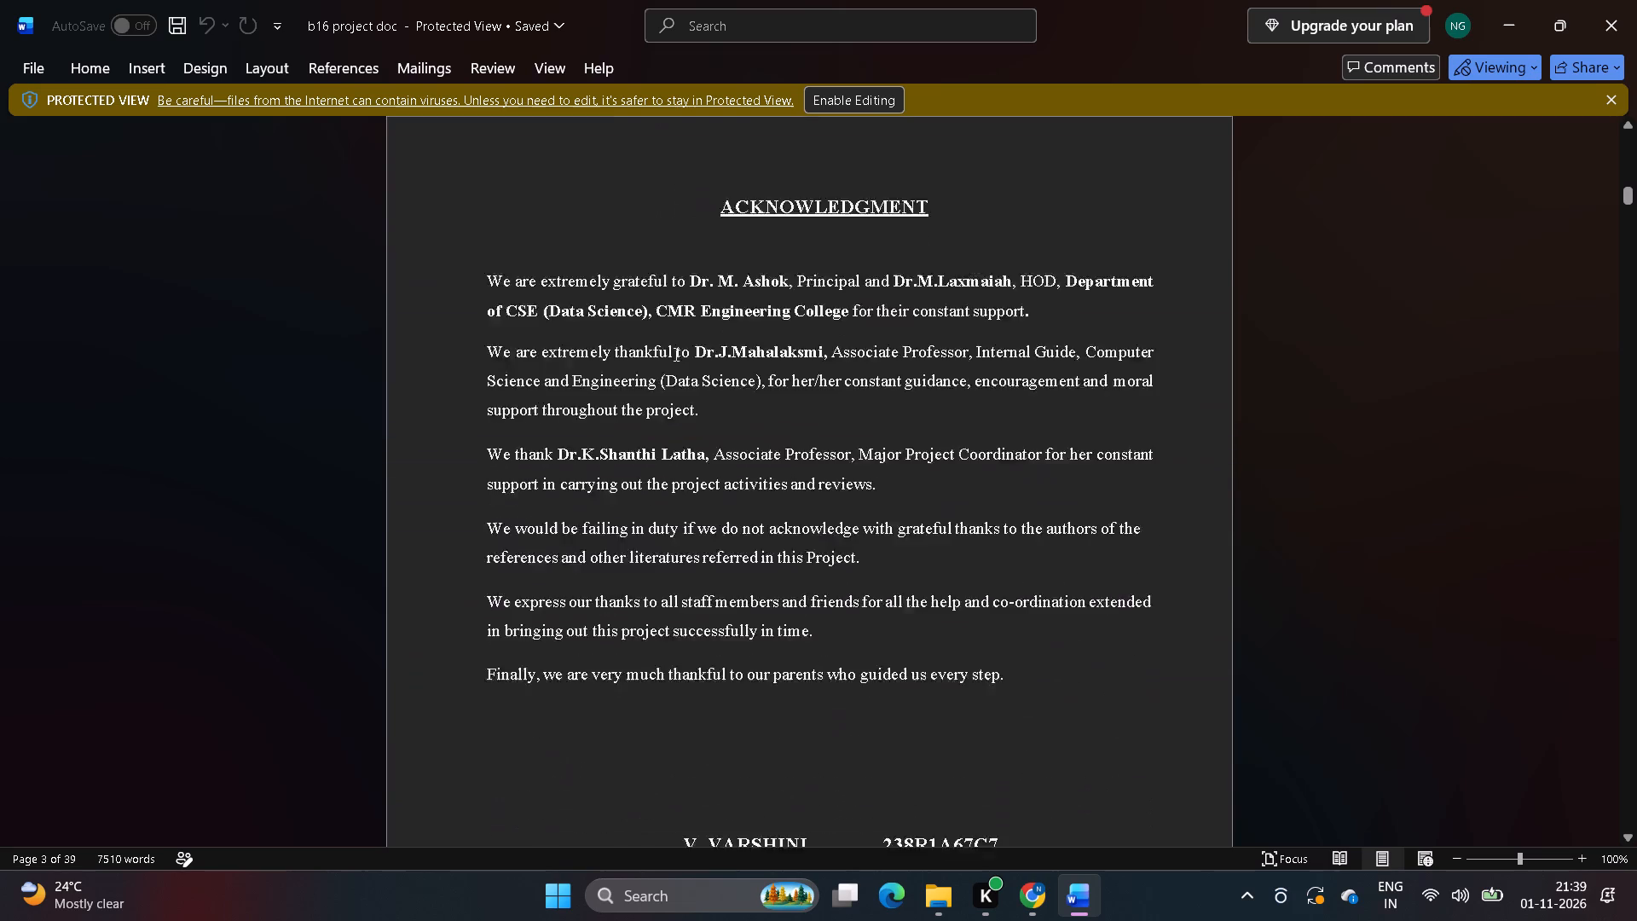
pyautogui.scroll(-2, 674, 354)
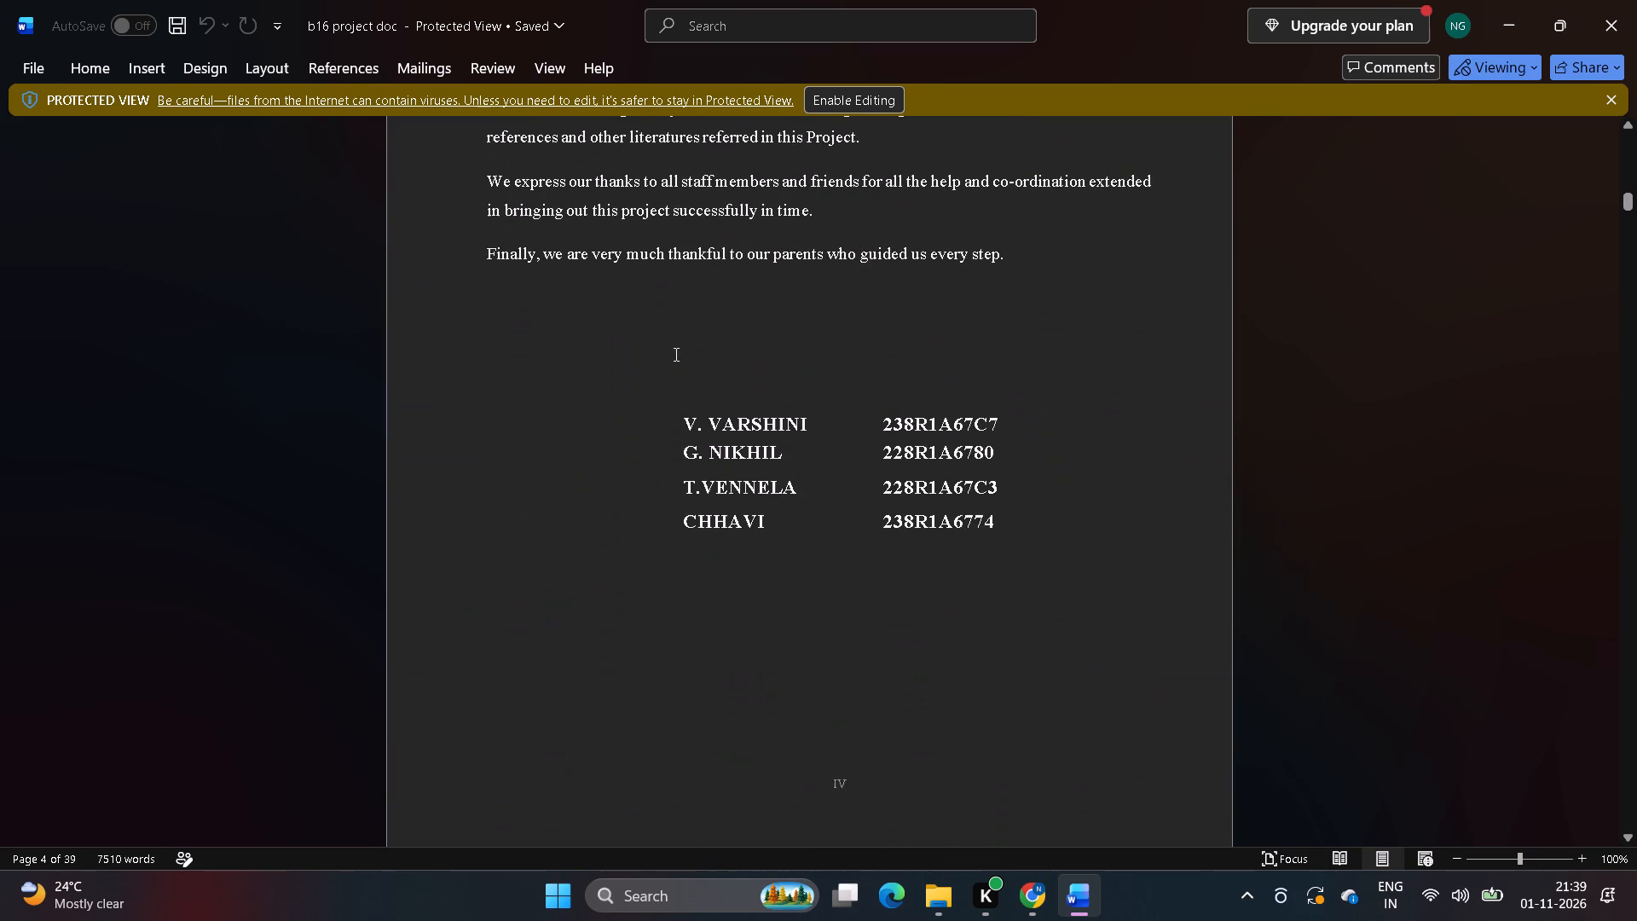
# Read the abstract and its key words, and check the page number at the foot of that page.
pyautogui.scroll(-3, 674, 354)
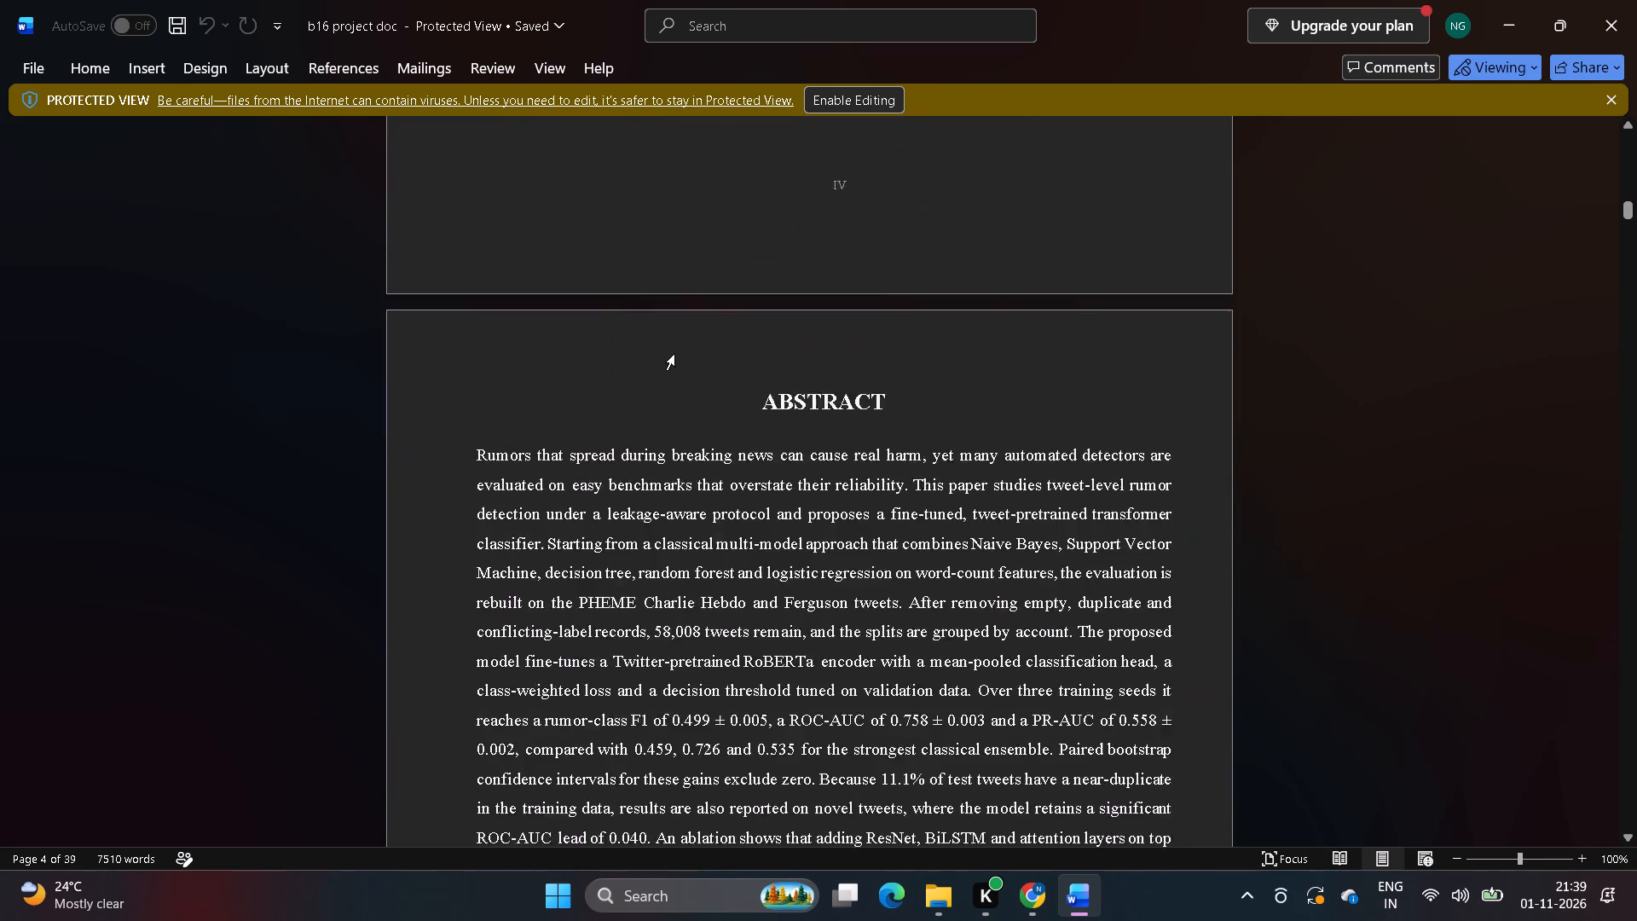
pyautogui.scroll(-1, 674, 354)
pyautogui.hscroll(3, 674, 354)
pyautogui.scroll(-2, 674, 354)
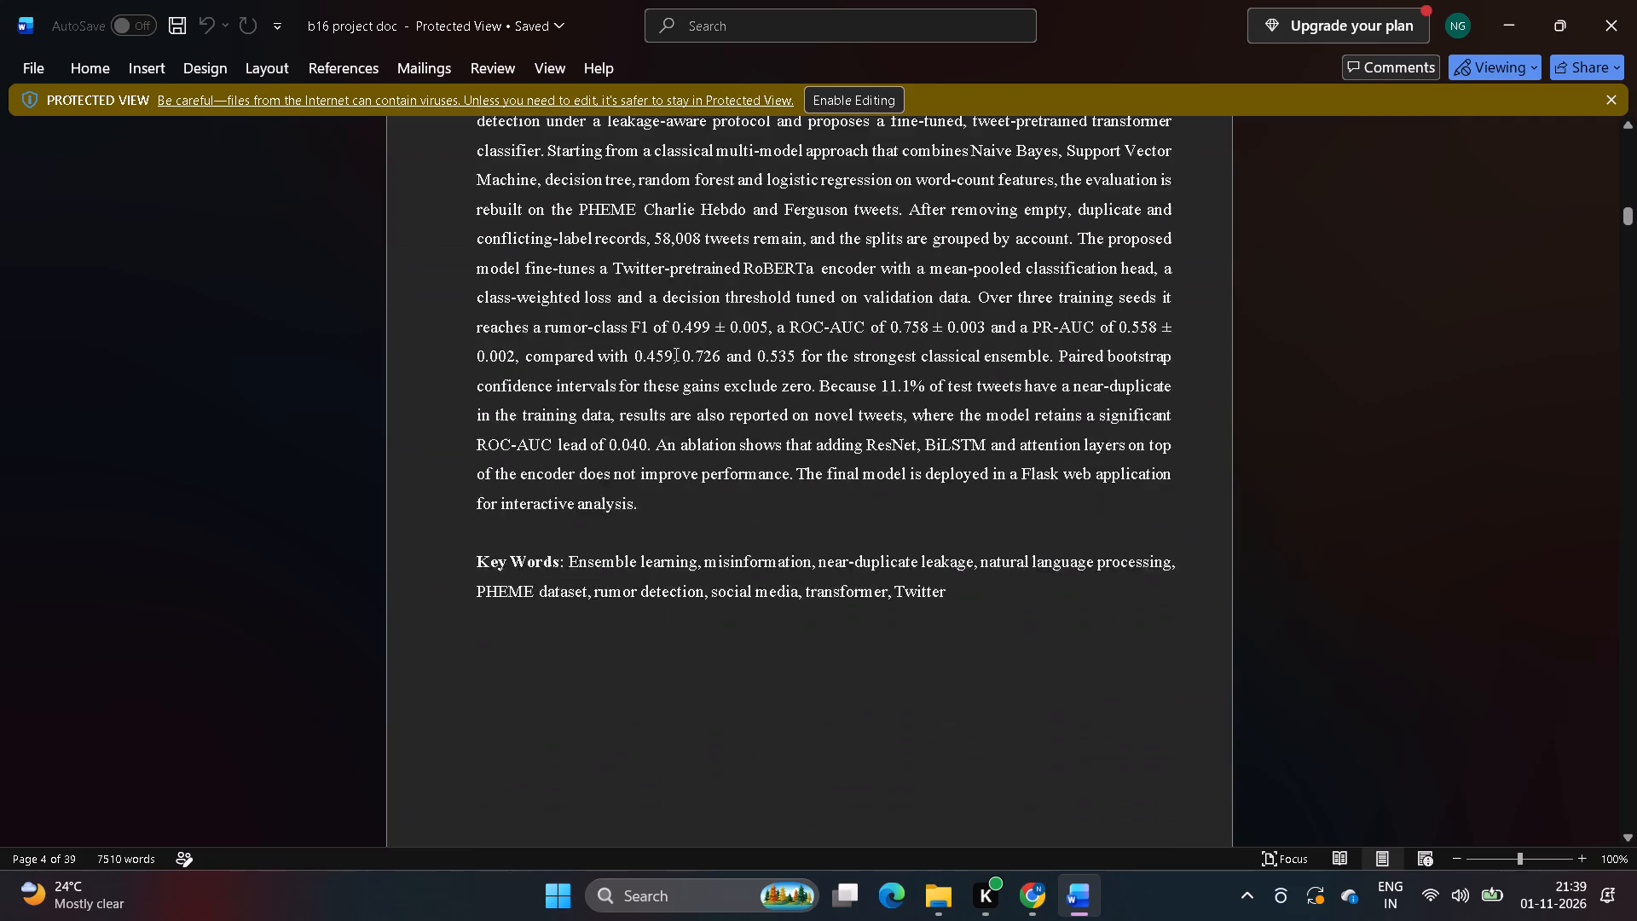
pyautogui.scroll(-3, 674, 354)
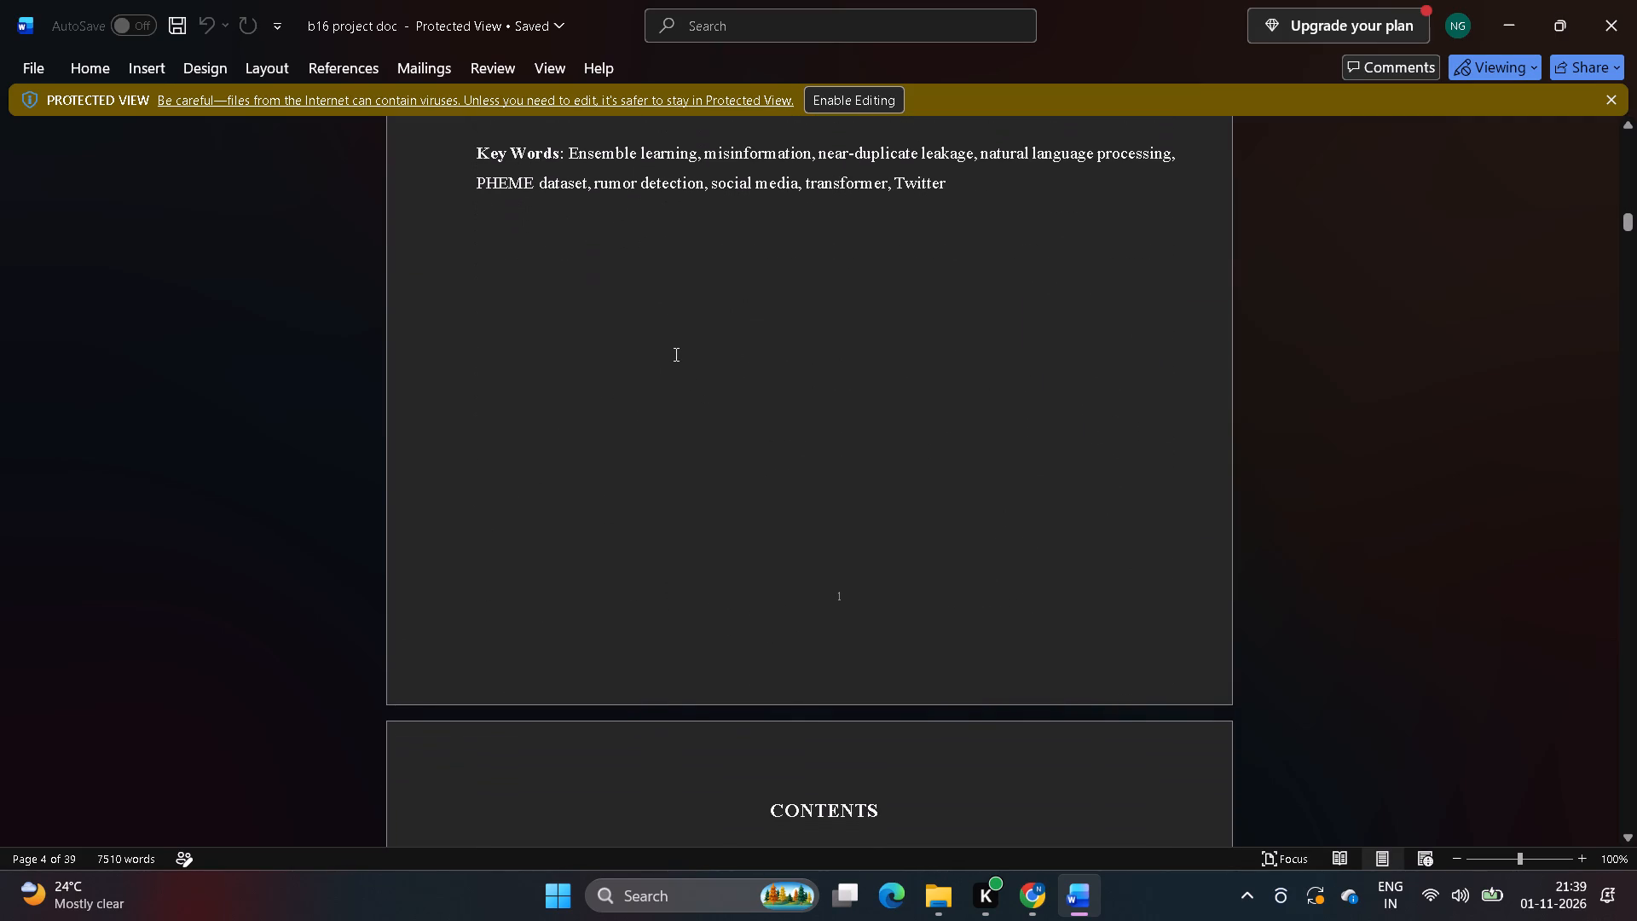
# Take the report out of Protected View so it can be edited.
pyautogui.click(844, 598)
pyautogui.click(876, 105)
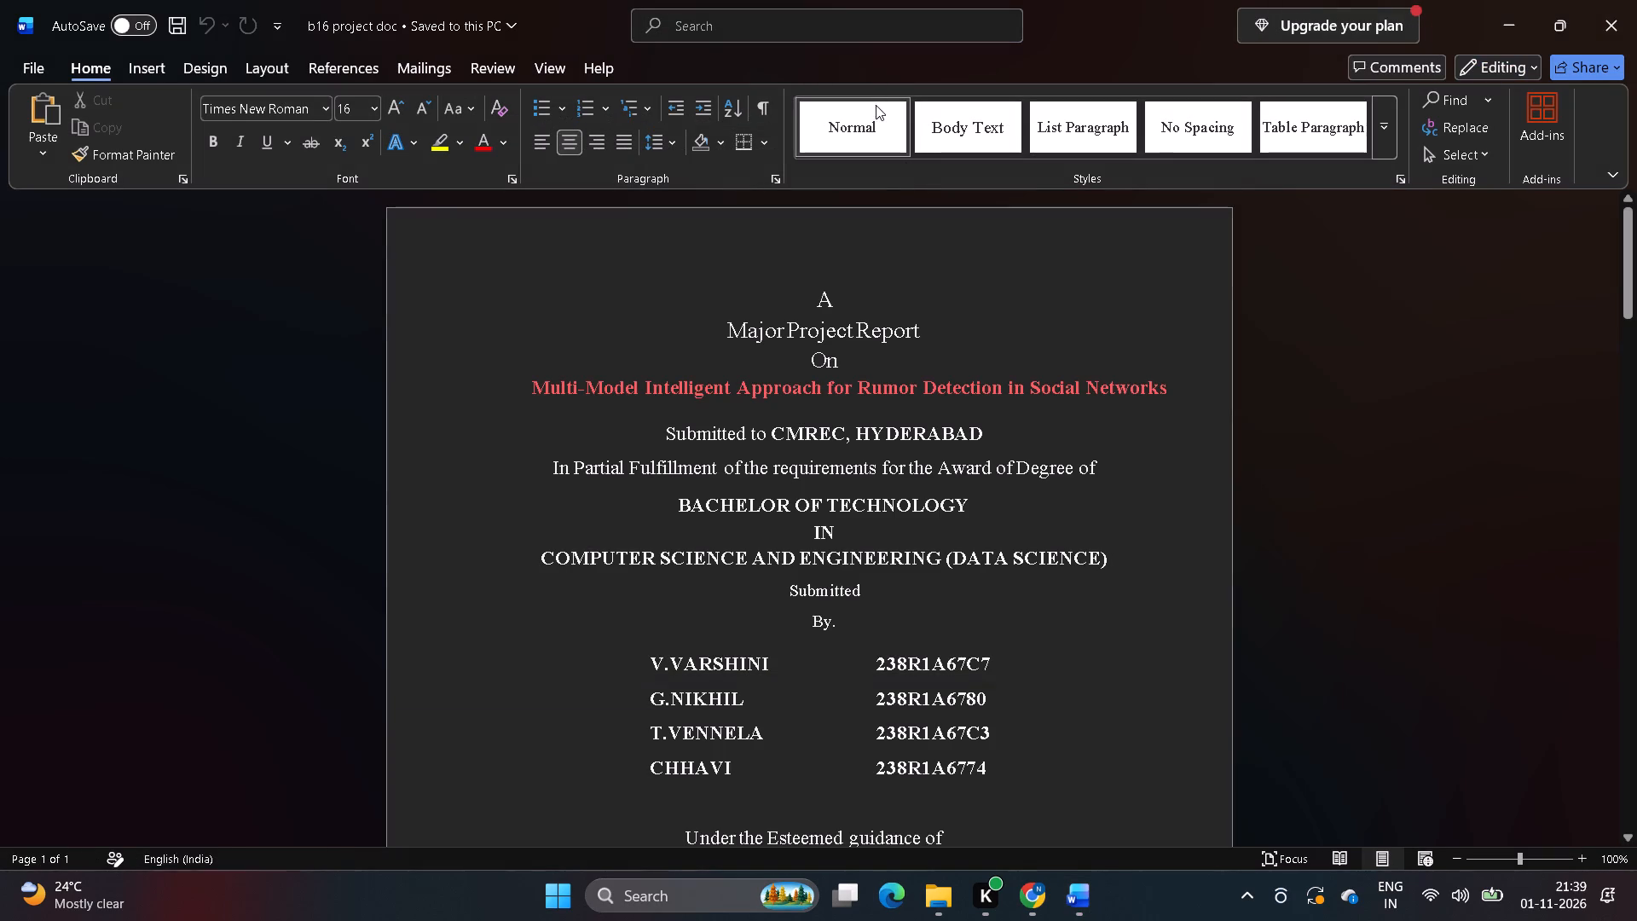
# Open the footer holding the page number on the Abstract page for editing.
pyautogui.scroll(-7, 934, 542)
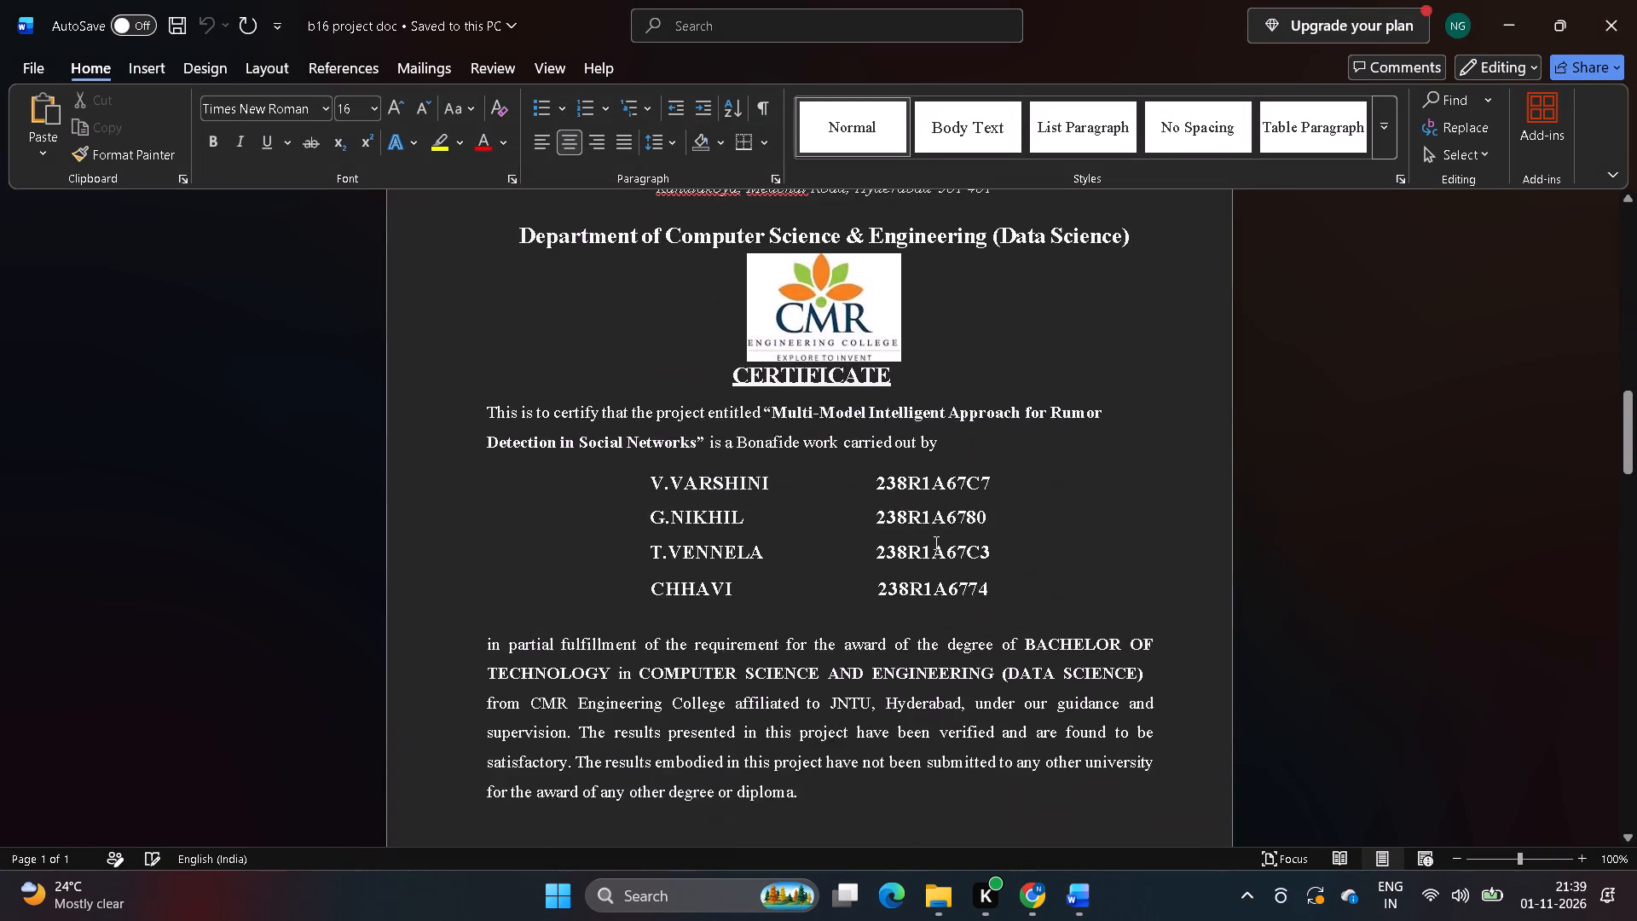
pyautogui.scroll(-3, 934, 542)
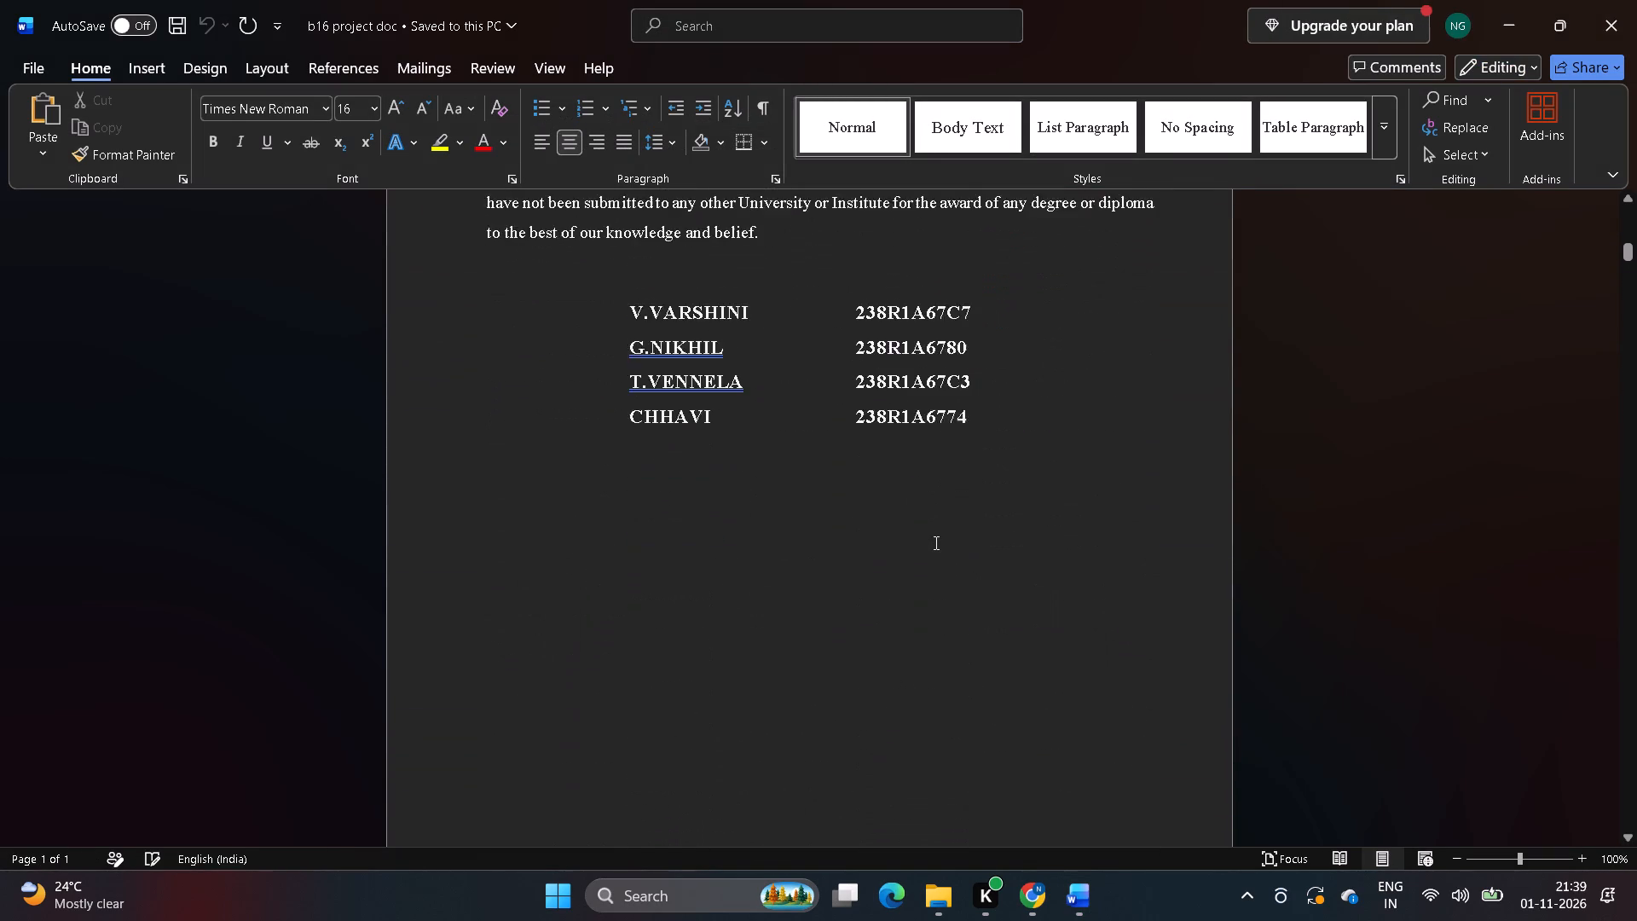
pyautogui.scroll(-4, 934, 542)
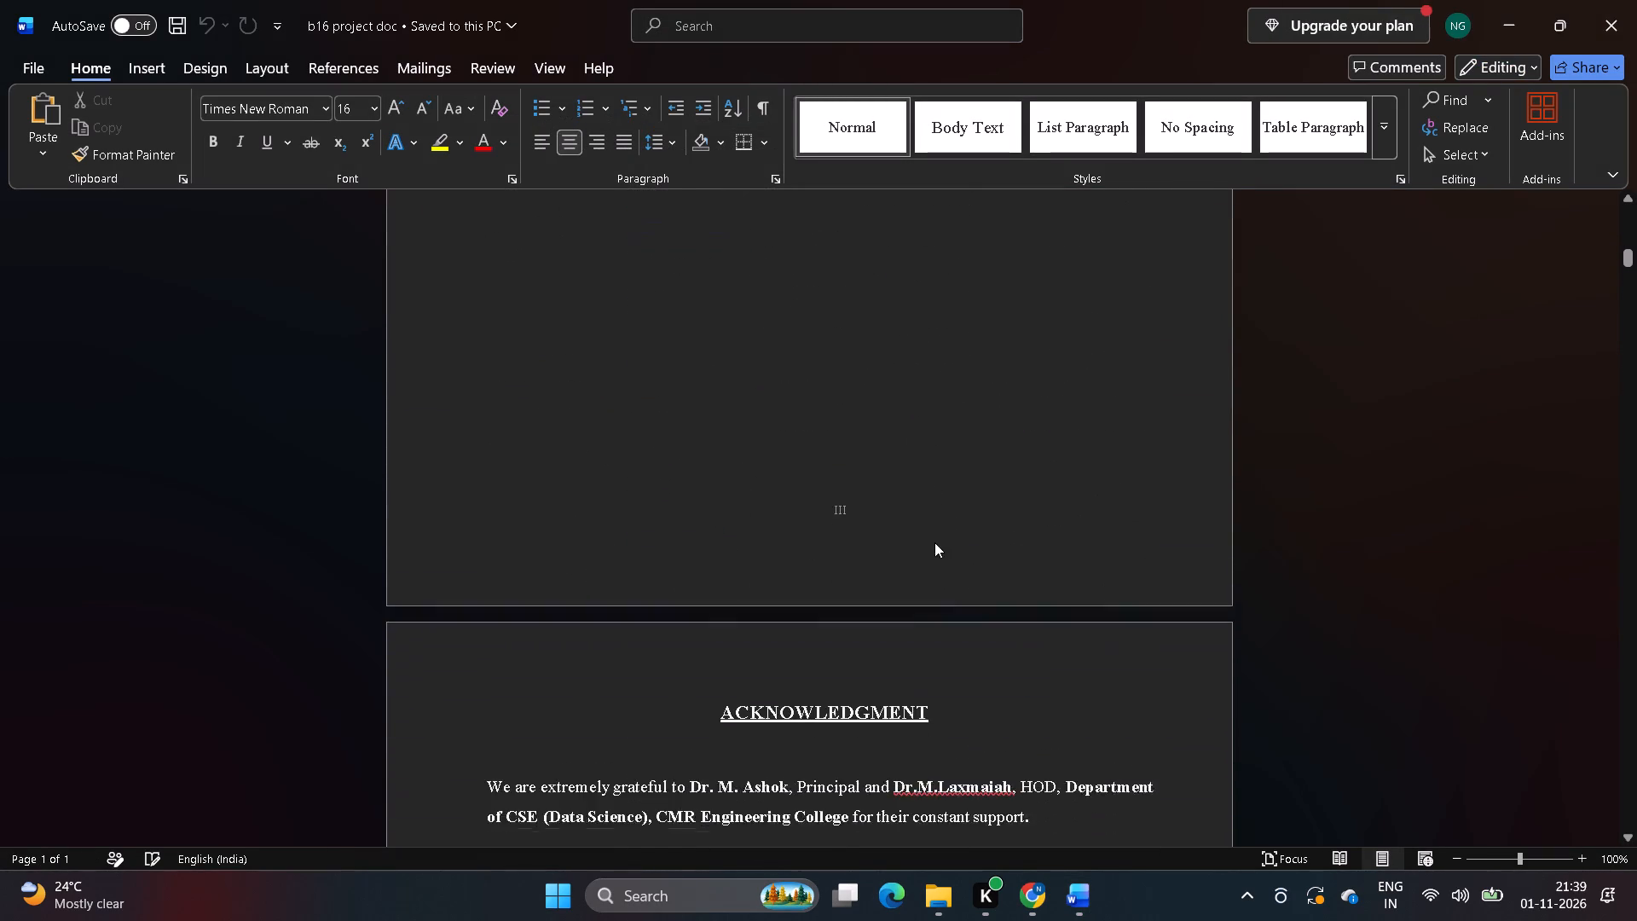
pyautogui.scroll(-5, 934, 542)
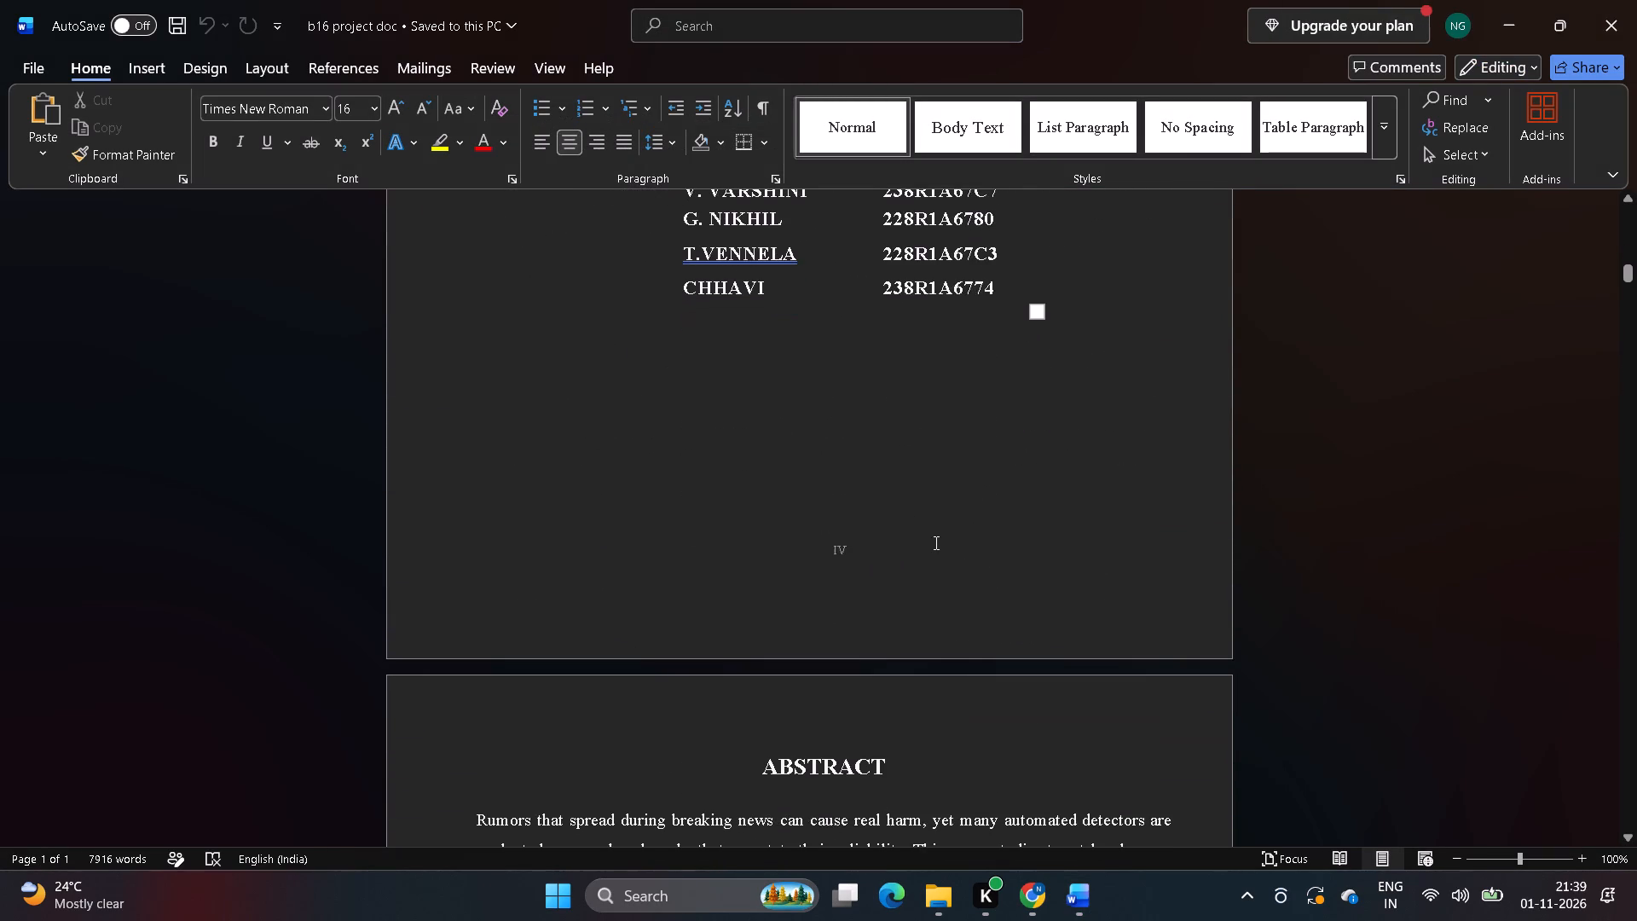
pyautogui.scroll(-5, 934, 542)
pyautogui.hscroll(-1, 934, 542)
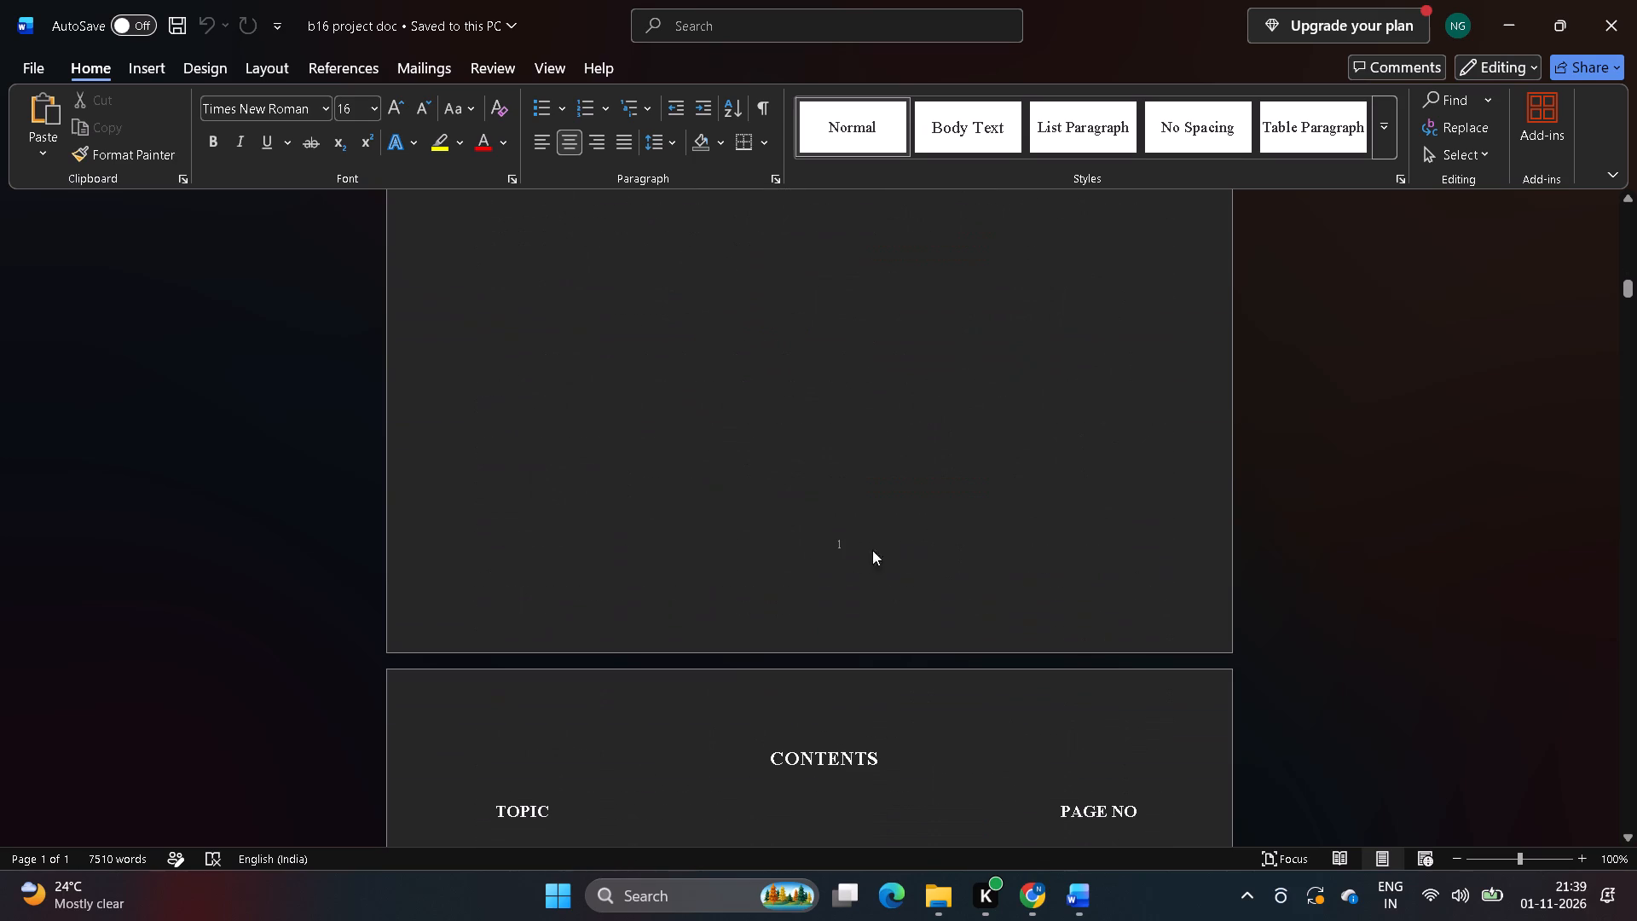
pyautogui.click(850, 532)
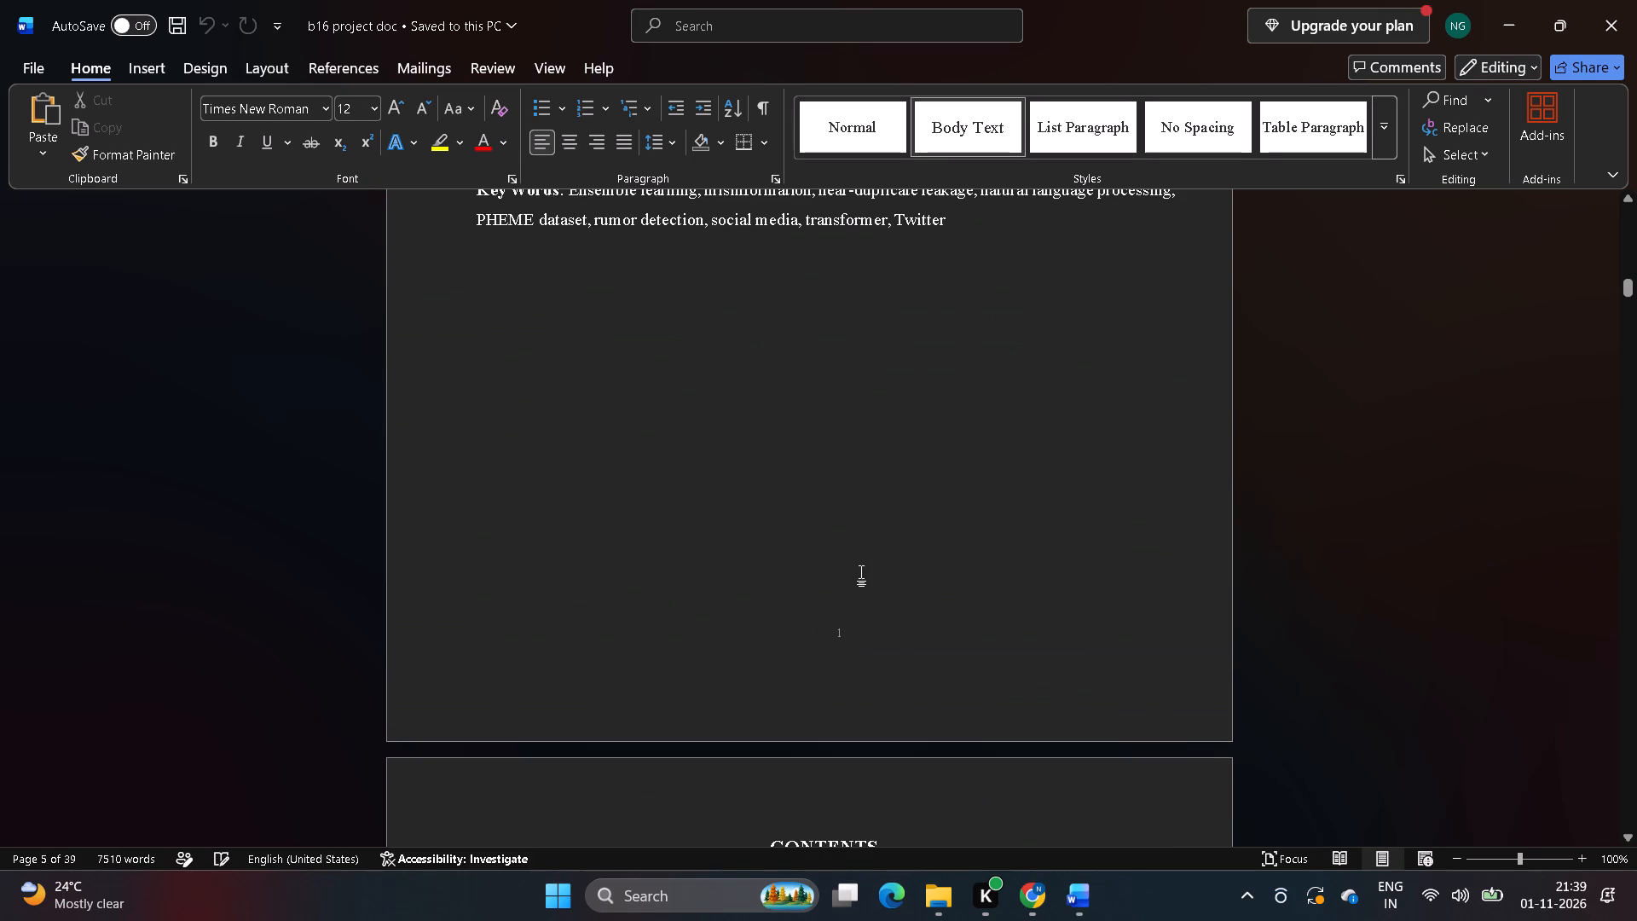
pyautogui.click(861, 623)
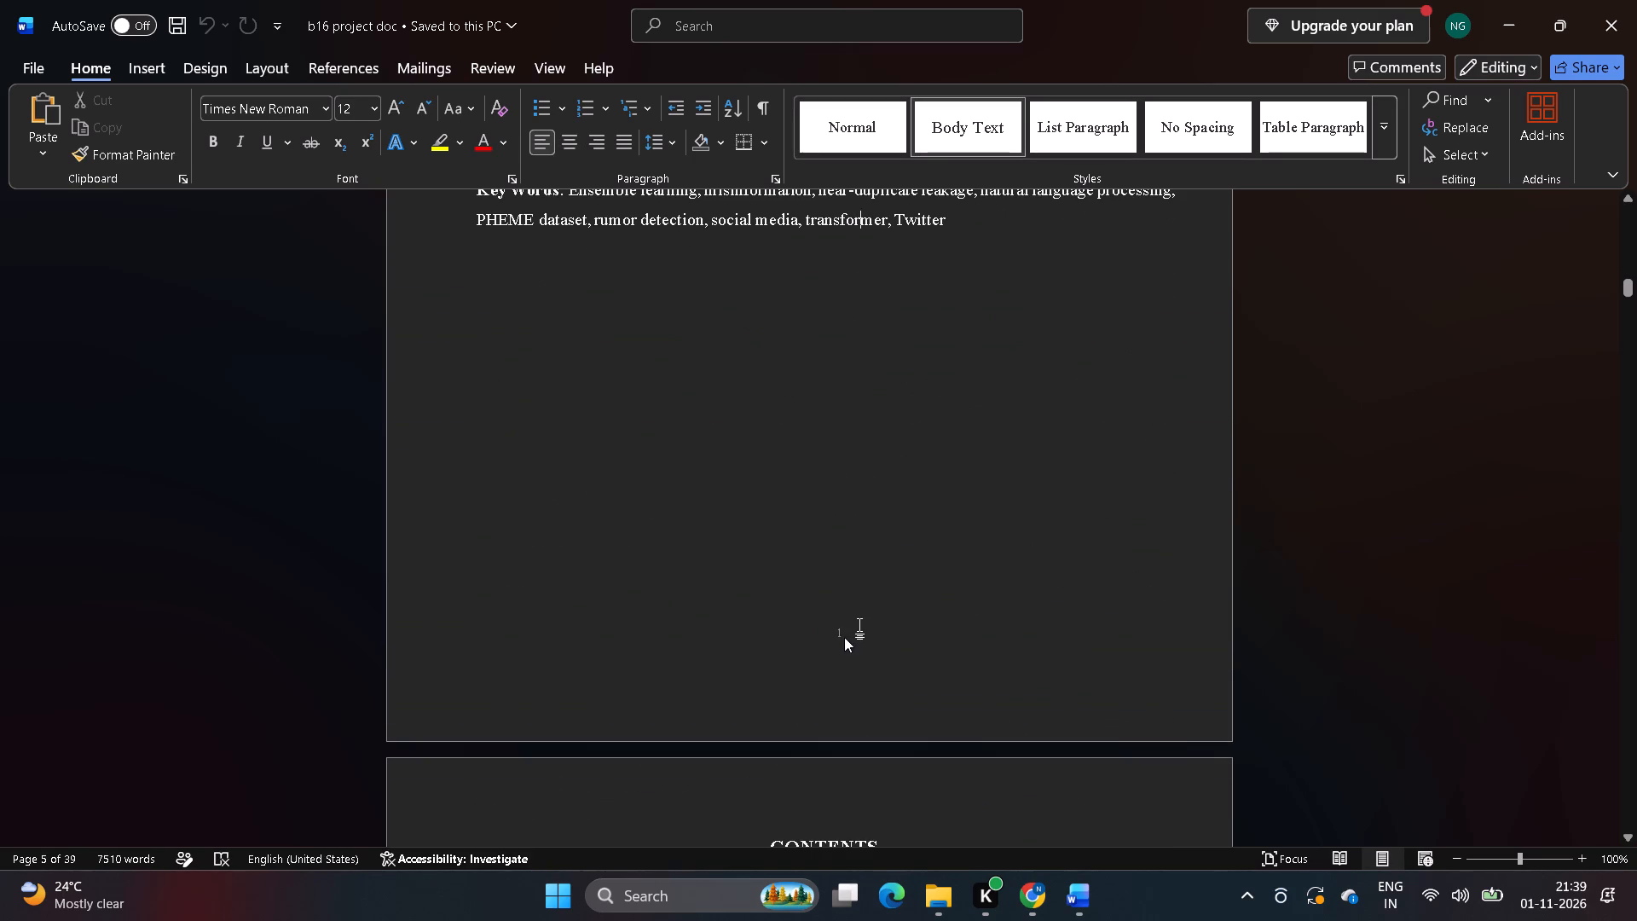
pyautogui.click(837, 637)
pyautogui.press('Down')
pyautogui.press('Up')
pyautogui.press('Down')
pyautogui.scroll(-1, 852, 632)
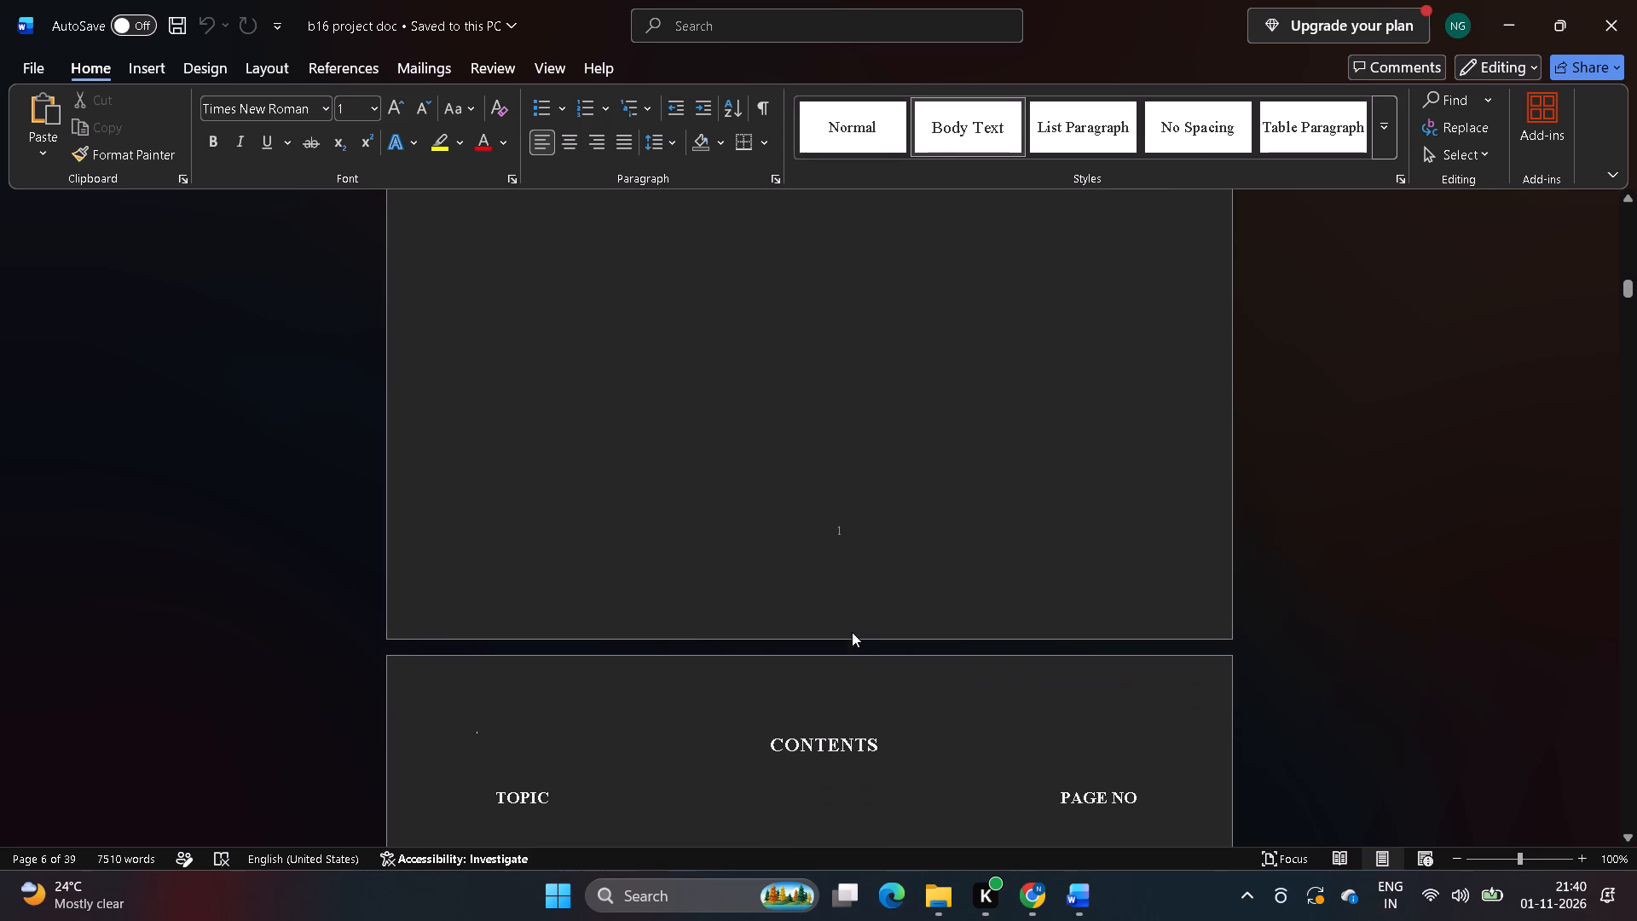
pyautogui.click(837, 527)
pyautogui.doubleClick(837, 527)
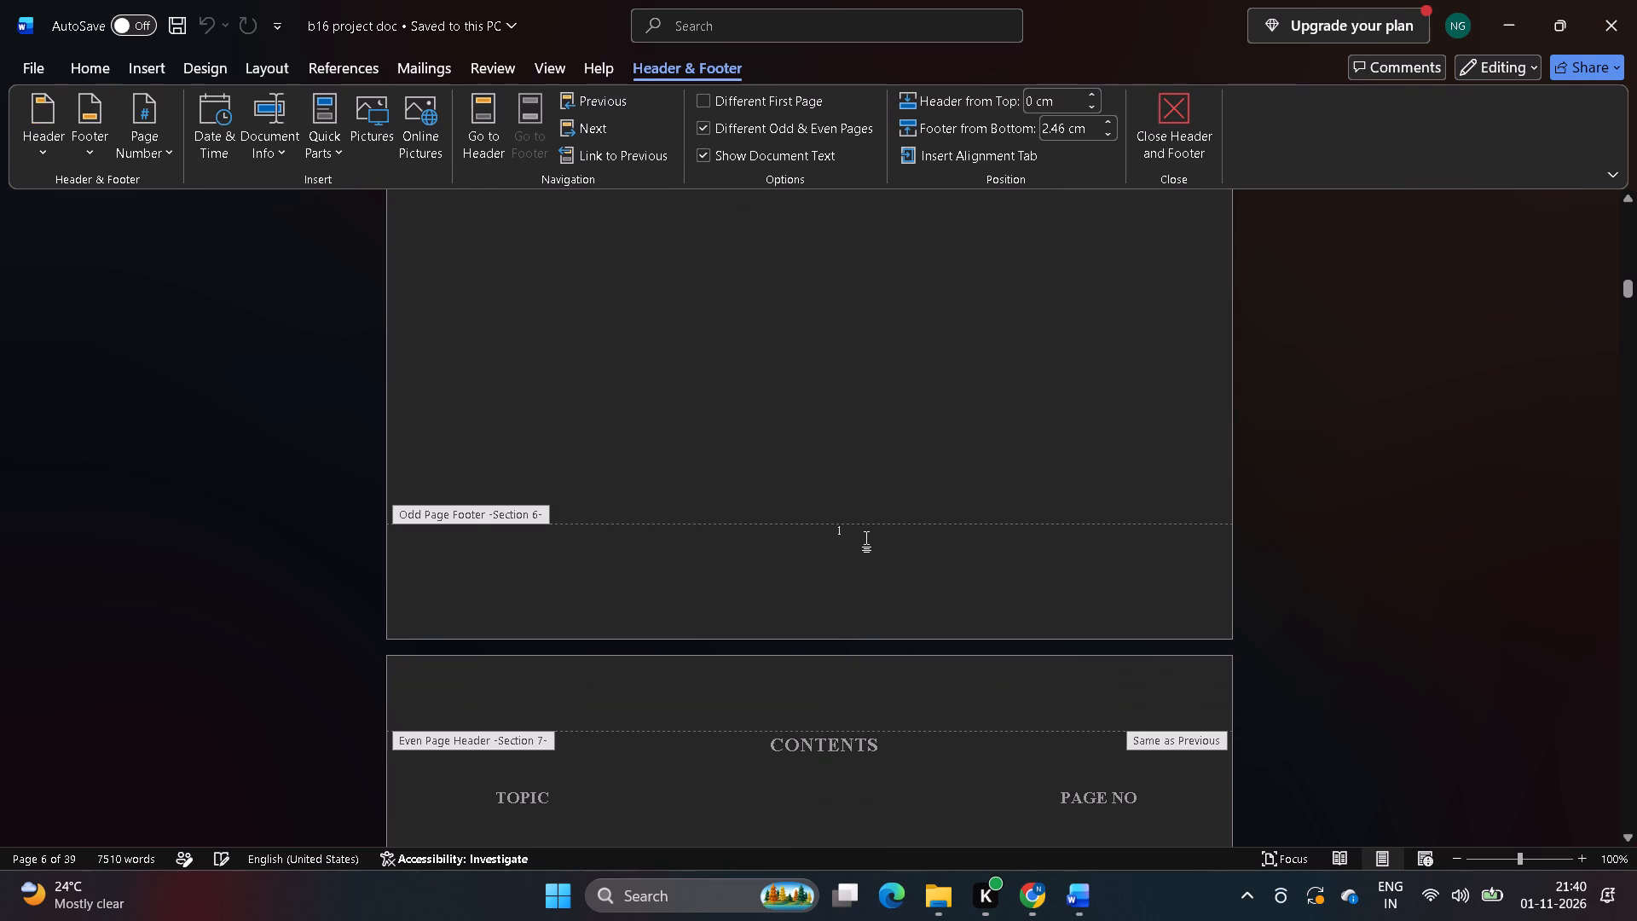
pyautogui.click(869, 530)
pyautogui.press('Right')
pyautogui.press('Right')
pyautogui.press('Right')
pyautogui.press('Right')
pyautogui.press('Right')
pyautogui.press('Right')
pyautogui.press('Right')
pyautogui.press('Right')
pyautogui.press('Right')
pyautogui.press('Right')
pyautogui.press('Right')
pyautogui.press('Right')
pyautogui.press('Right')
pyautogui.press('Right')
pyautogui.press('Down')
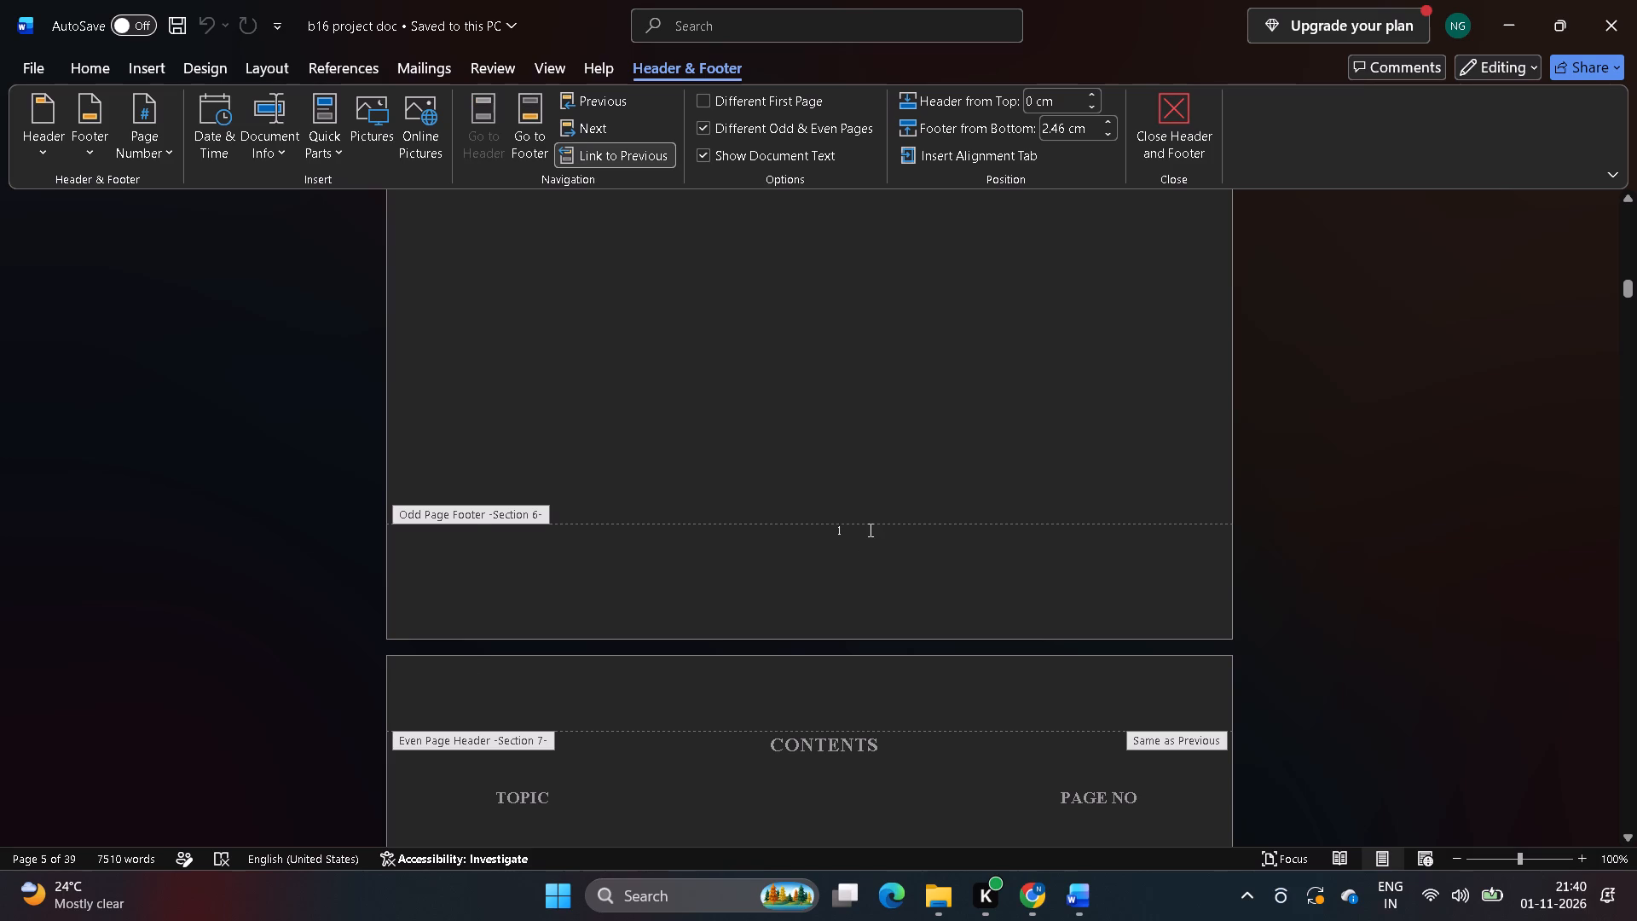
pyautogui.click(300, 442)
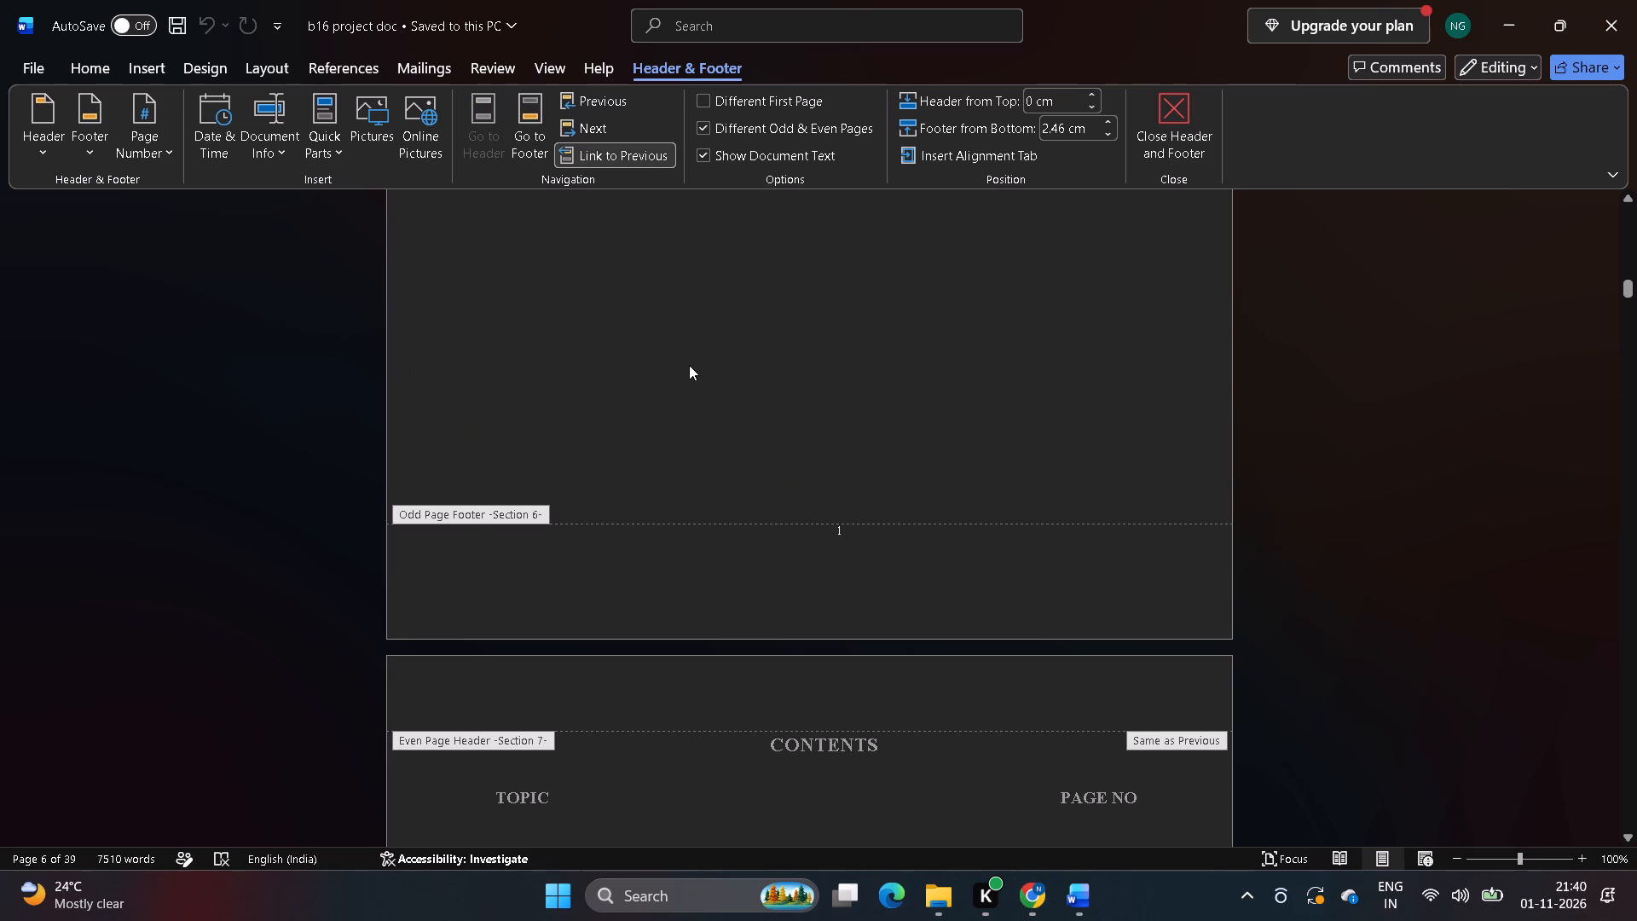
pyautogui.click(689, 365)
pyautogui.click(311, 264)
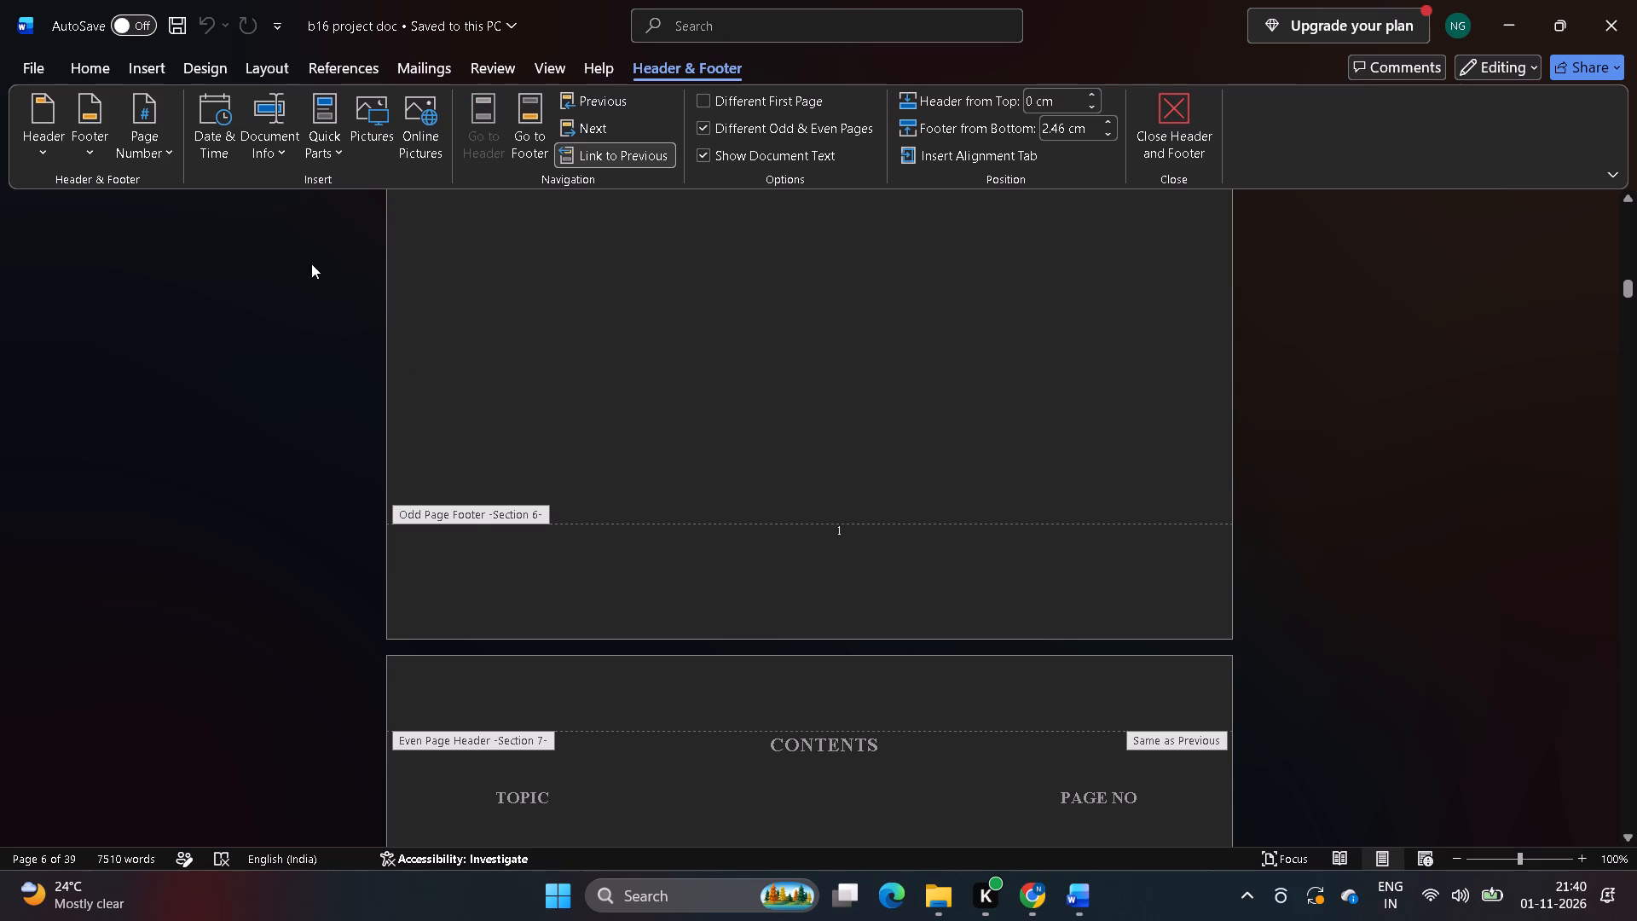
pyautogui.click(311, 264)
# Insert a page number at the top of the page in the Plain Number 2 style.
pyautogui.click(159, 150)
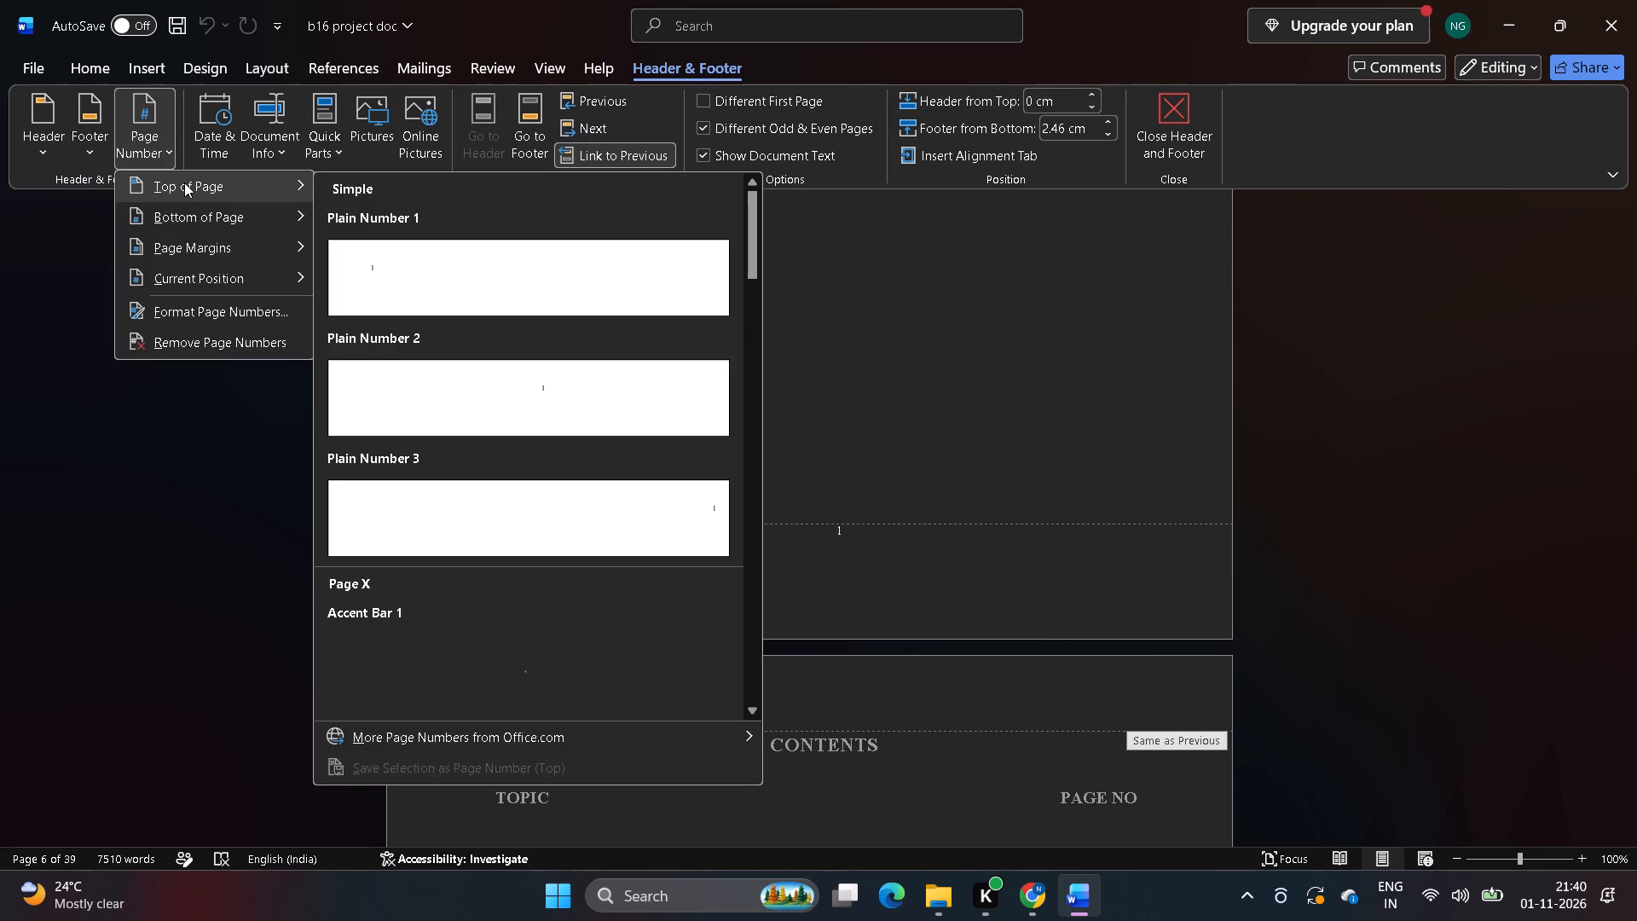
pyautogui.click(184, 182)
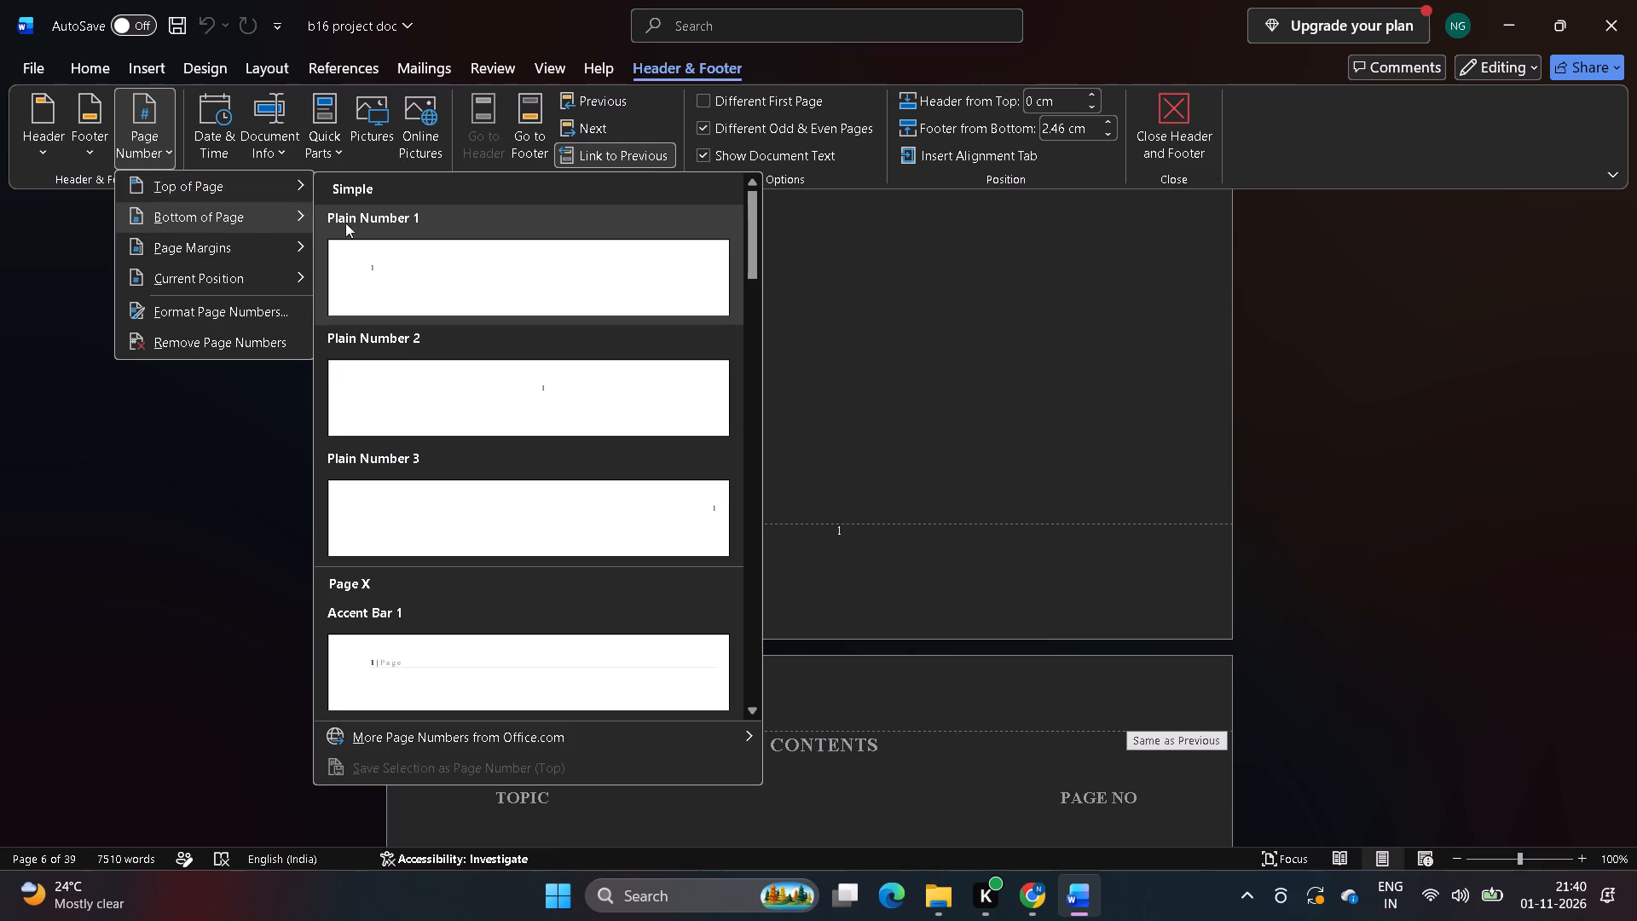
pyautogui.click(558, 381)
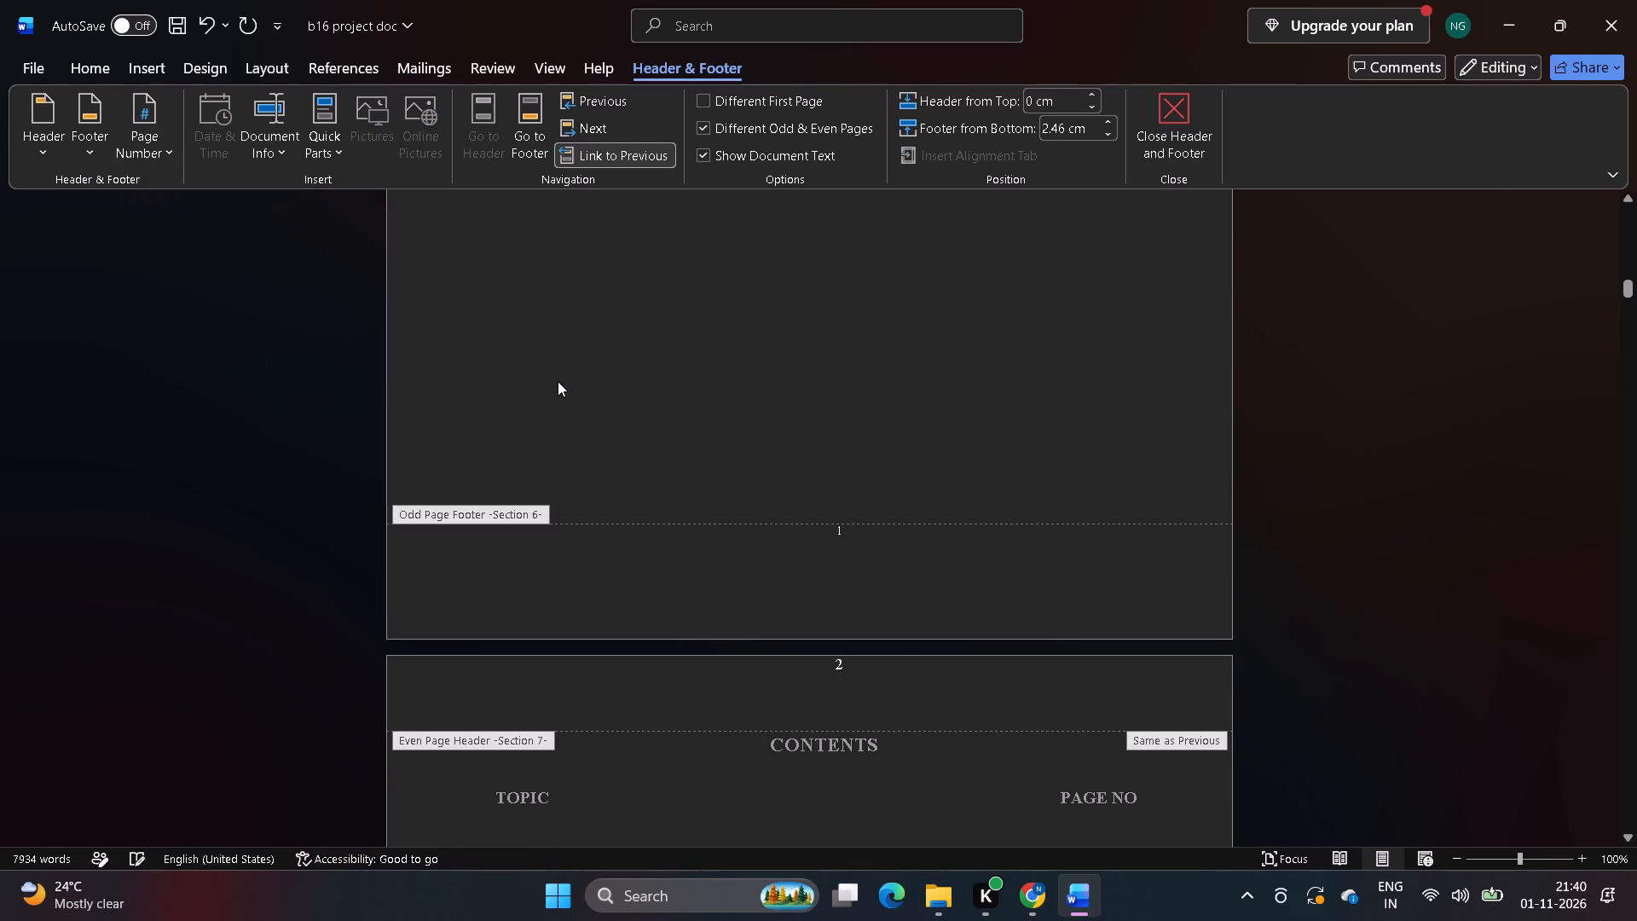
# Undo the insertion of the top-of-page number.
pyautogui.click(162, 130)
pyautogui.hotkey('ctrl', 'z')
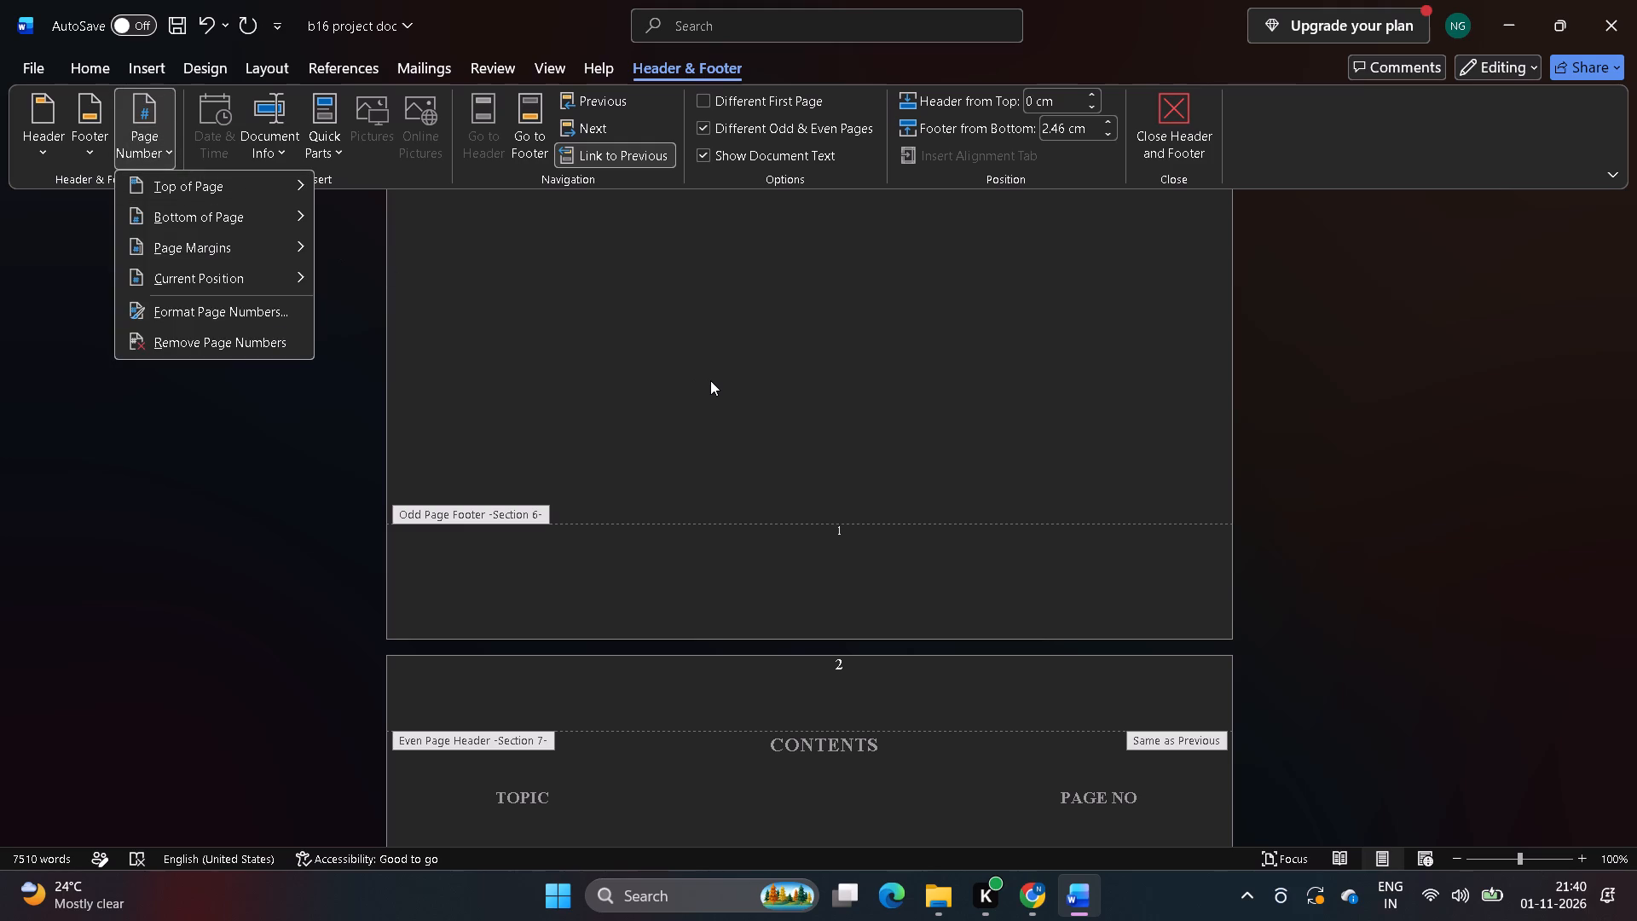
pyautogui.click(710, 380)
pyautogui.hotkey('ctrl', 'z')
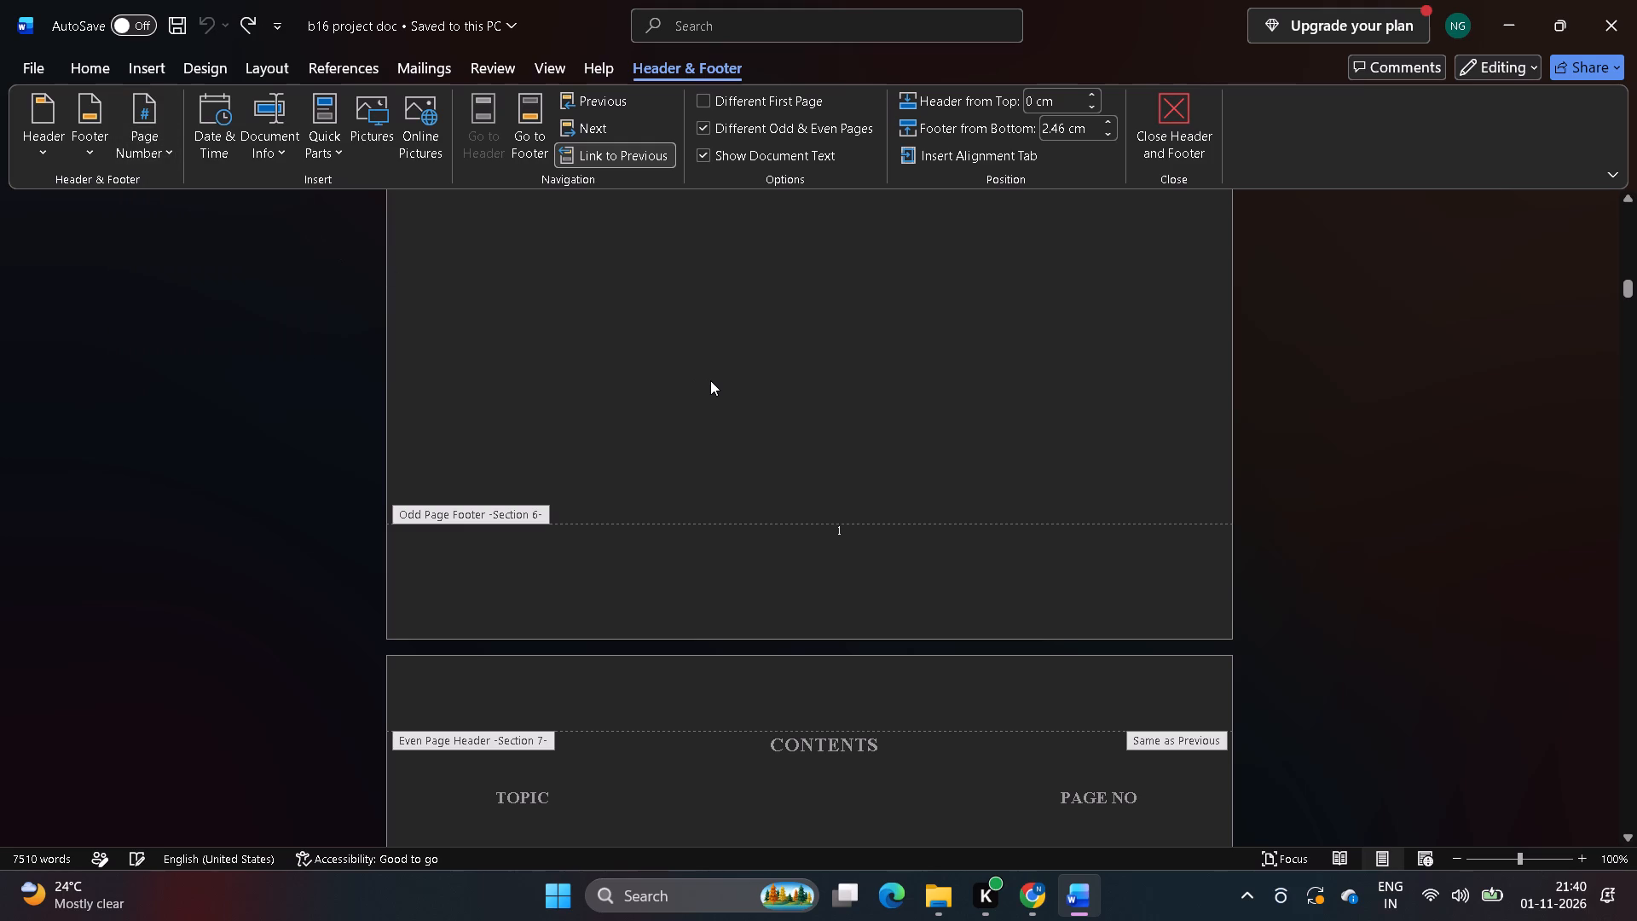
# Insert a page number at the bottom of the page in the Plain Number 2 style.
pyautogui.click(155, 165)
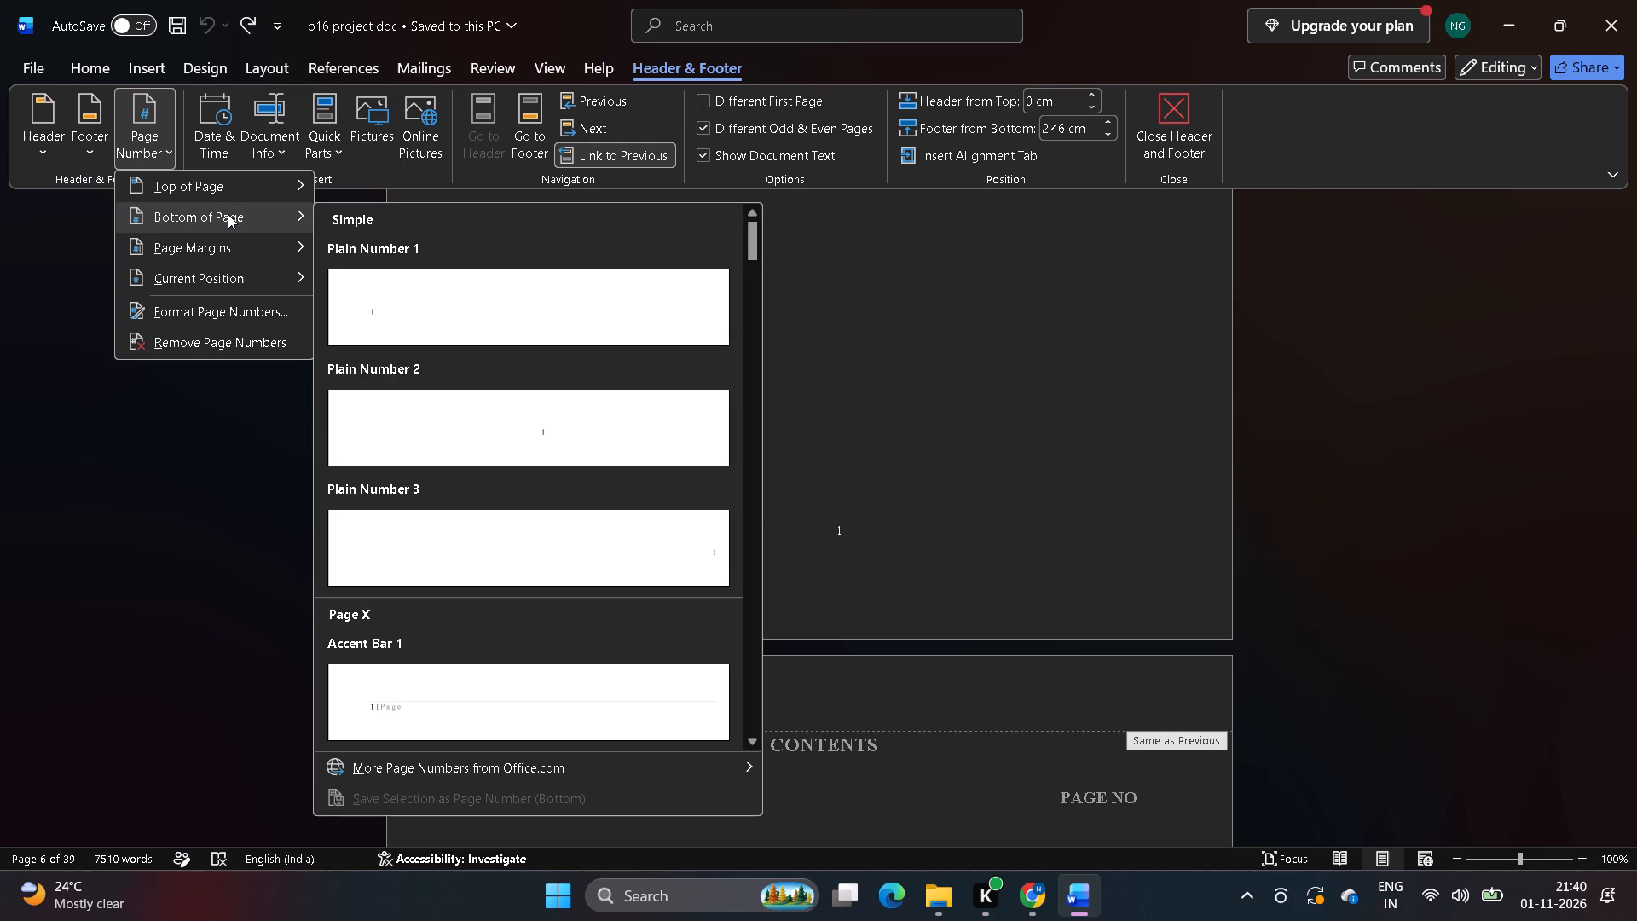
pyautogui.click(497, 425)
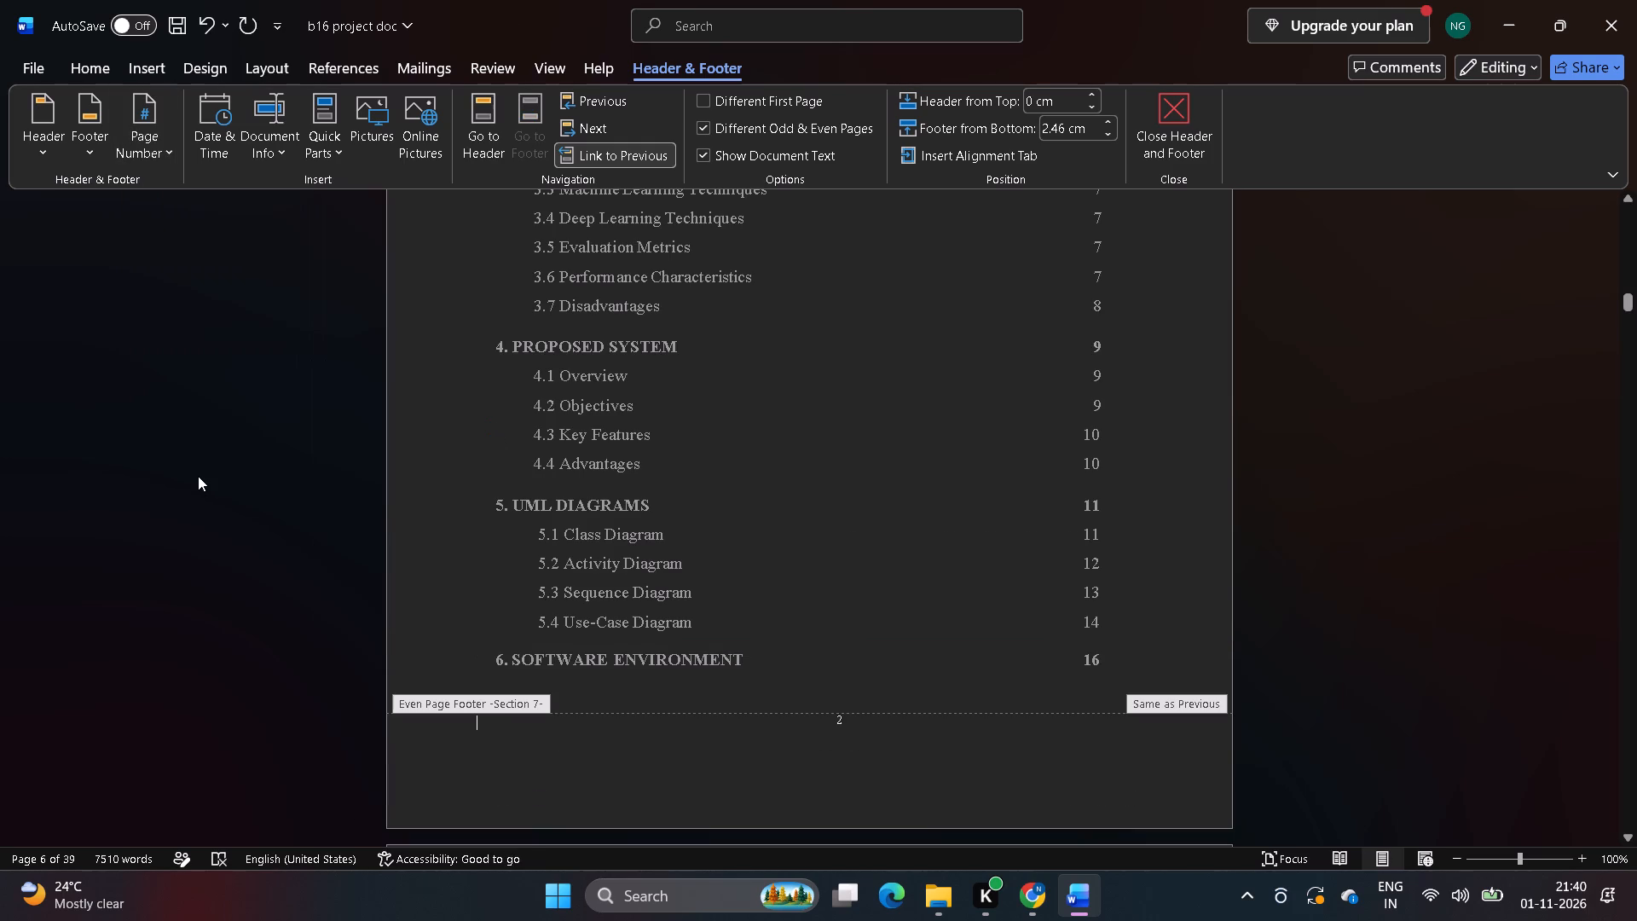
# Replace the page number in the Abstract page's footer with the Roman numeral V.
pyautogui.scroll(9, 198, 476)
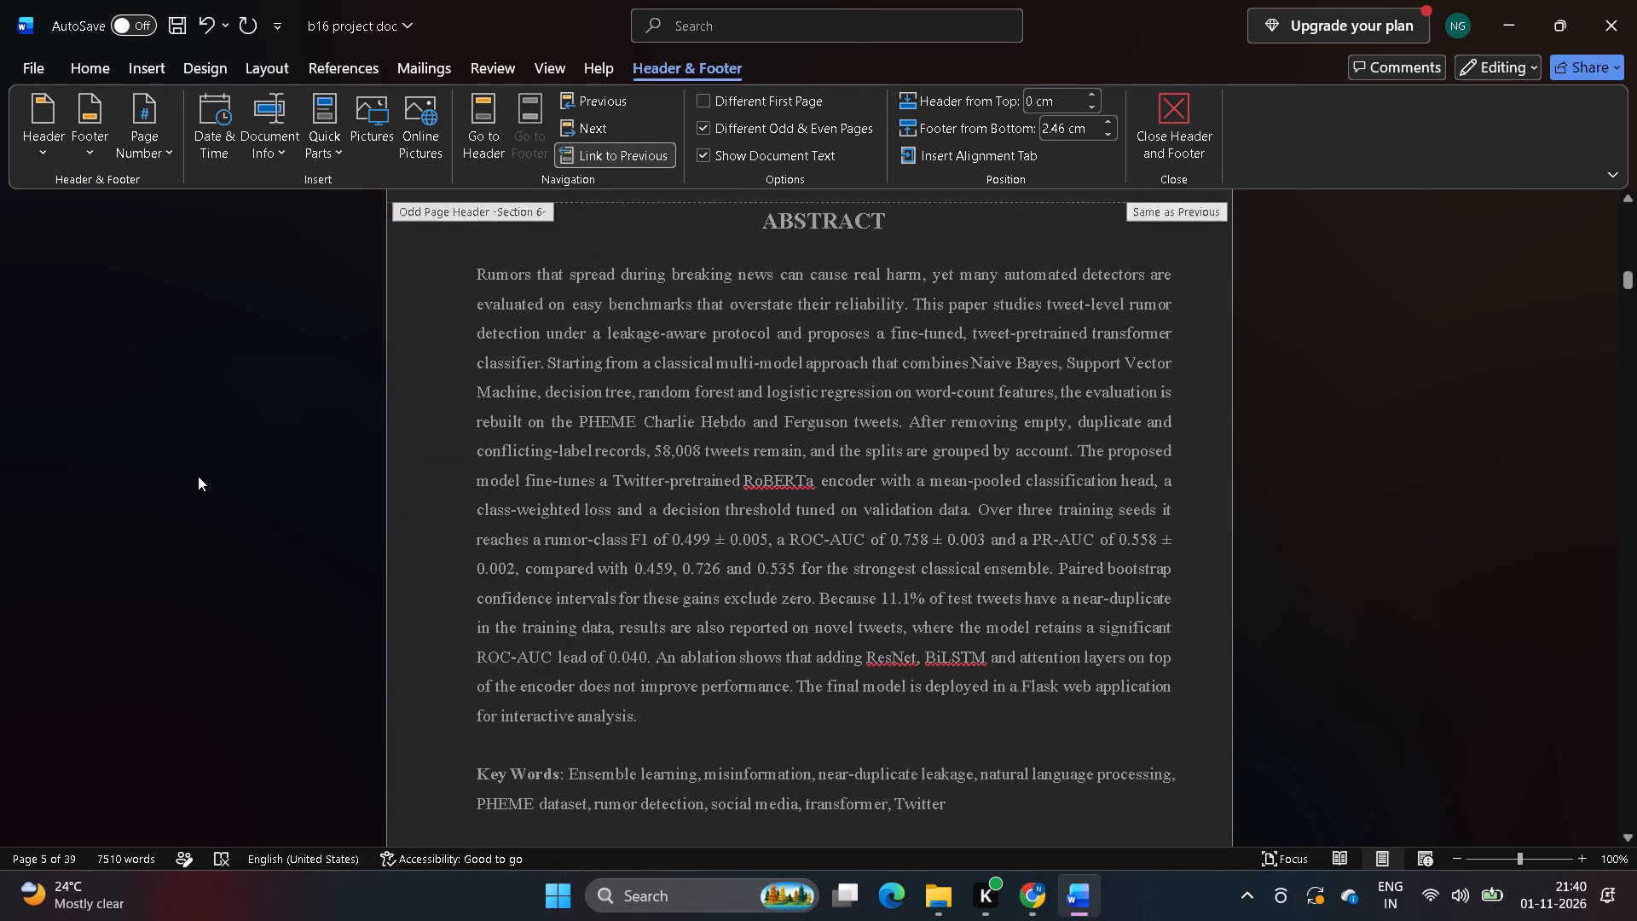
pyautogui.scroll(3, 198, 476)
pyautogui.hscroll(1, 198, 476)
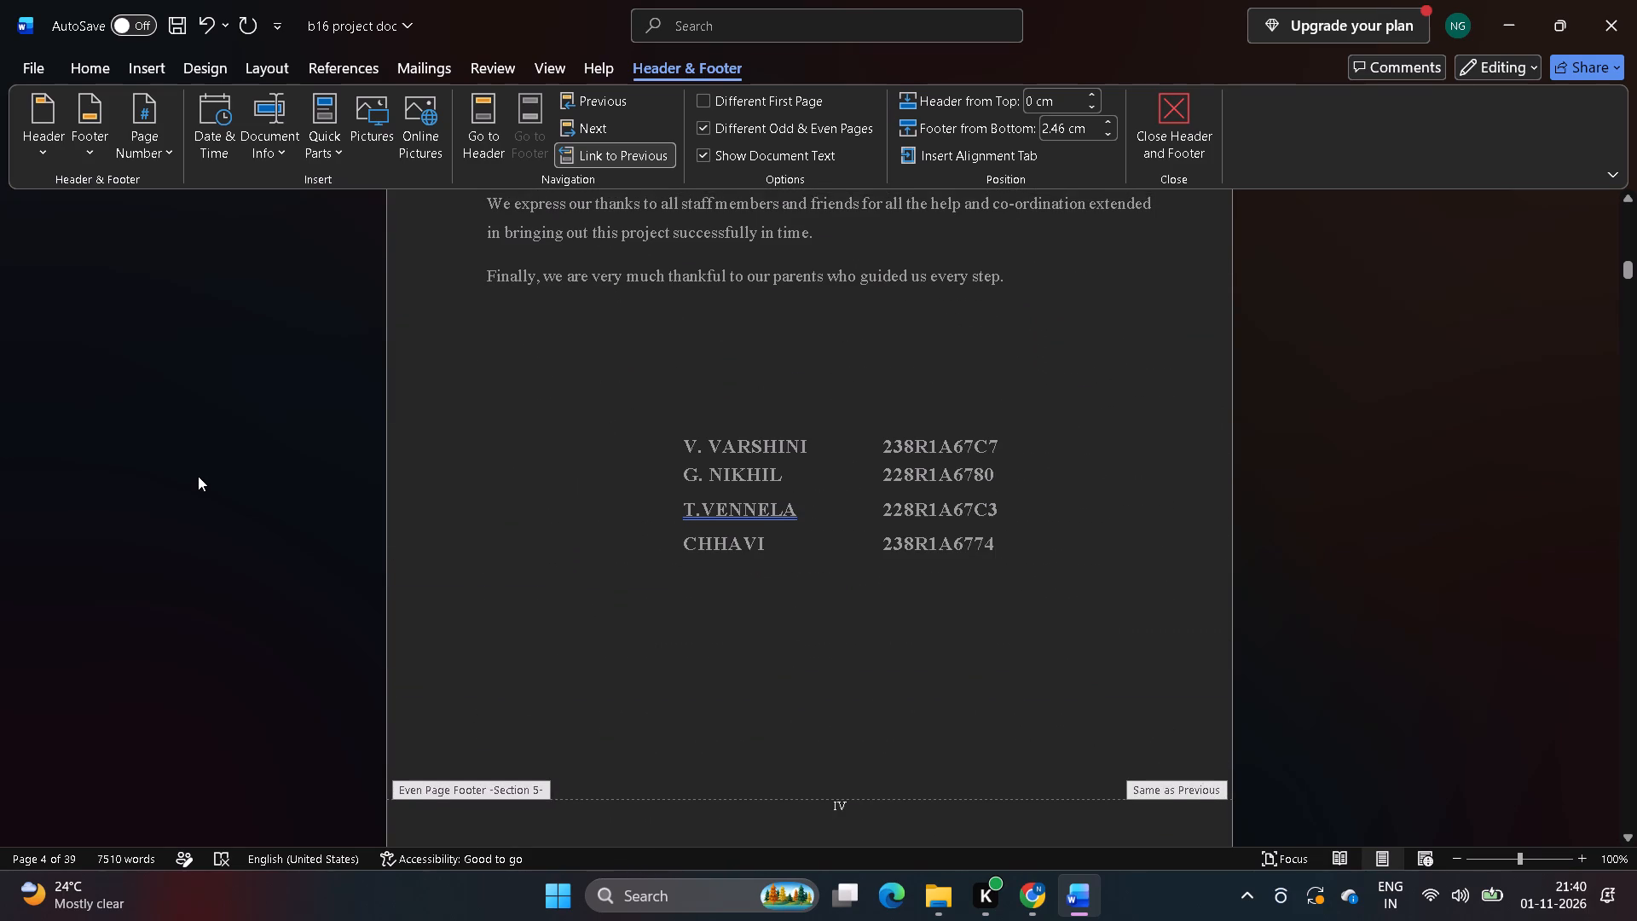
pyautogui.hscroll(3, 198, 476)
pyautogui.scroll(-1, 198, 476)
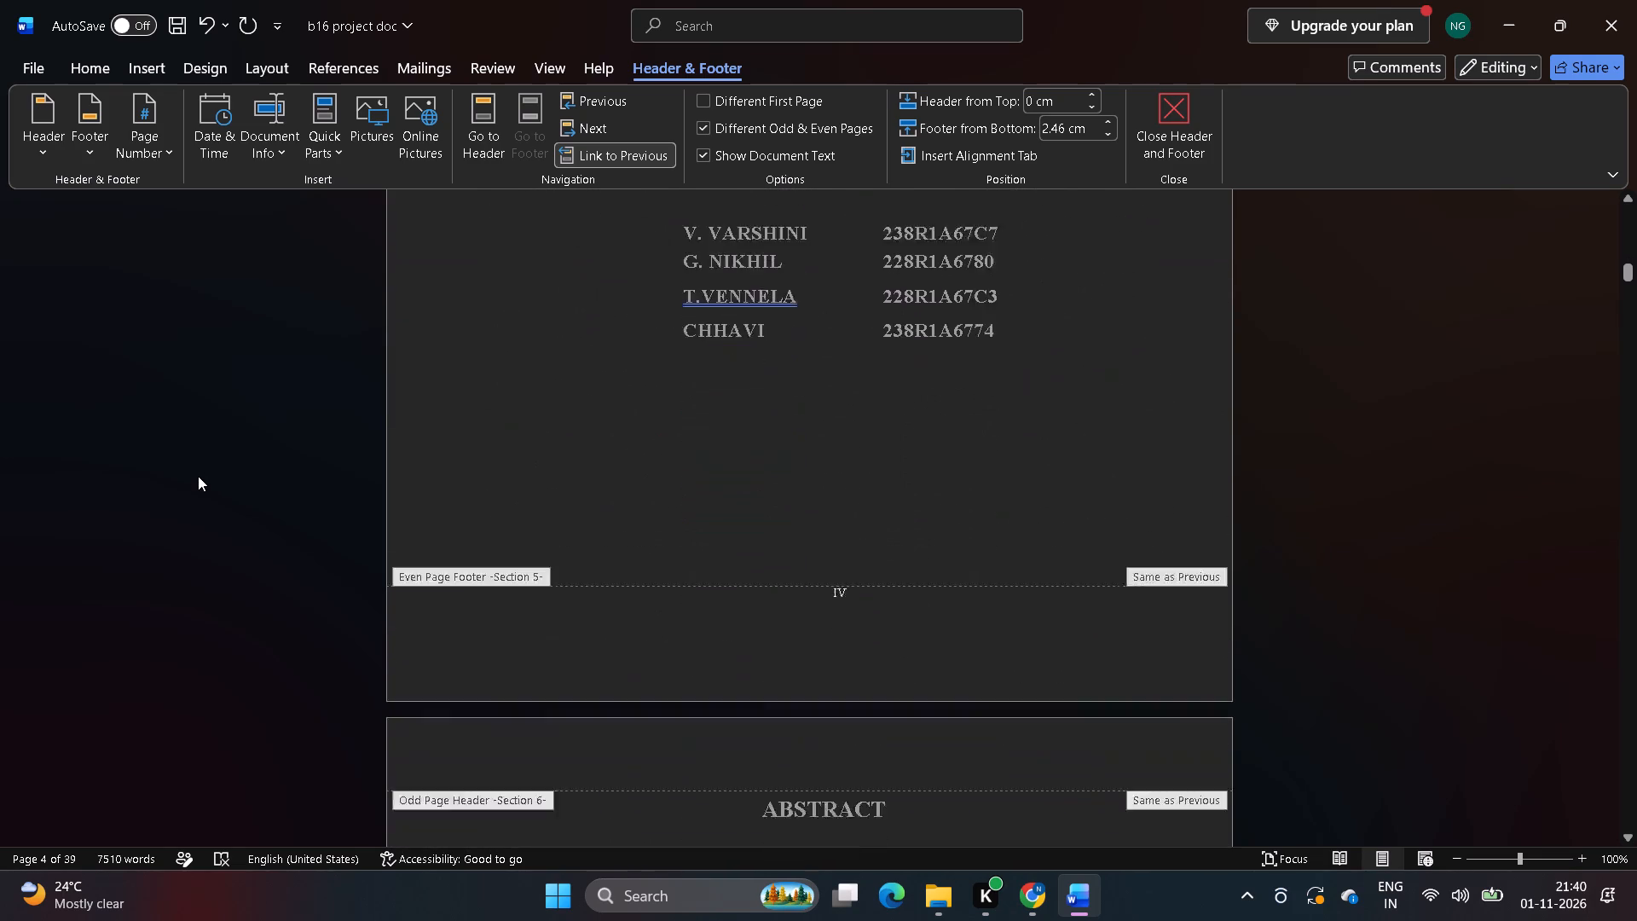
pyautogui.scroll(-5, 198, 476)
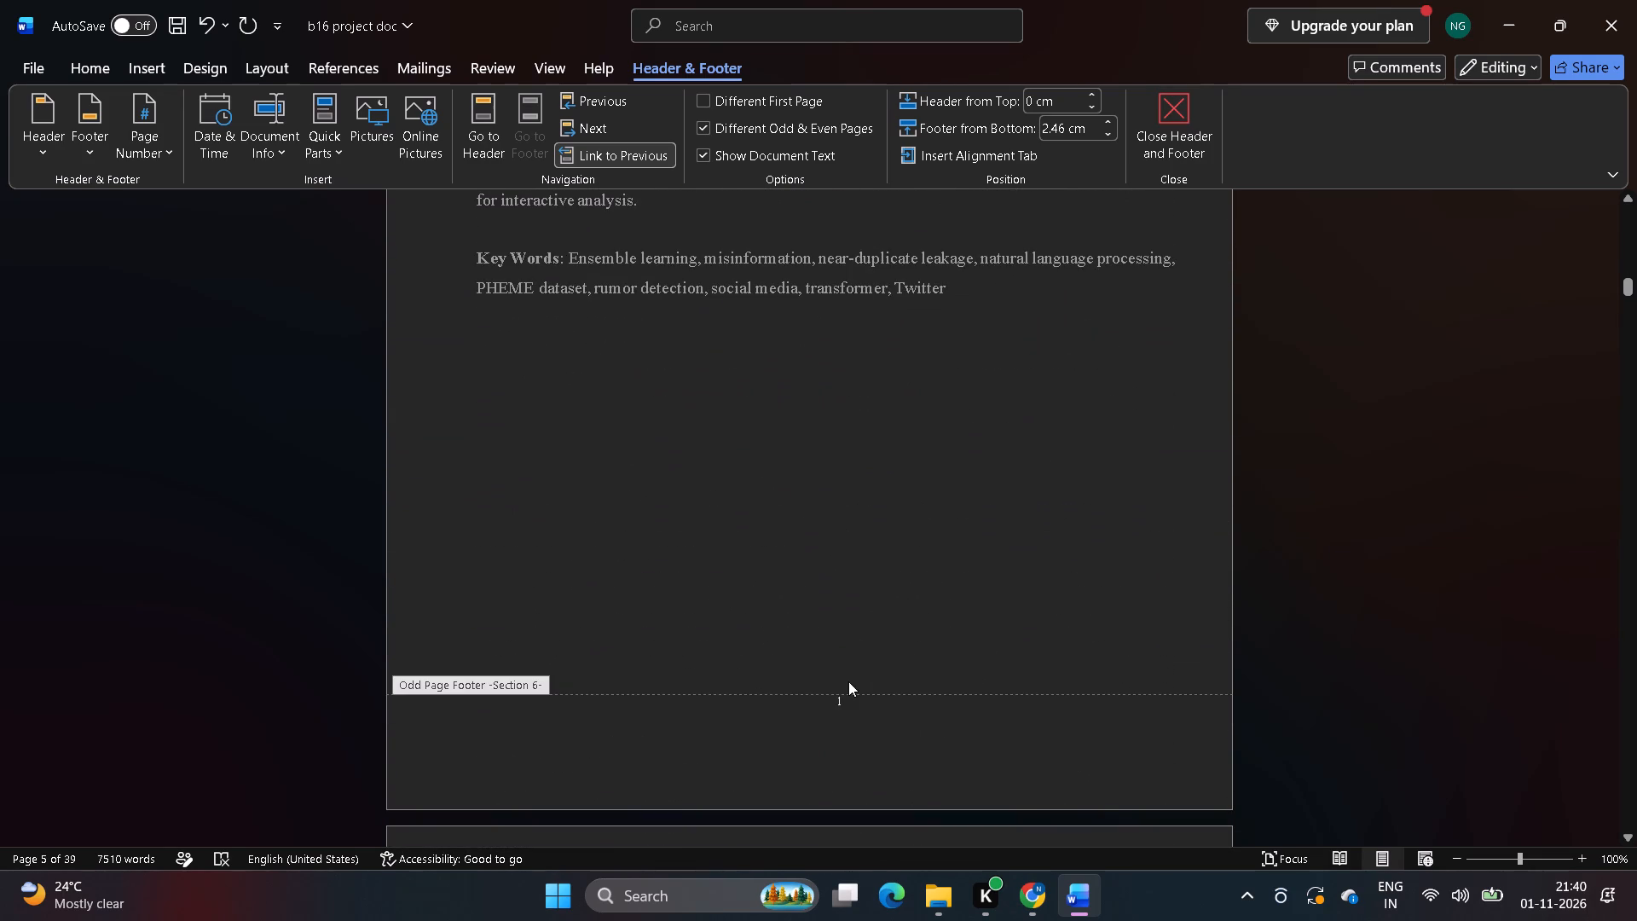
pyautogui.click(845, 698)
pyautogui.press('BackSpace')
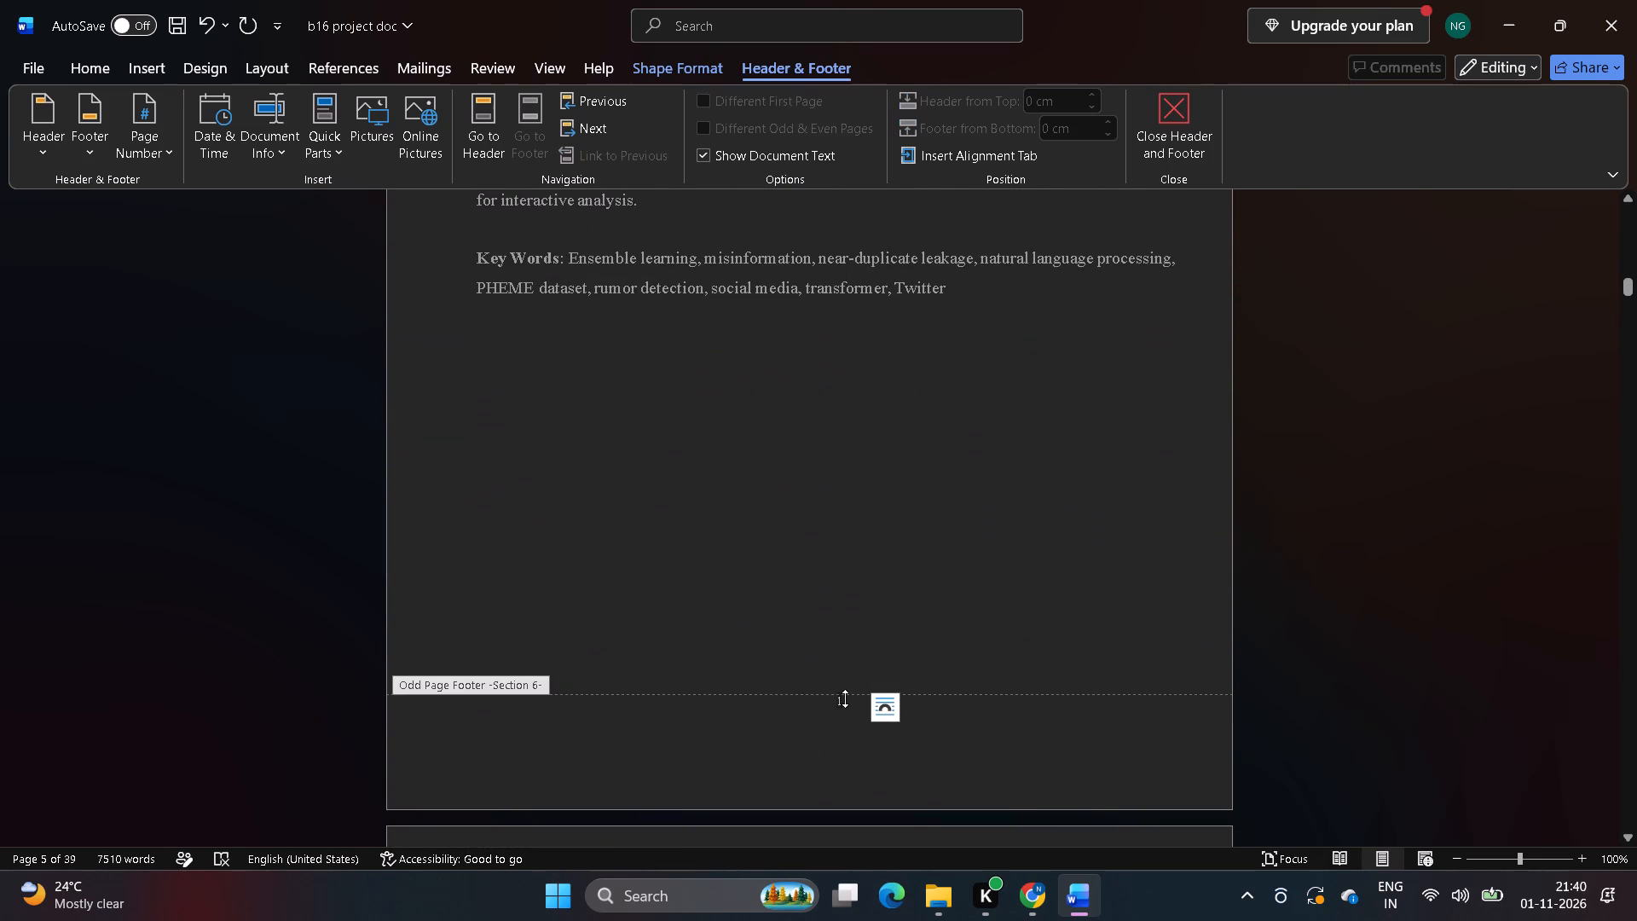
pyautogui.press('BackSpace')
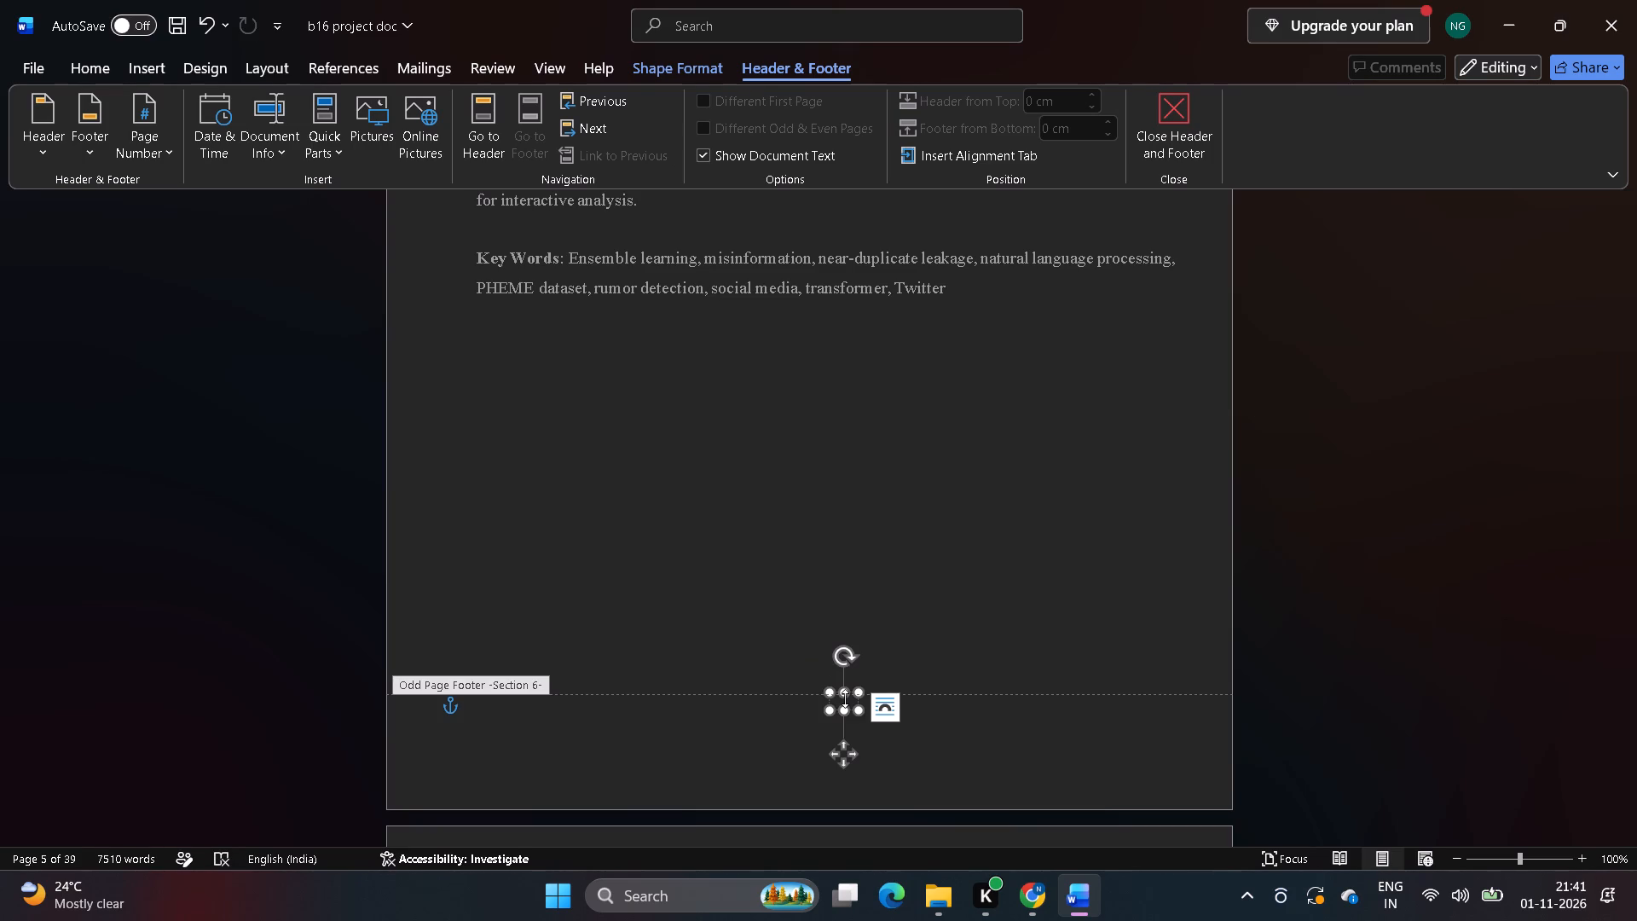
pyautogui.hotkey('shift', 'v')
# Compare the footer numbers around the Abstract page with the page numbers listed in the Contents.
pyautogui.scroll(7, 897, 591)
pyautogui.hscroll(1, 897, 591)
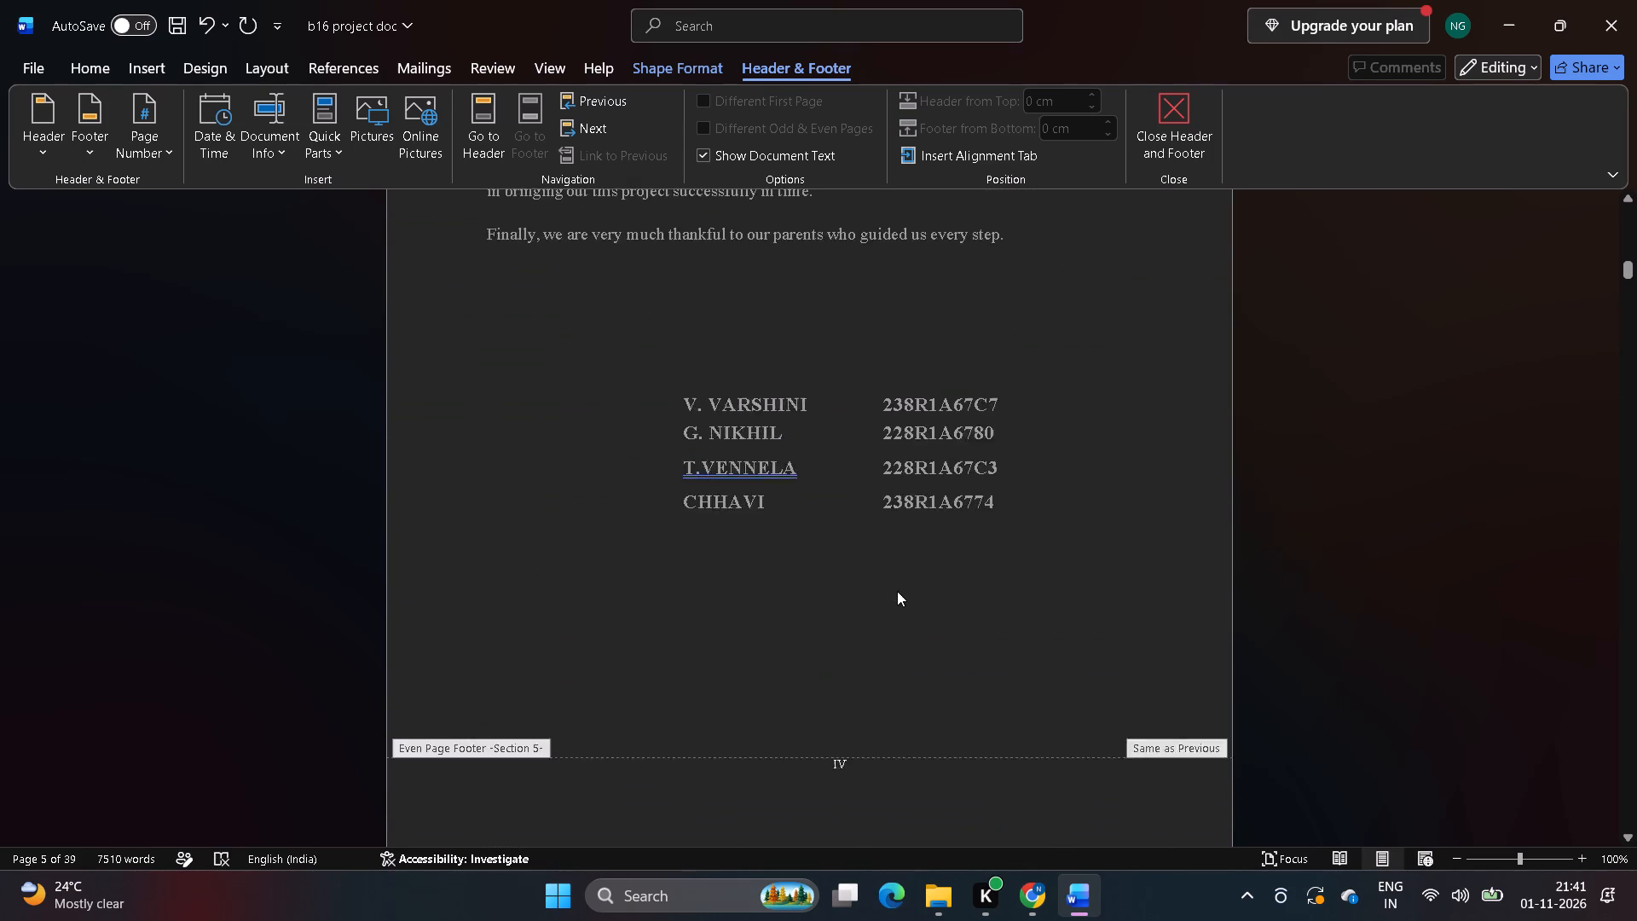
pyautogui.hscroll(1, 897, 591)
pyautogui.scroll(-3, 897, 591)
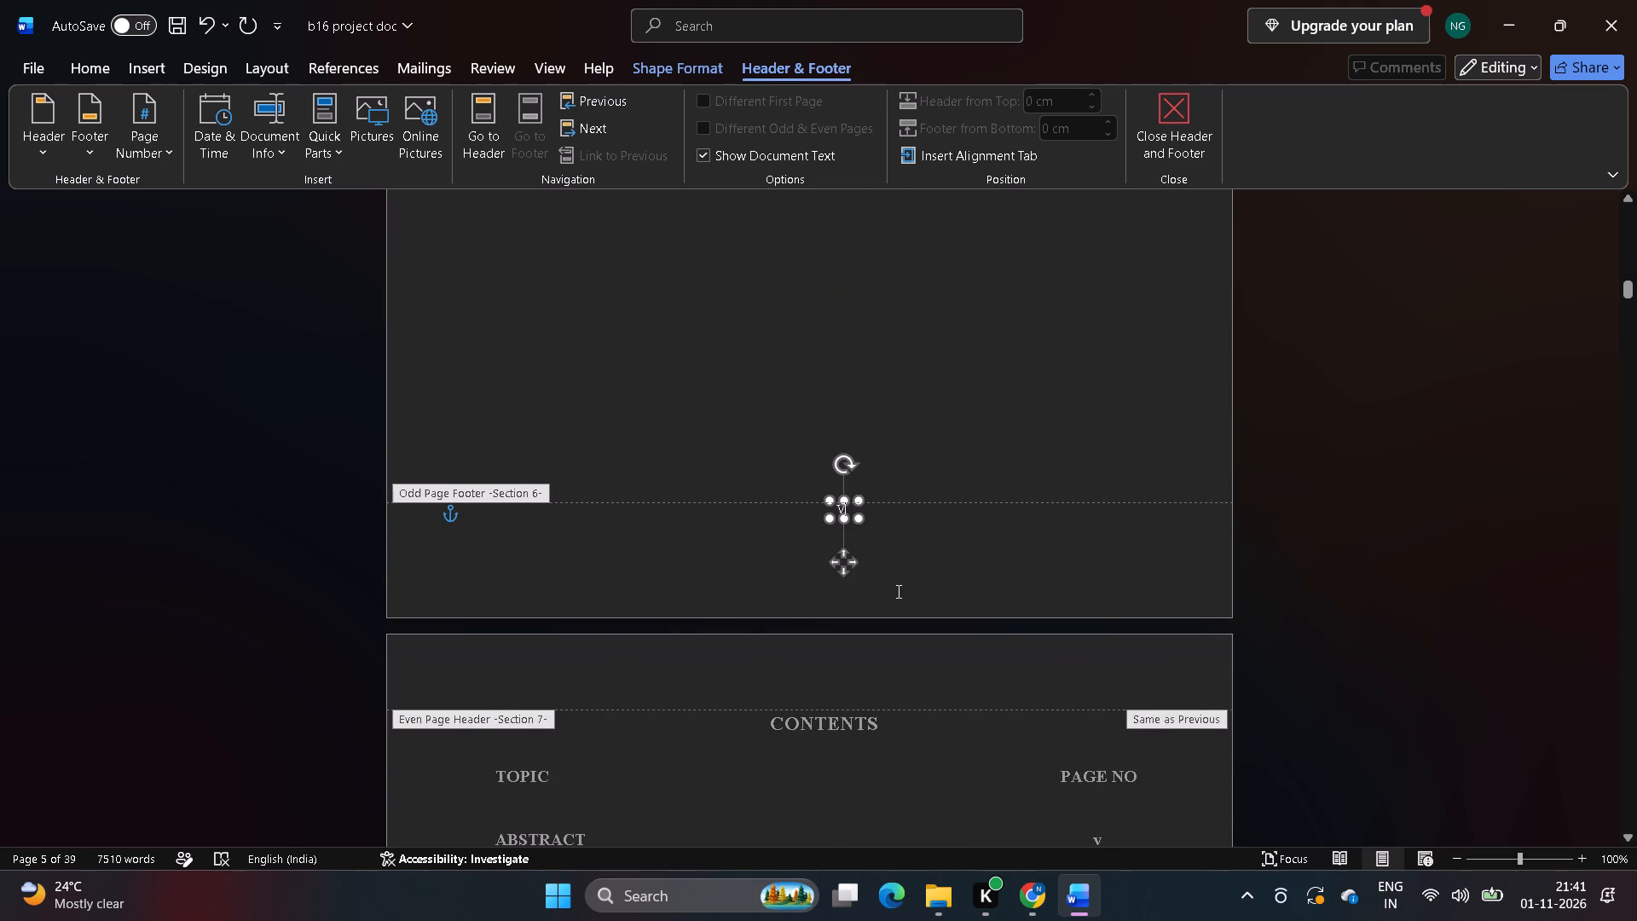
pyautogui.scroll(-4, 897, 591)
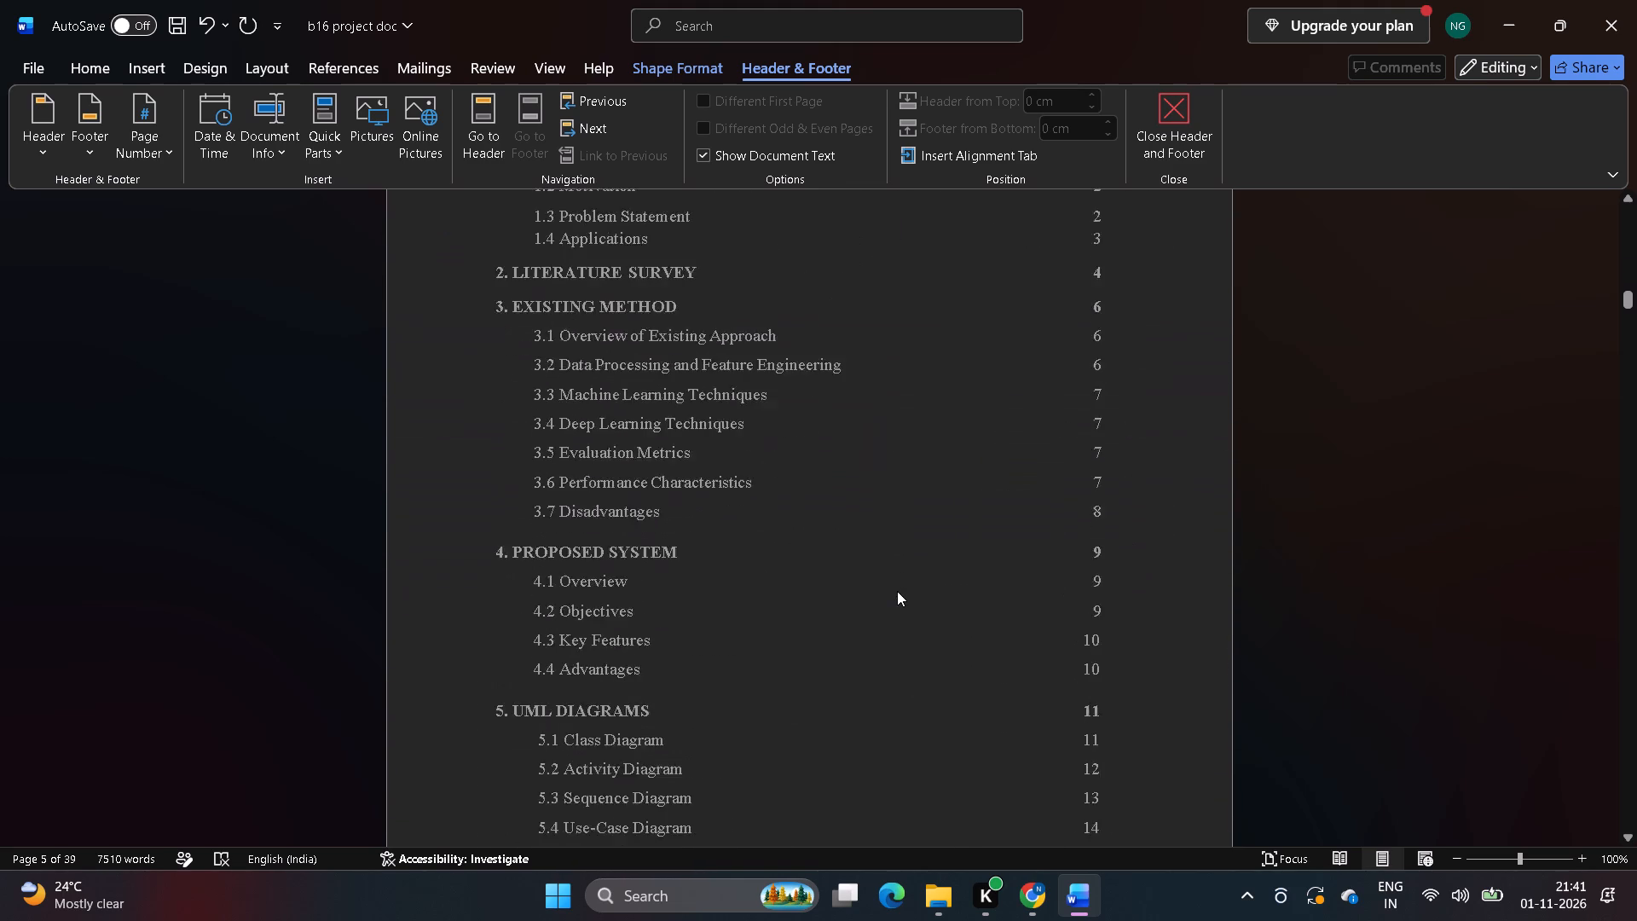
pyautogui.scroll(-1, 897, 591)
pyautogui.scroll(1, 897, 591)
pyautogui.hscroll(1, 897, 591)
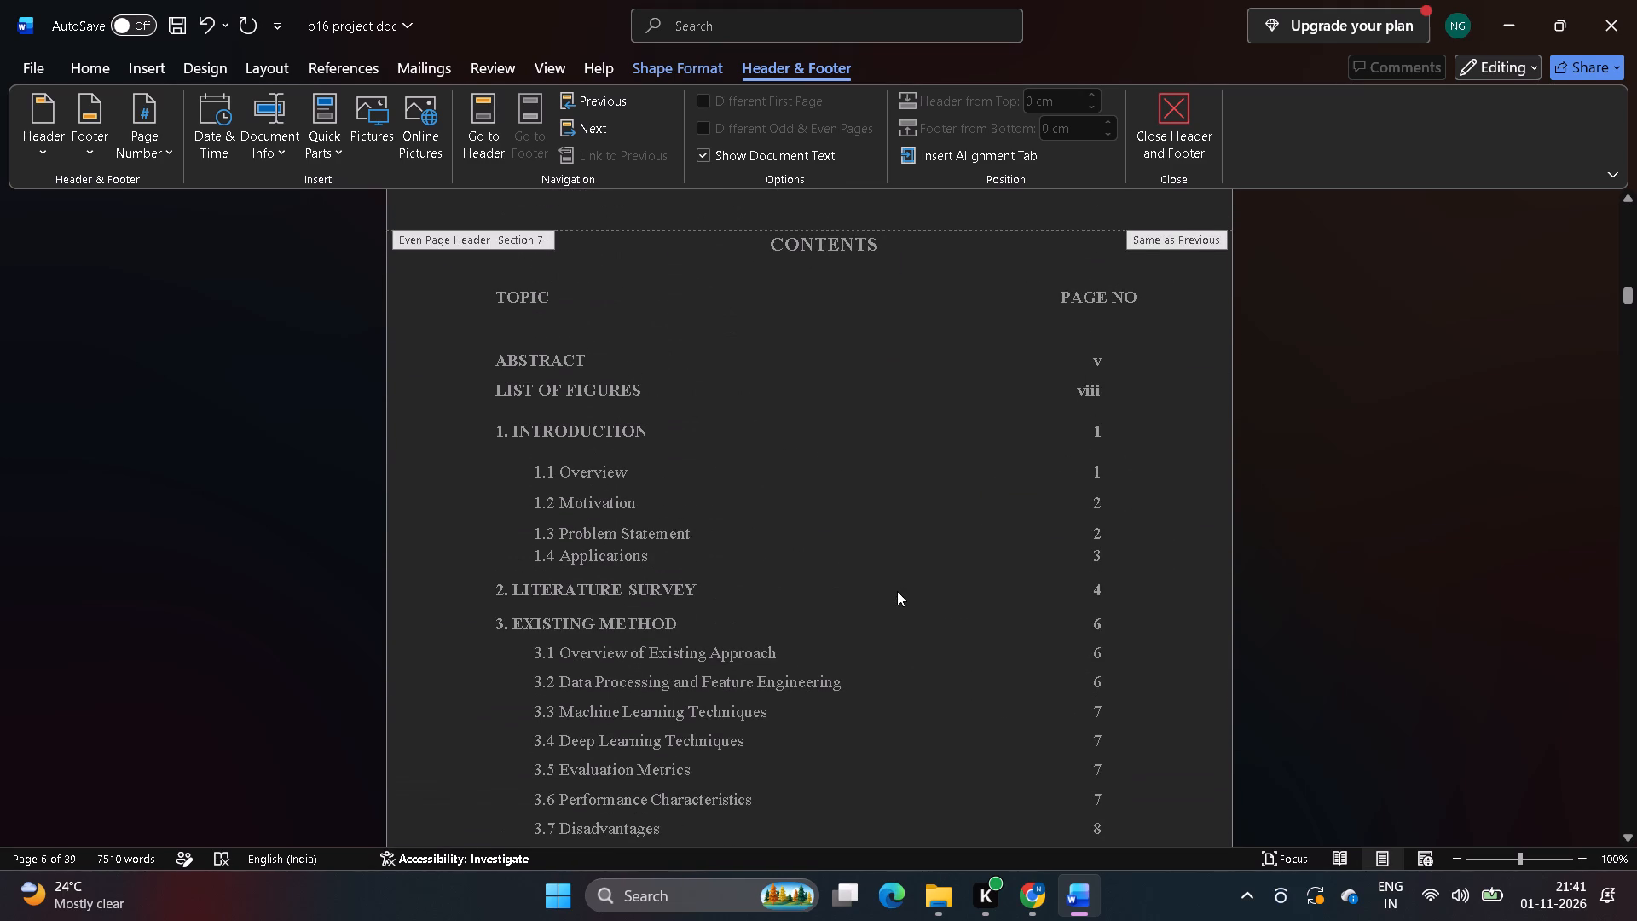
pyautogui.hscroll(2, 897, 591)
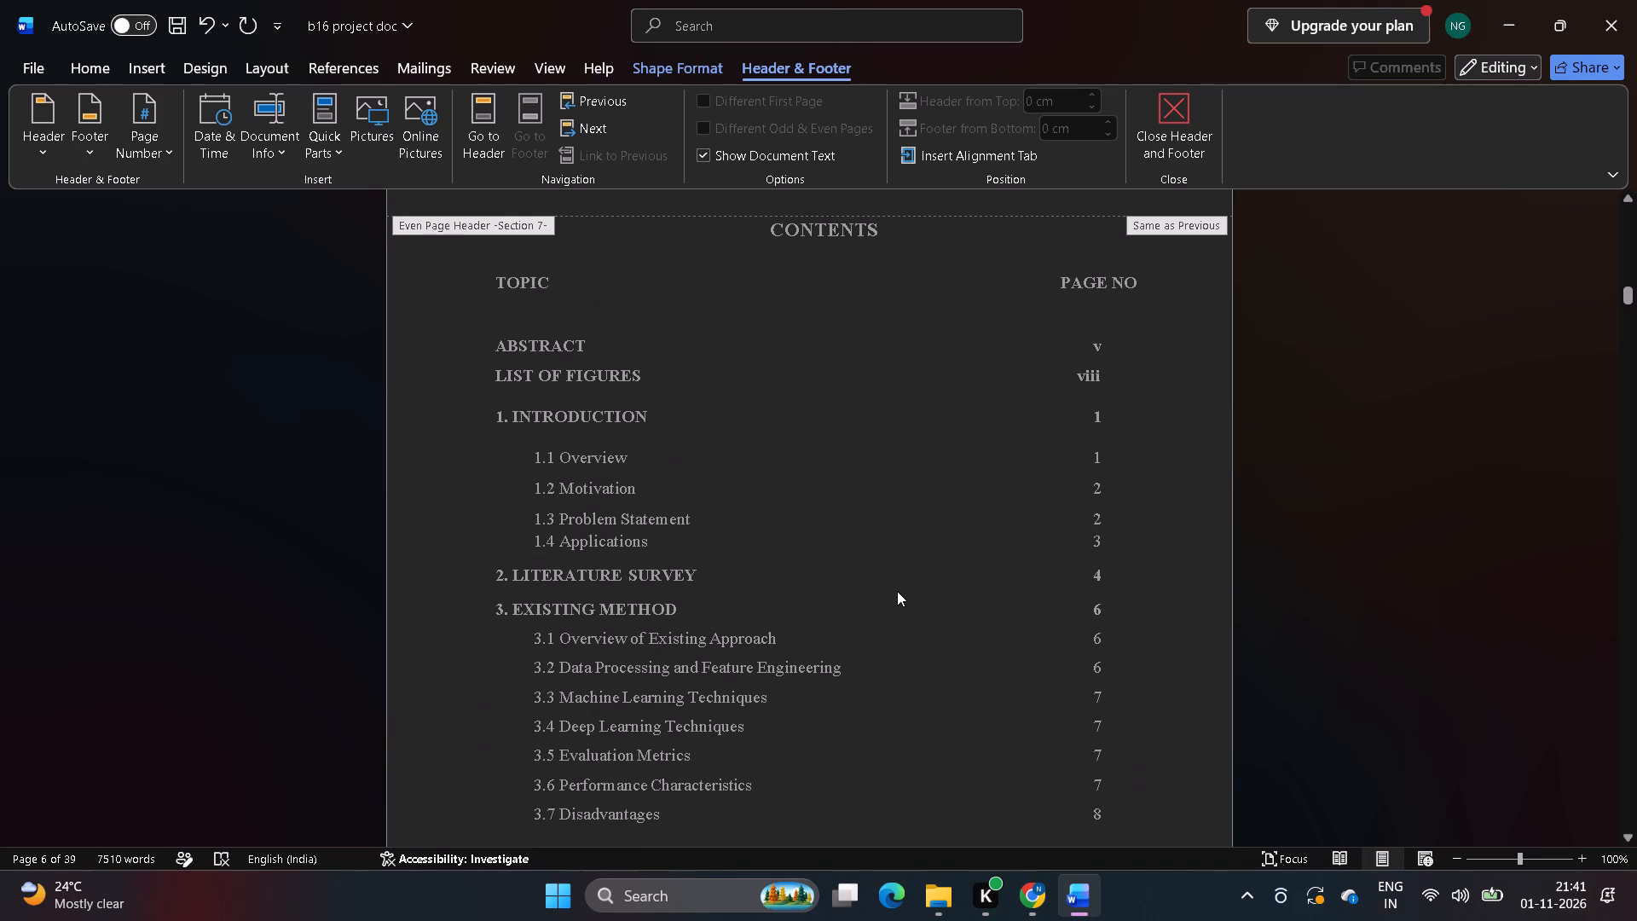
pyautogui.hscroll(2, 897, 591)
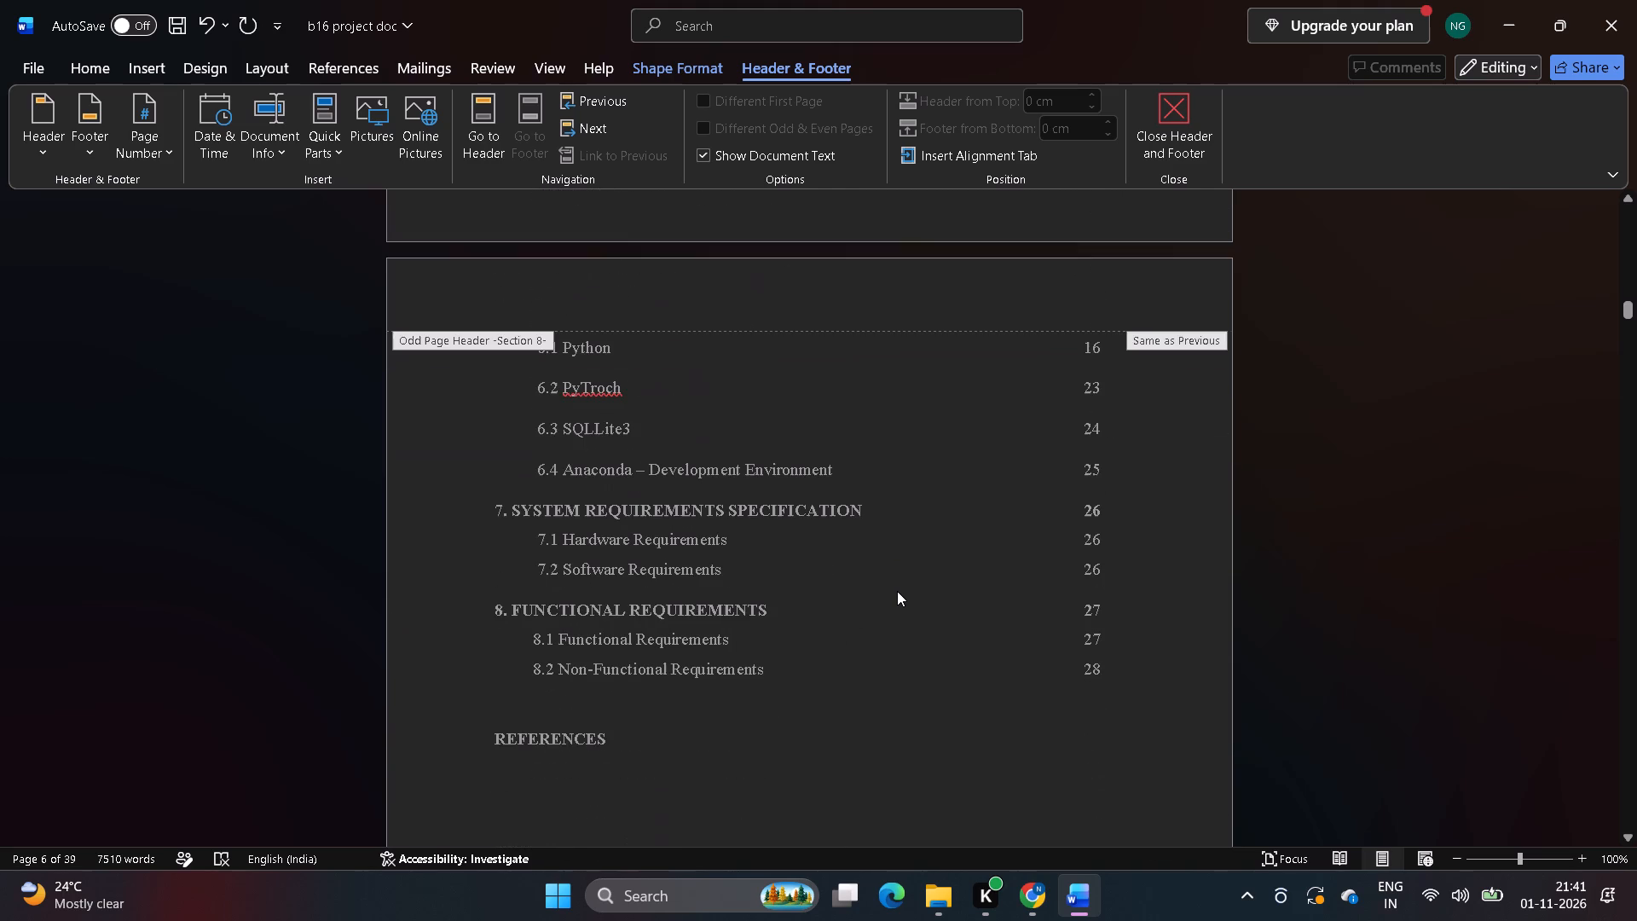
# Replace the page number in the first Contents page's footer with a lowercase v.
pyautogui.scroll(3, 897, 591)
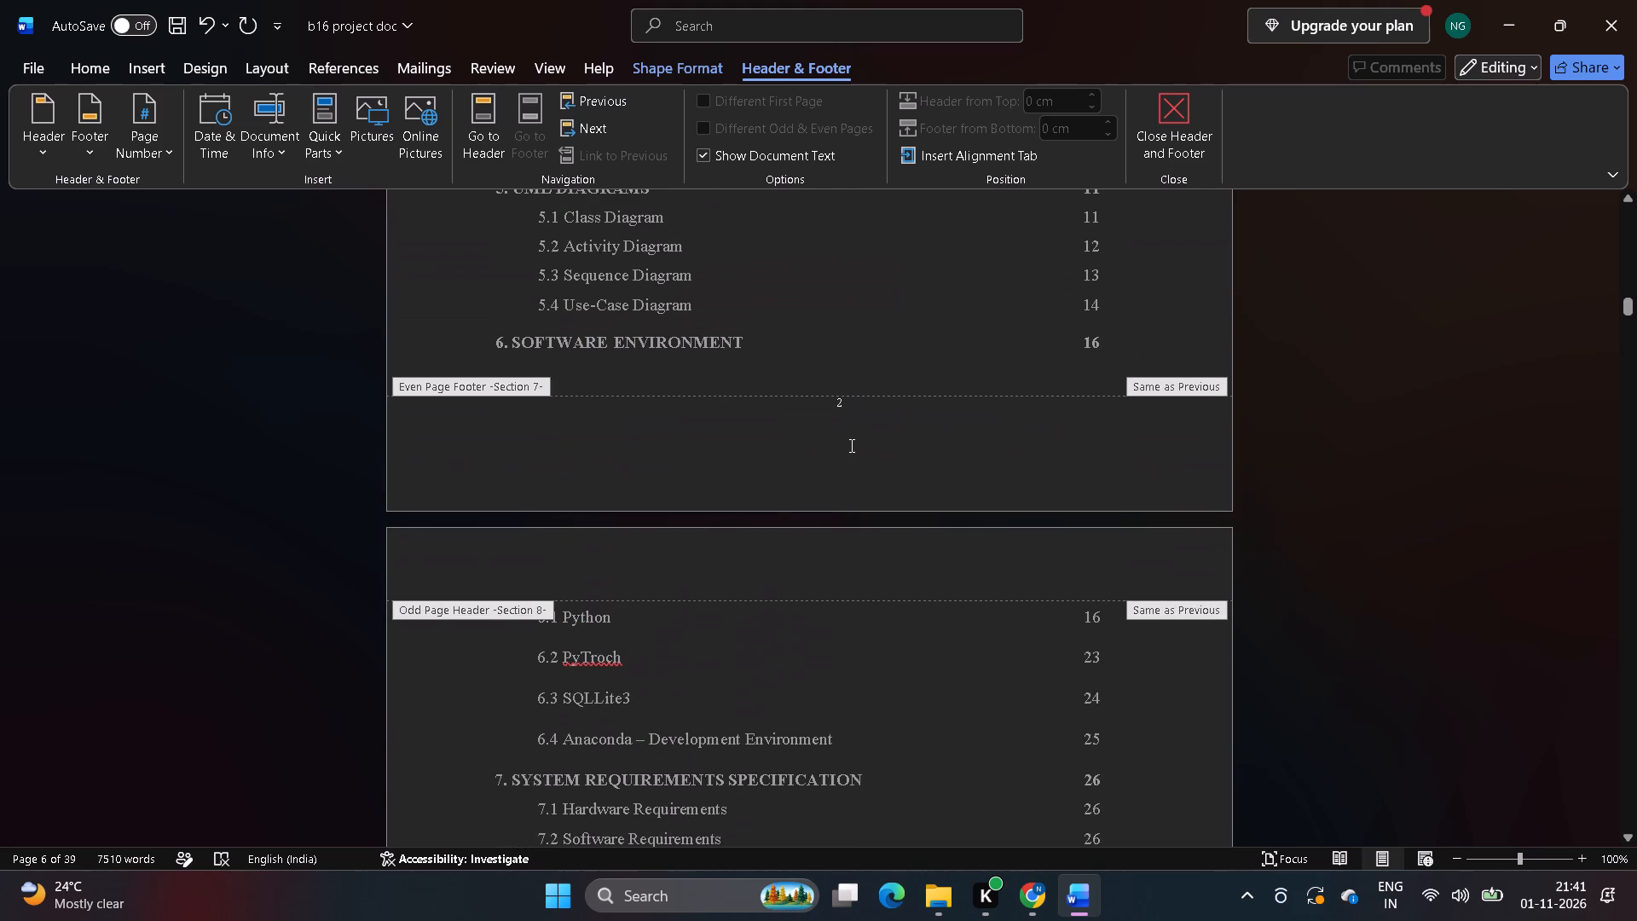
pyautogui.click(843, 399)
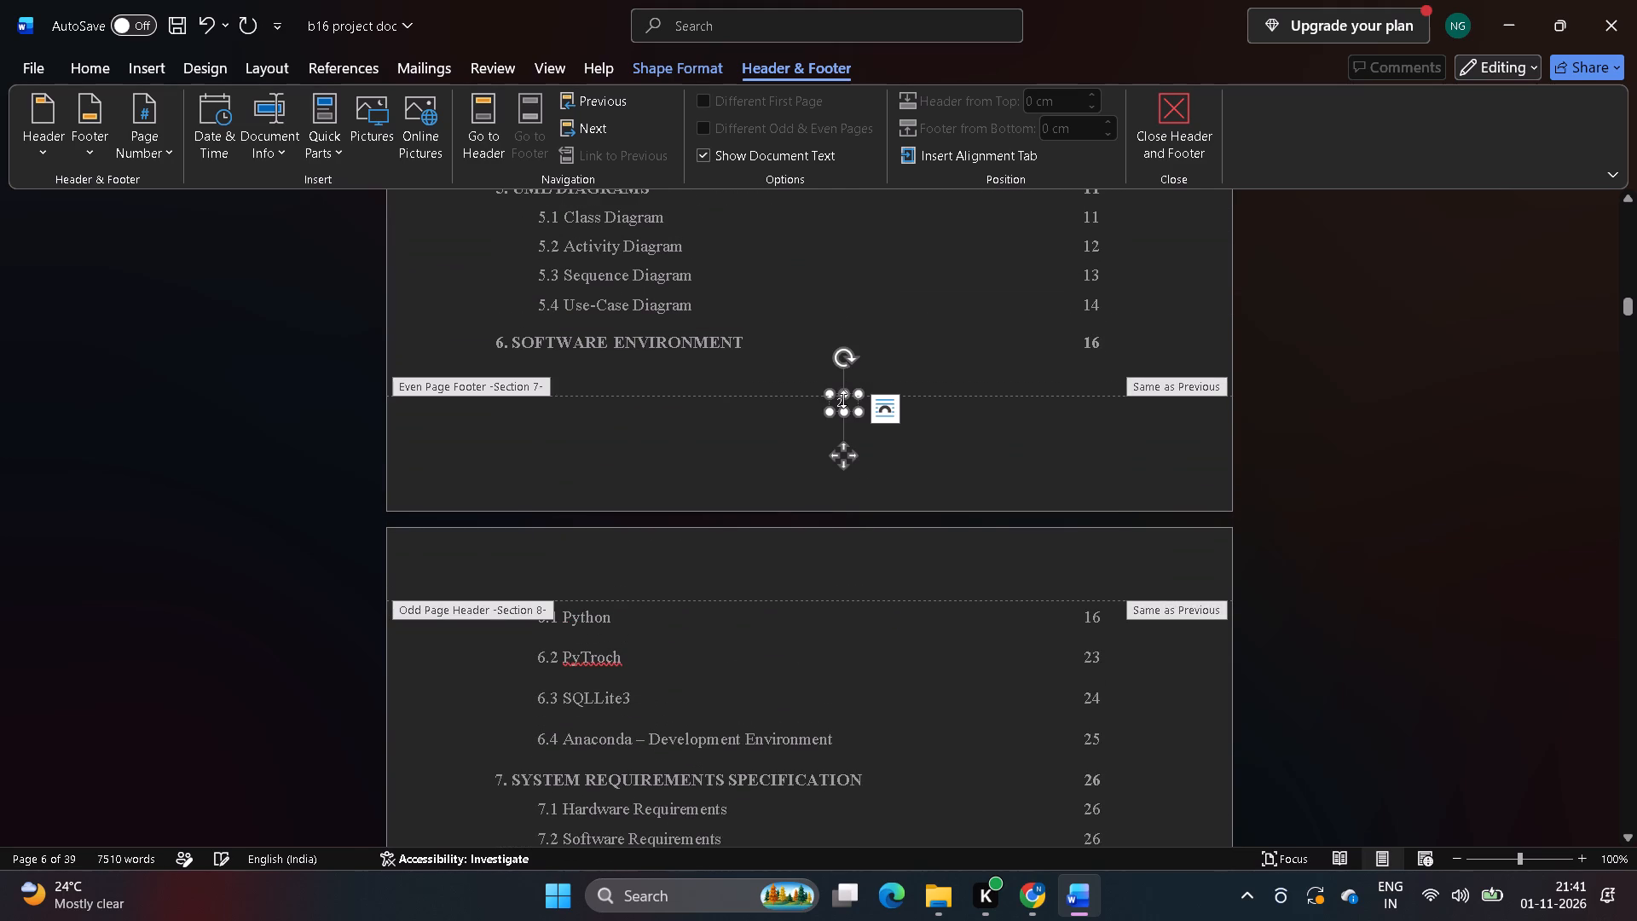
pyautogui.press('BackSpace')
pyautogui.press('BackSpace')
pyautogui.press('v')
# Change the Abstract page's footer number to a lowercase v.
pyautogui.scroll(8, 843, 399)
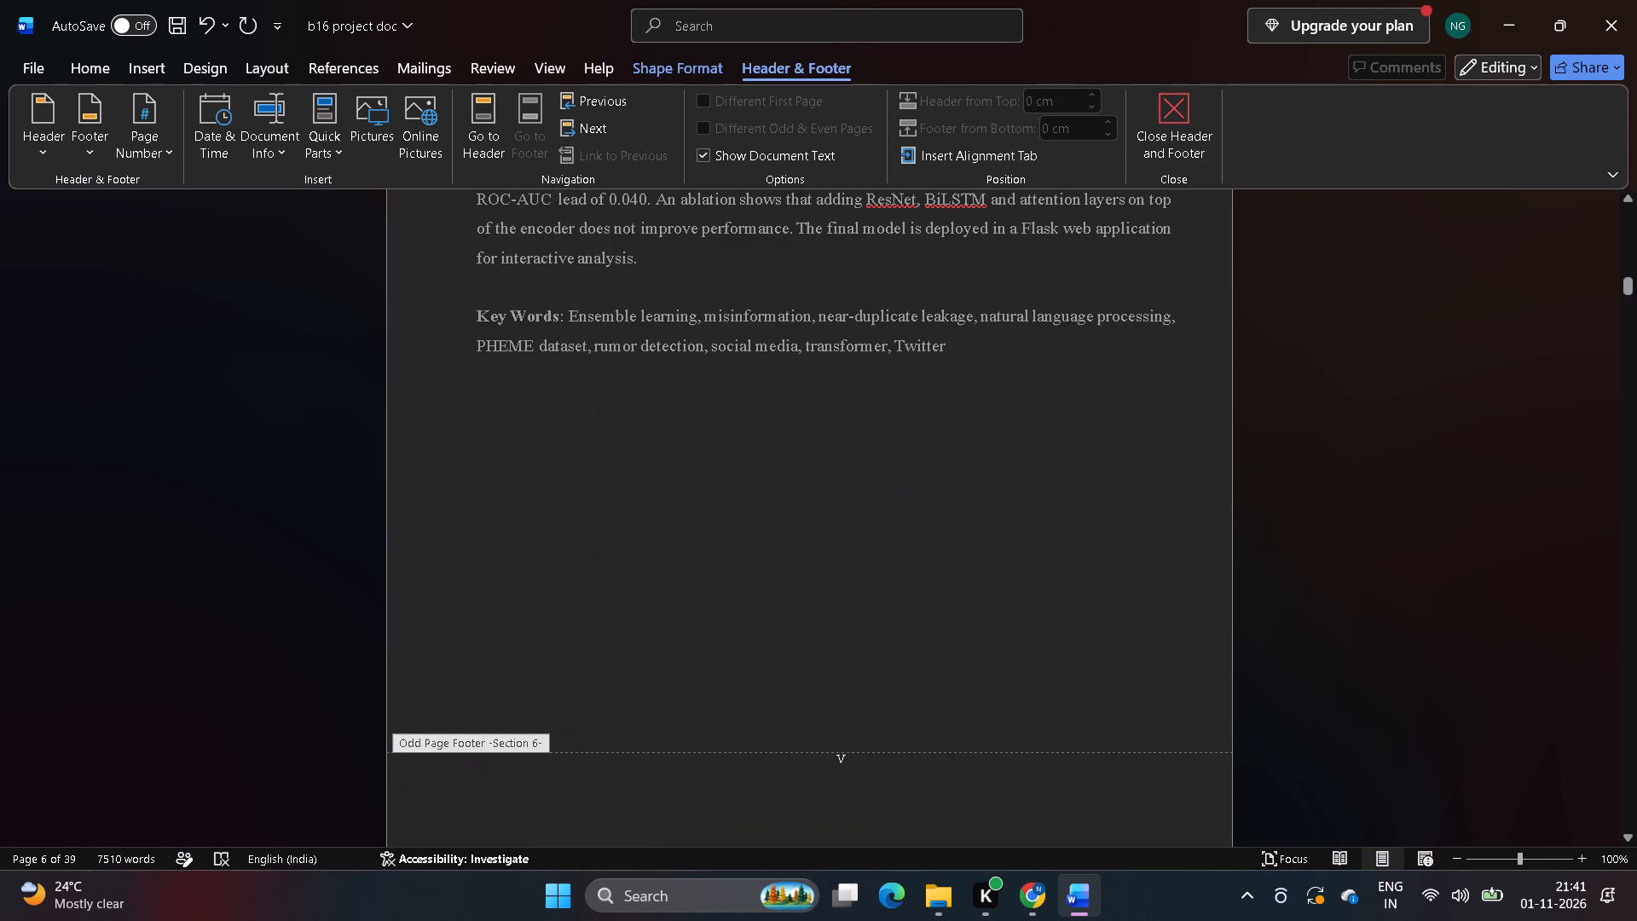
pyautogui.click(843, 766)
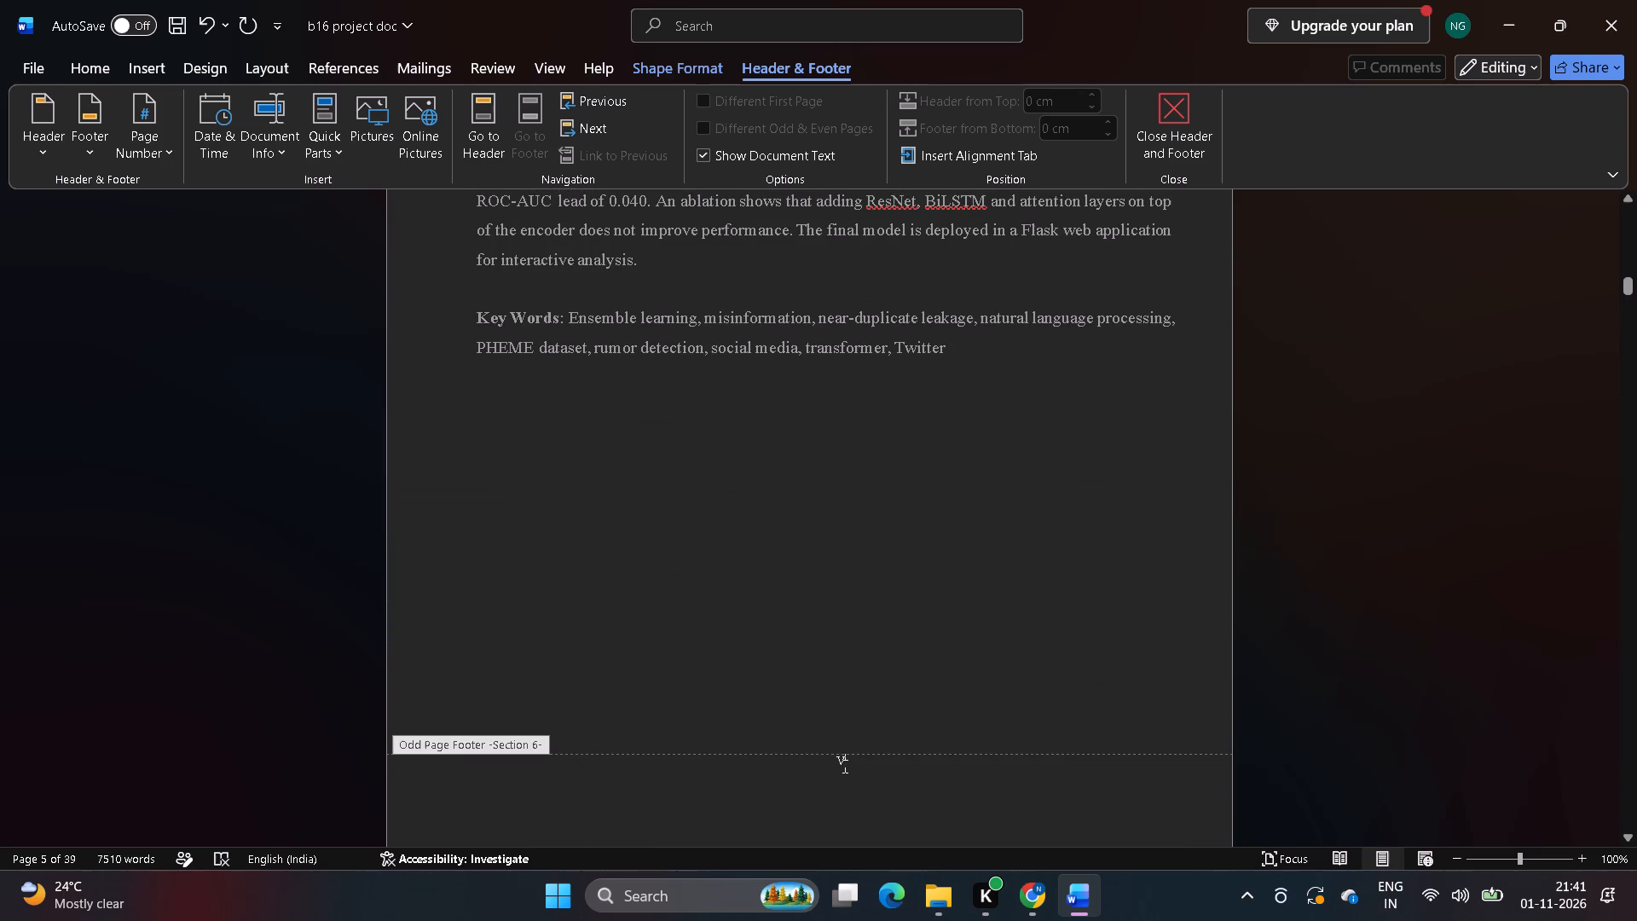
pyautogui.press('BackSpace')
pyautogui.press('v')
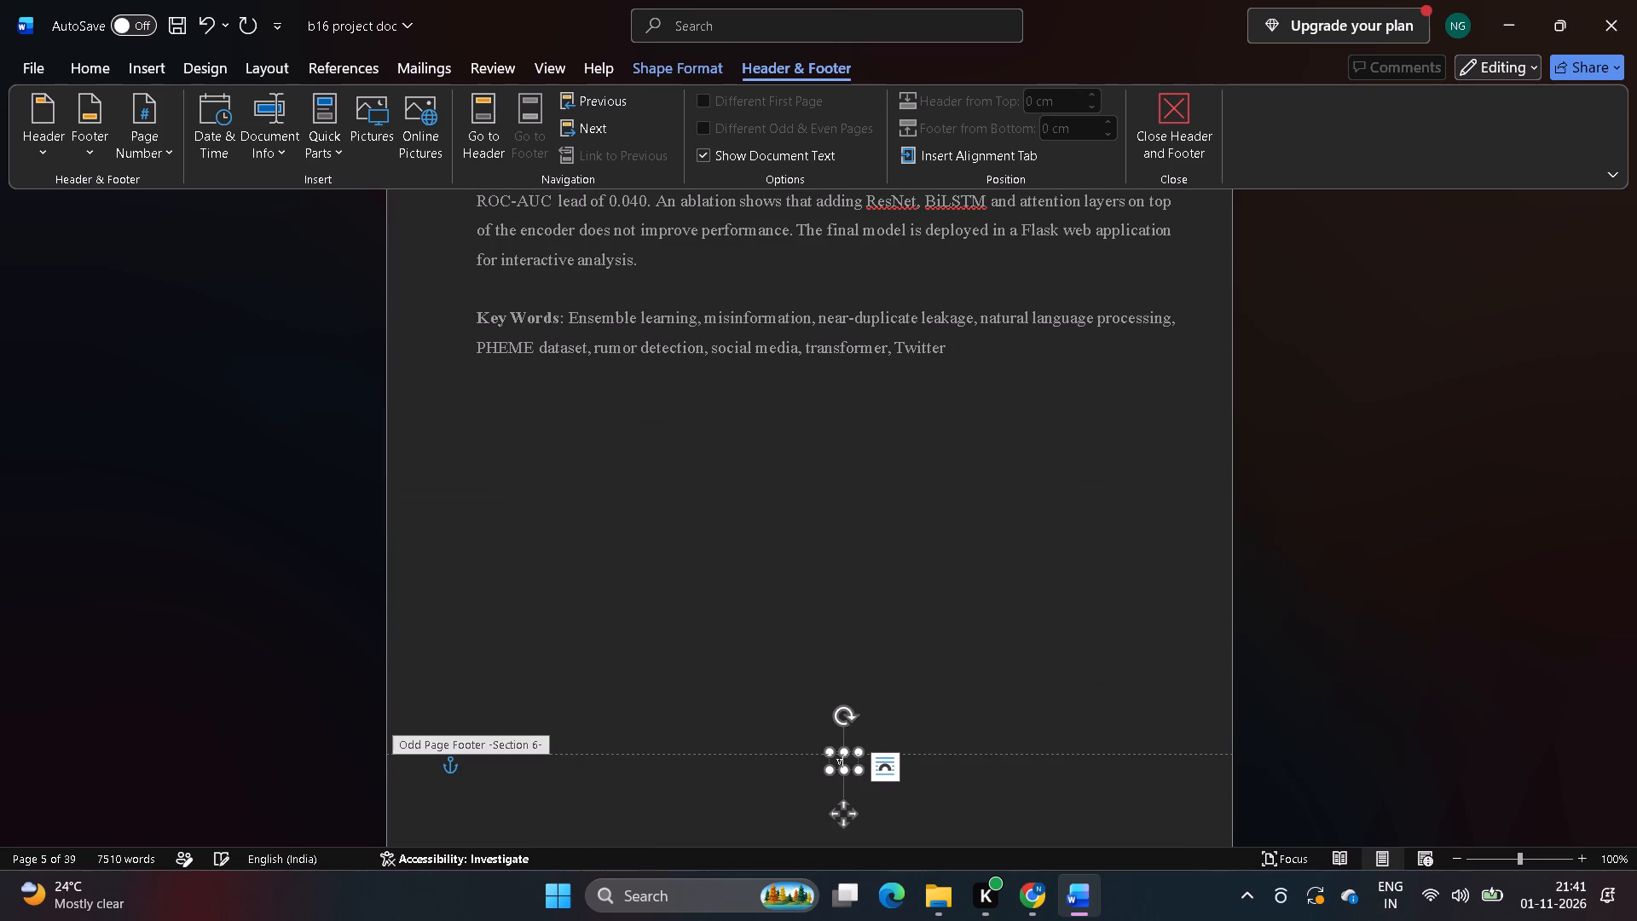
# Check the numeral style in the preceding pages' footers and set the Abstract page's footer number to uppercase V.
pyautogui.scroll(5, 953, 646)
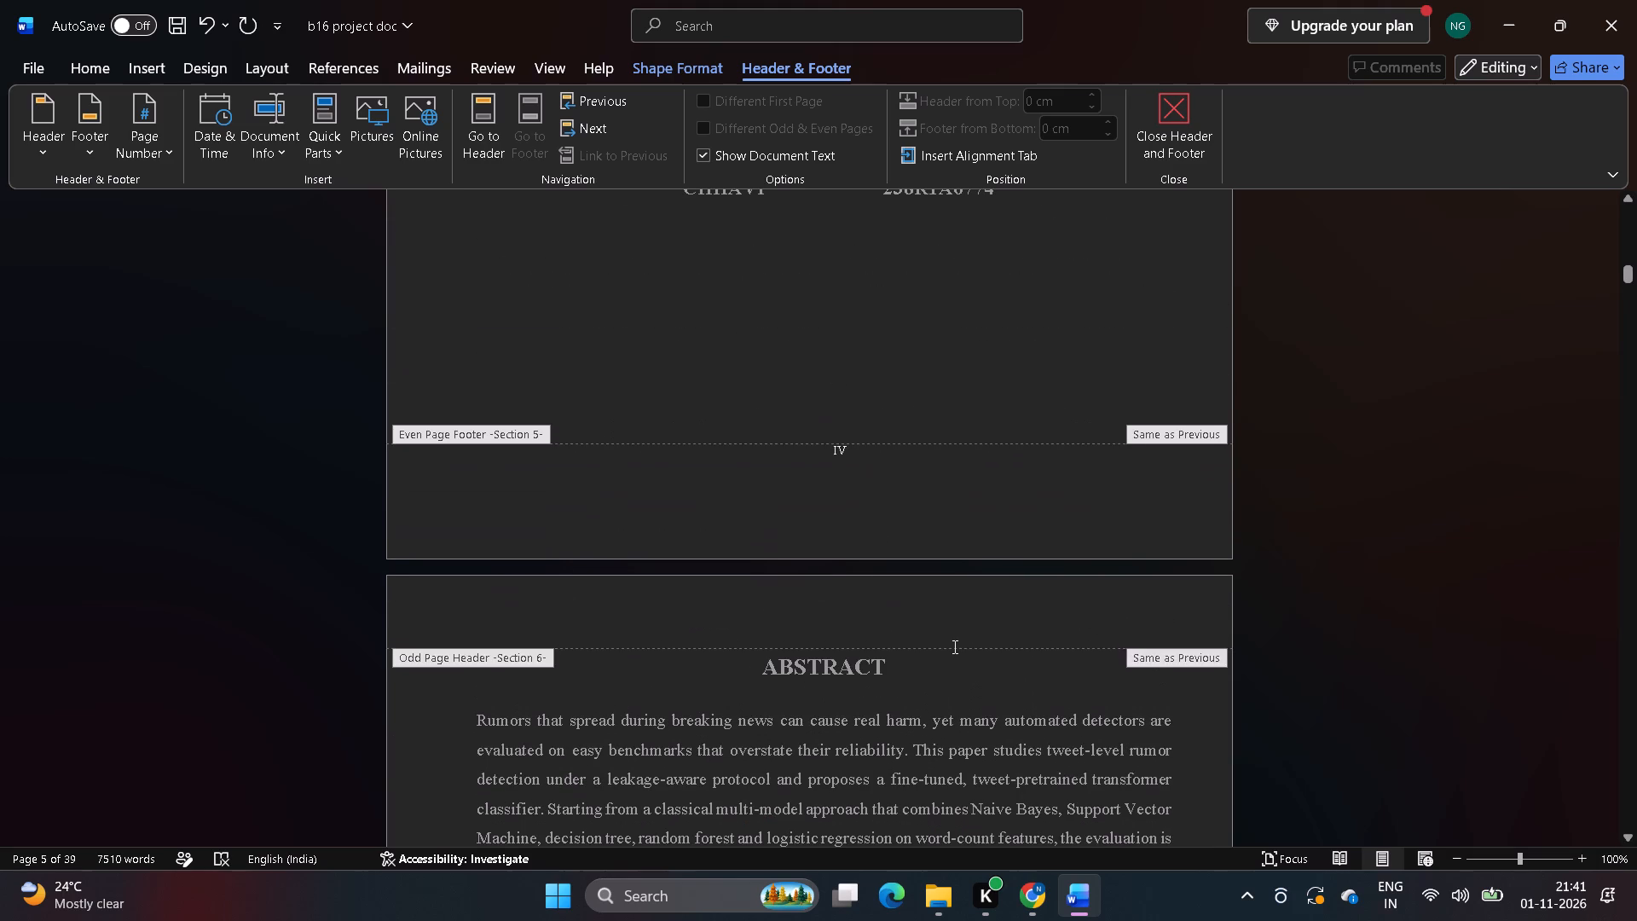
pyautogui.scroll(3, 953, 646)
pyautogui.hscroll(2, 953, 646)
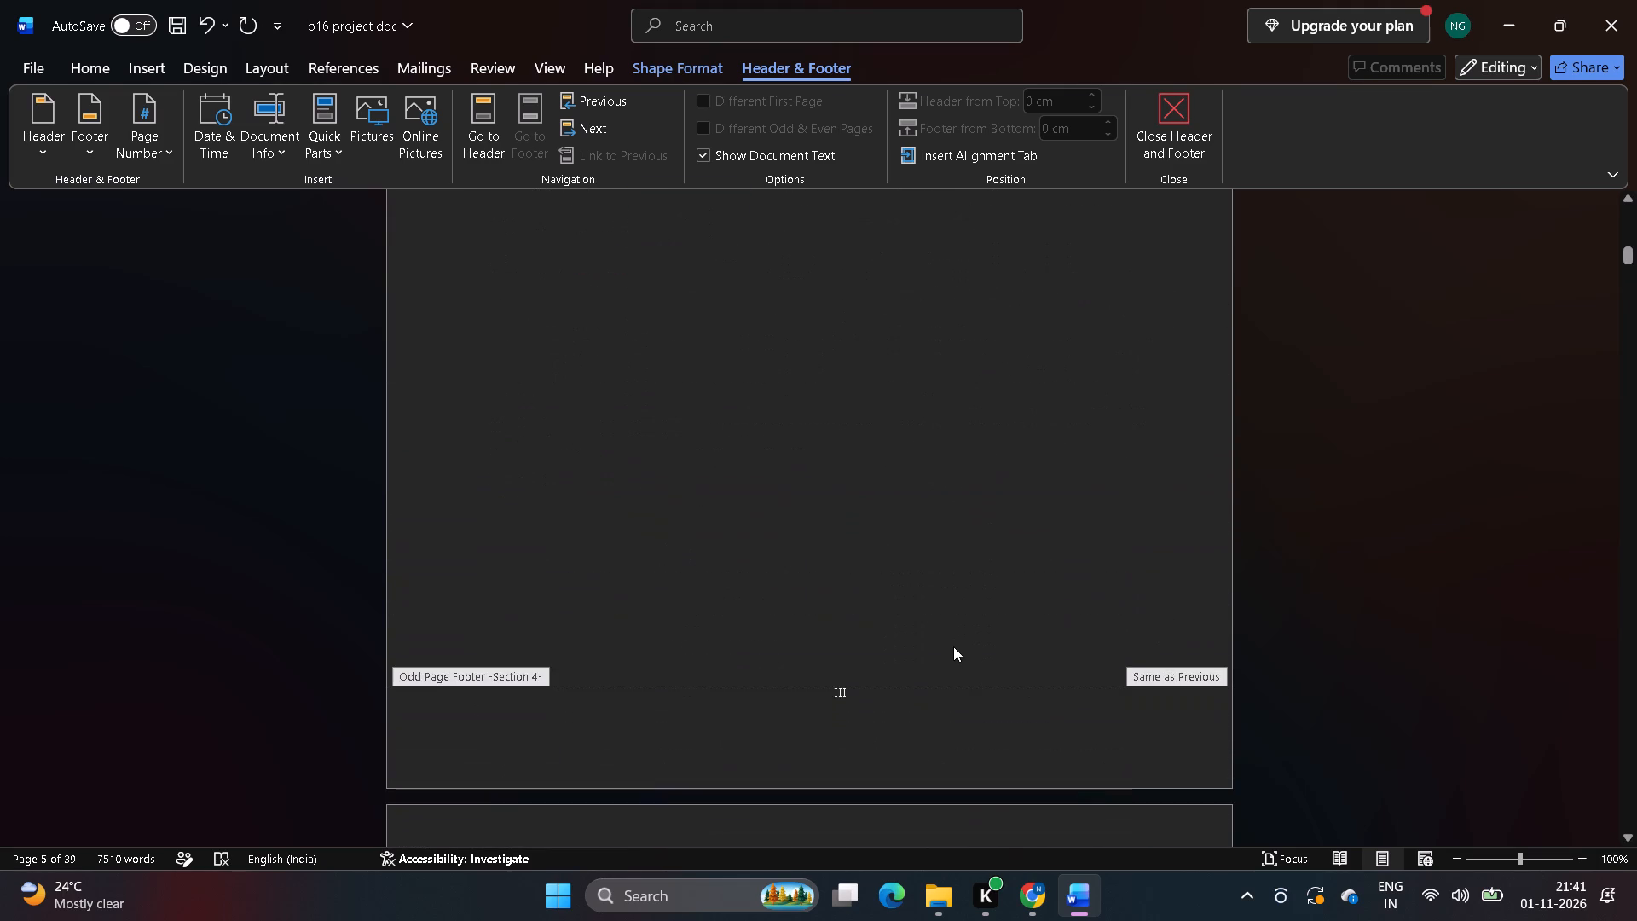
pyautogui.hscroll(1, 953, 646)
pyautogui.scroll(-2, 953, 646)
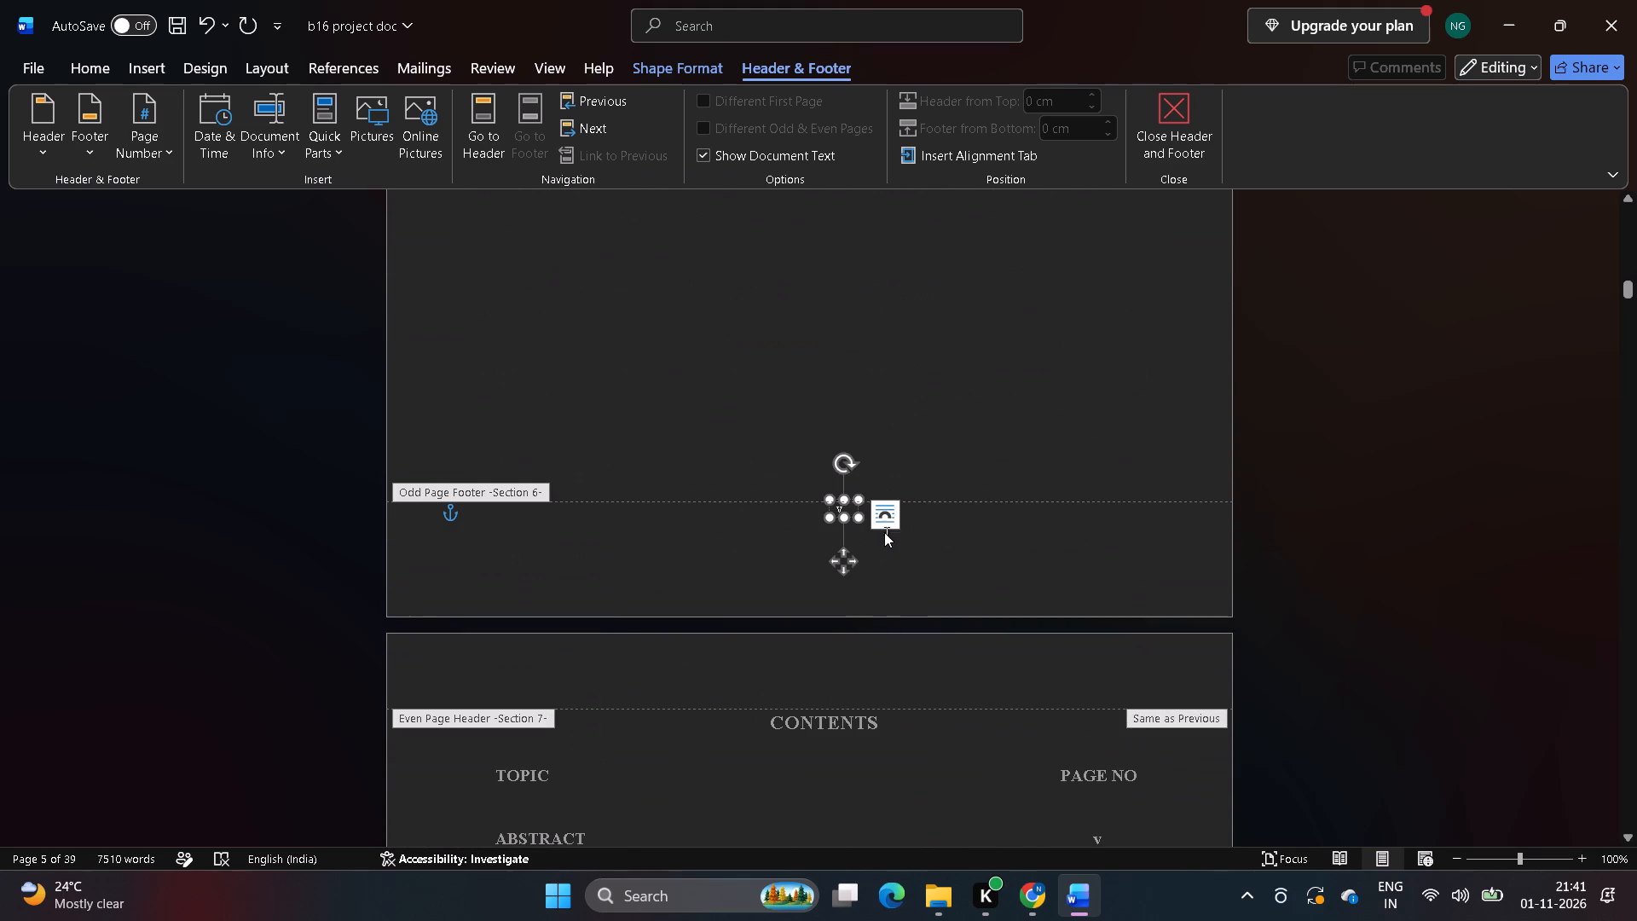
pyautogui.press('BackSpace')
pyautogui.hotkey('shift', 'v')
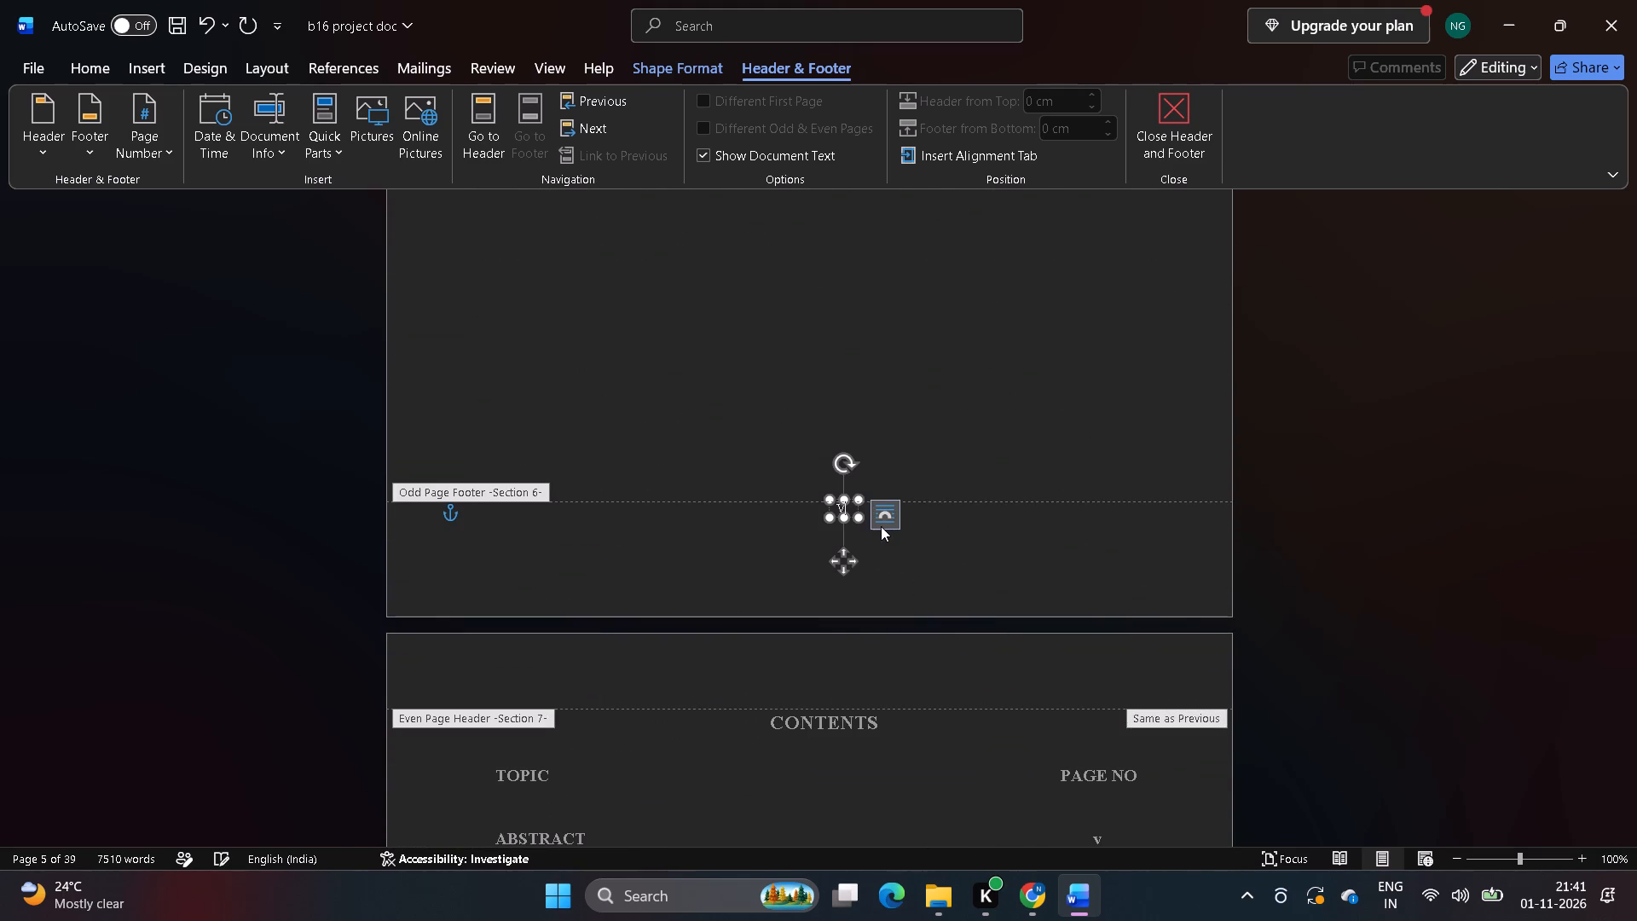
# Replace the footer number on the first Contents page with VI.
pyautogui.scroll(-5, 881, 526)
pyautogui.scroll(-4, 839, 704)
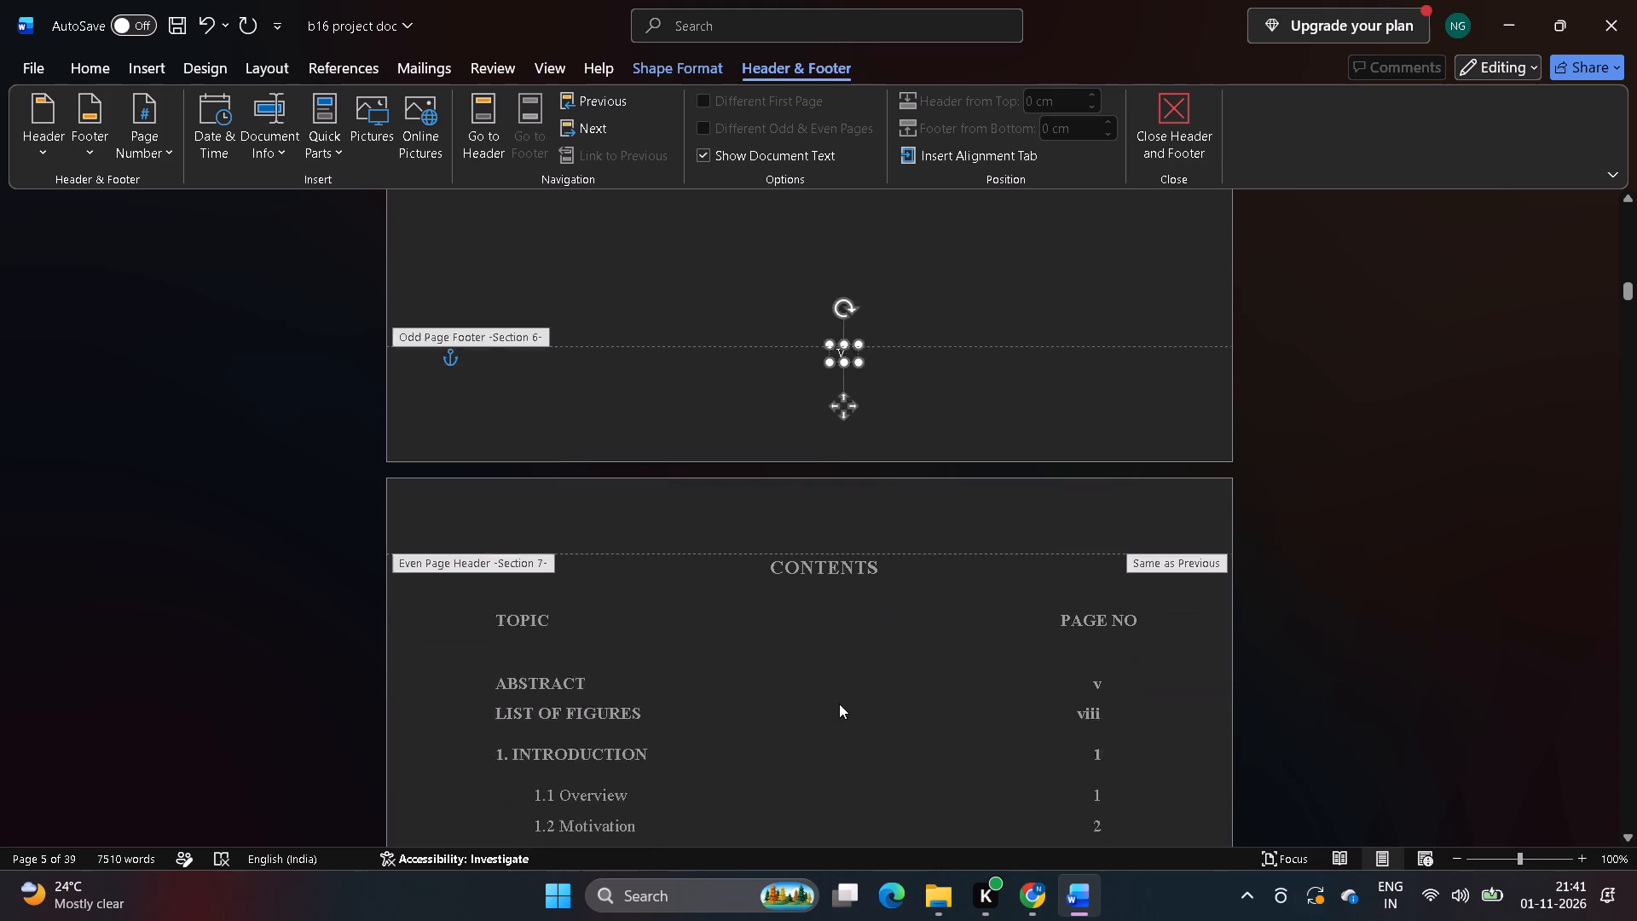
pyautogui.scroll(-4, 839, 704)
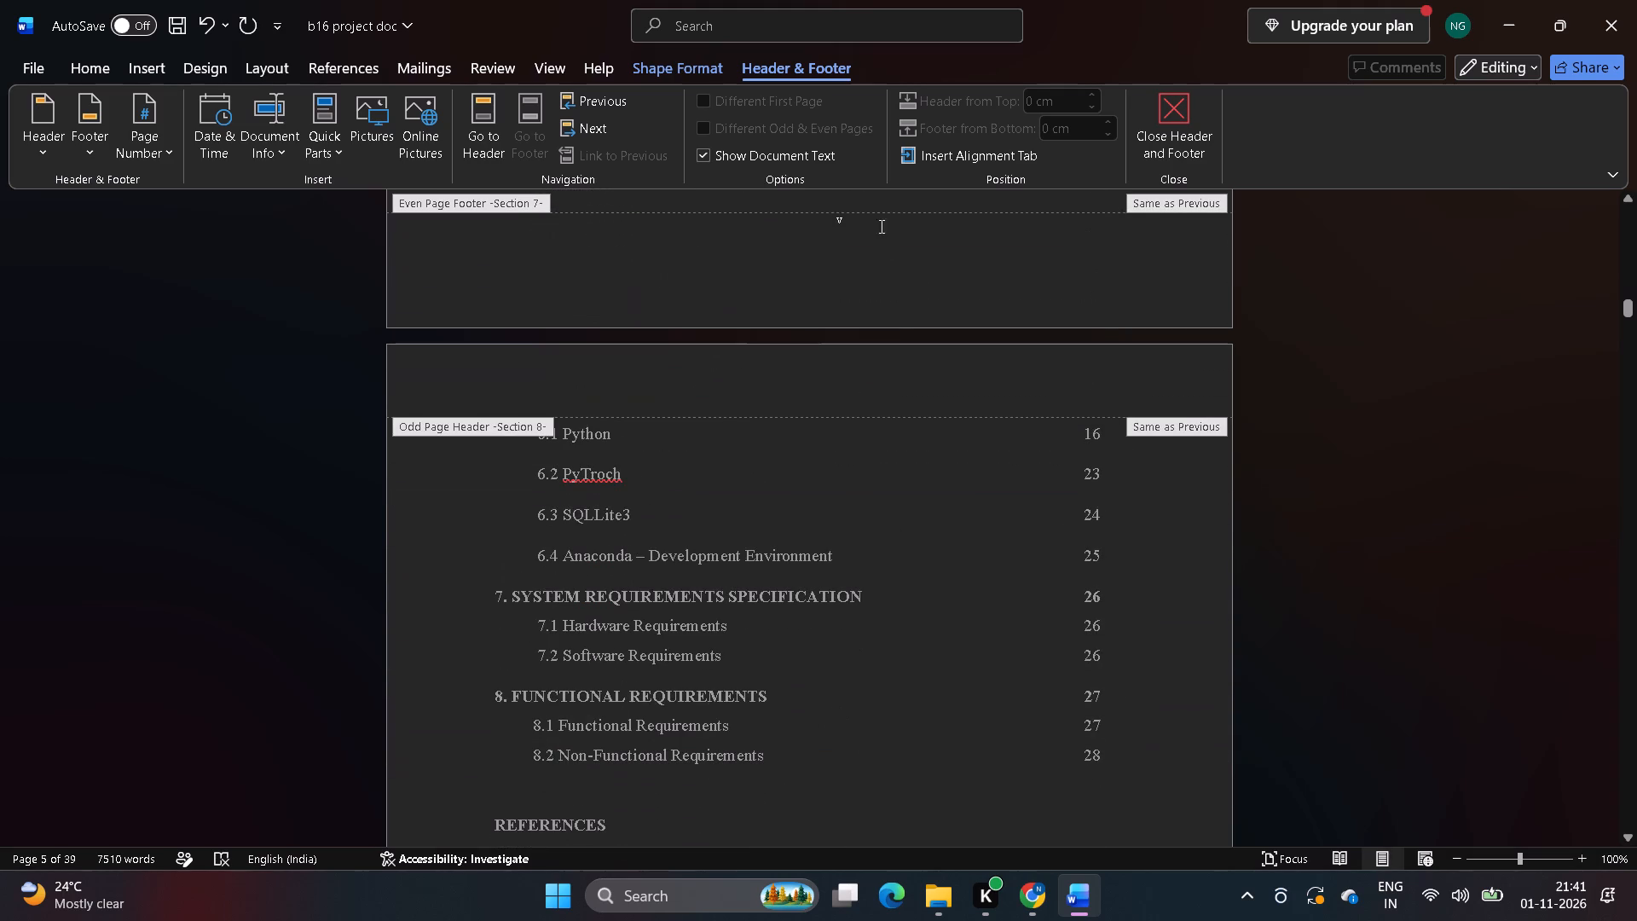
pyautogui.click(858, 219)
pyautogui.click(858, 219)
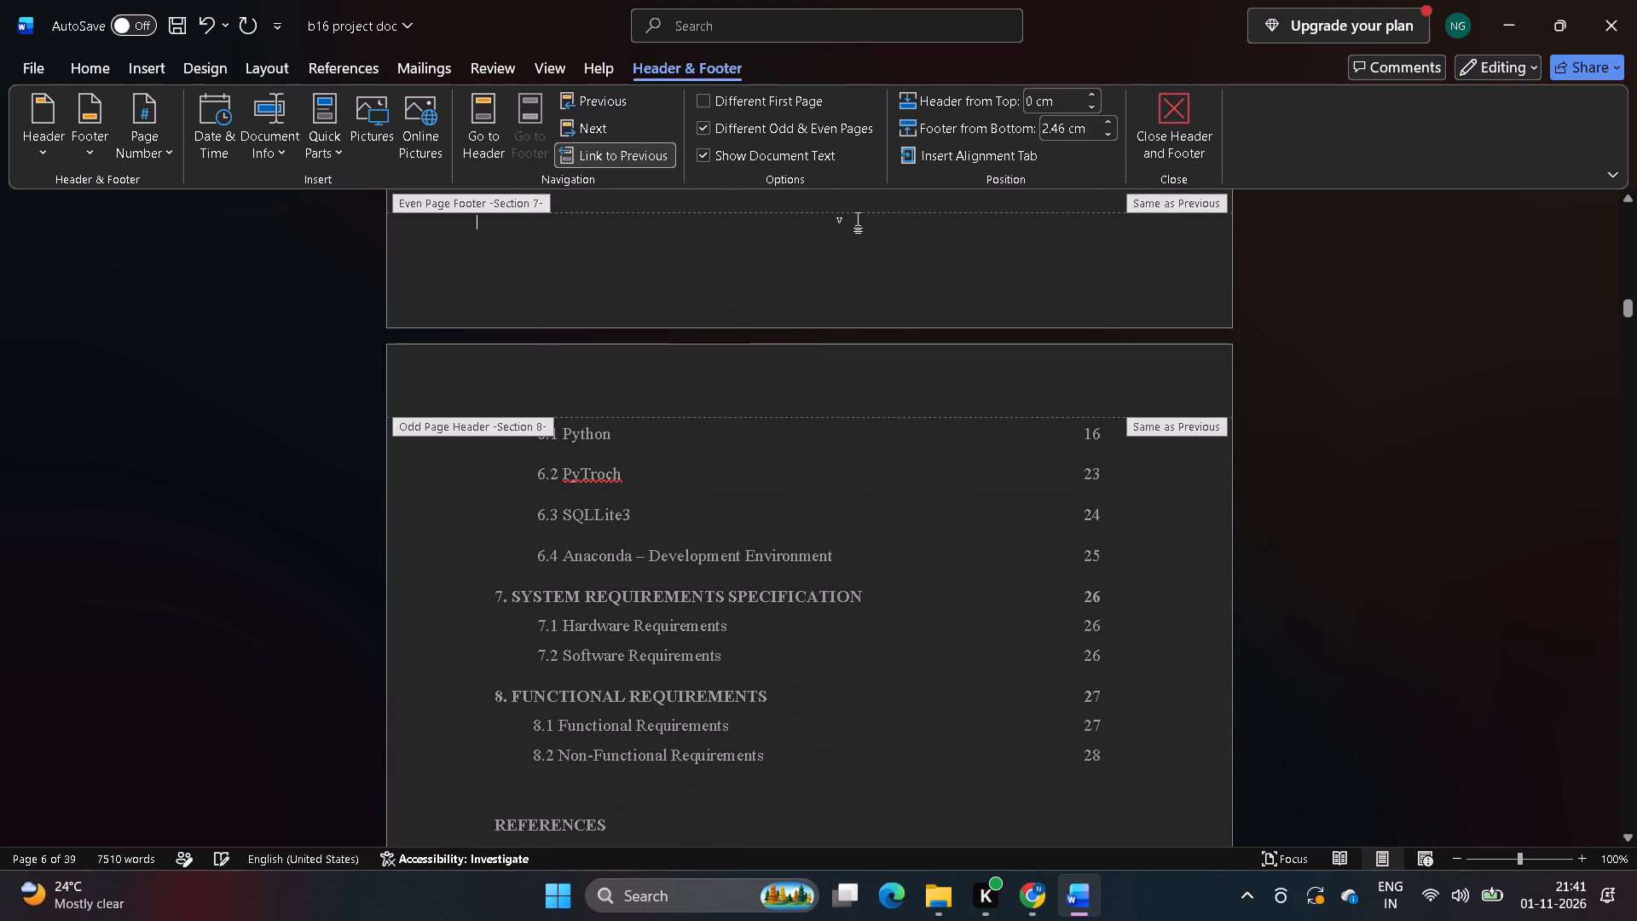
pyautogui.click(838, 217)
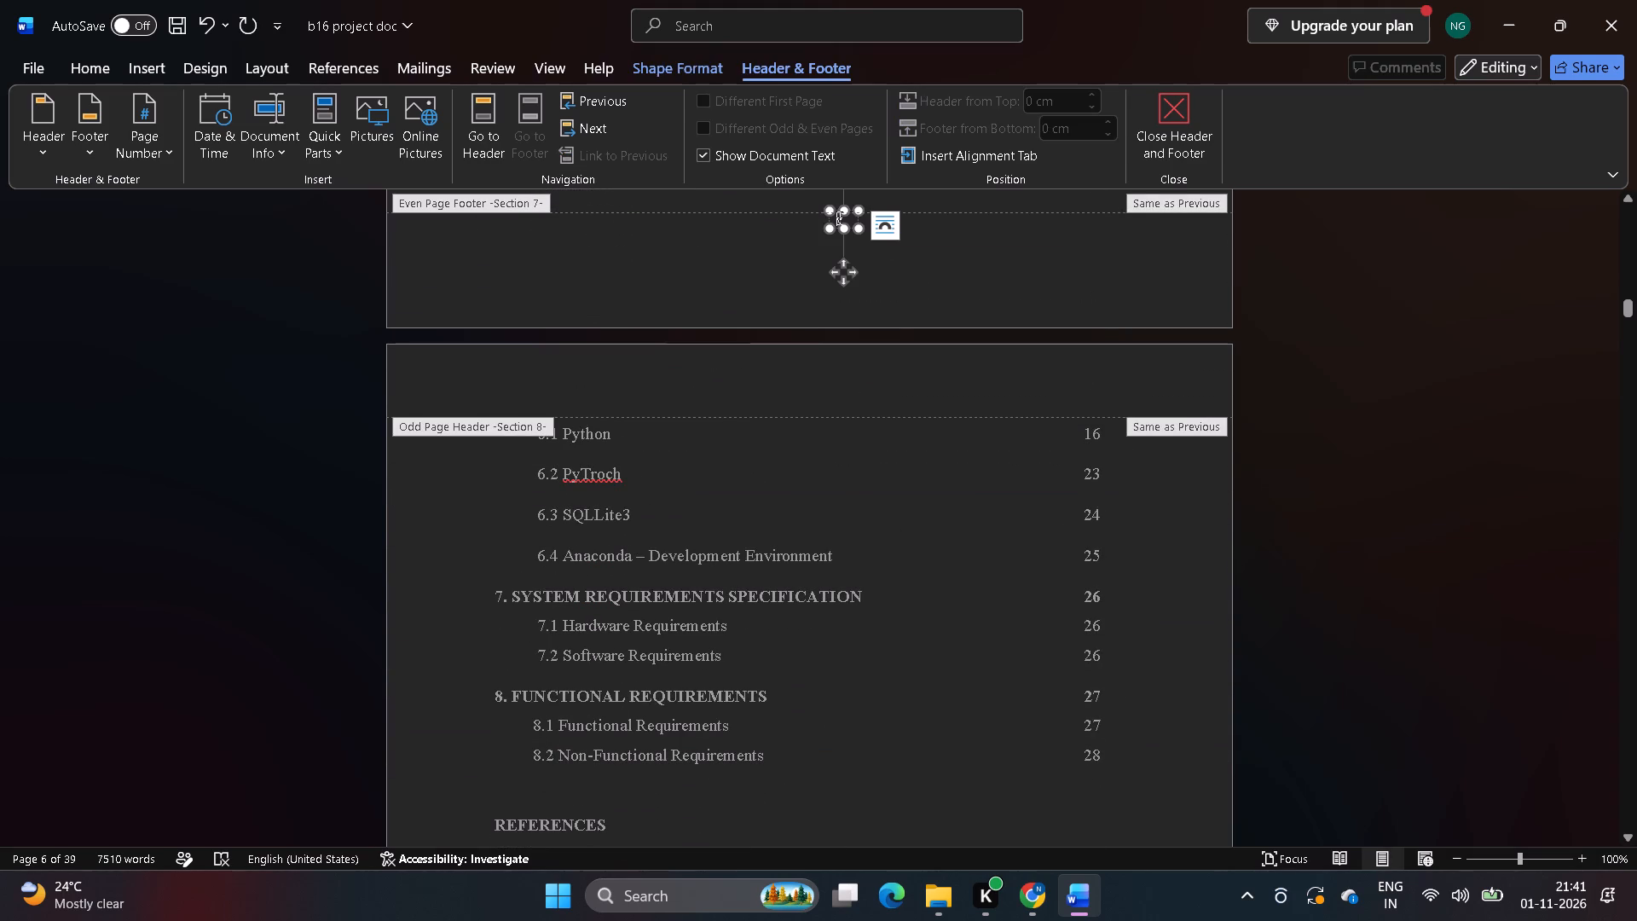
pyautogui.press('BackSpace')
pyautogui.press('BackSpace')
pyautogui.press('Right')
pyautogui.press('BackSpace')
pyautogui.write('VI')
# Change the footer number on the second Contents page, which ends with References, to VII.
pyautogui.scroll(-3, 907, 439)
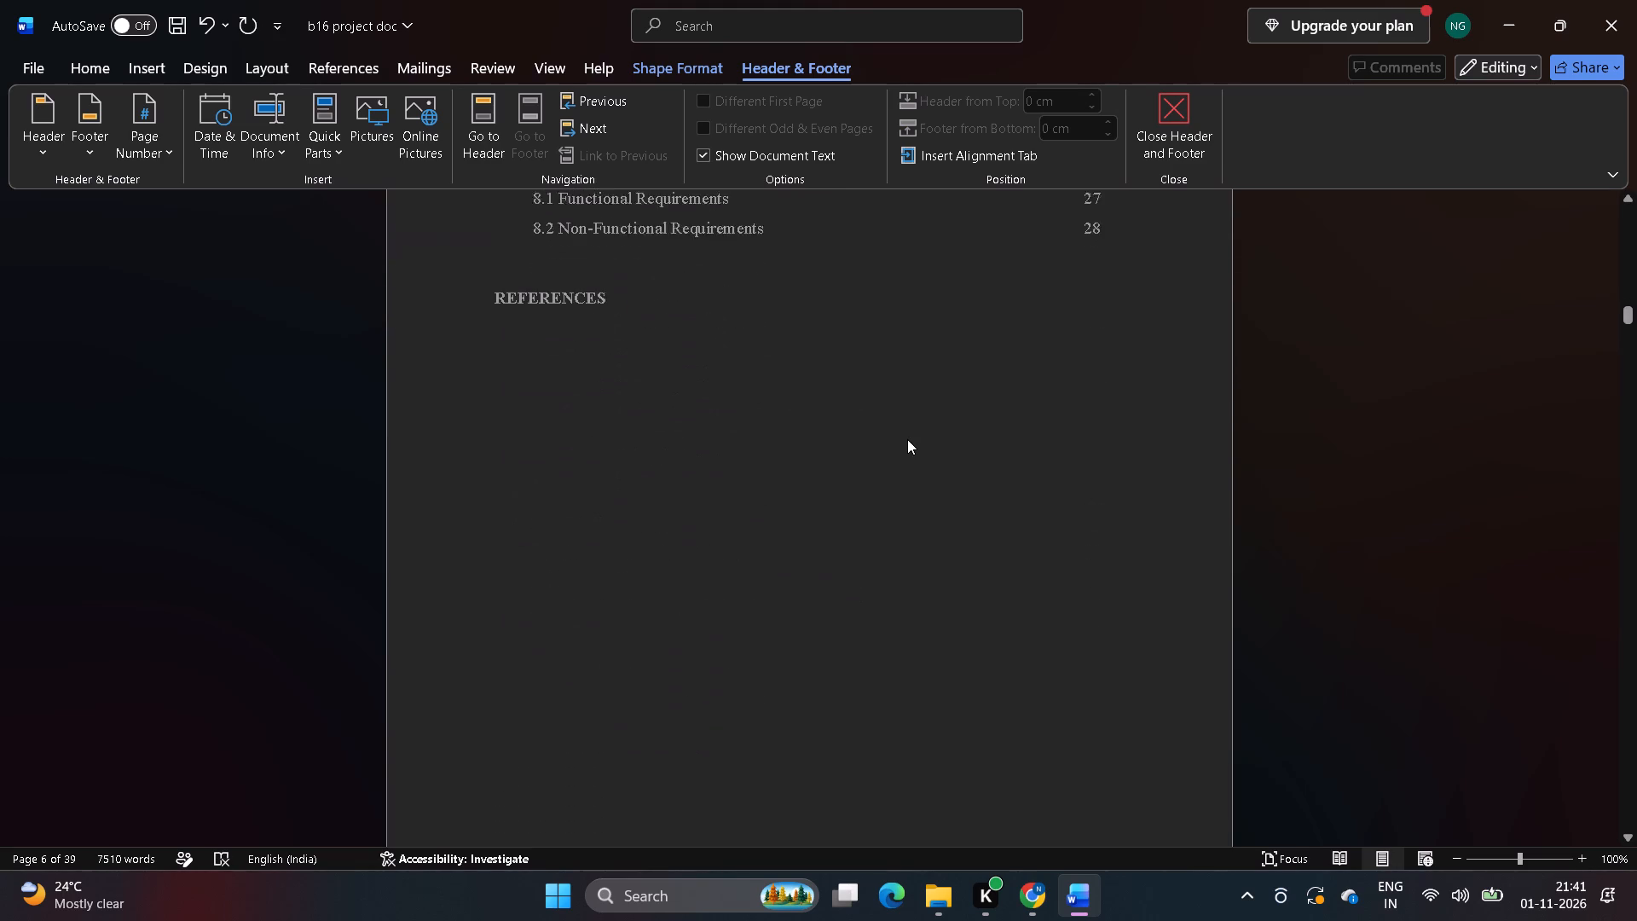
pyautogui.scroll(-3, 907, 439)
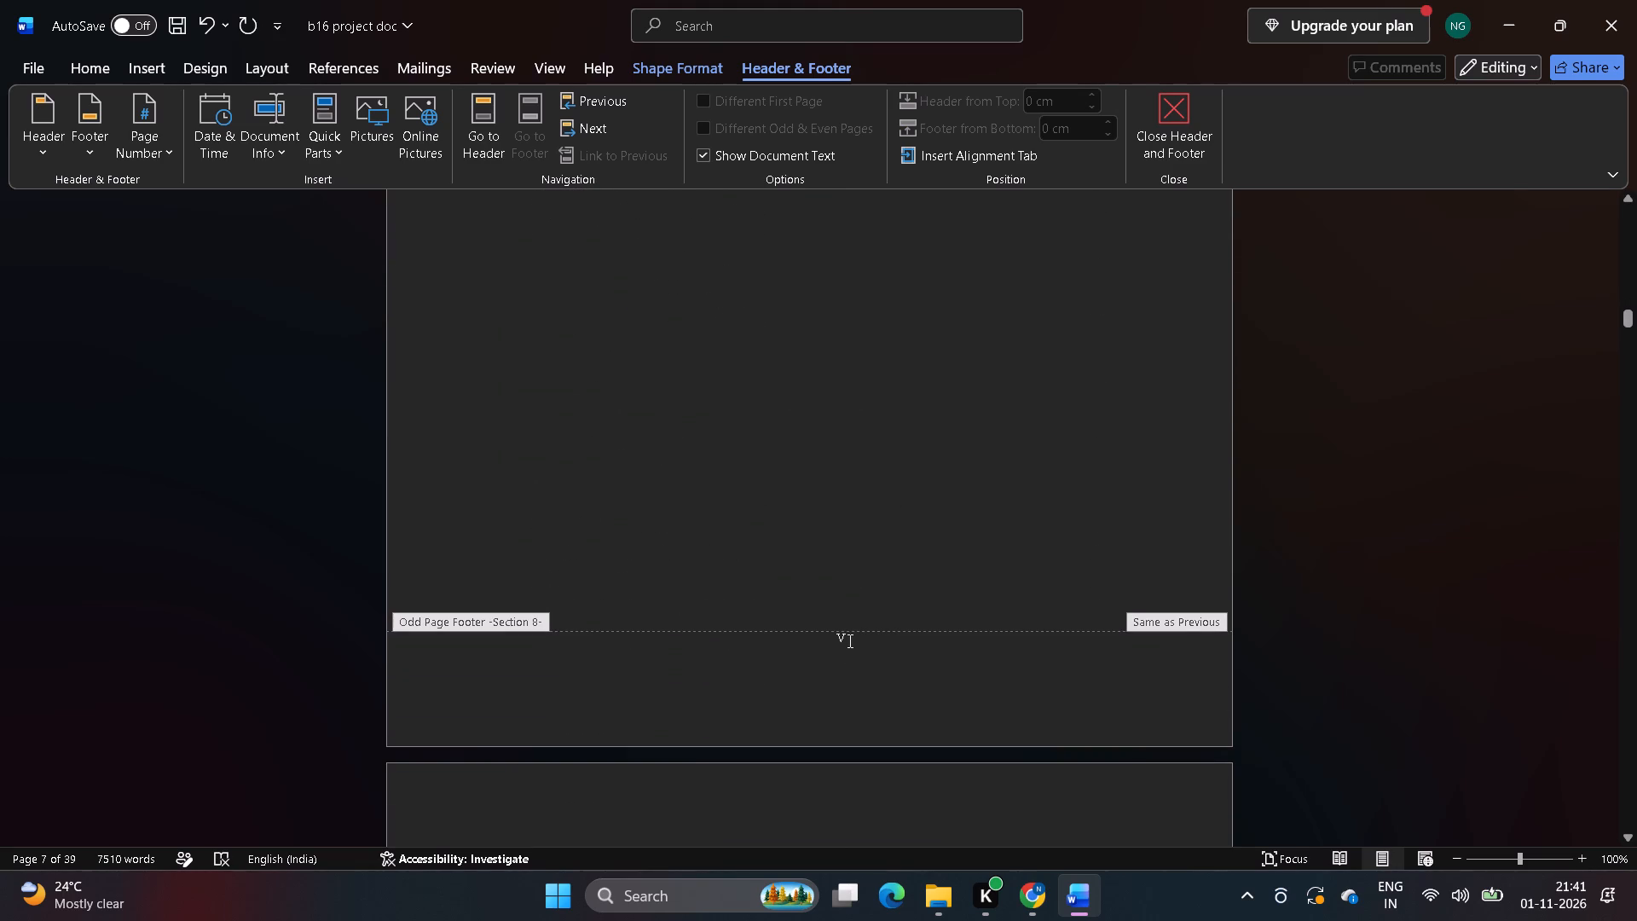
pyautogui.click(848, 640)
pyautogui.write('III')
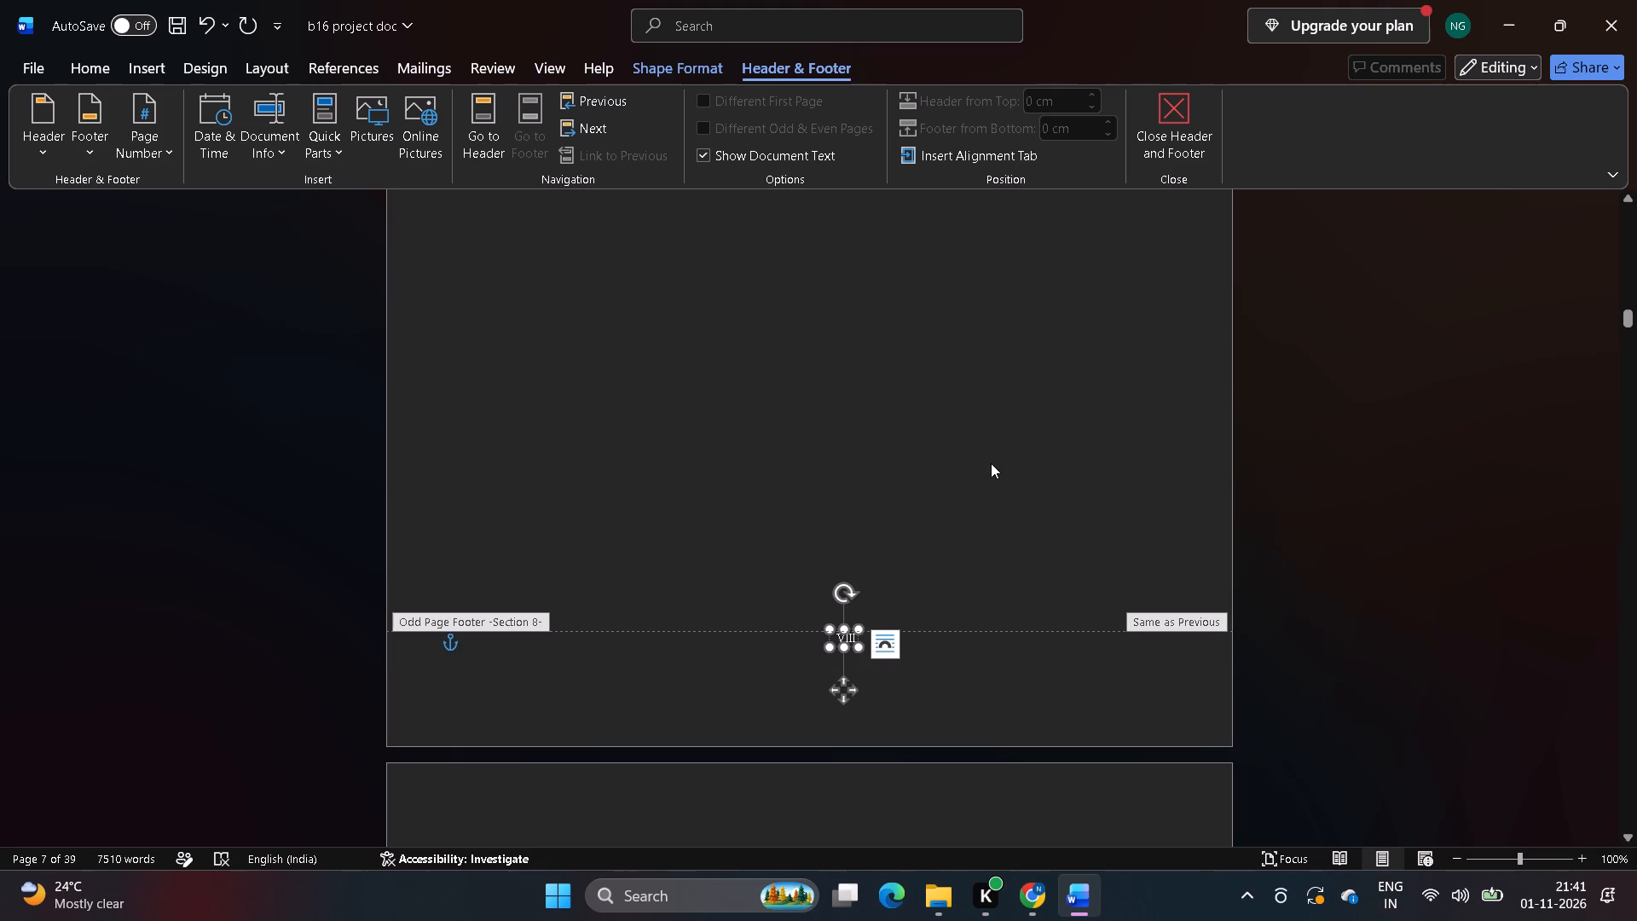
pyautogui.press('BackSpace')
pyautogui.scroll(6, 991, 463)
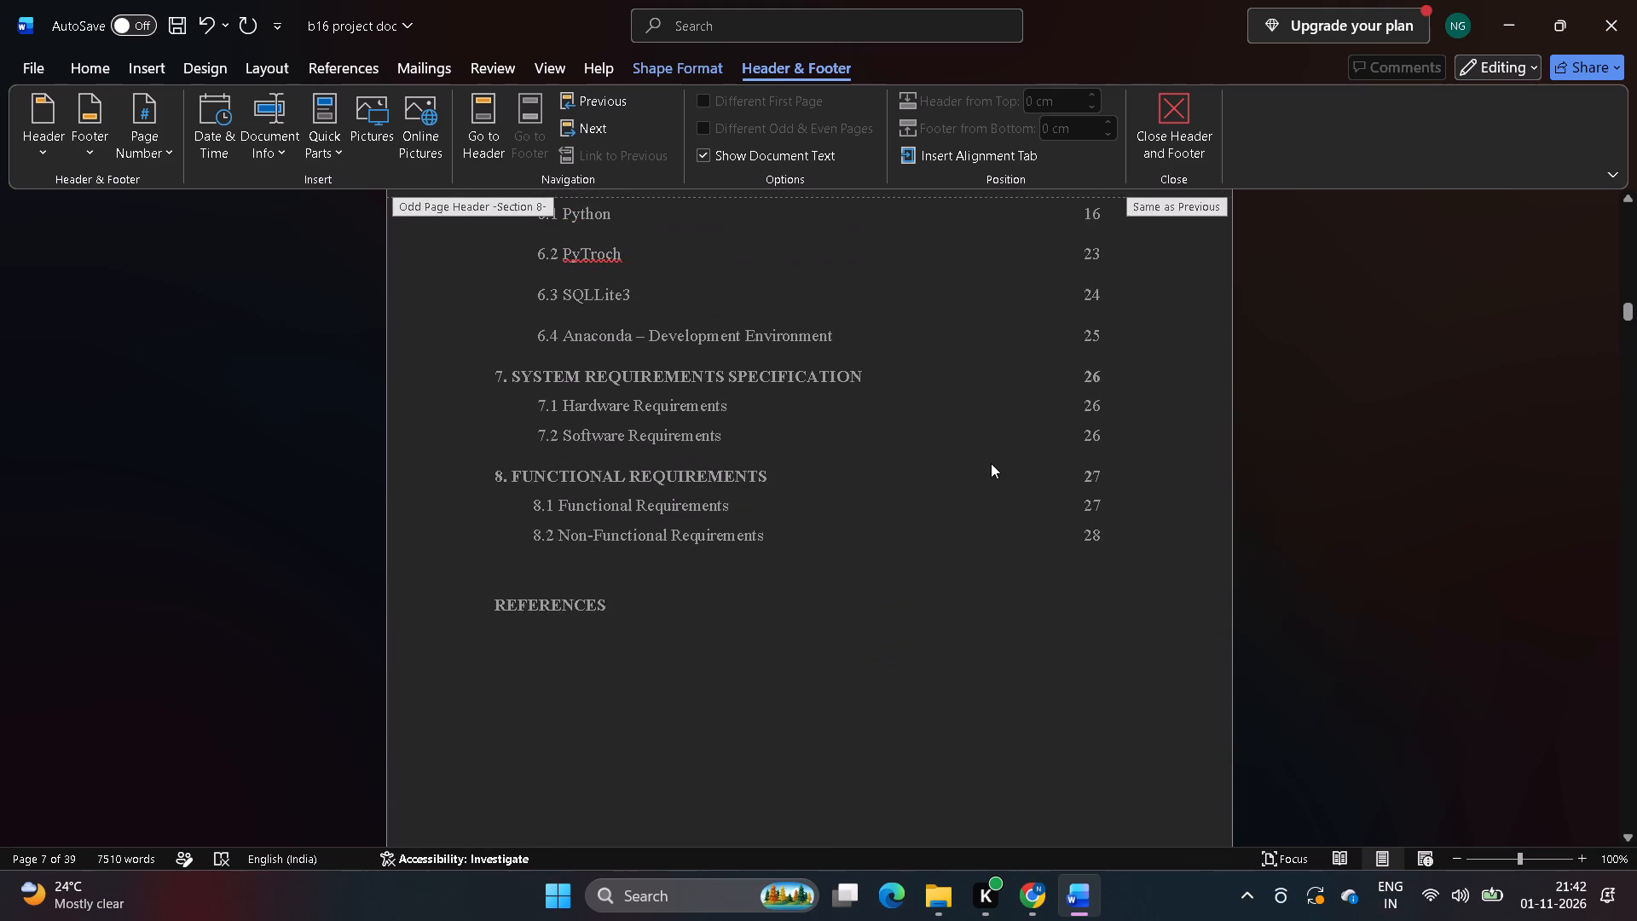
# Change the footer number on the first List of Figures page to VIII.
pyautogui.scroll(-4, 991, 463)
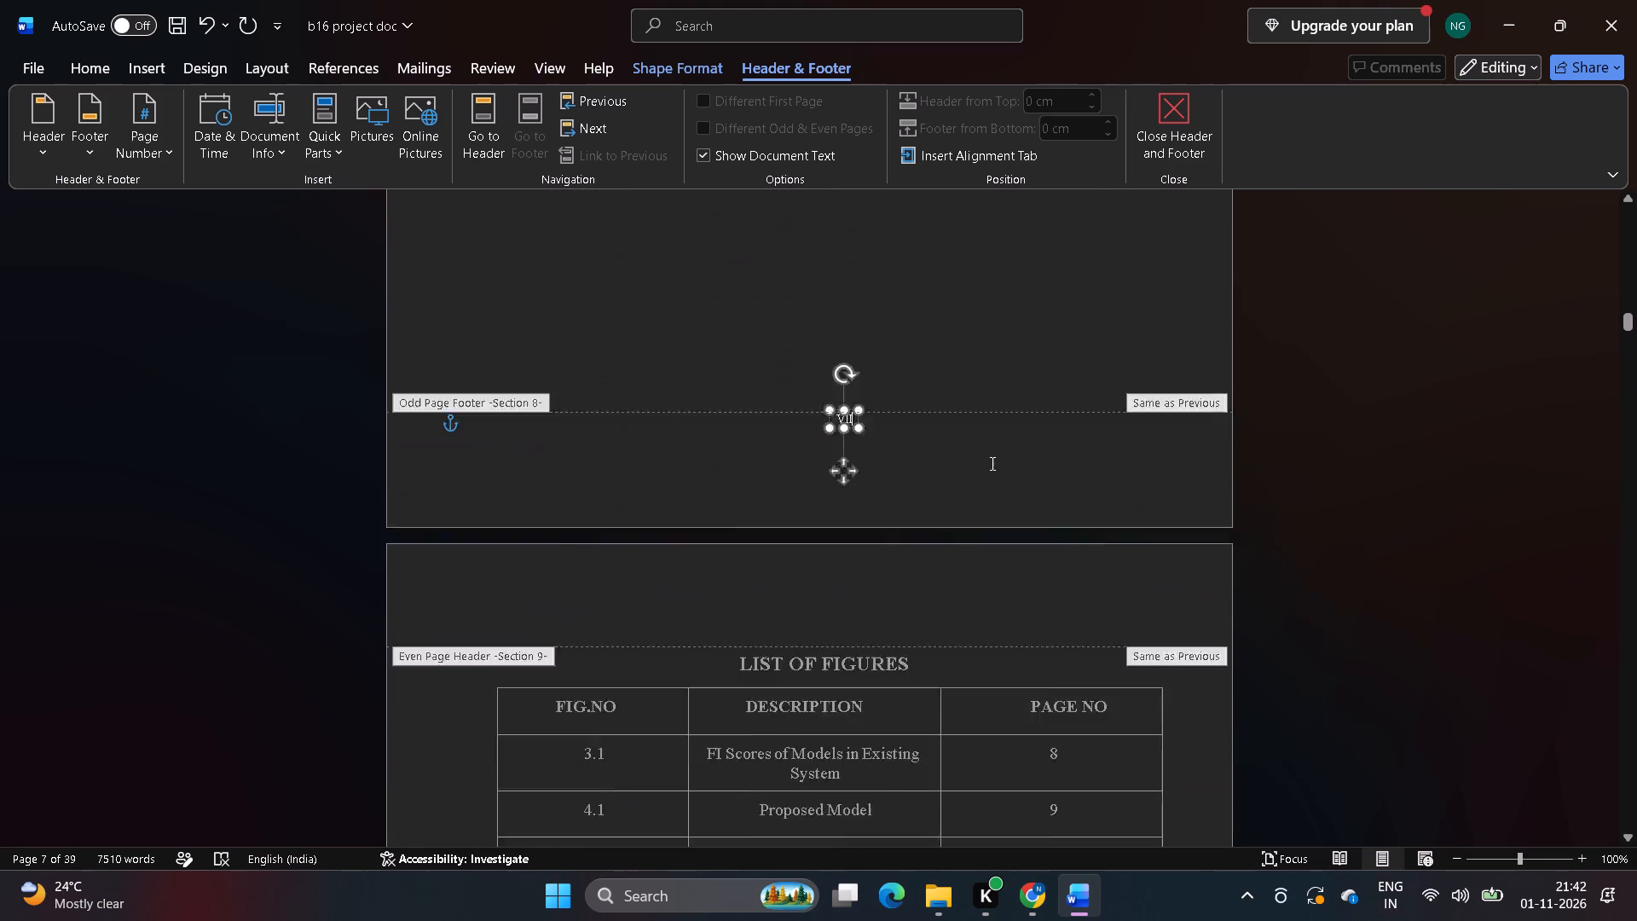
pyautogui.scroll(-3, 991, 463)
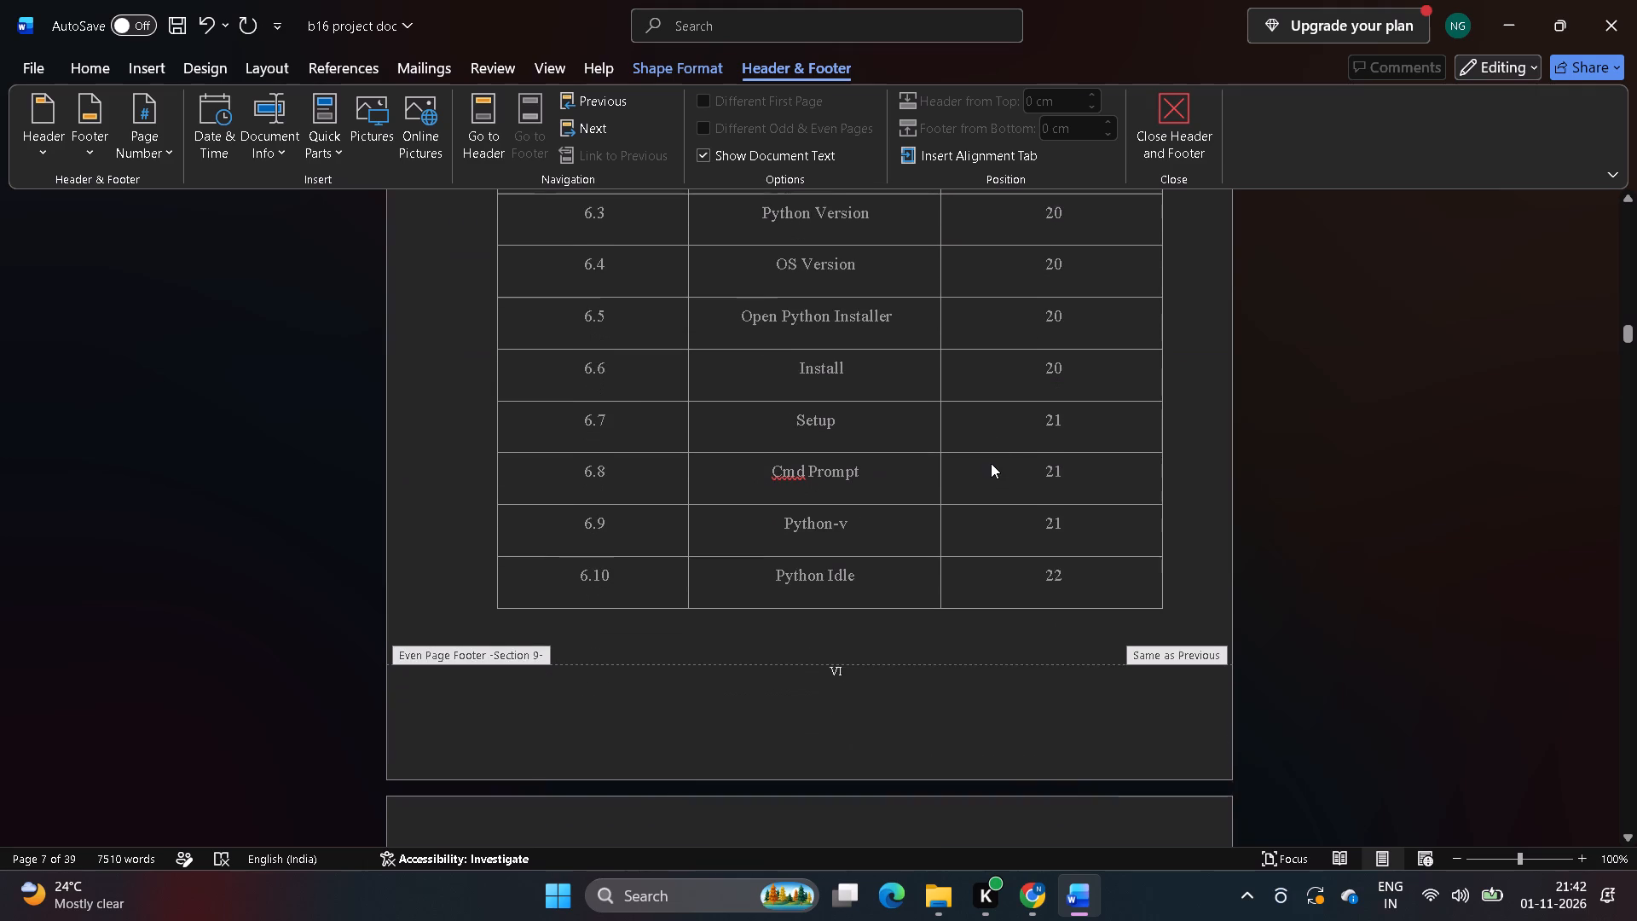
pyautogui.scroll(-1, 991, 463)
pyautogui.click(849, 669)
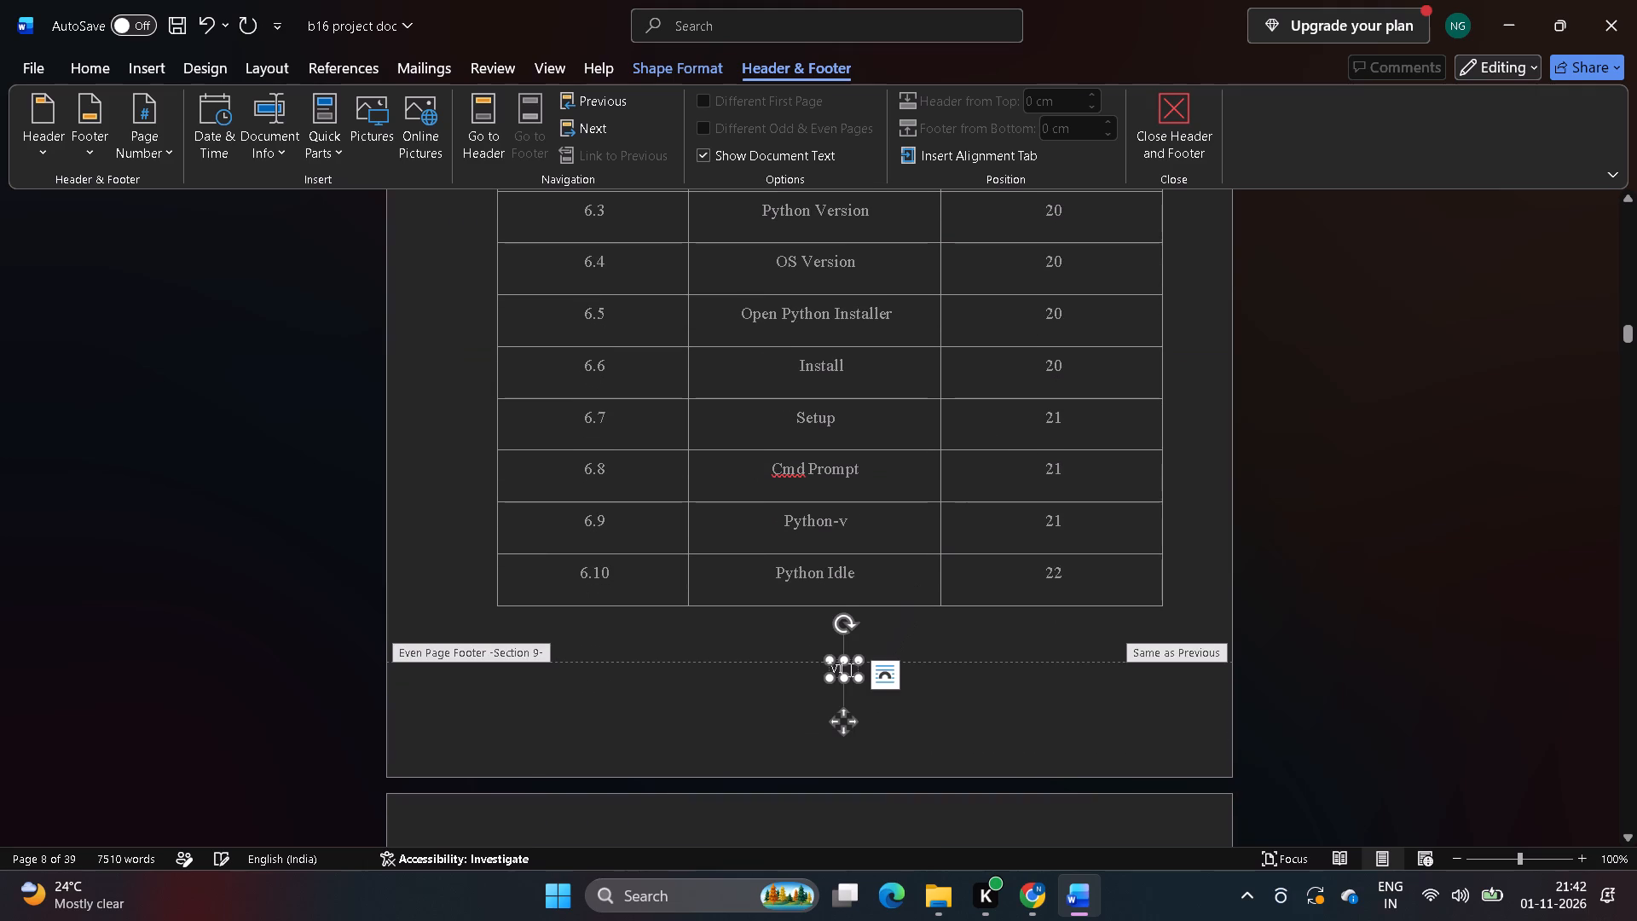
pyautogui.write('II')
# Check the footer number on the second List of Figures page and the Abstract and List of Figures page numbers in the Contents table.
pyautogui.scroll(-6, 849, 669)
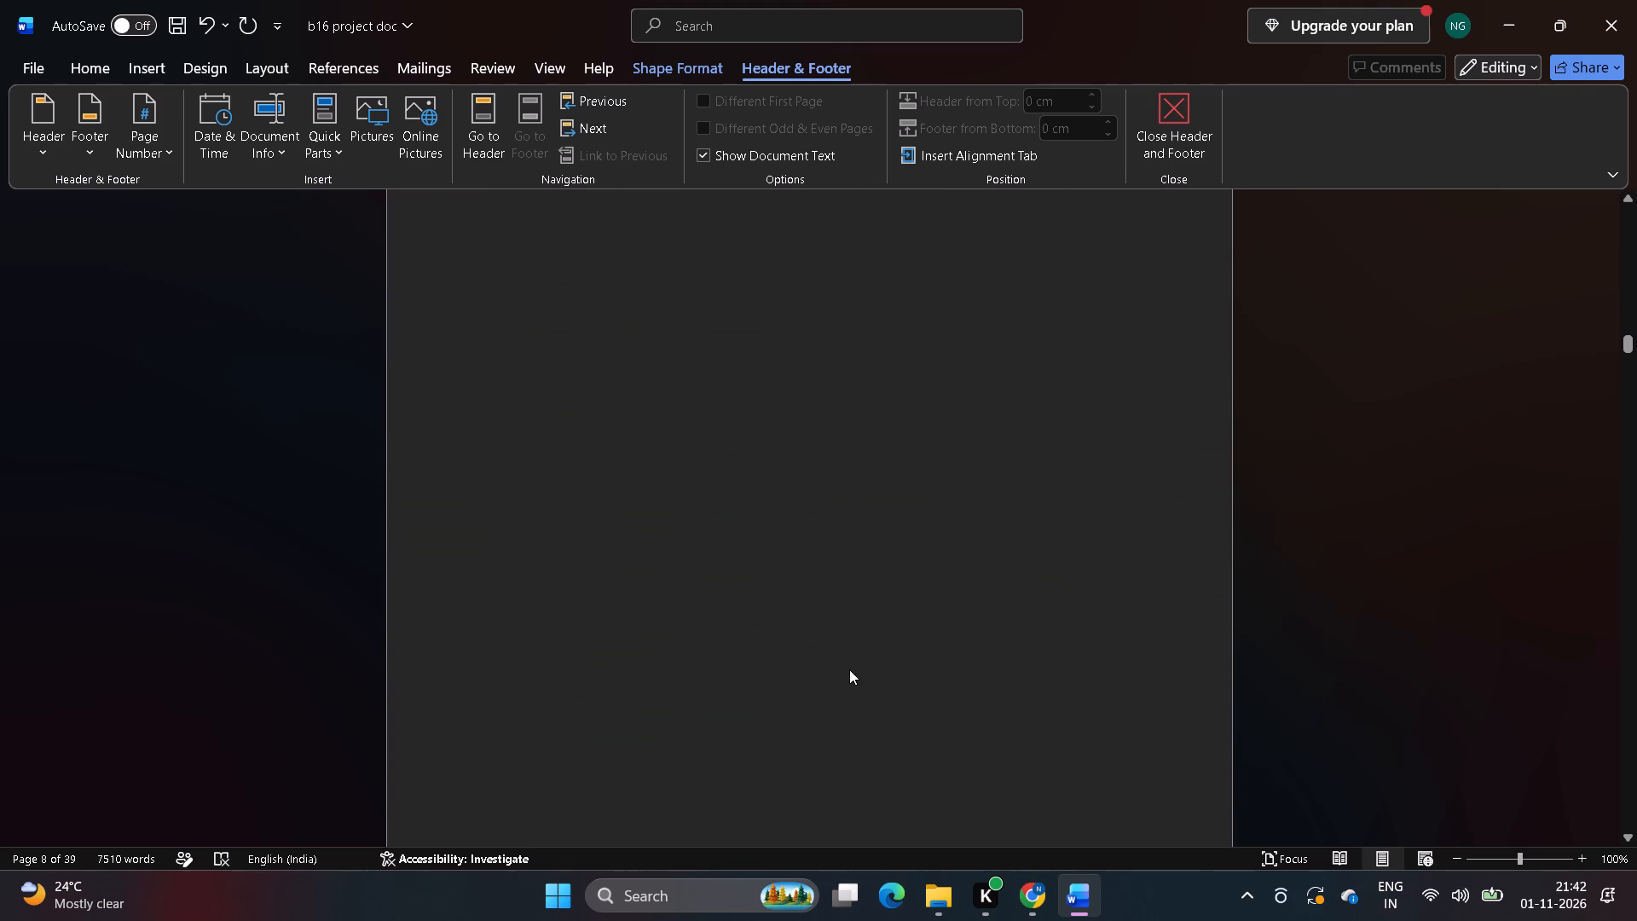
pyautogui.scroll(-1, 849, 669)
pyautogui.scroll(3, 849, 669)
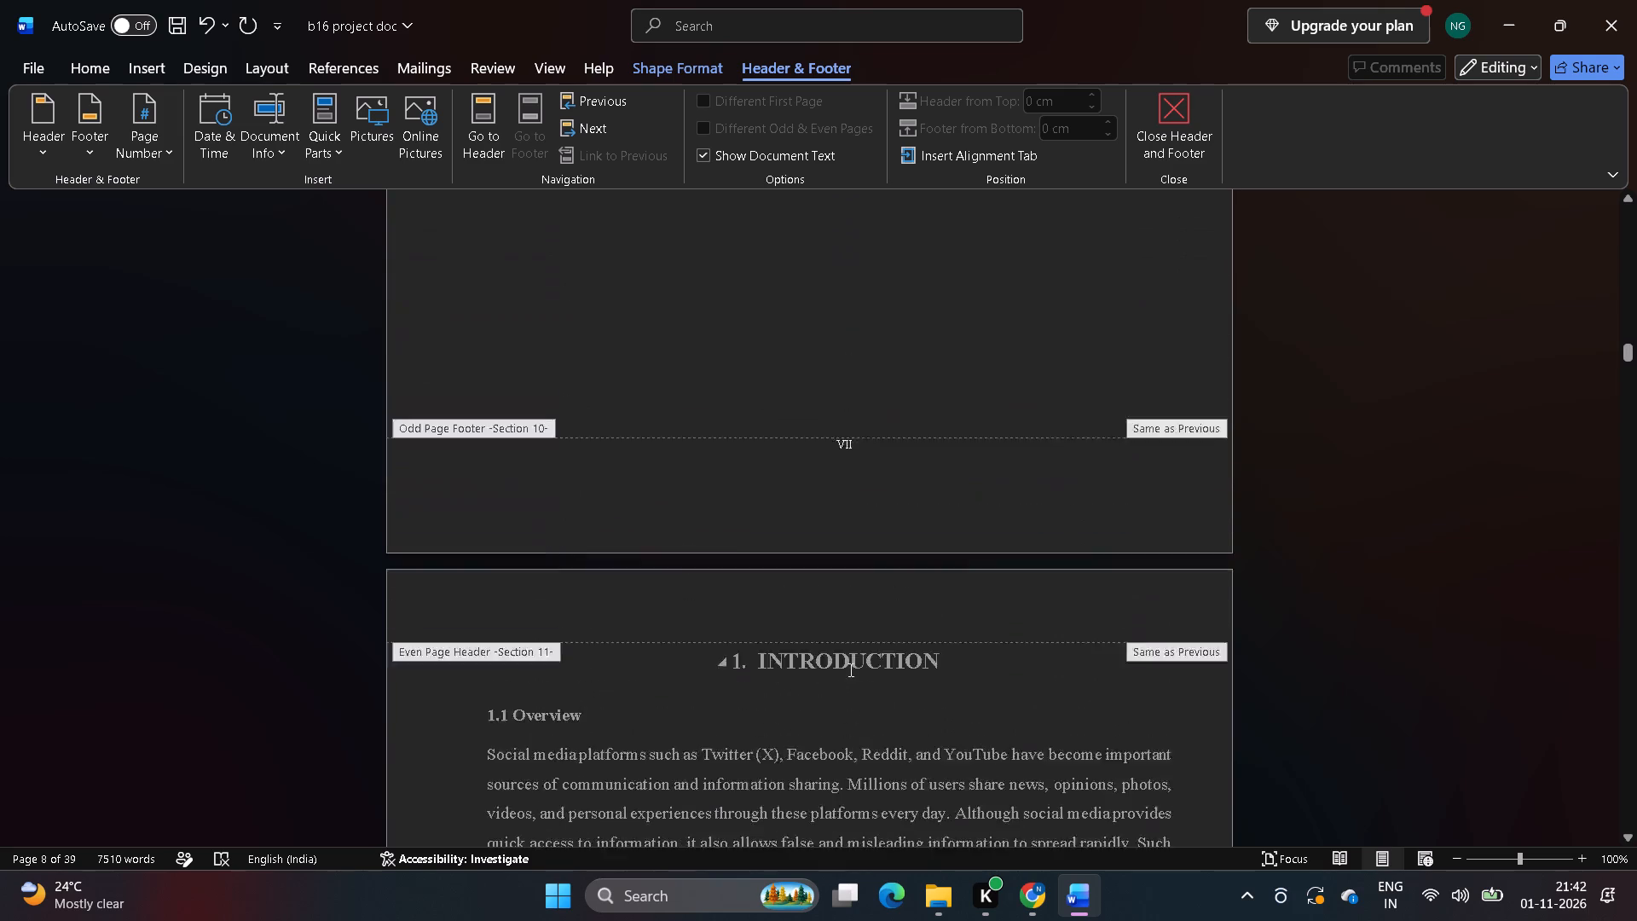
pyautogui.scroll(4, 849, 669)
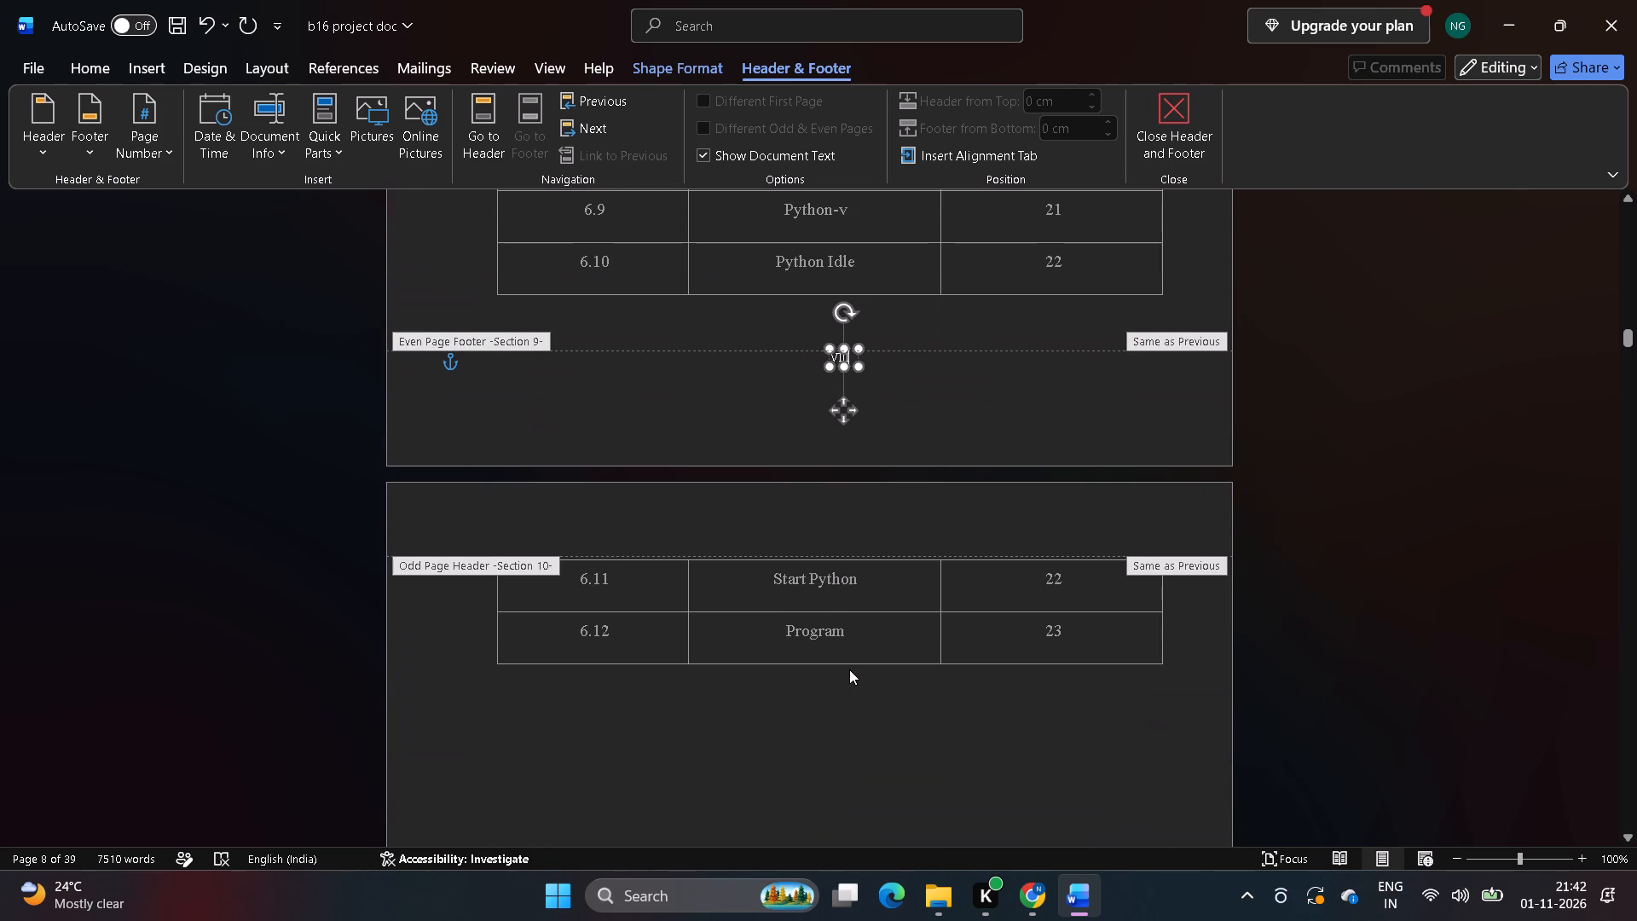
pyautogui.scroll(3, 849, 669)
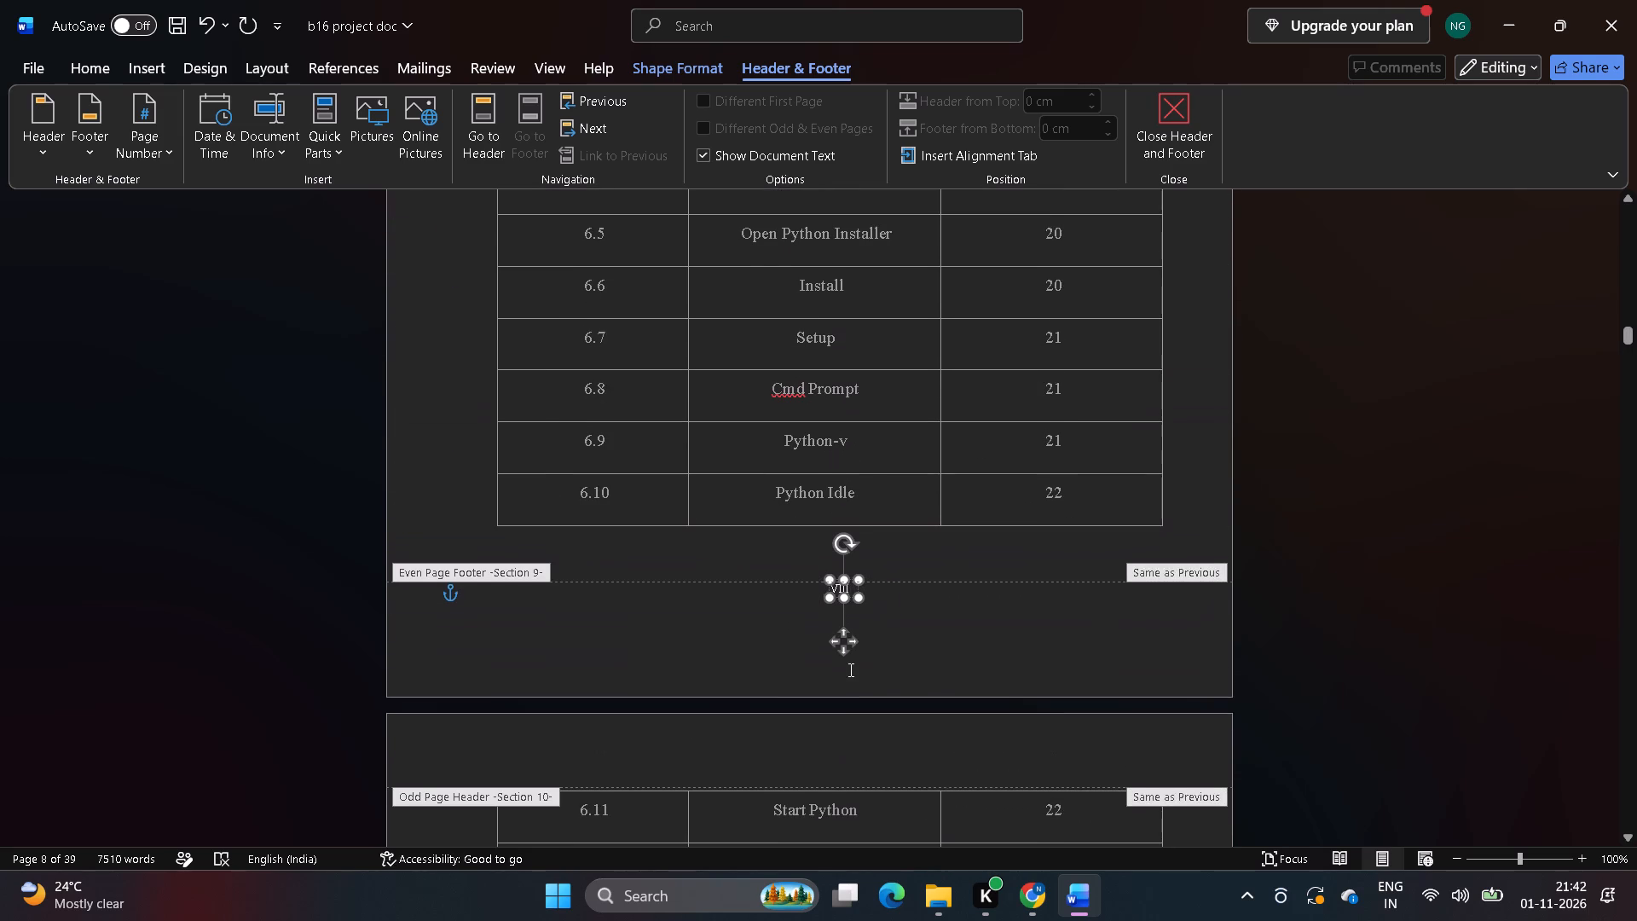
pyautogui.scroll(7, 849, 669)
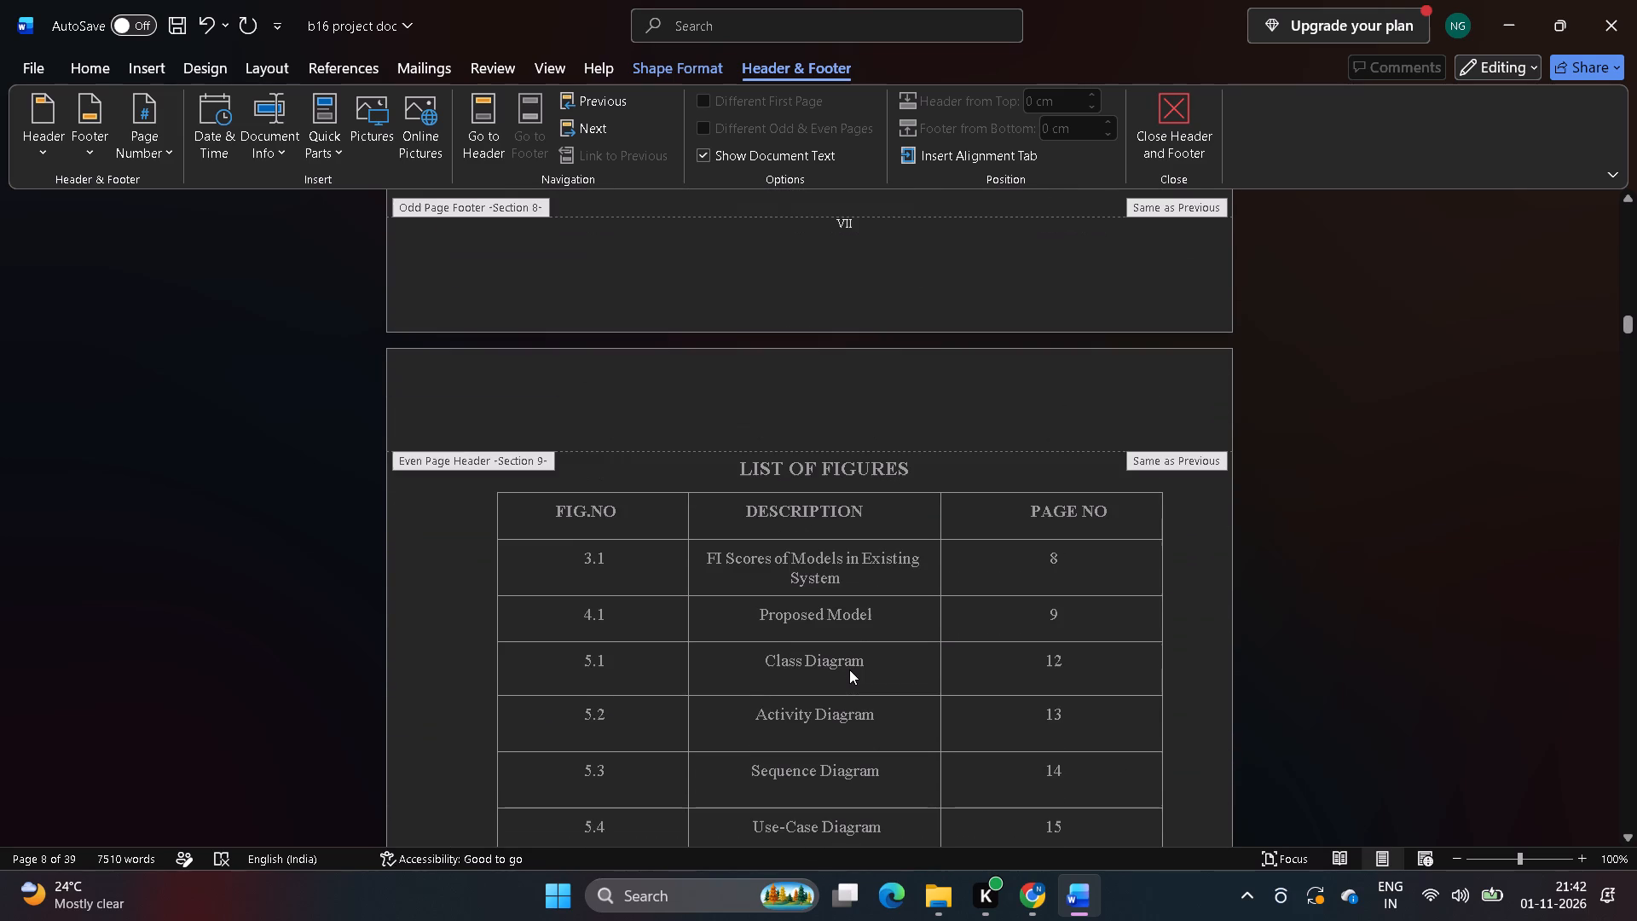
pyautogui.scroll(4, 849, 669)
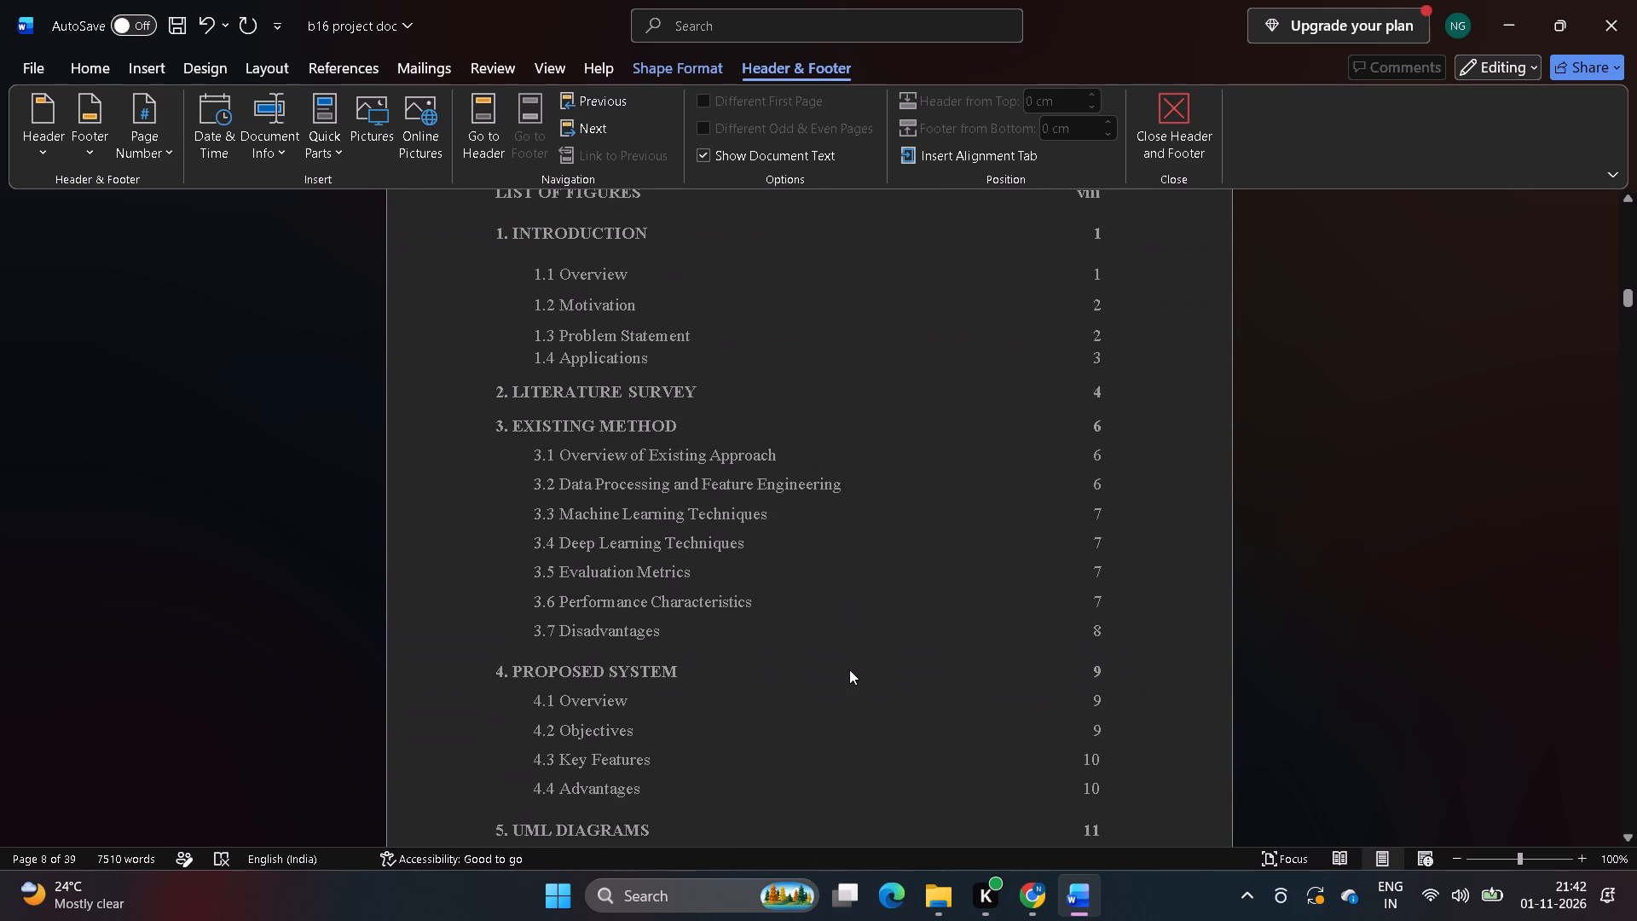
pyautogui.scroll(2, 849, 669)
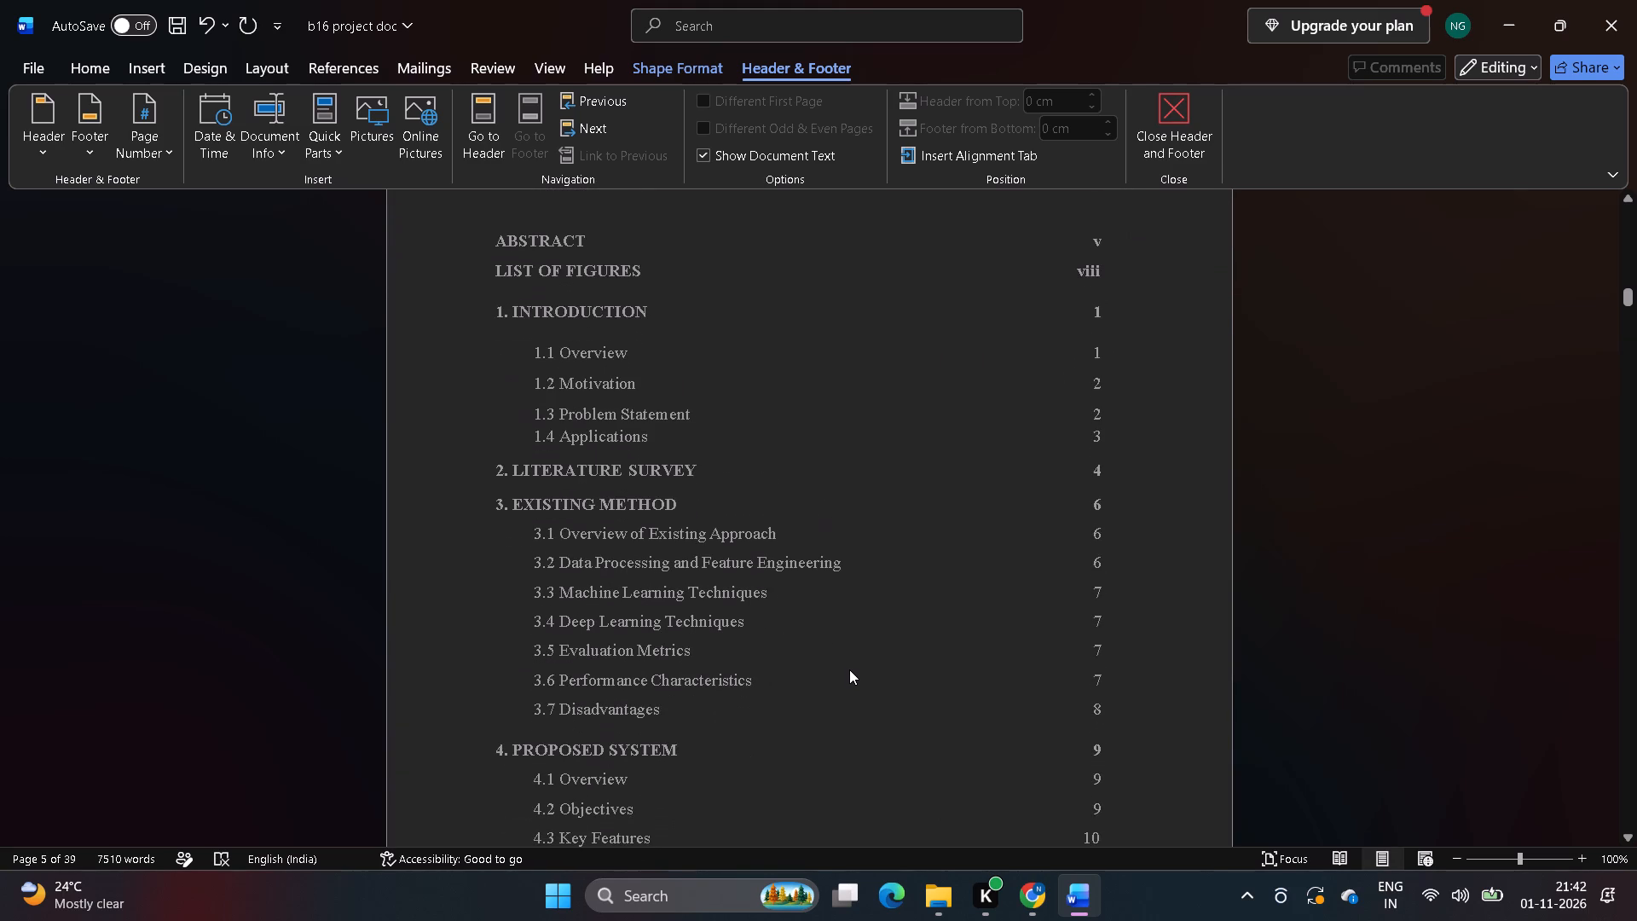
pyautogui.scroll(1, 849, 669)
pyautogui.hscroll(2, 849, 669)
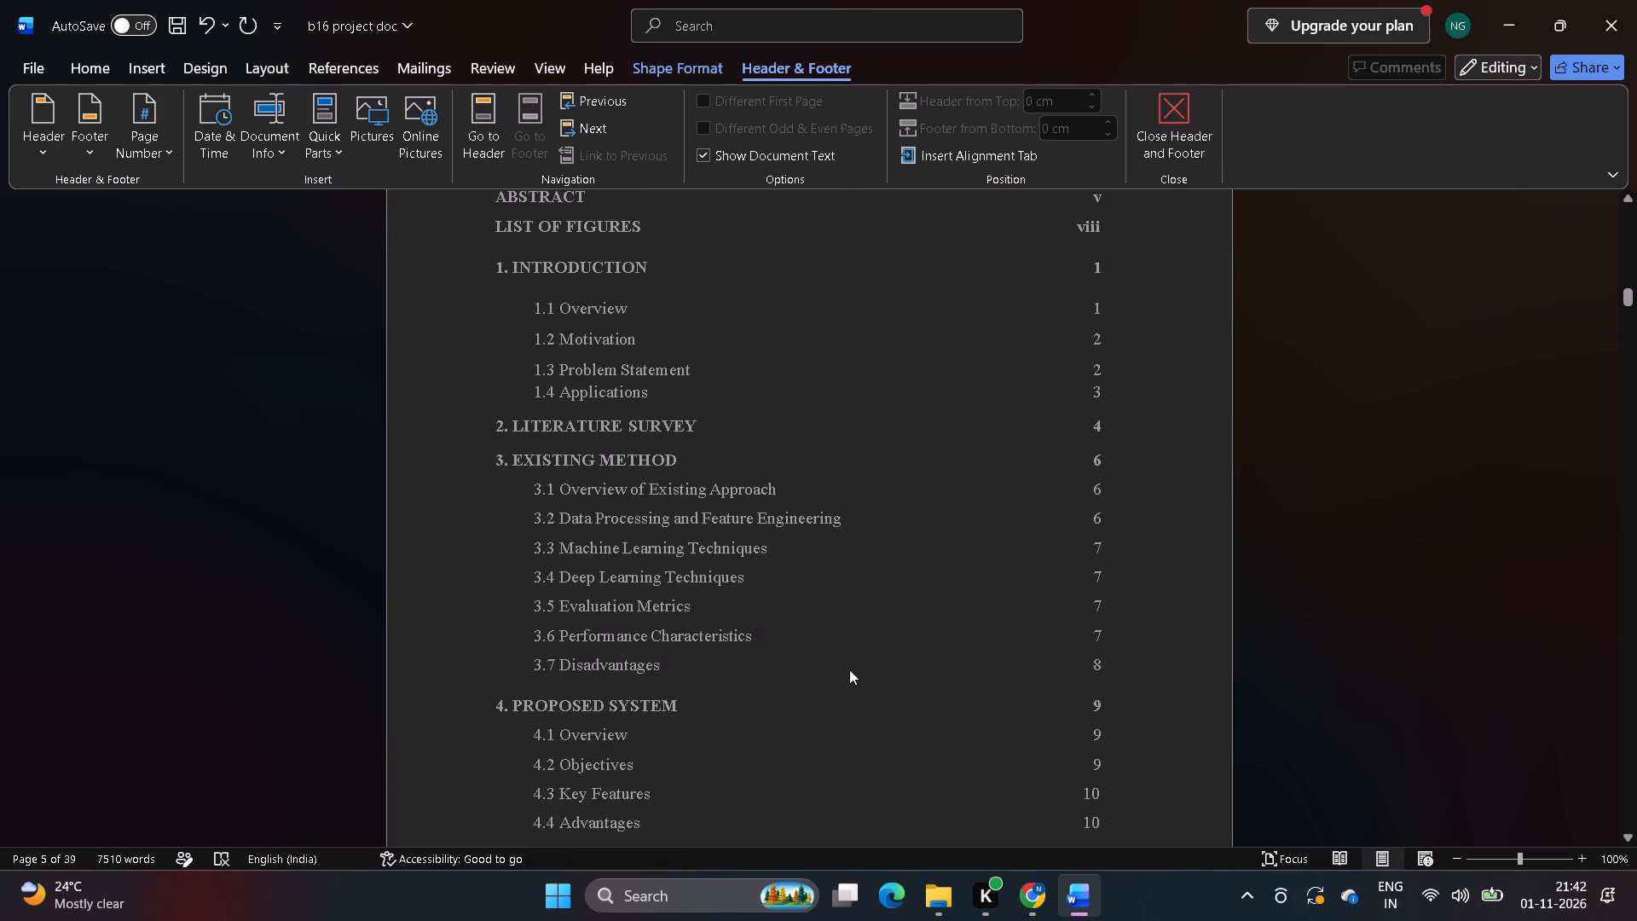
pyautogui.hscroll(1, 849, 669)
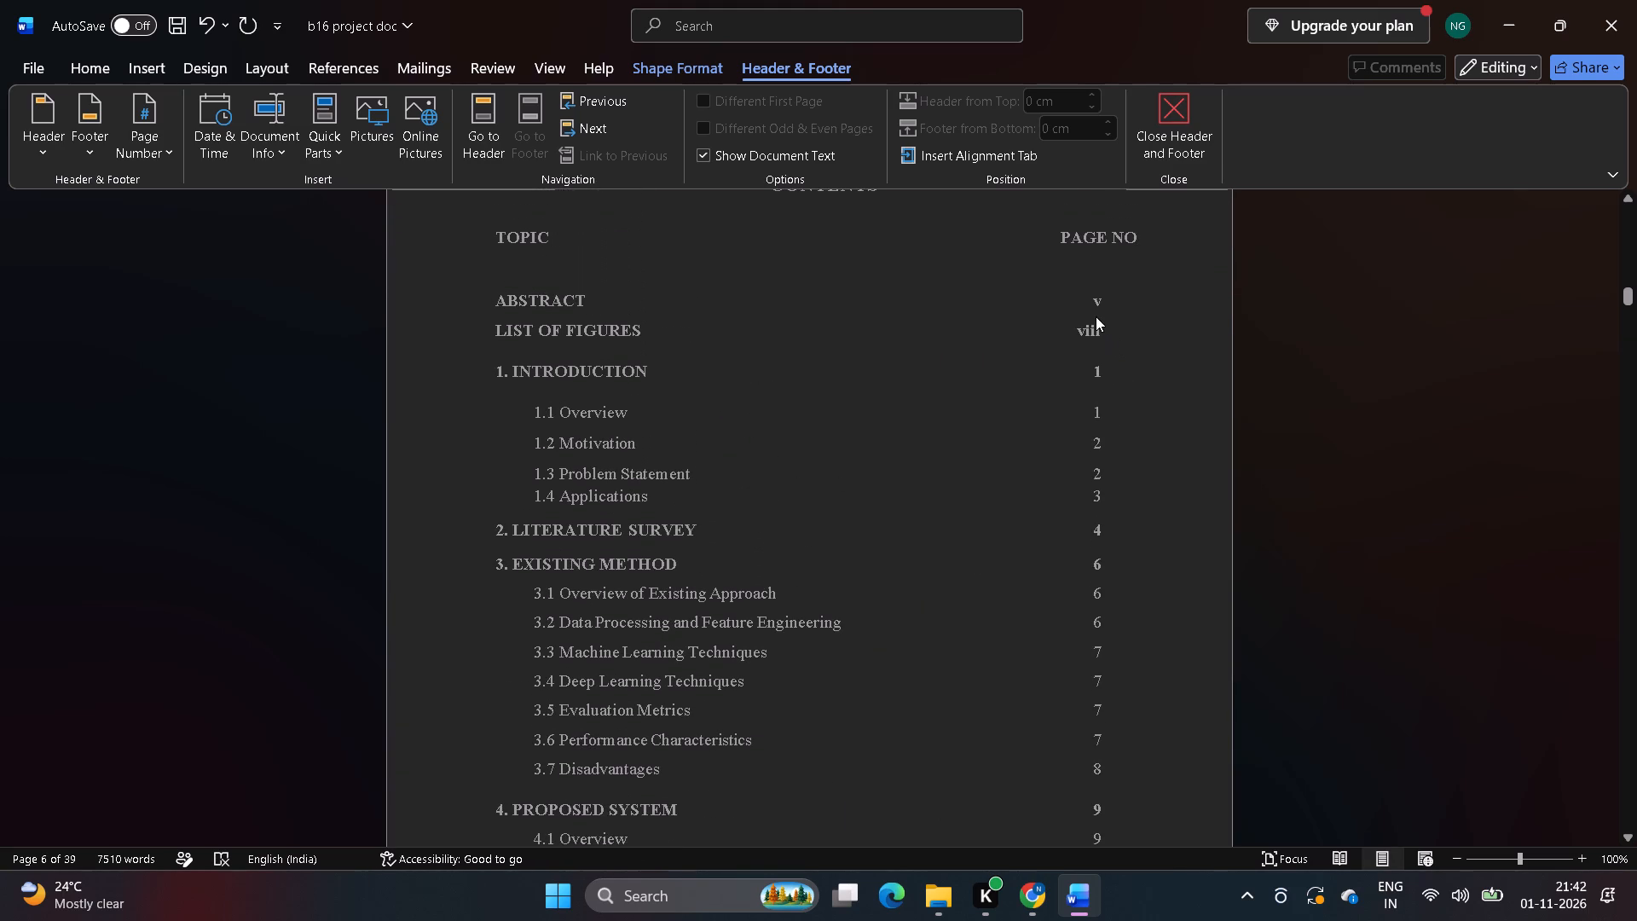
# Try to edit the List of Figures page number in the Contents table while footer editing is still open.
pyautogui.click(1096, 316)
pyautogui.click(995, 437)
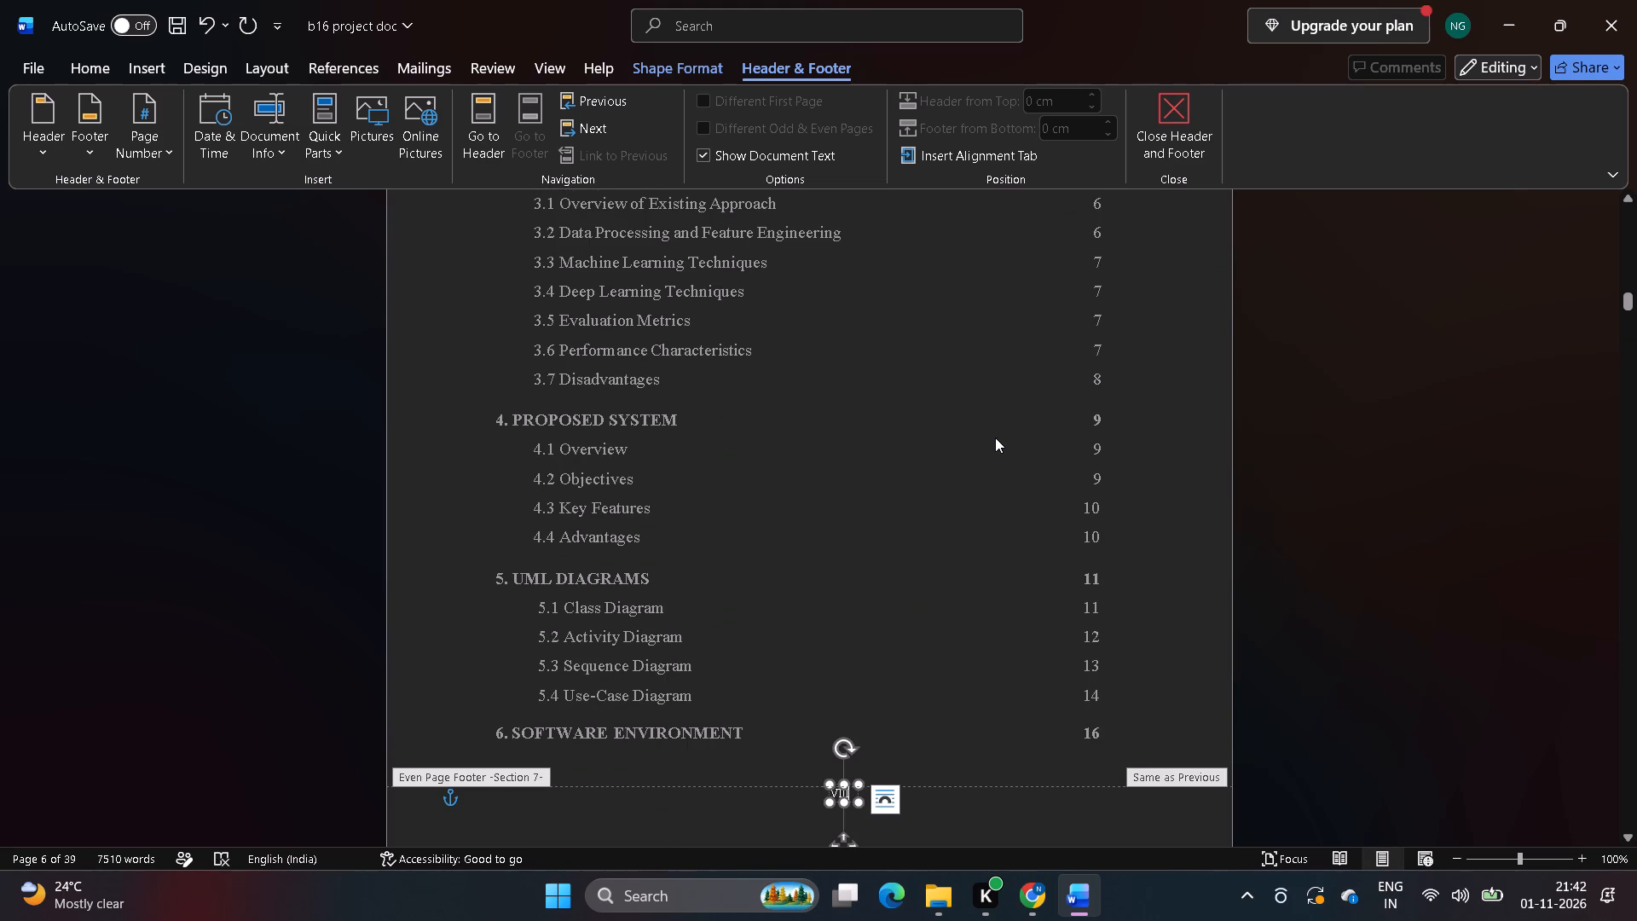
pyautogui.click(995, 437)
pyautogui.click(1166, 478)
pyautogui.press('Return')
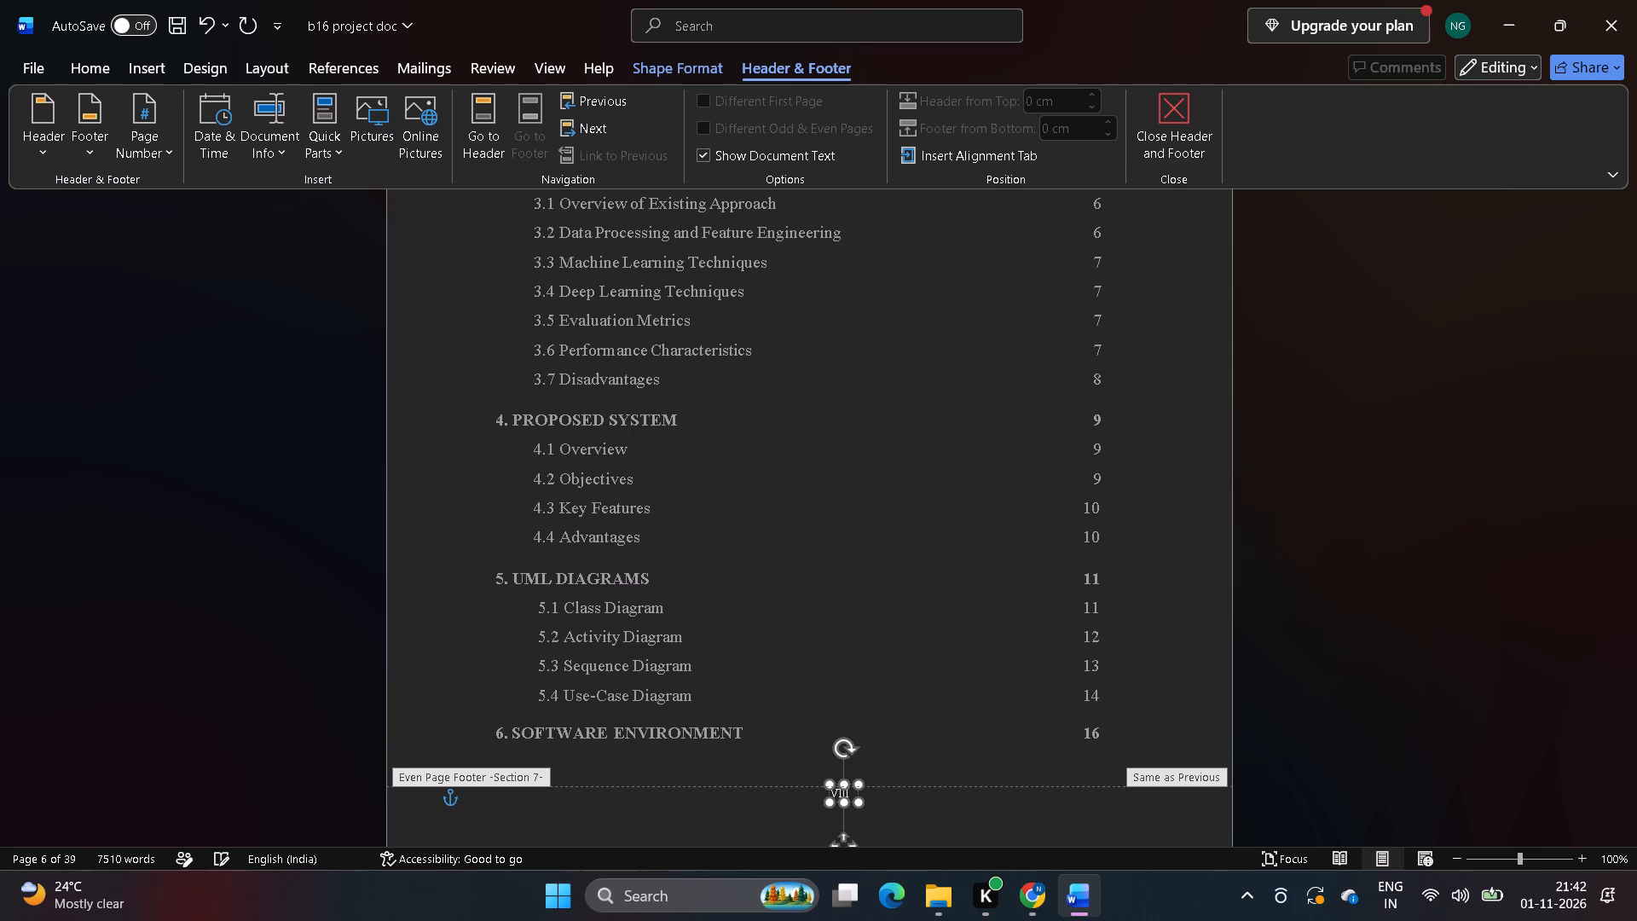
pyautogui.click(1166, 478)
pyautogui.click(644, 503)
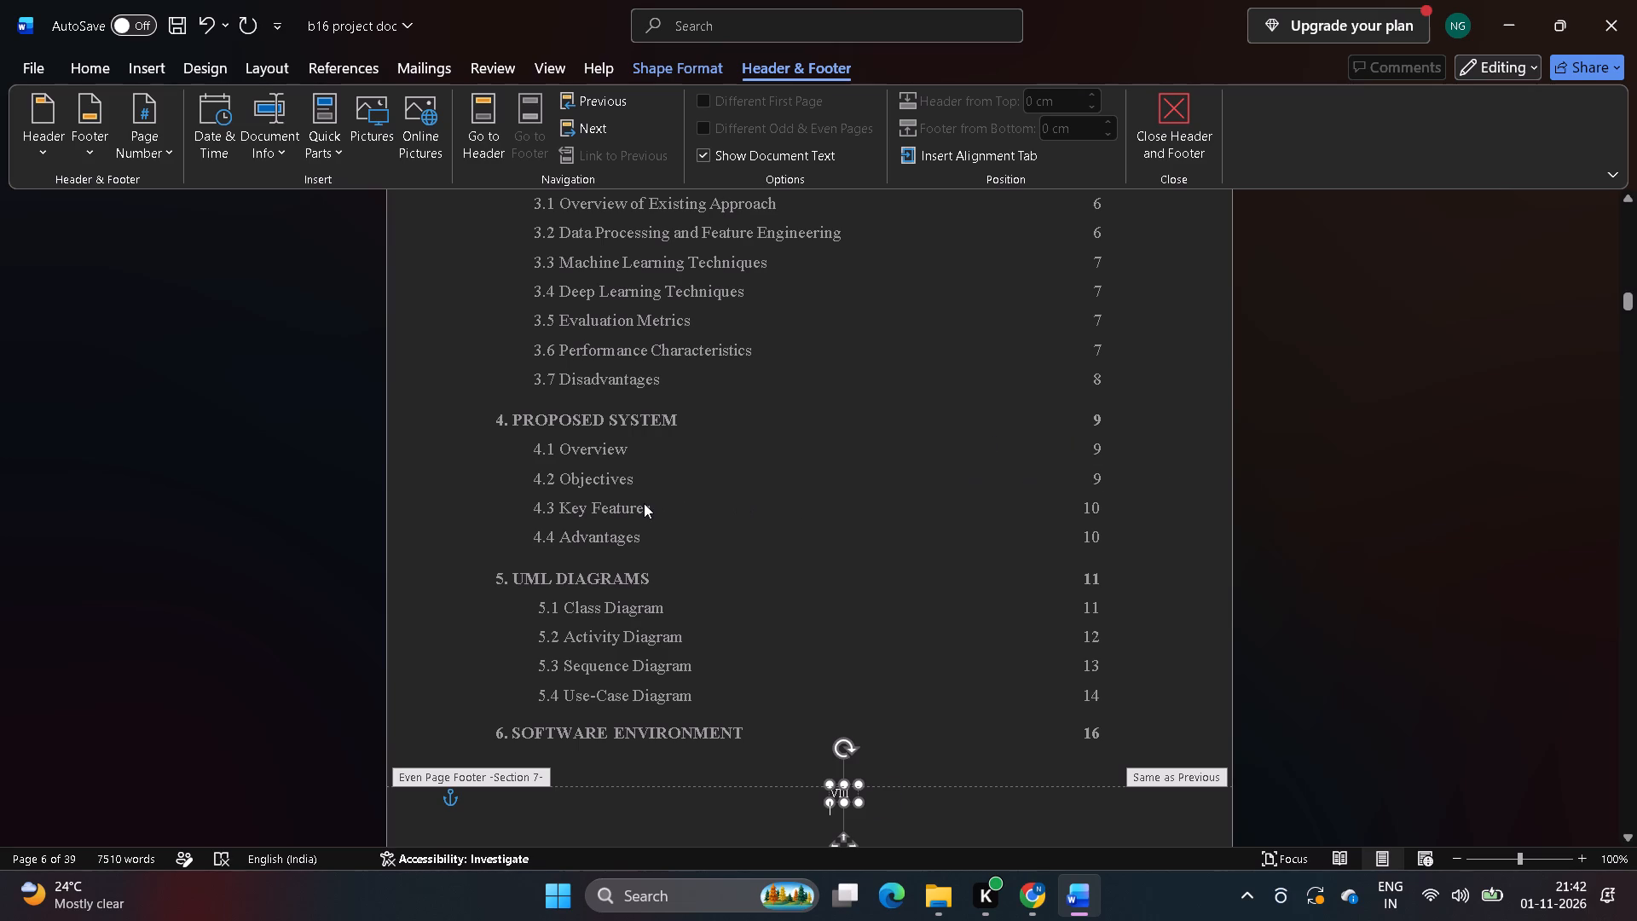
# Save the document.
pyautogui.hotkey('ctrl', 's')
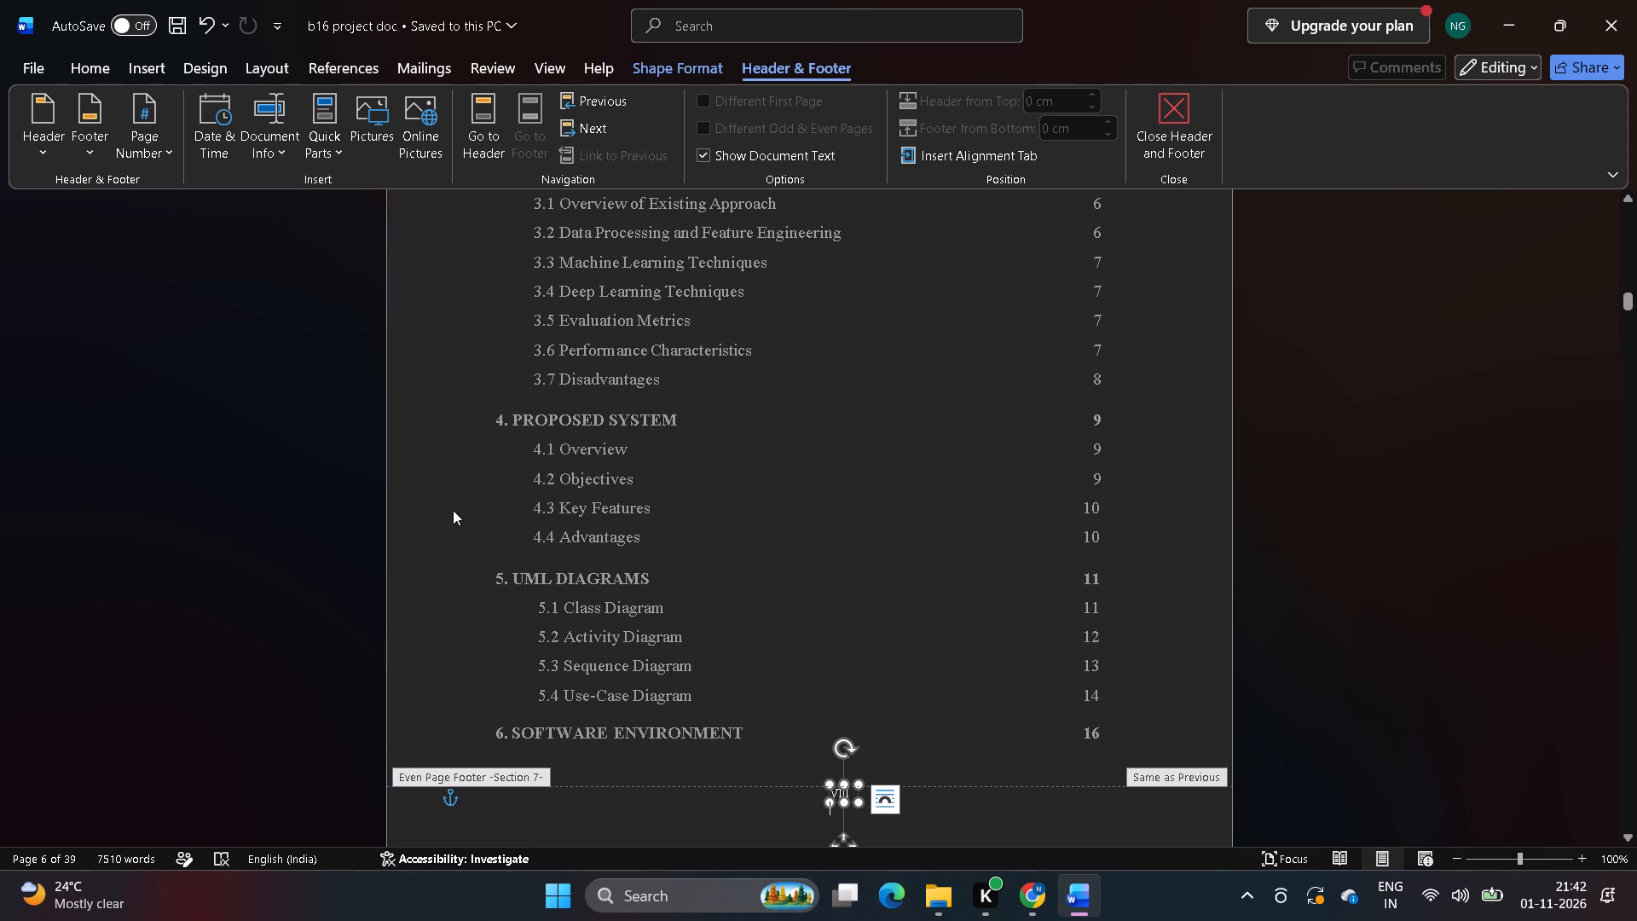
# Leave footer editing and replace the List of Figures page number in the Contents table with a lowercase ix, spaced to align with the column.
pyautogui.click(453, 510)
pyautogui.doubleClick(1218, 448)
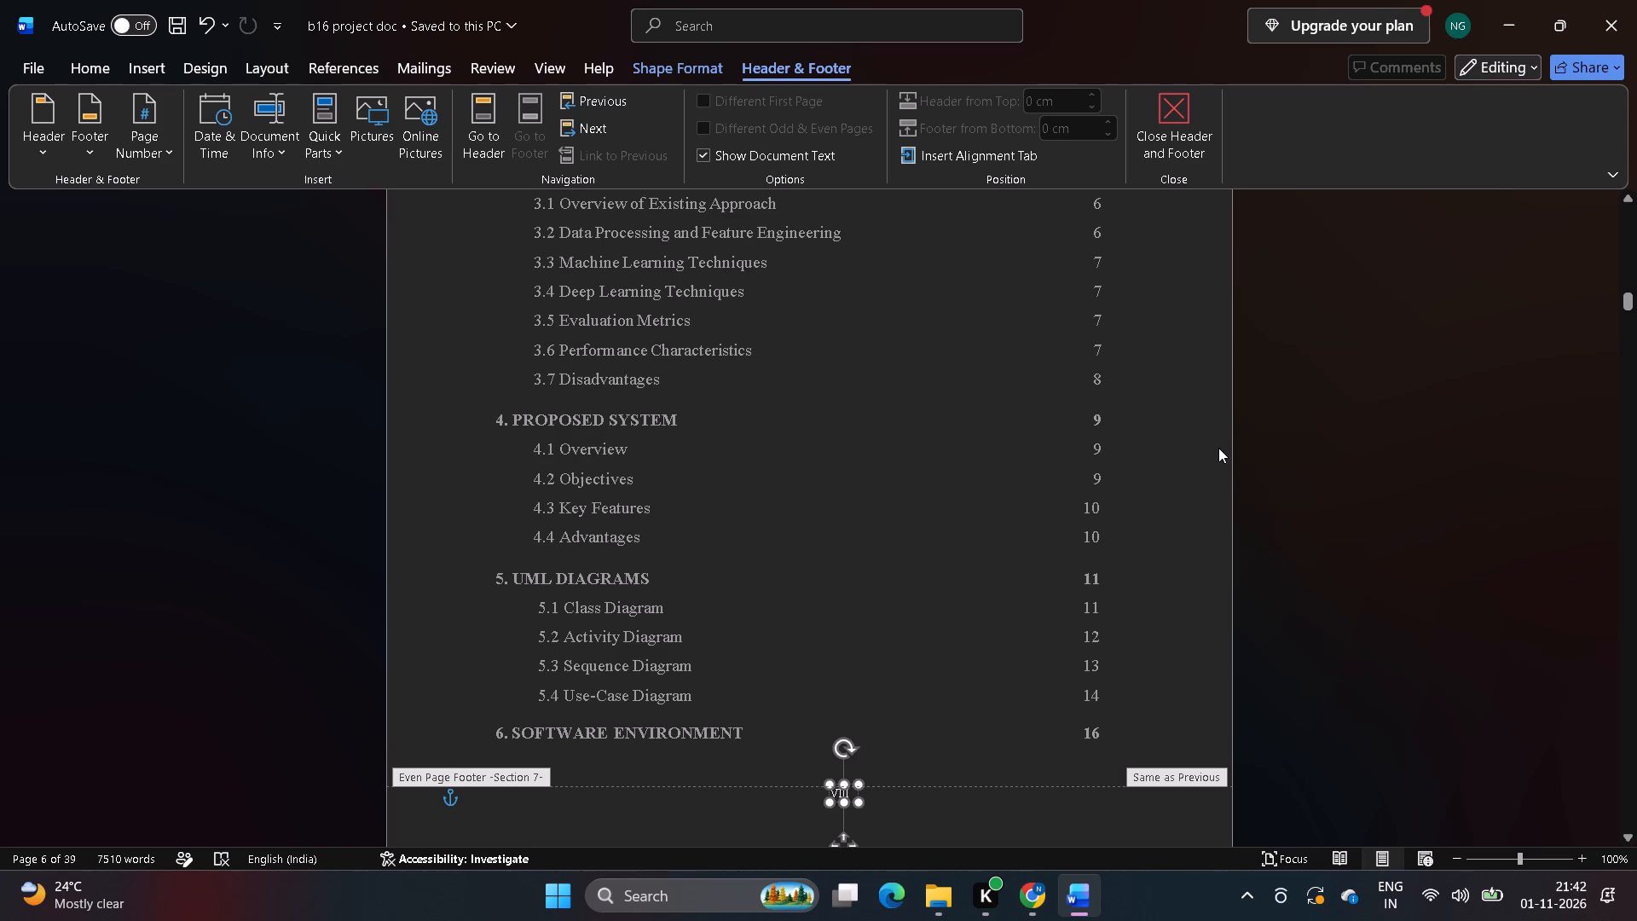
pyautogui.scroll(2, 1040, 443)
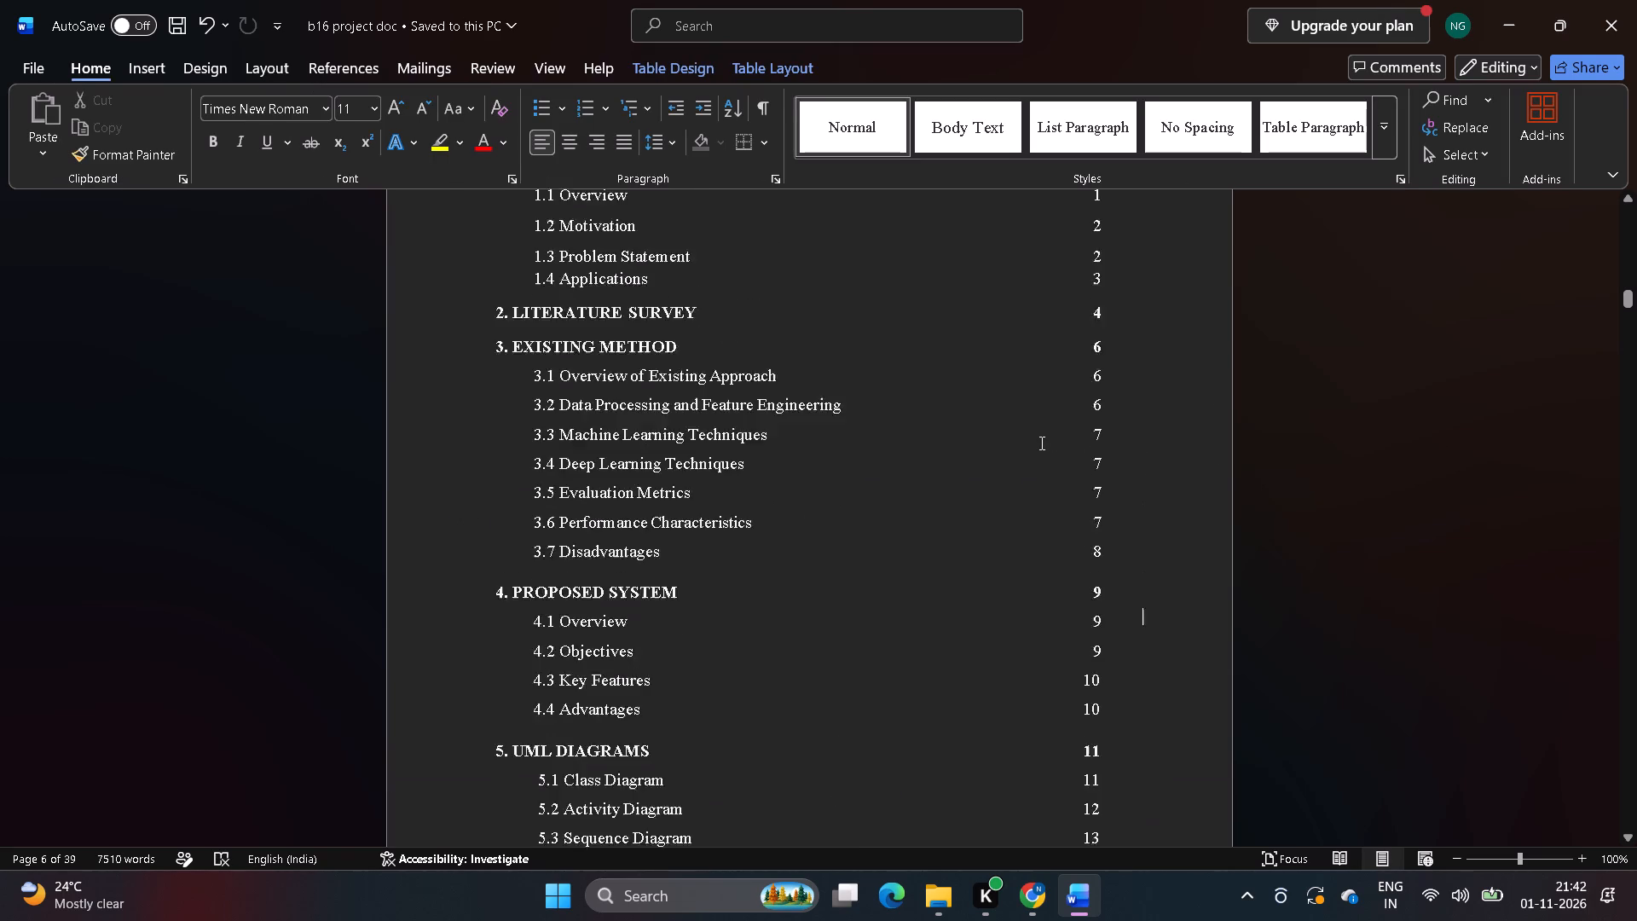
pyautogui.scroll(2, 1040, 443)
pyautogui.click(1103, 436)
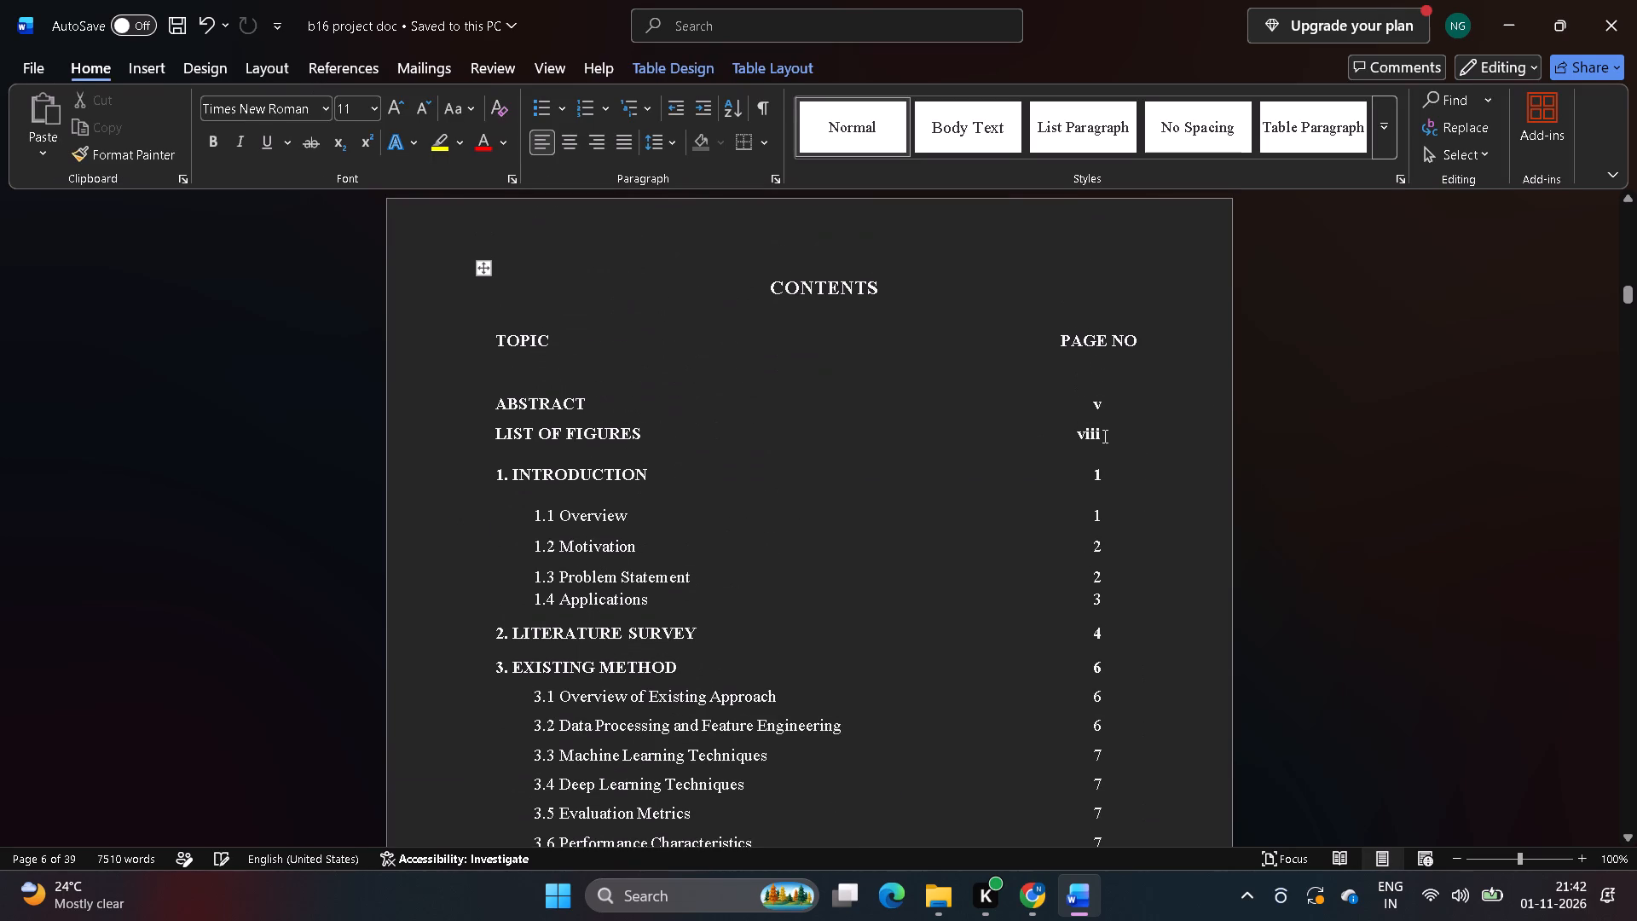
pyautogui.press('BackSpace')
pyautogui.press('BackSpace')
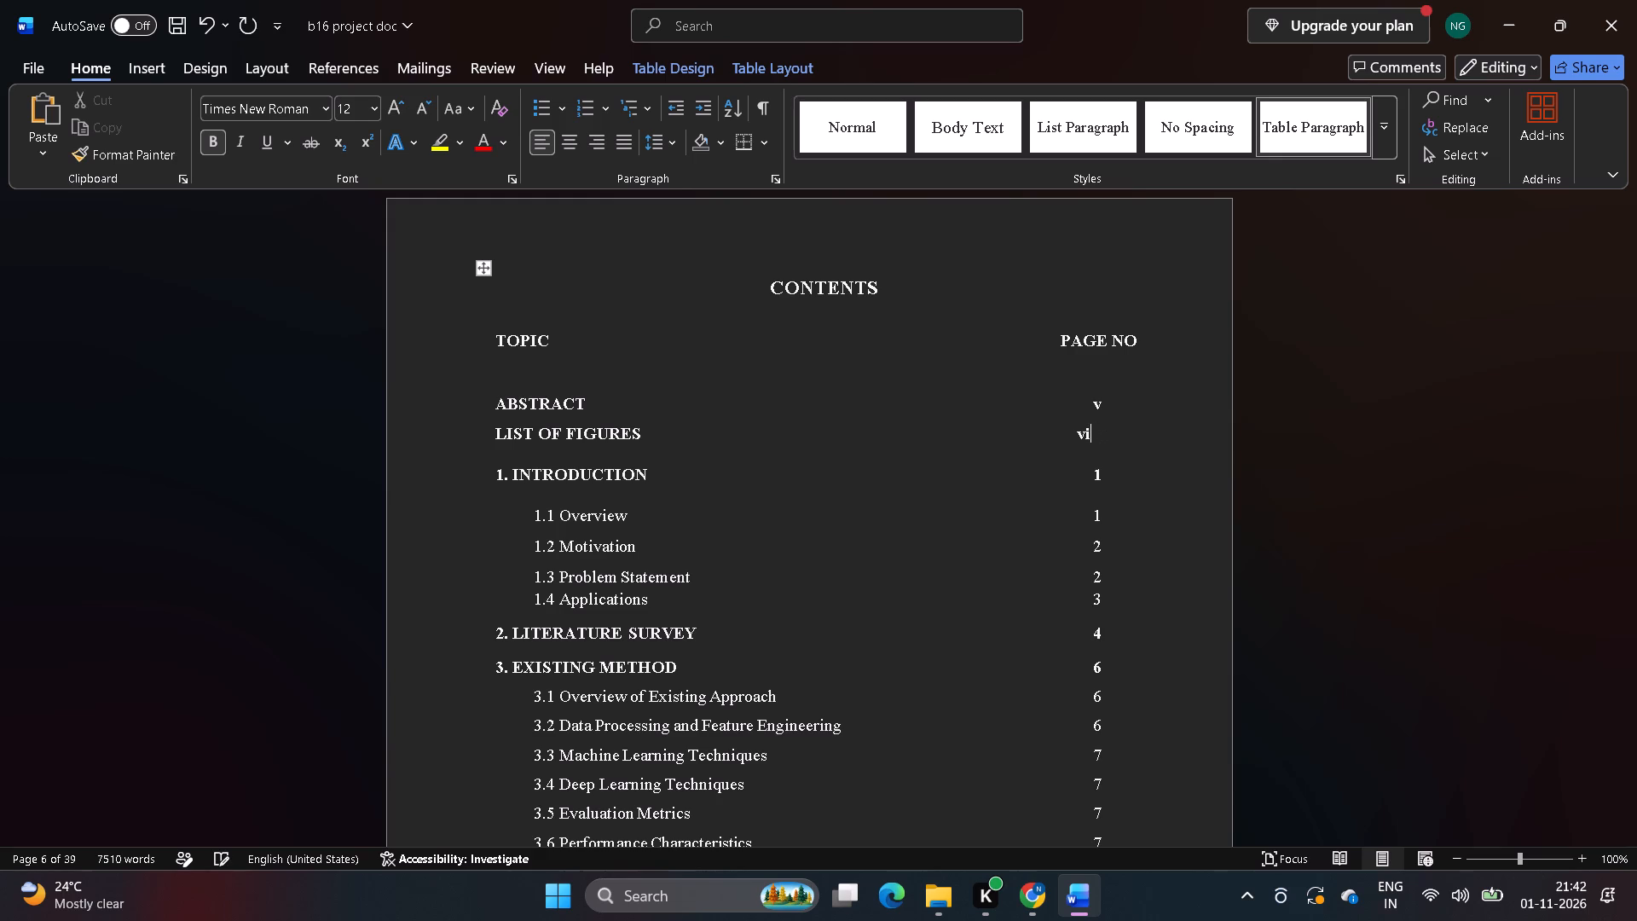
pyautogui.press('BackSpace')
pyautogui.press('BackSpace')
pyautogui.press('space')
pyautogui.press('space')
pyautogui.press('space')
pyautogui.press('space')
pyautogui.hotkey('shift', 'i')
pyautogui.hotkey('shift', 'x')
pyautogui.press('BackSpace')
pyautogui.press('BackSpace')
pyautogui.write('ix')
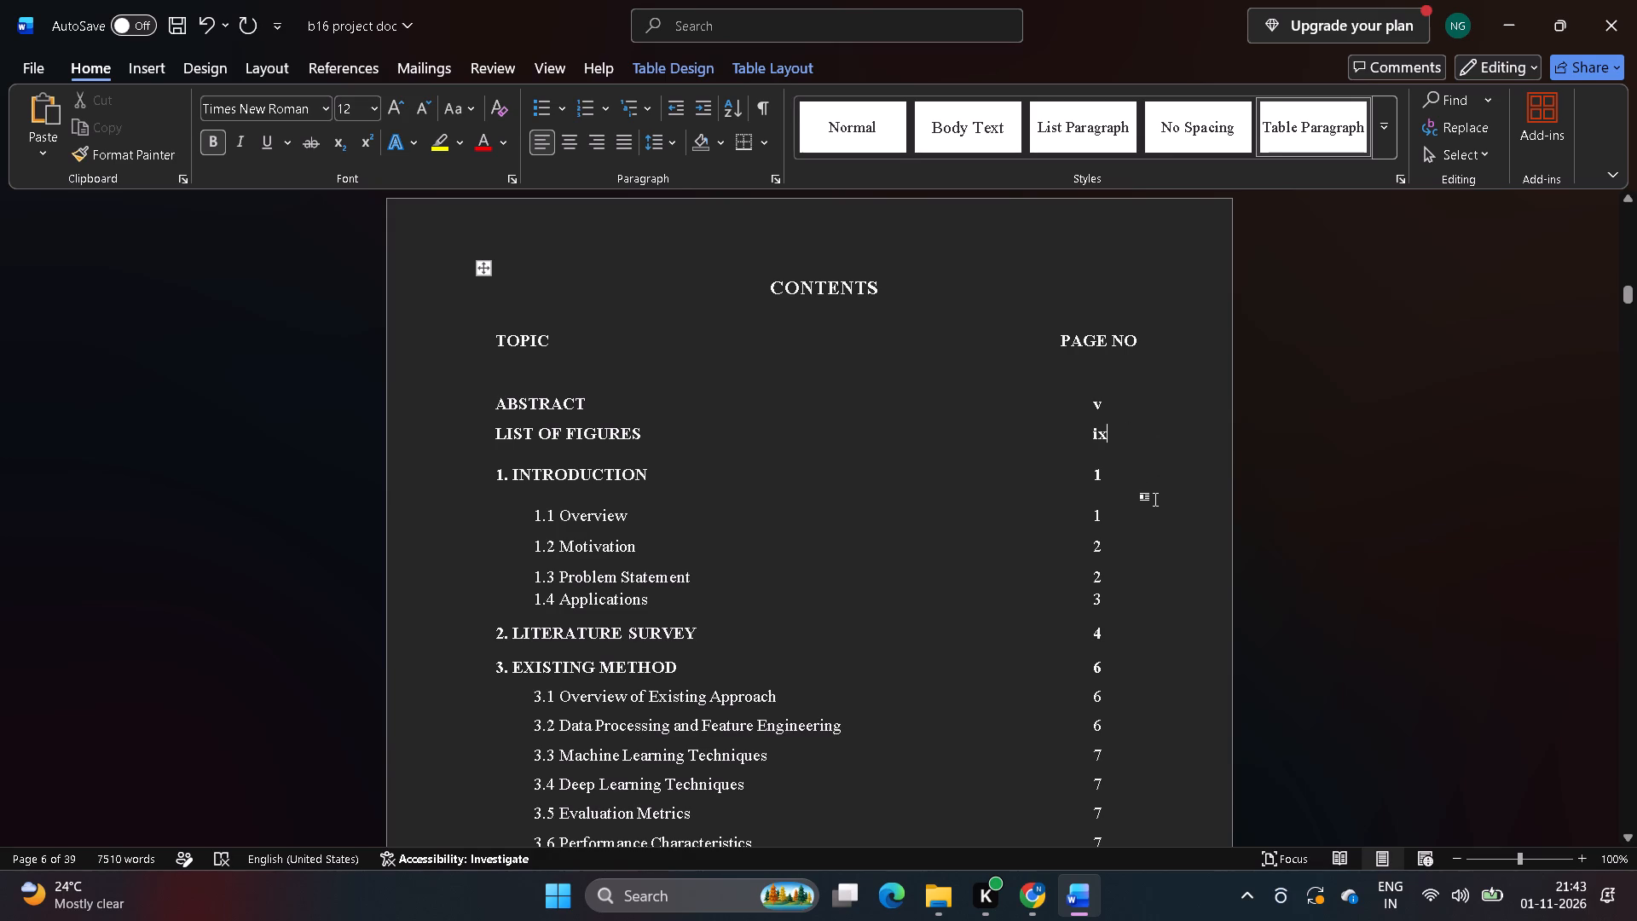
# Replace the footer number on the List of Figures page just before the Introduction with uppercase IX.
pyautogui.scroll(-1, 1155, 499)
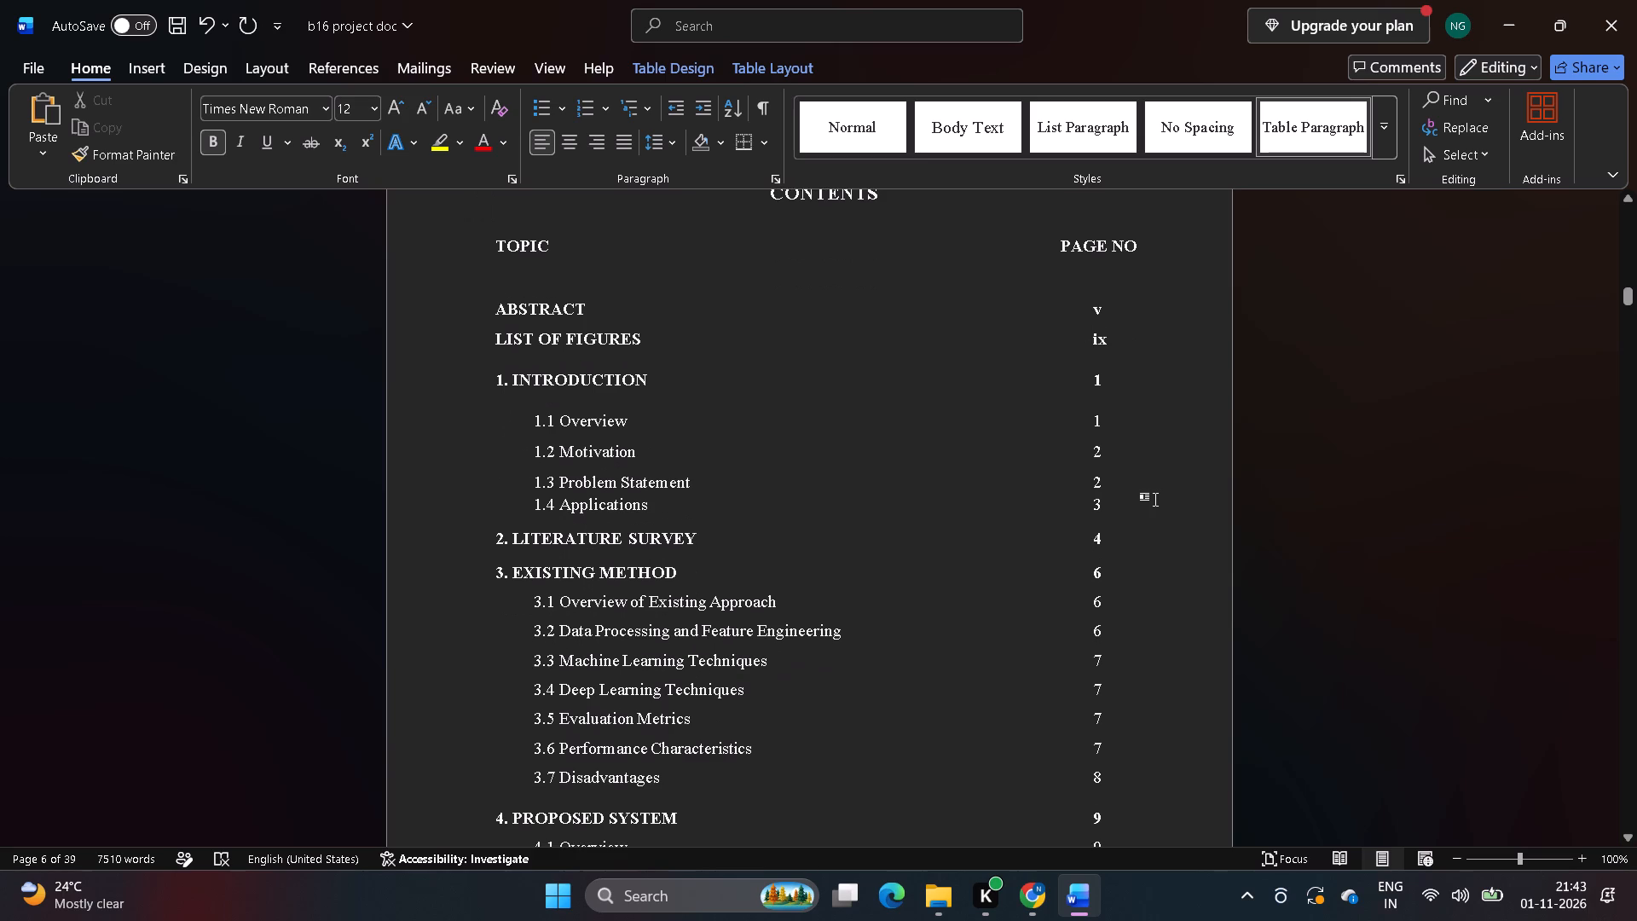
pyautogui.scroll(-7, 1155, 499)
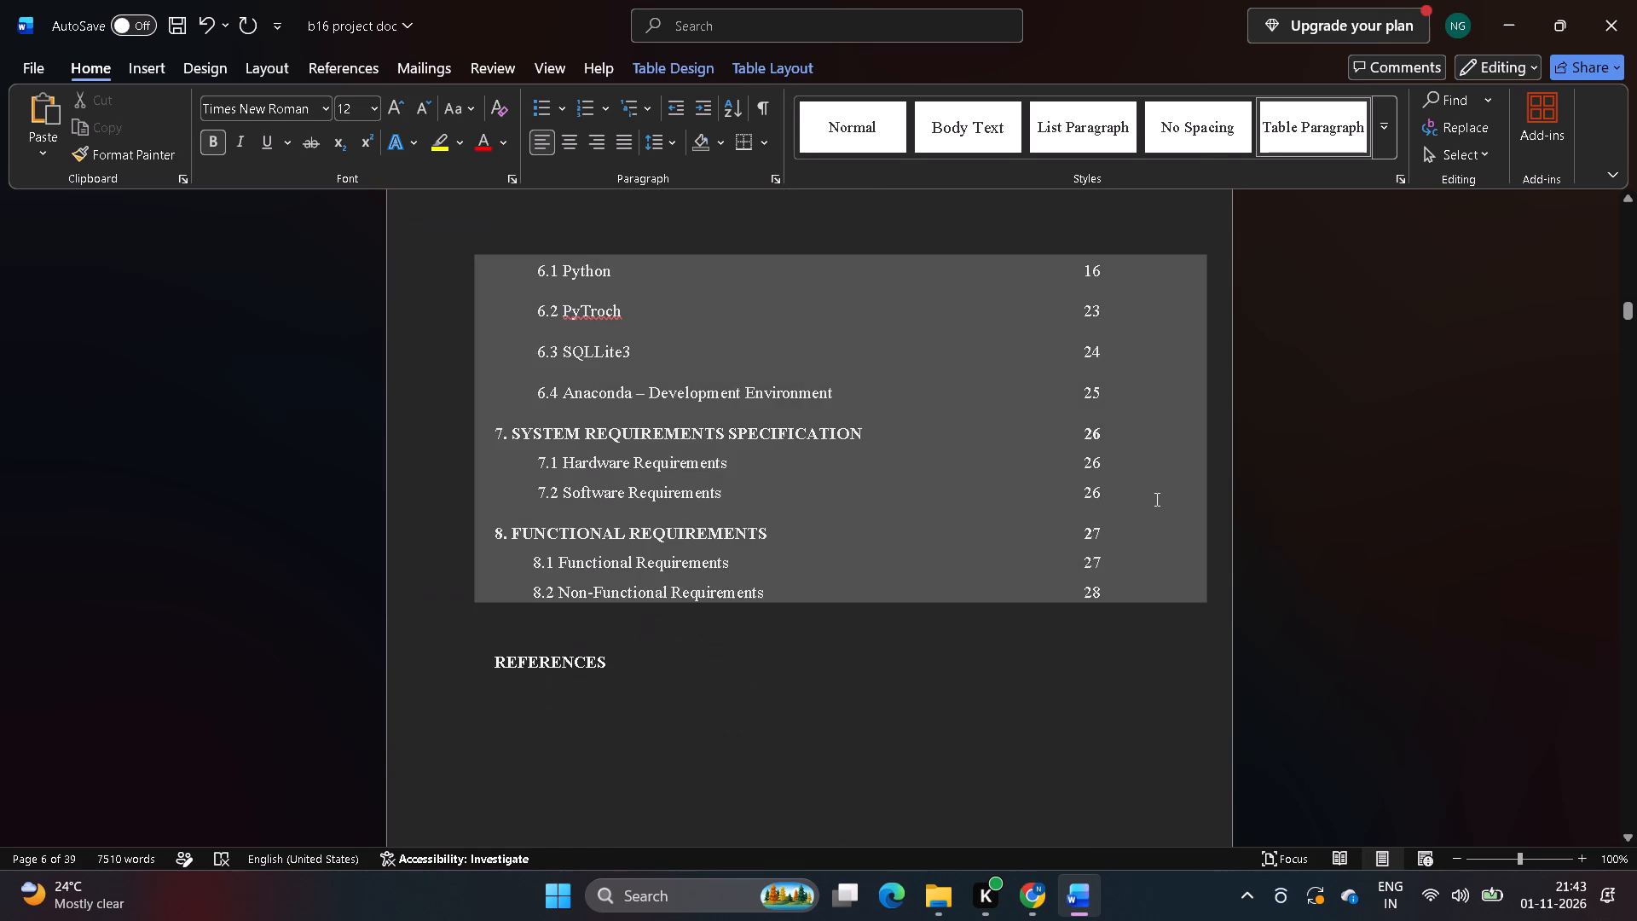
pyautogui.scroll(-5, 1155, 499)
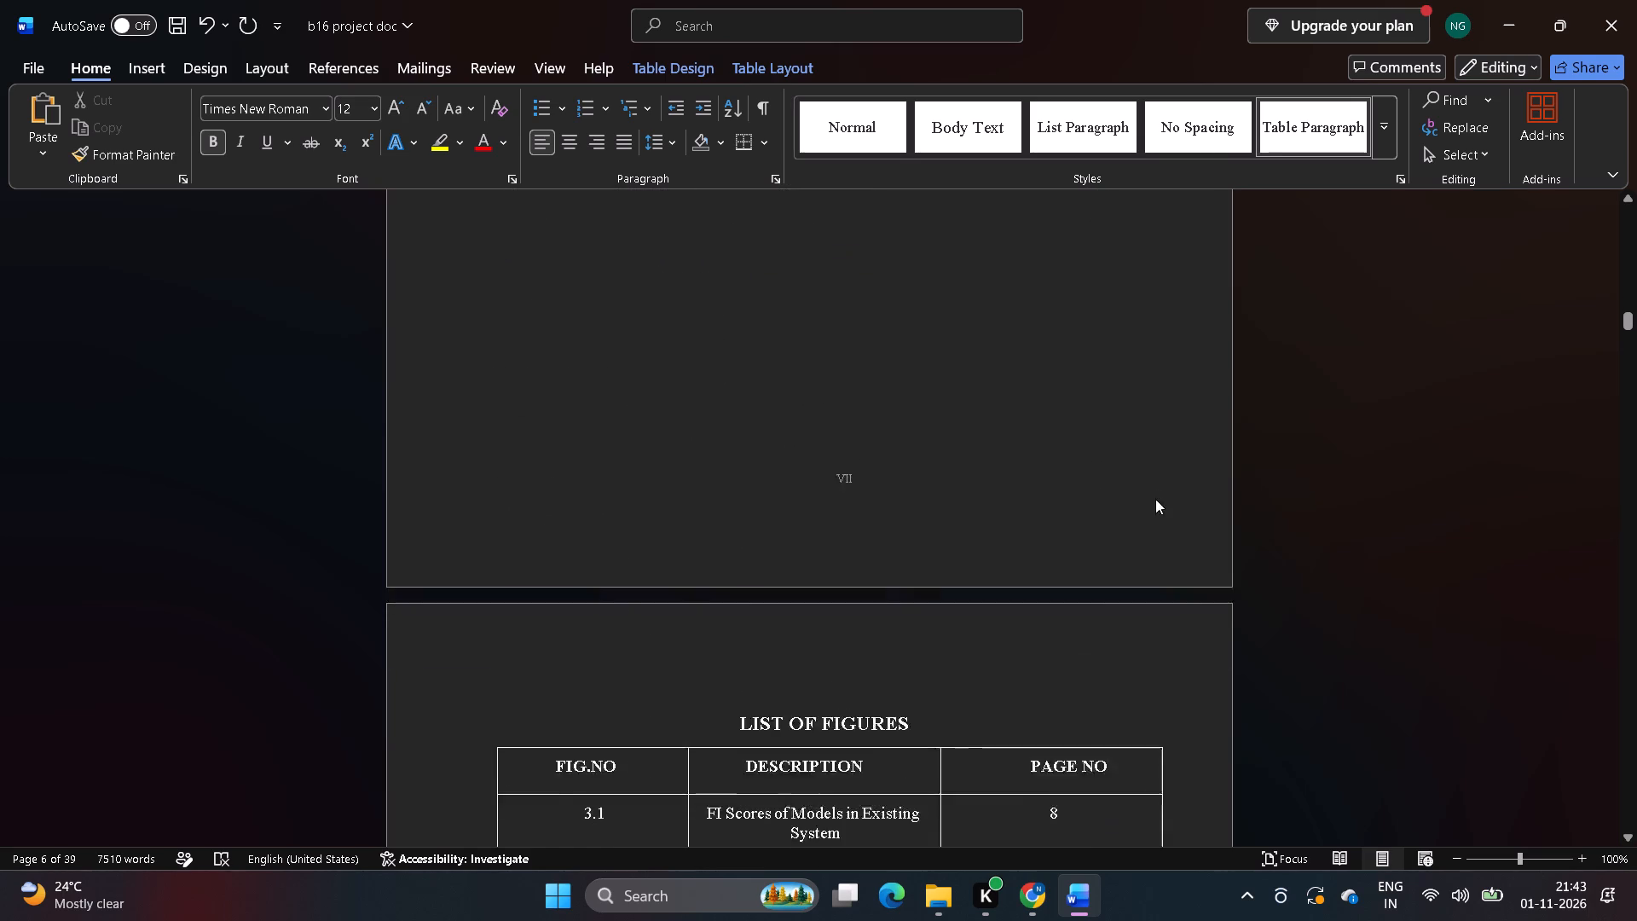
pyautogui.scroll(-5, 1155, 499)
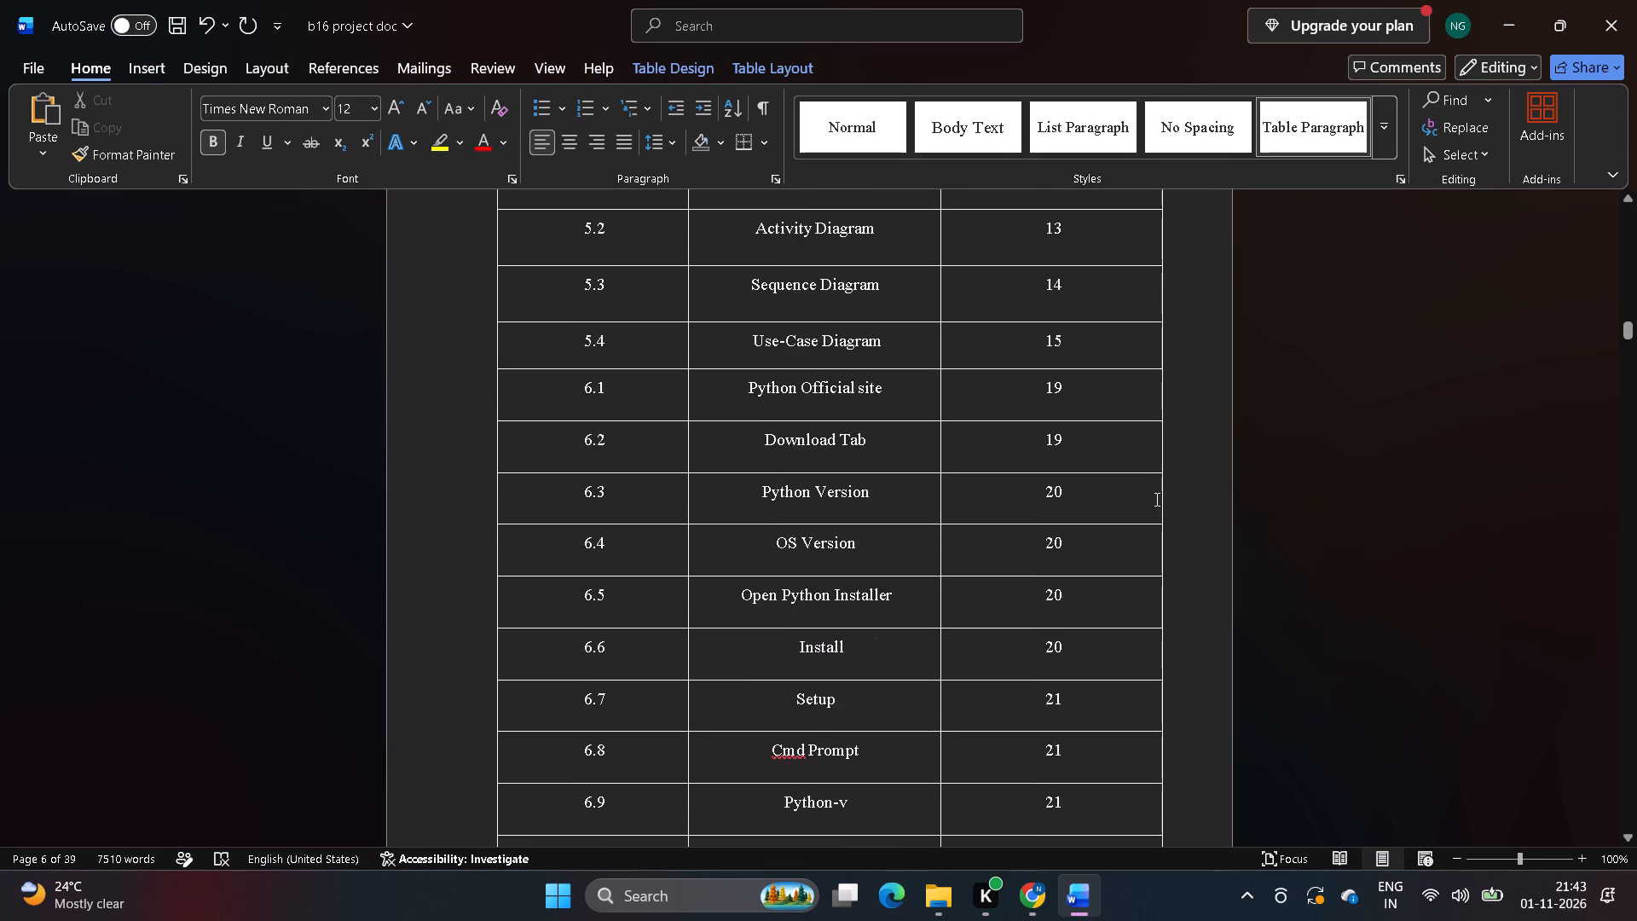
pyautogui.scroll(-6, 1155, 499)
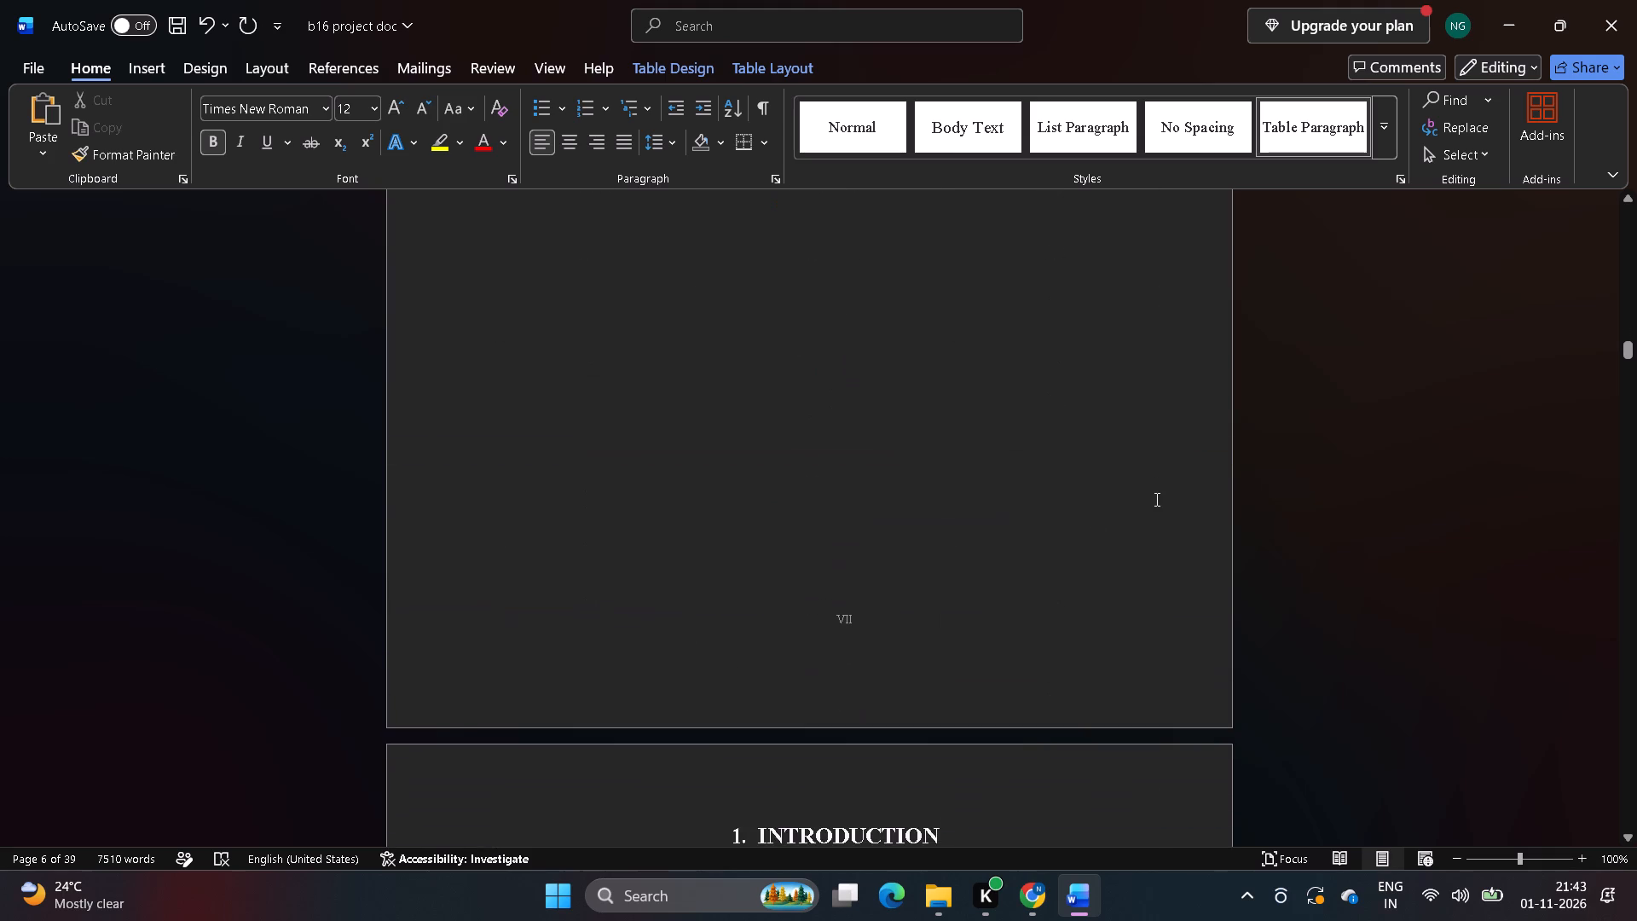
pyautogui.click(859, 618)
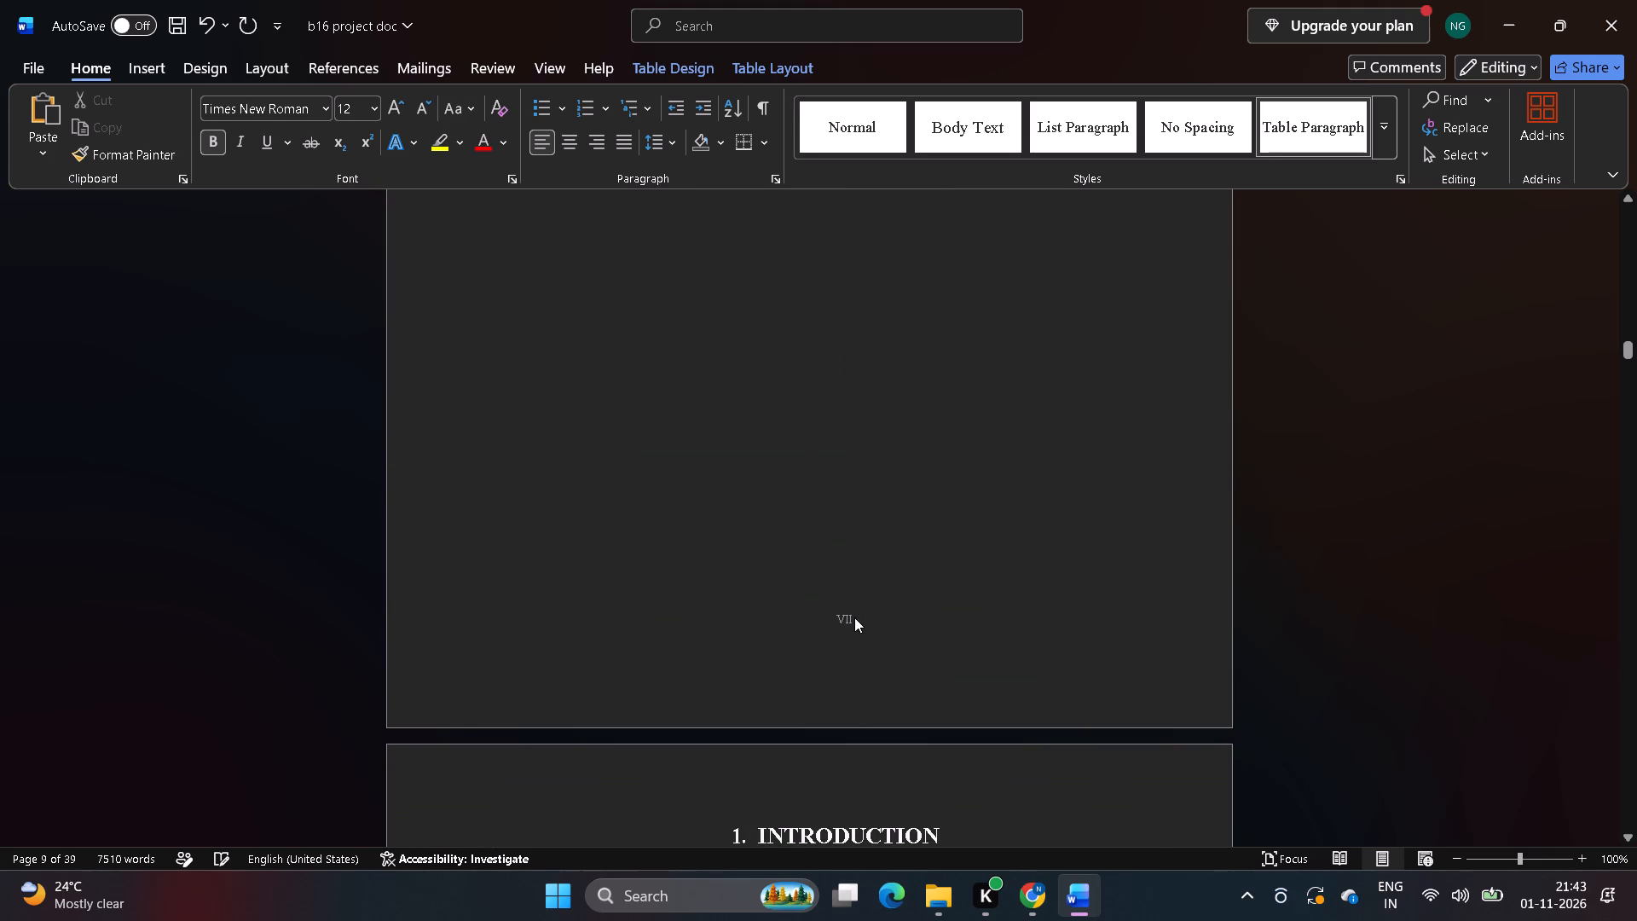
pyautogui.click(853, 615)
pyautogui.doubleClick(850, 615)
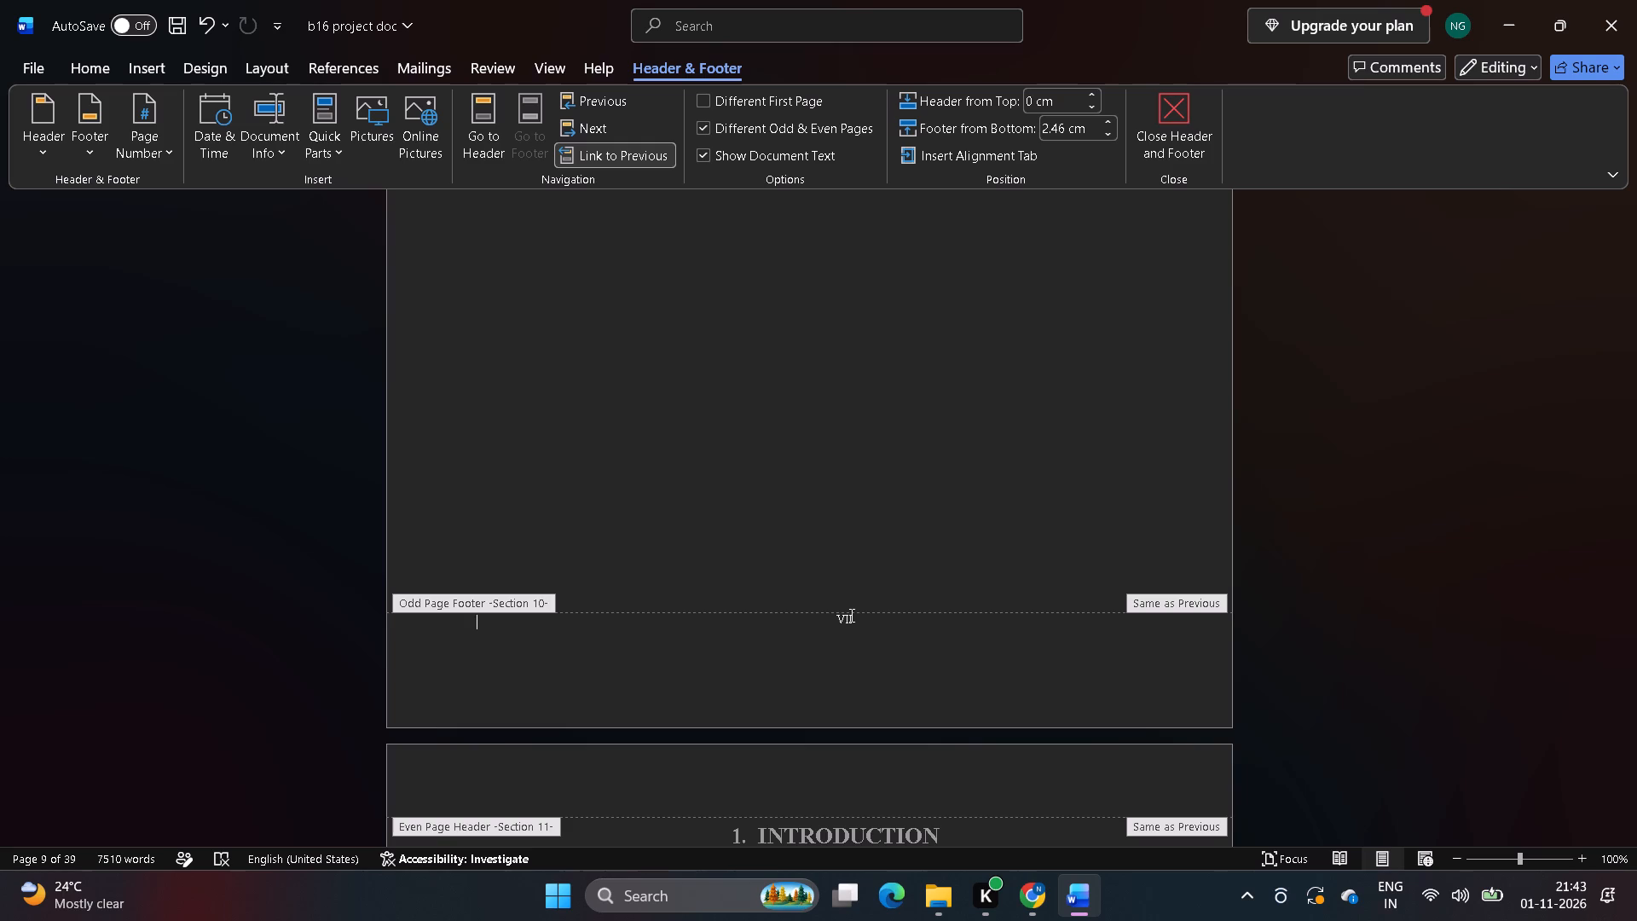
pyautogui.click(850, 615)
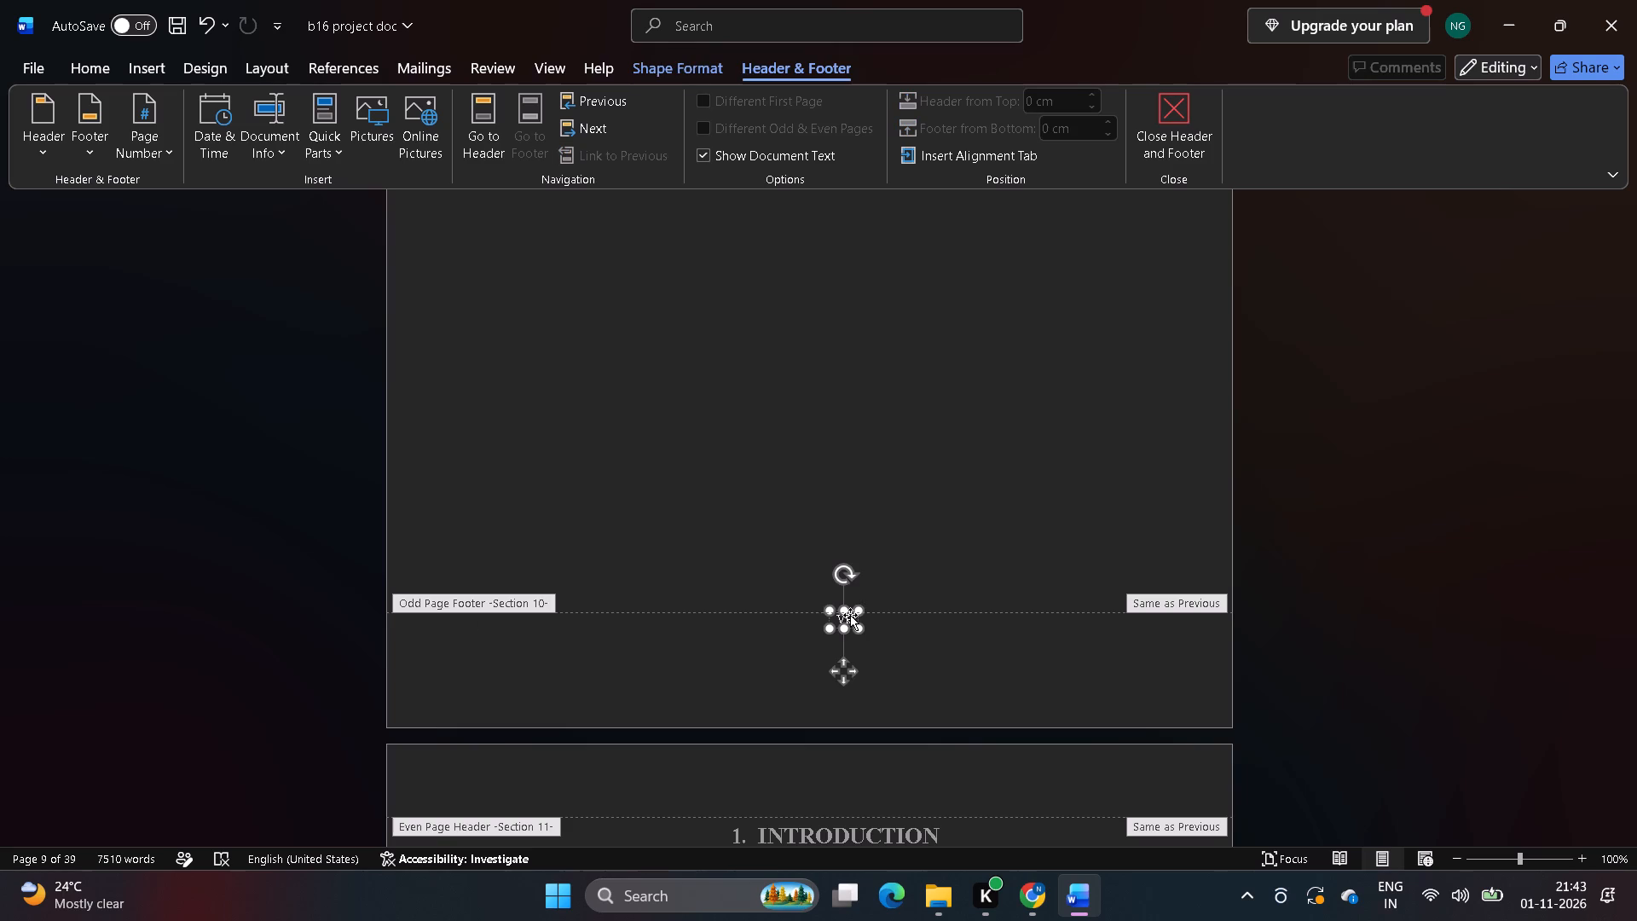
pyautogui.press('BackSpace')
pyautogui.press('BackSpace')
pyautogui.press('BackSpace')
pyautogui.press('i')
pyautogui.press('BackSpace')
pyautogui.write('IX')
pyautogui.click(944, 552)
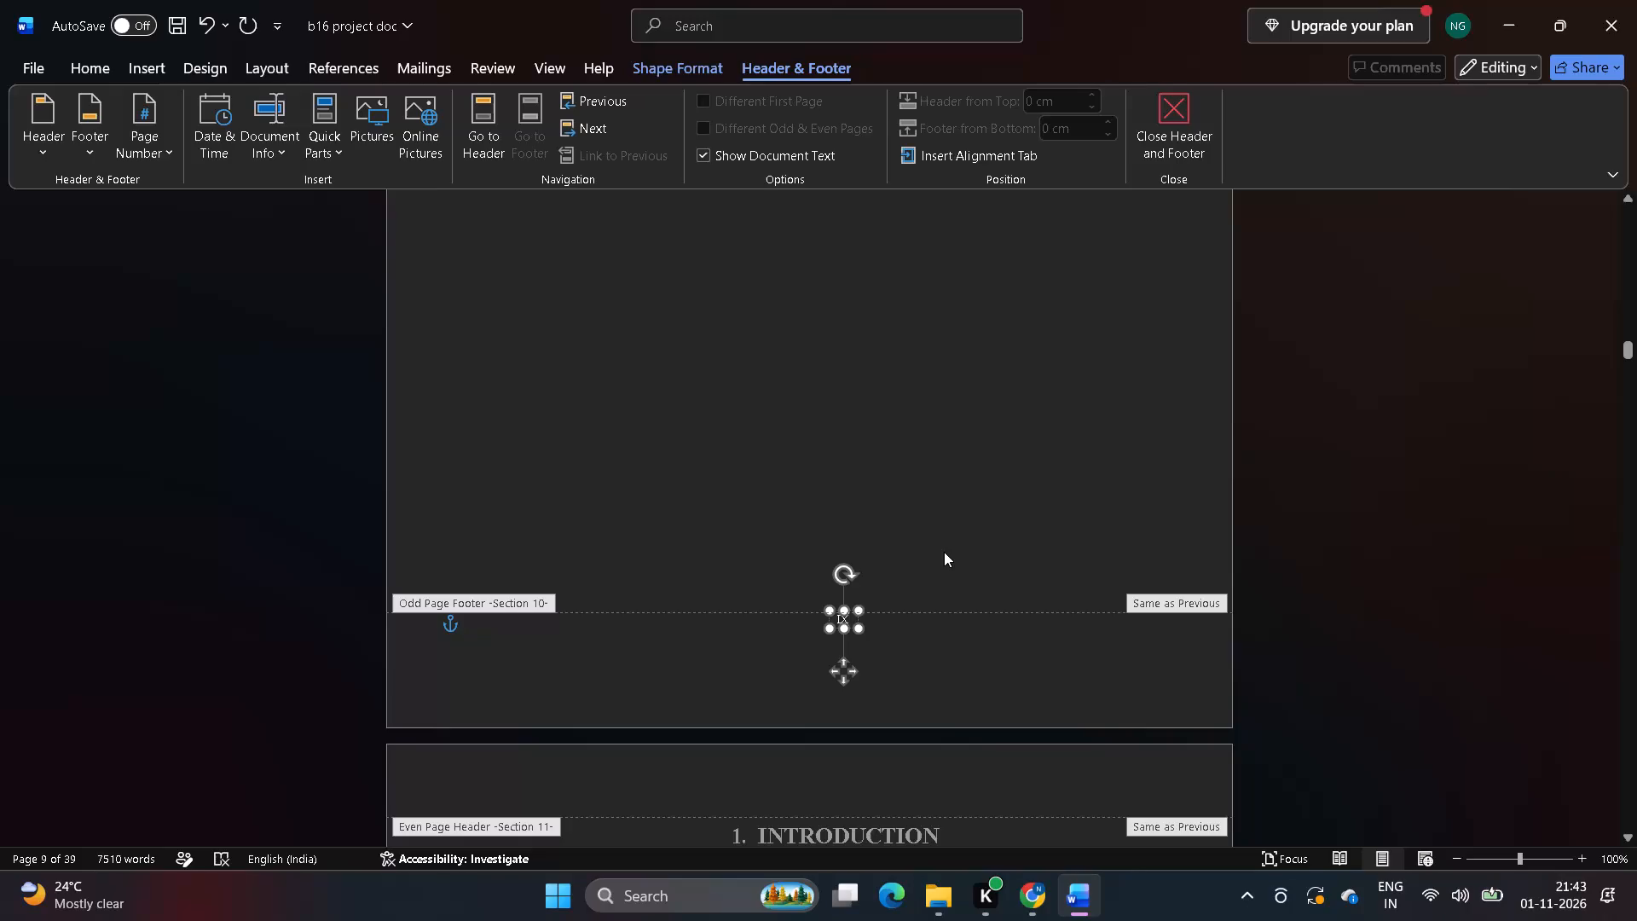
pyautogui.scroll(-1, 944, 552)
pyautogui.click(944, 552)
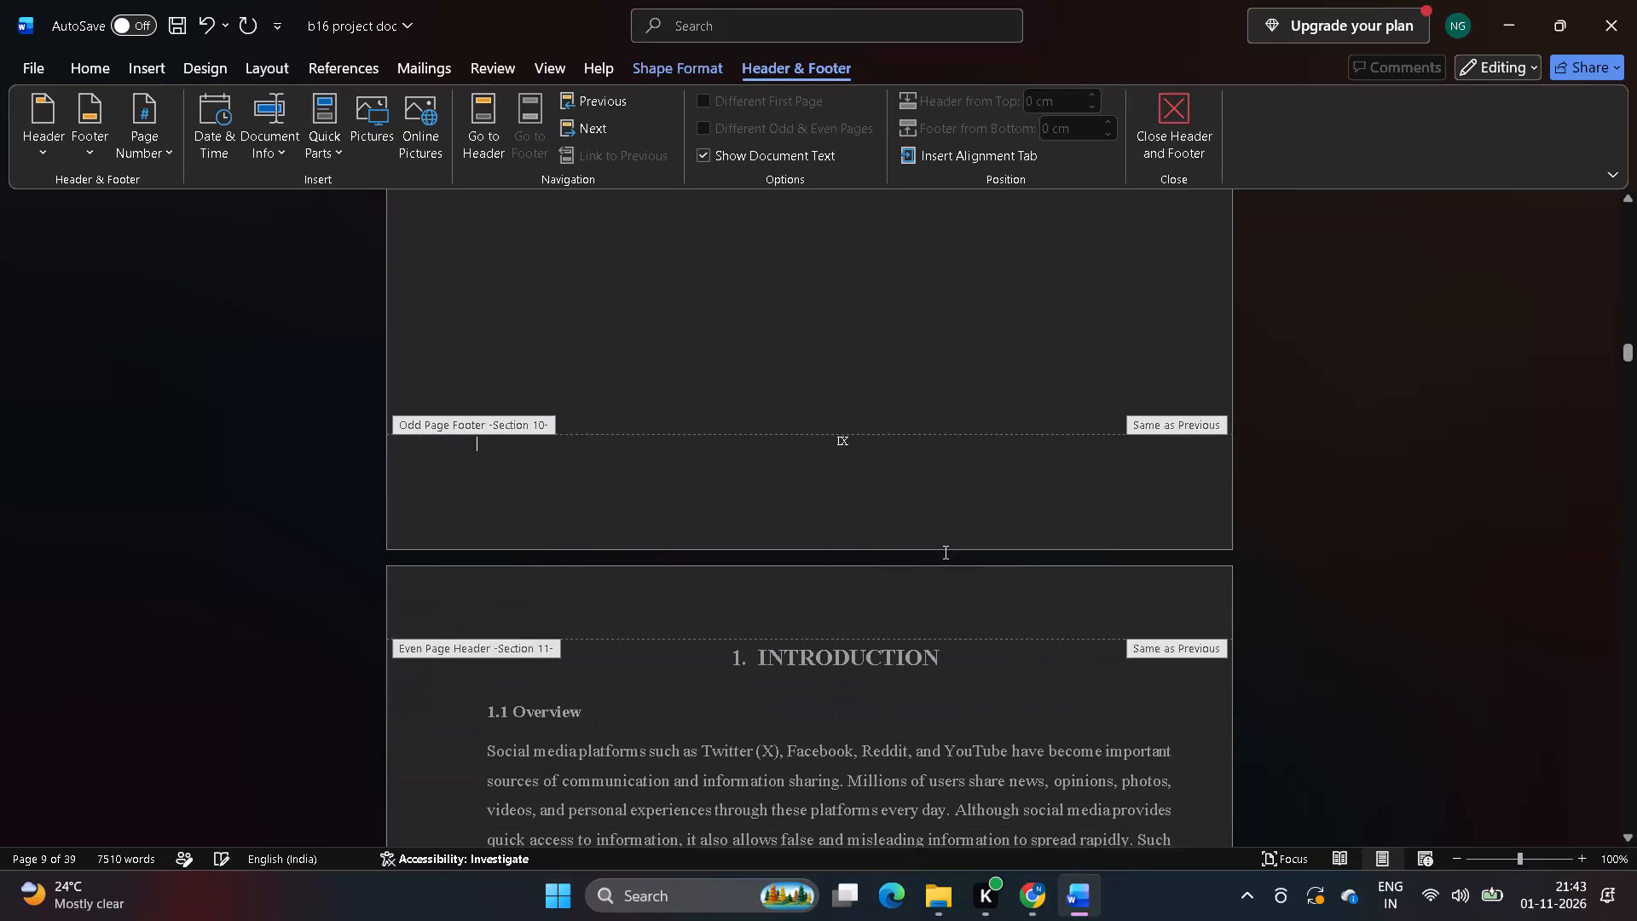
# Replace the footer number on the first Introduction page, containing 1.1 Overview, with 1.
pyautogui.scroll(-3, 944, 552)
pyautogui.scroll(1, 944, 552)
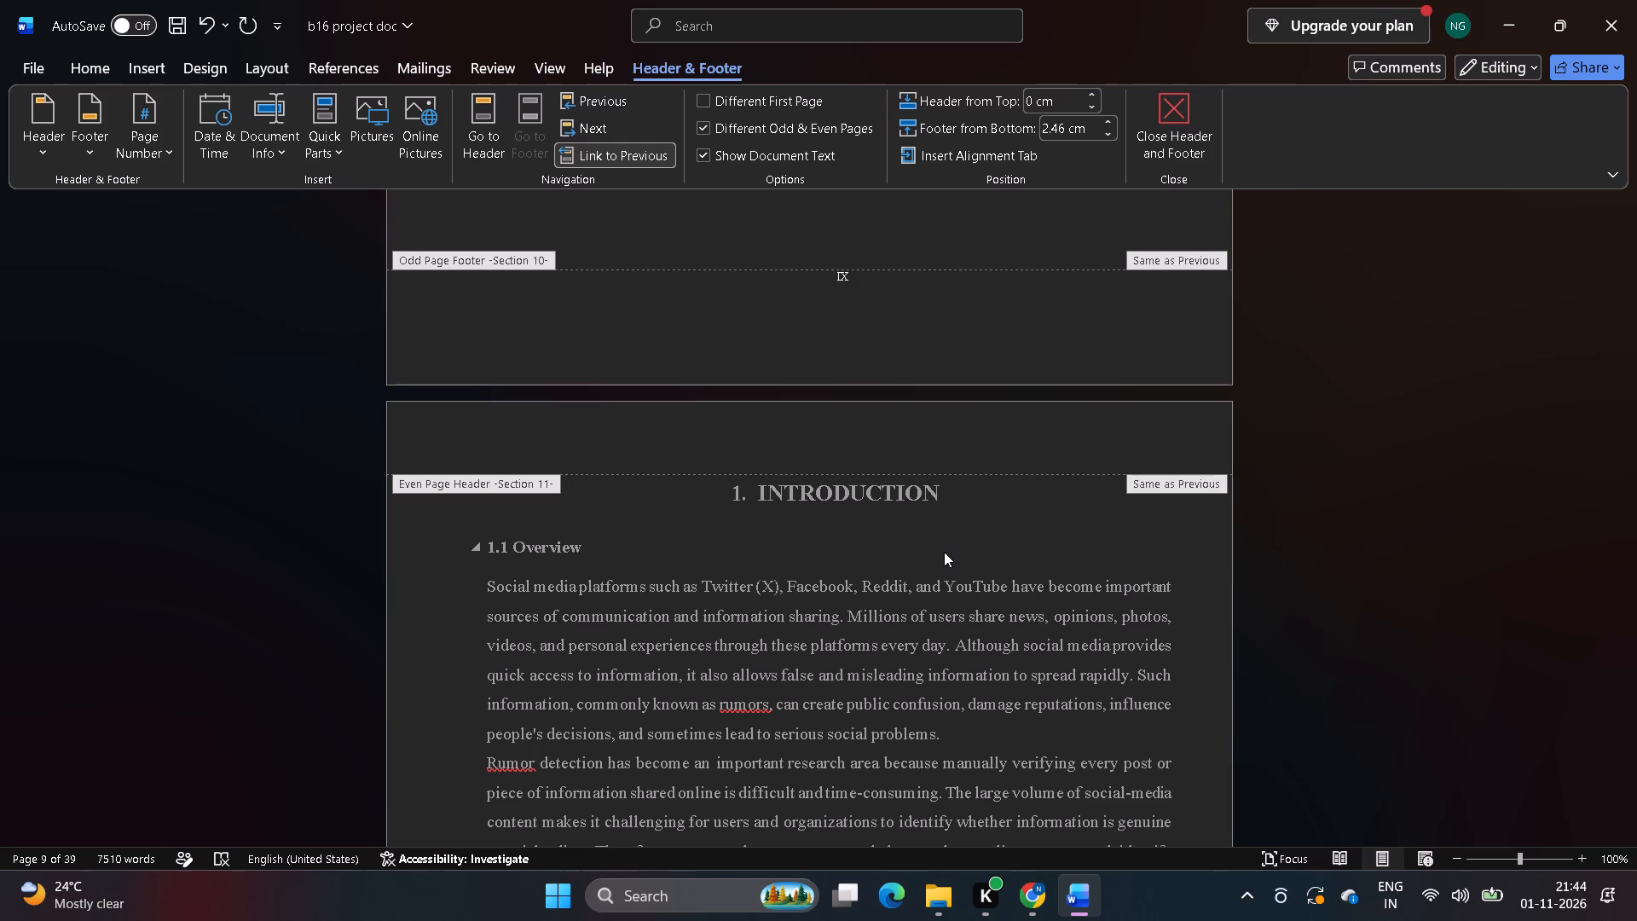
pyautogui.scroll(-5, 944, 552)
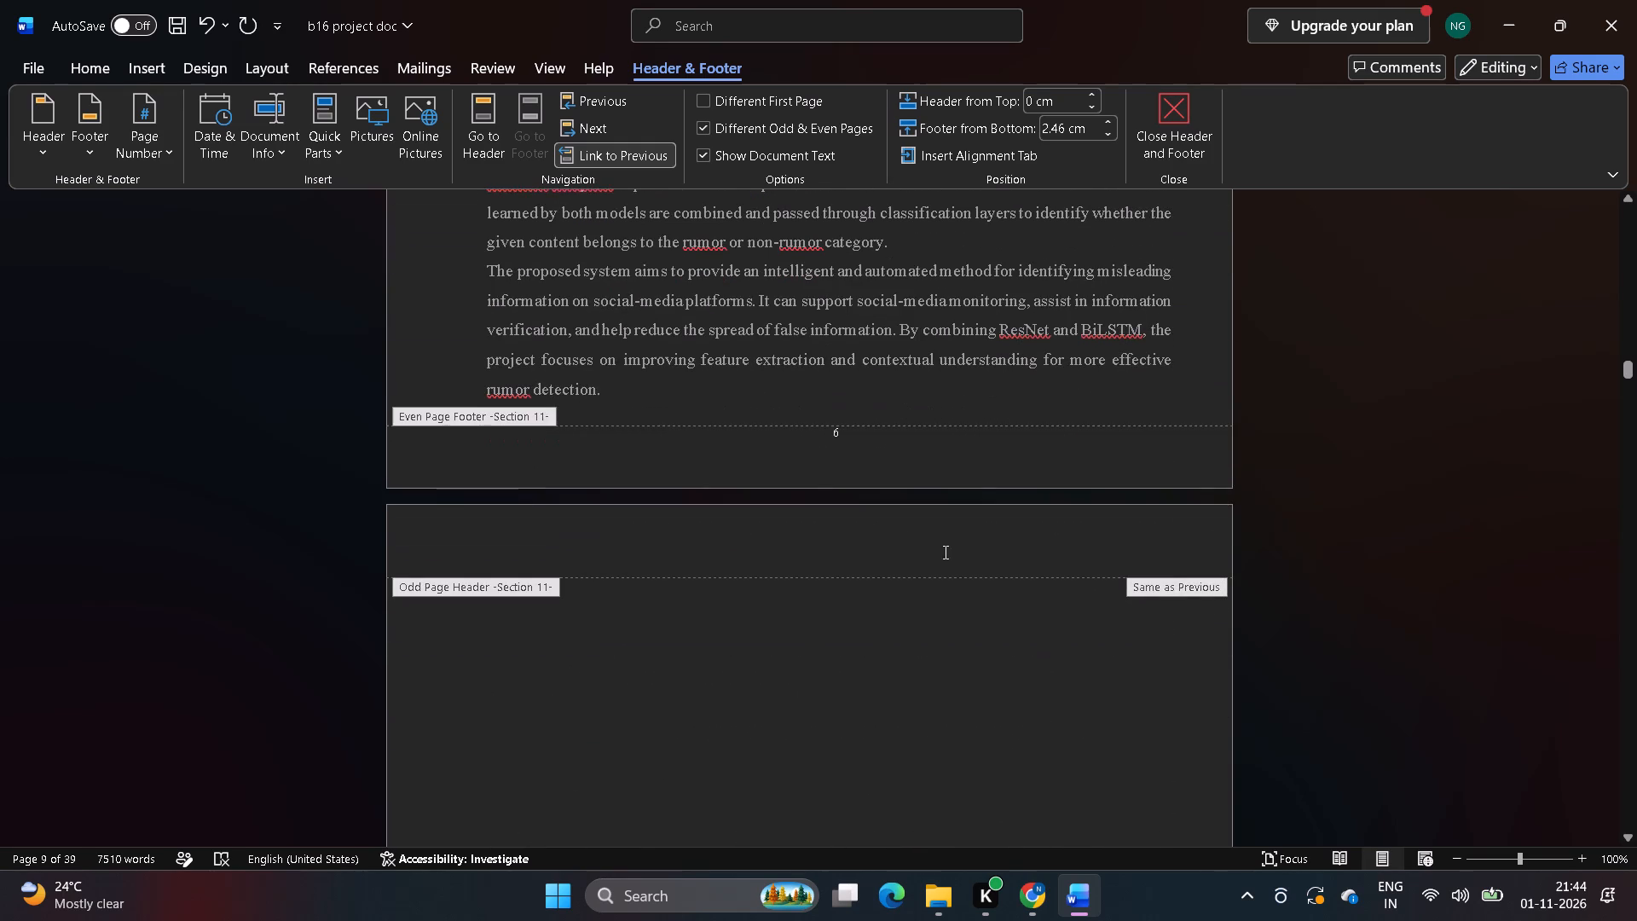
pyautogui.click(843, 435)
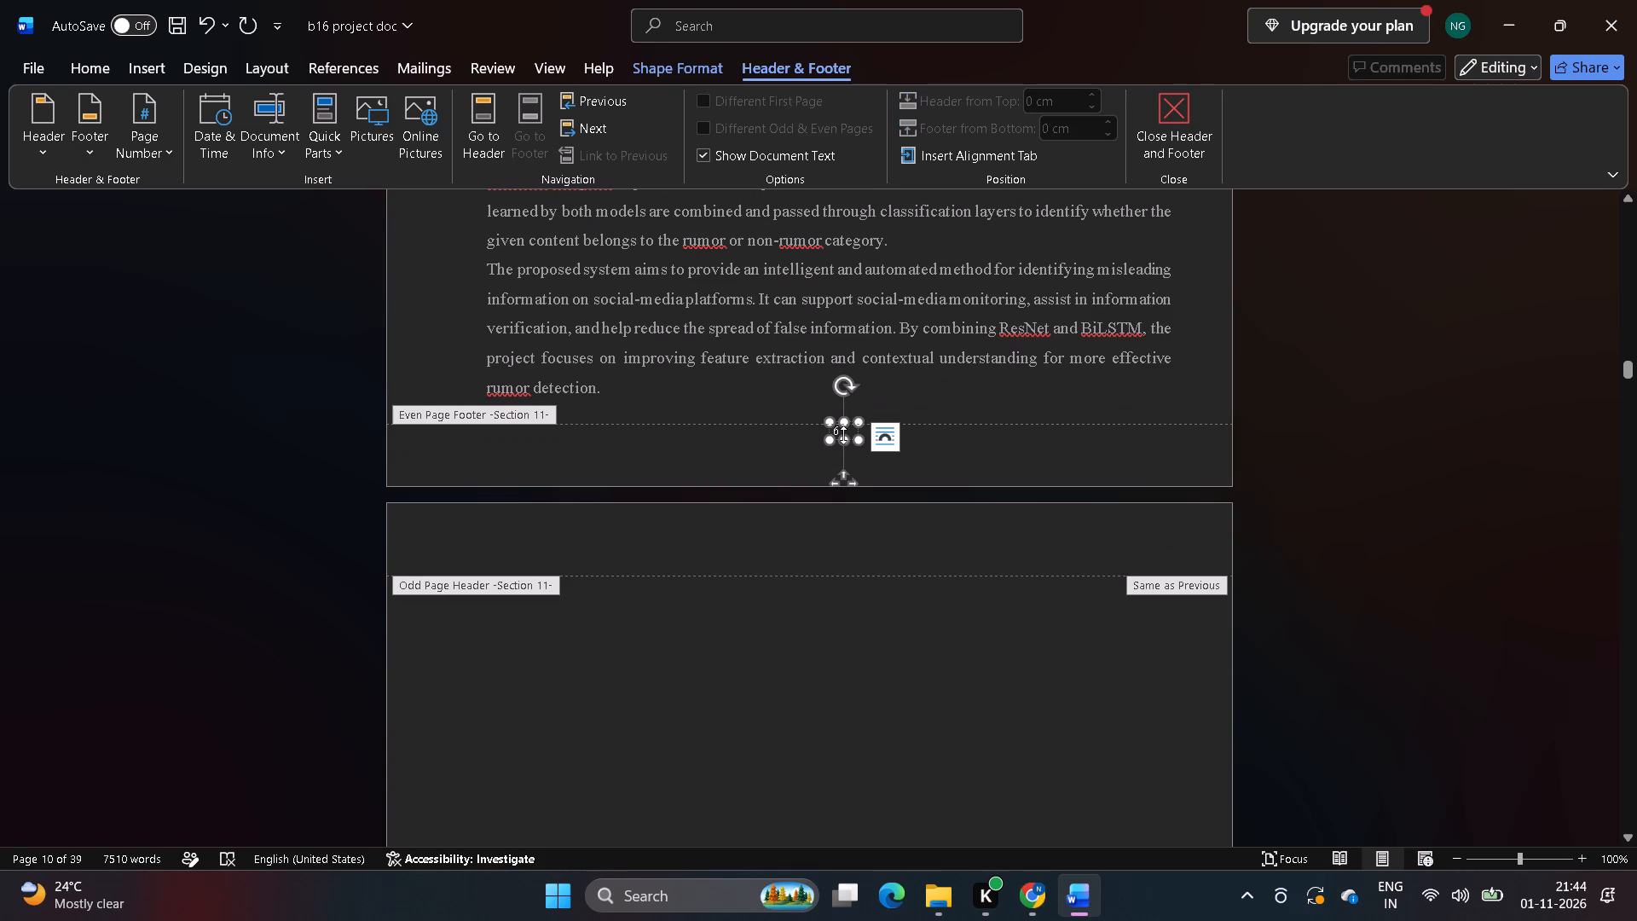
pyautogui.press('BackSpace')
pyautogui.press('BackSpace')
pyautogui.press('1')
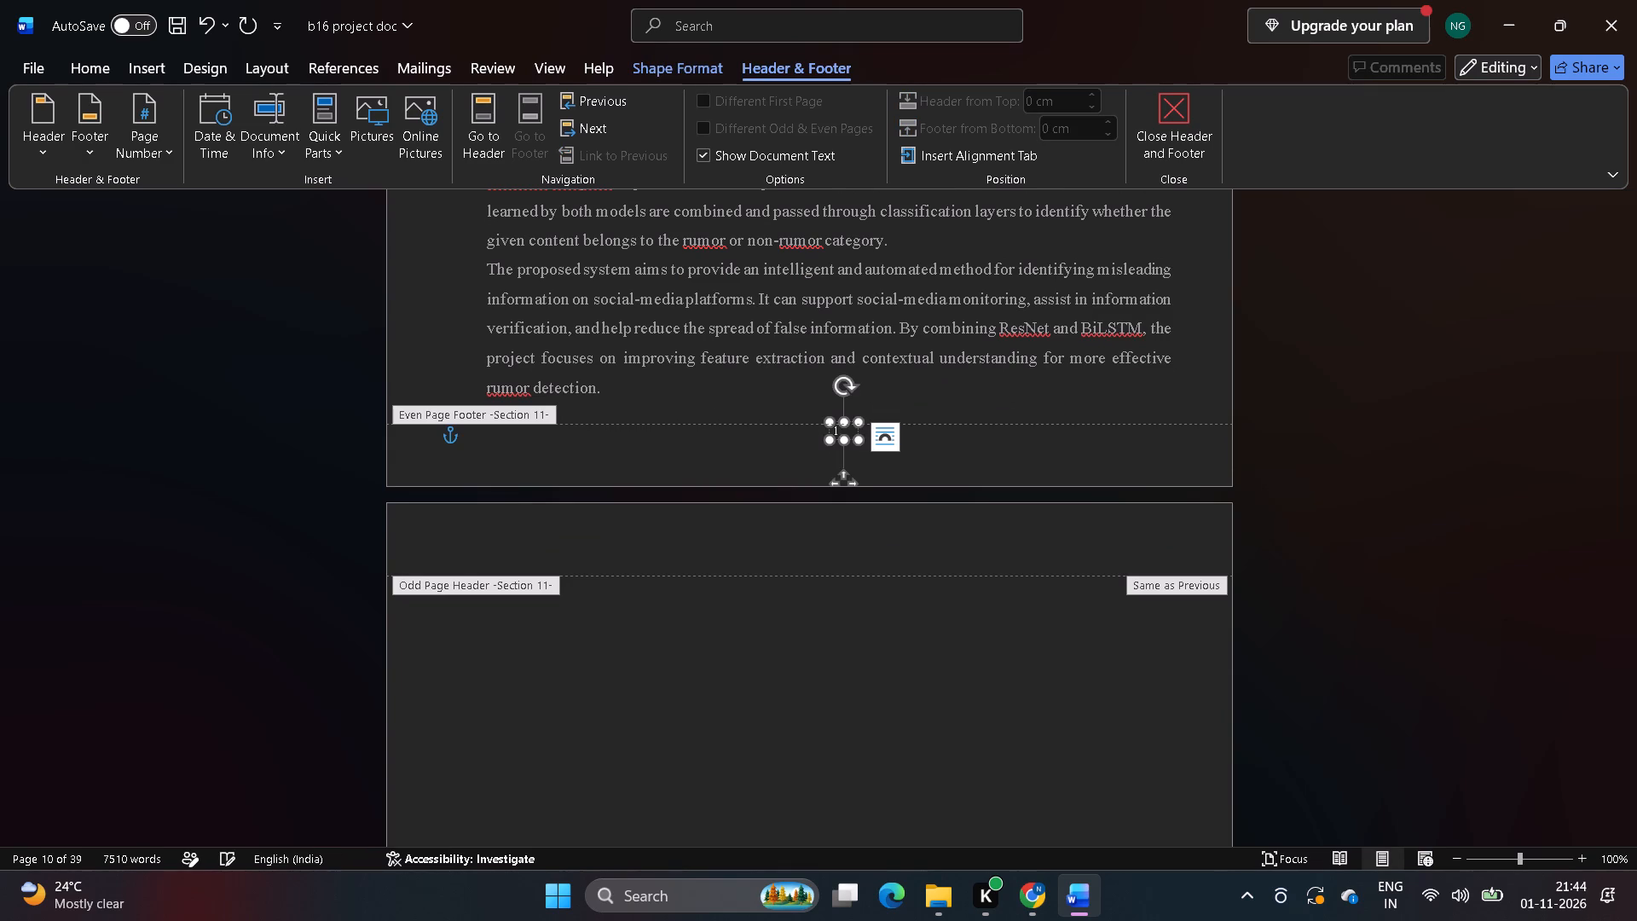
# Check the footer numbers on the blank page after 1.1 Overview and on the page where 1.4 Applications begins.
pyautogui.scroll(-3, 843, 435)
pyautogui.scroll(1, 843, 435)
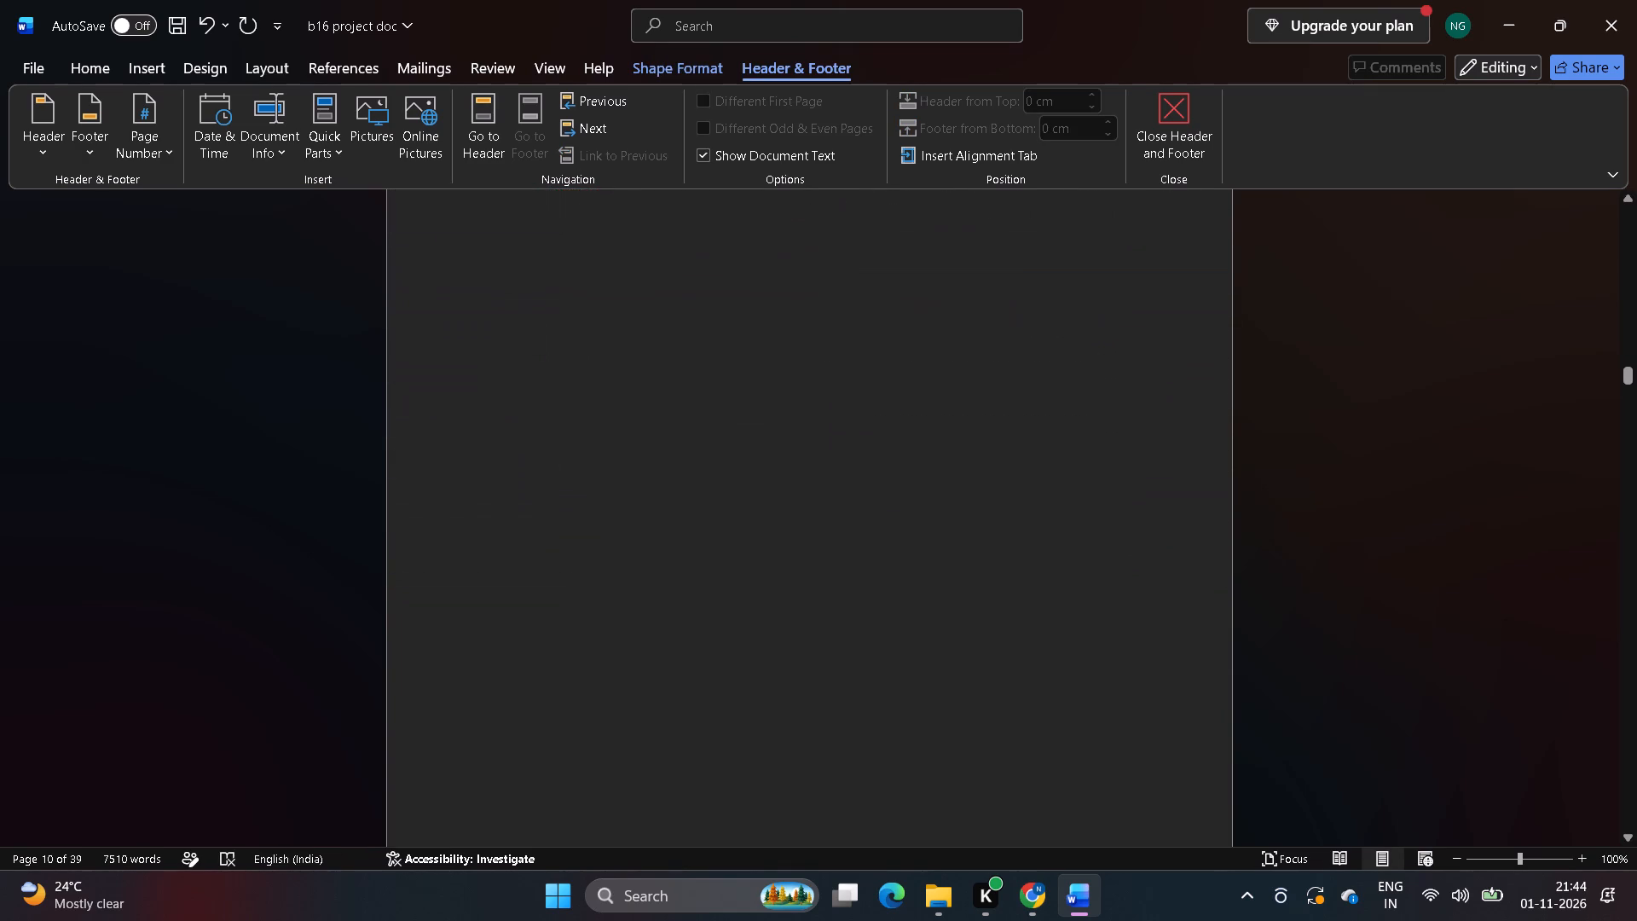
pyautogui.scroll(1, 843, 435)
pyautogui.hscroll(1, 843, 435)
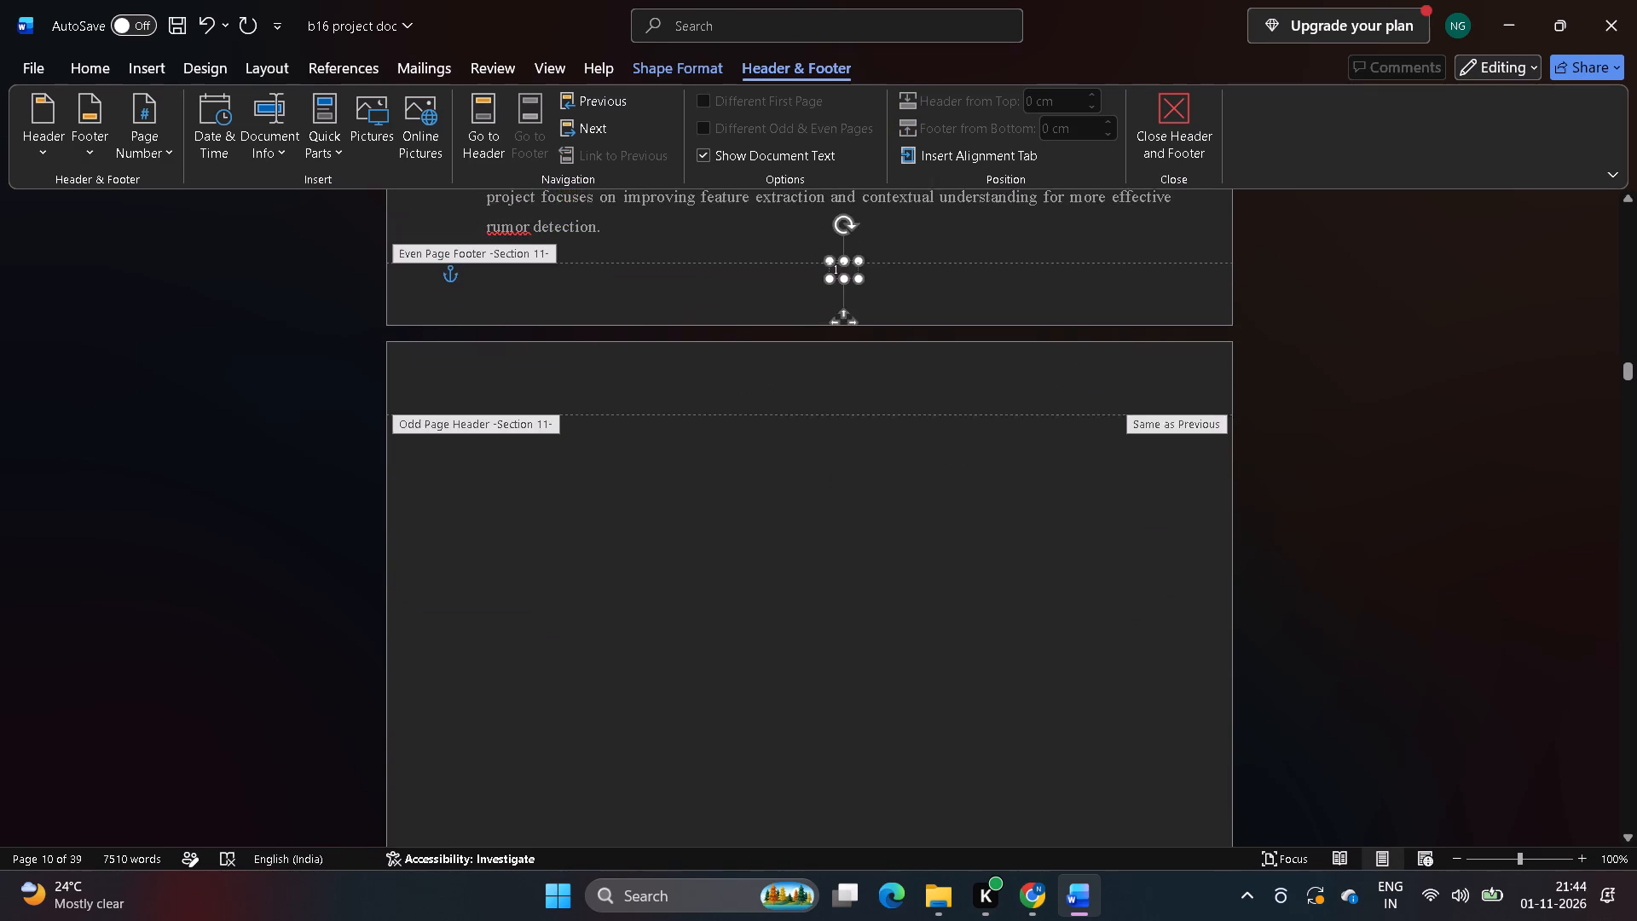
pyautogui.hscroll(1, 843, 435)
pyautogui.scroll(-2, 843, 435)
pyautogui.scroll(2, 843, 435)
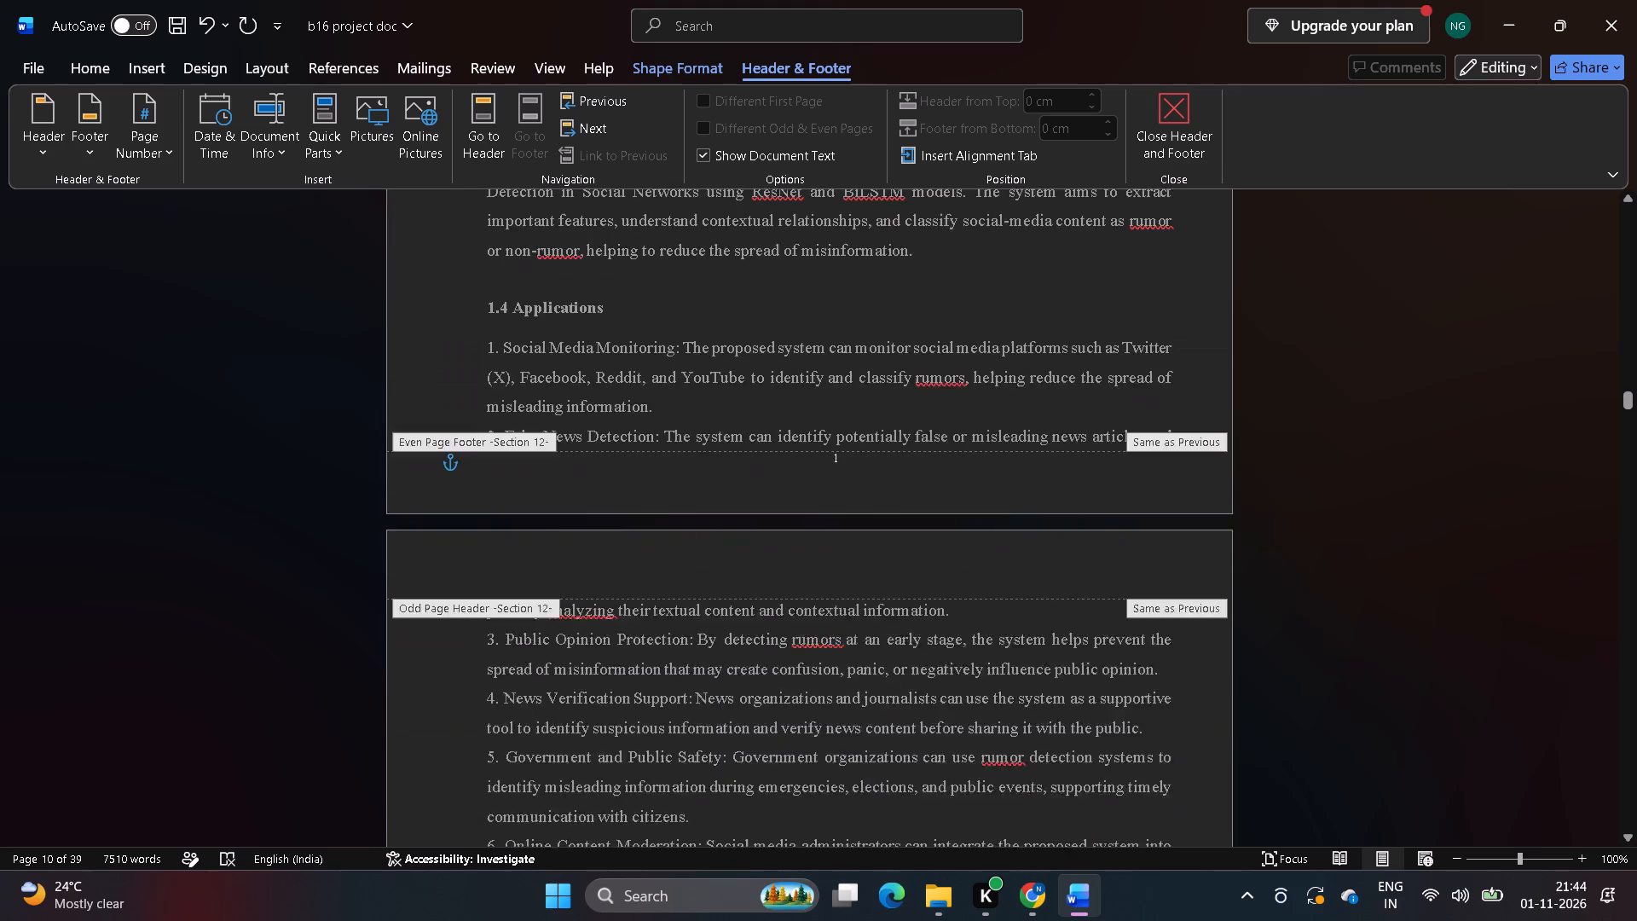
pyautogui.scroll(3, 843, 435)
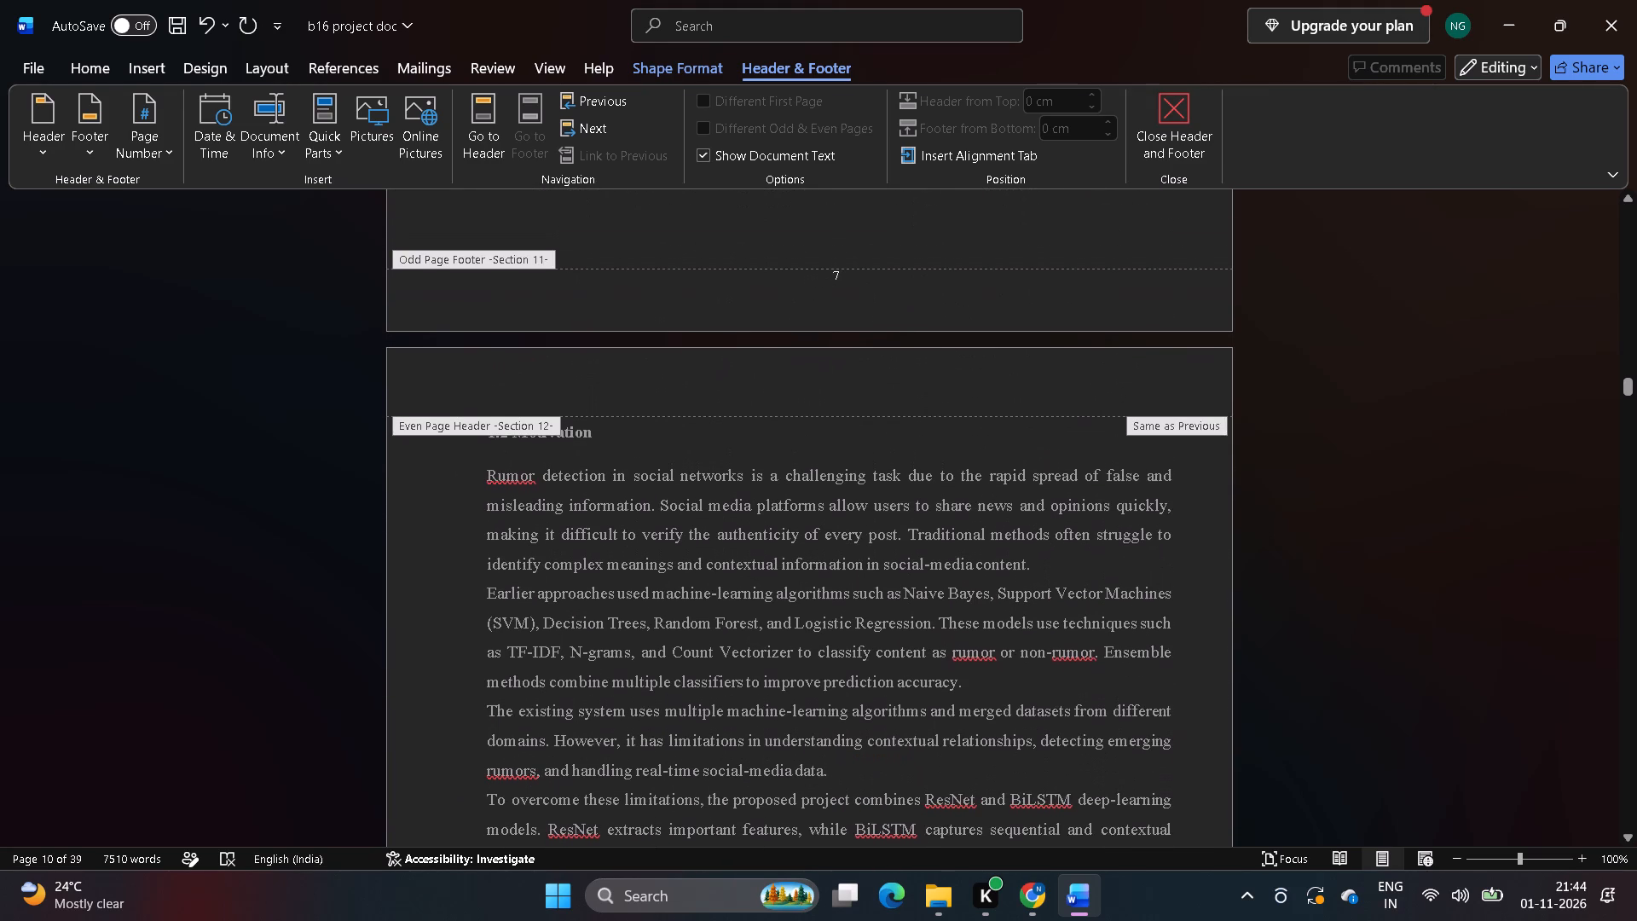
pyautogui.scroll(2, 843, 435)
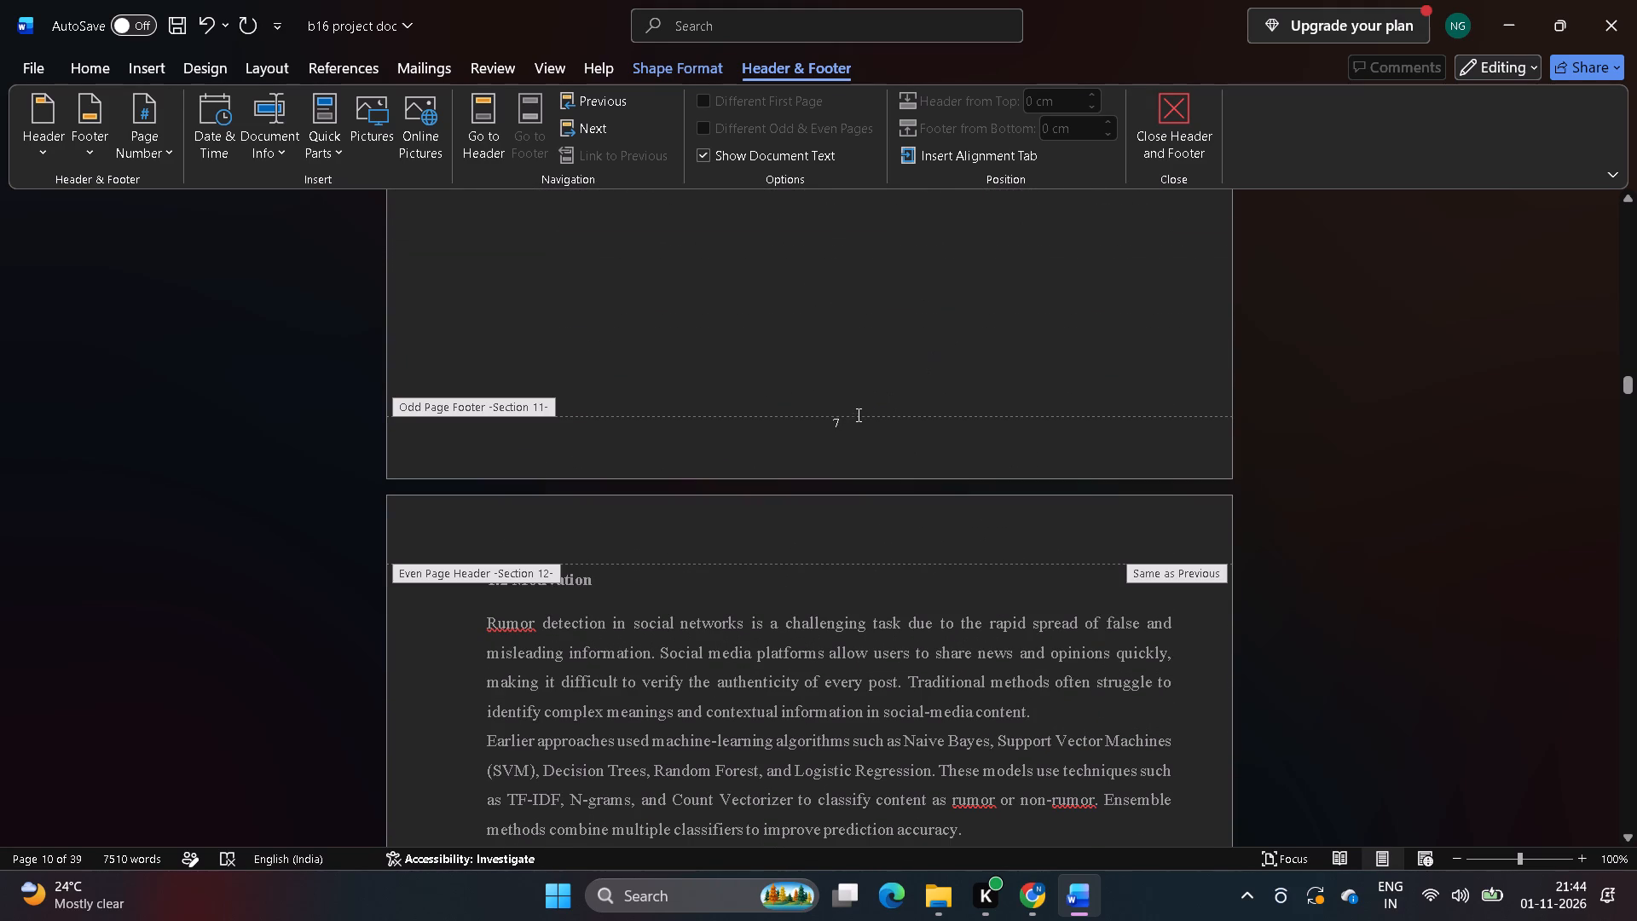
pyautogui.click(857, 422)
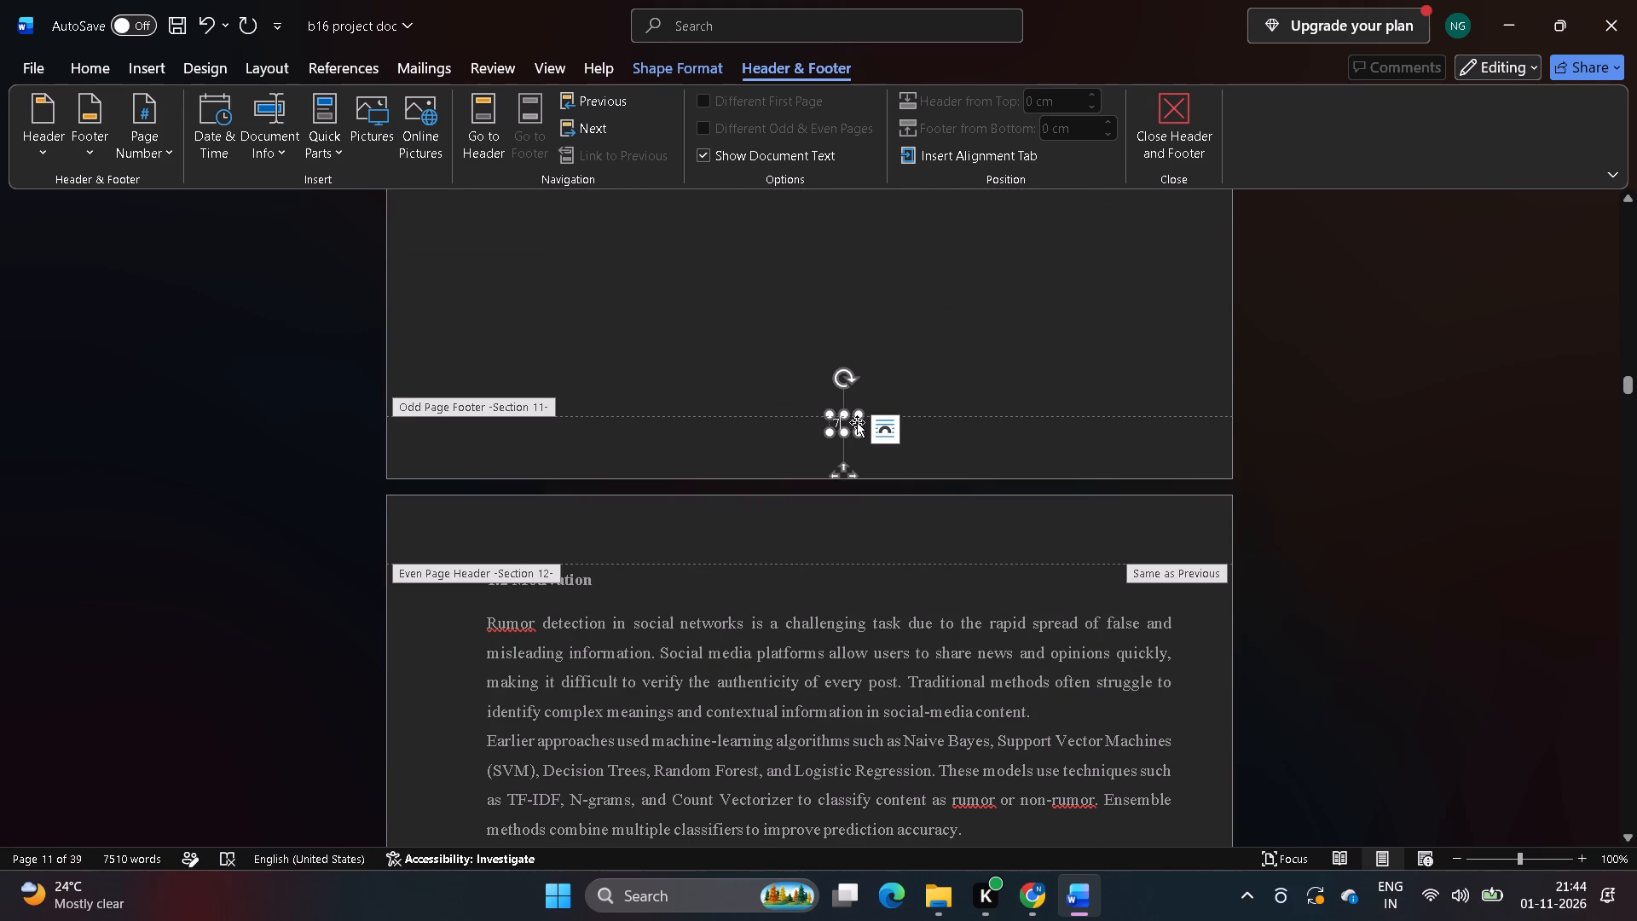
pyautogui.scroll(4, 857, 422)
pyautogui.scroll(-1, 857, 422)
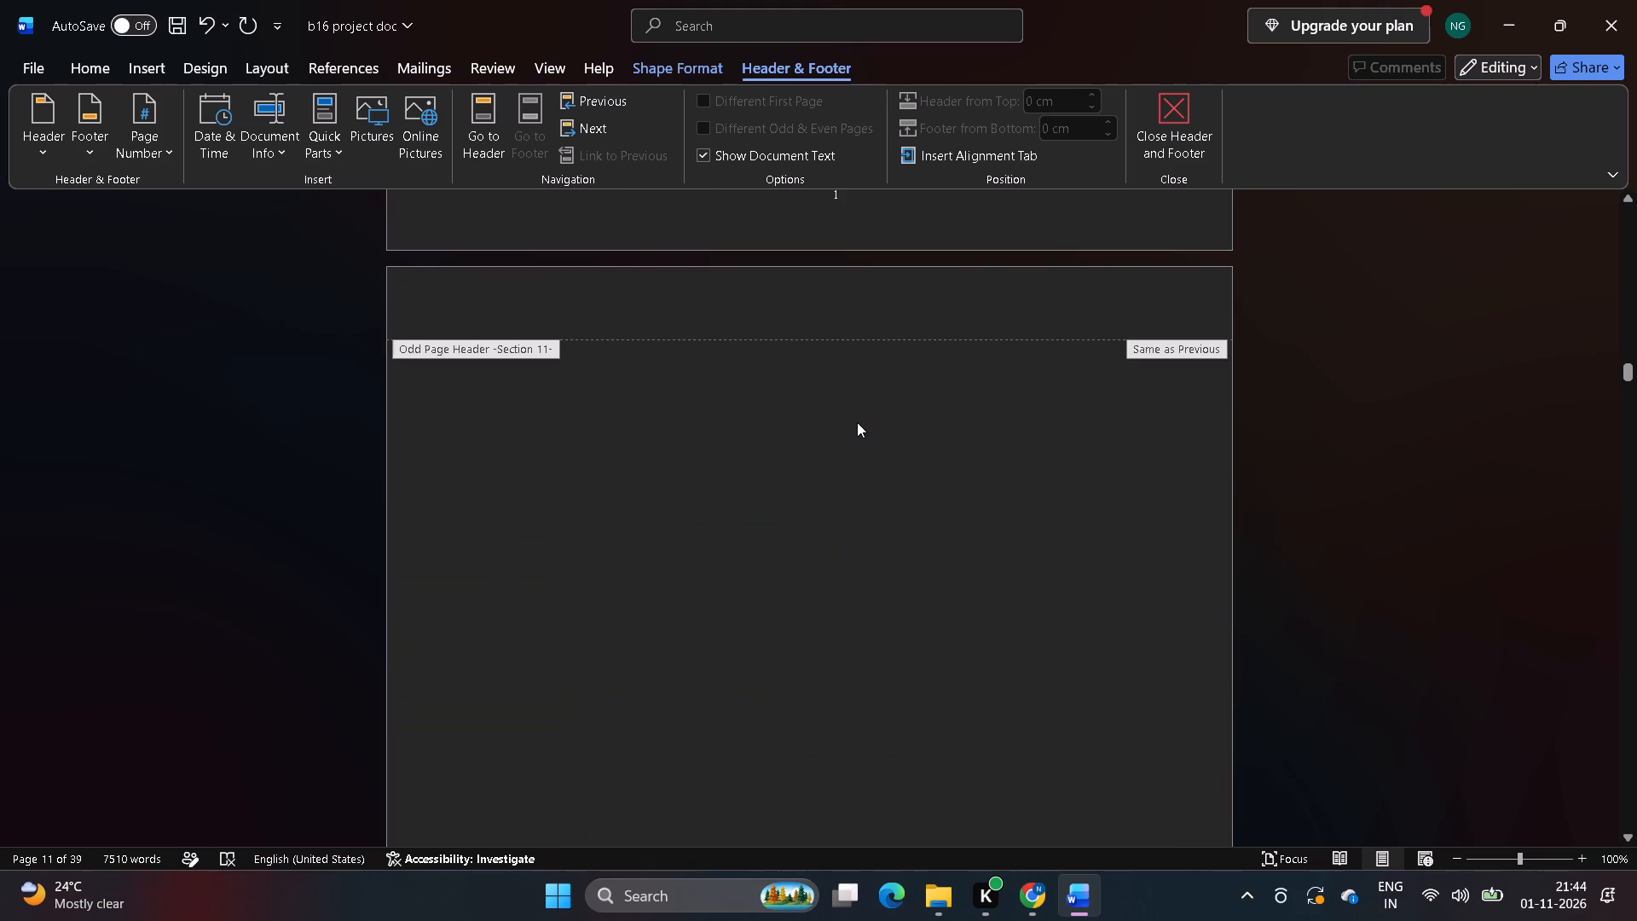
# Replace the footer number on the page where 1.4 Applications begins with 2.
pyautogui.scroll(-1, 857, 422)
pyautogui.hscroll(1, 857, 422)
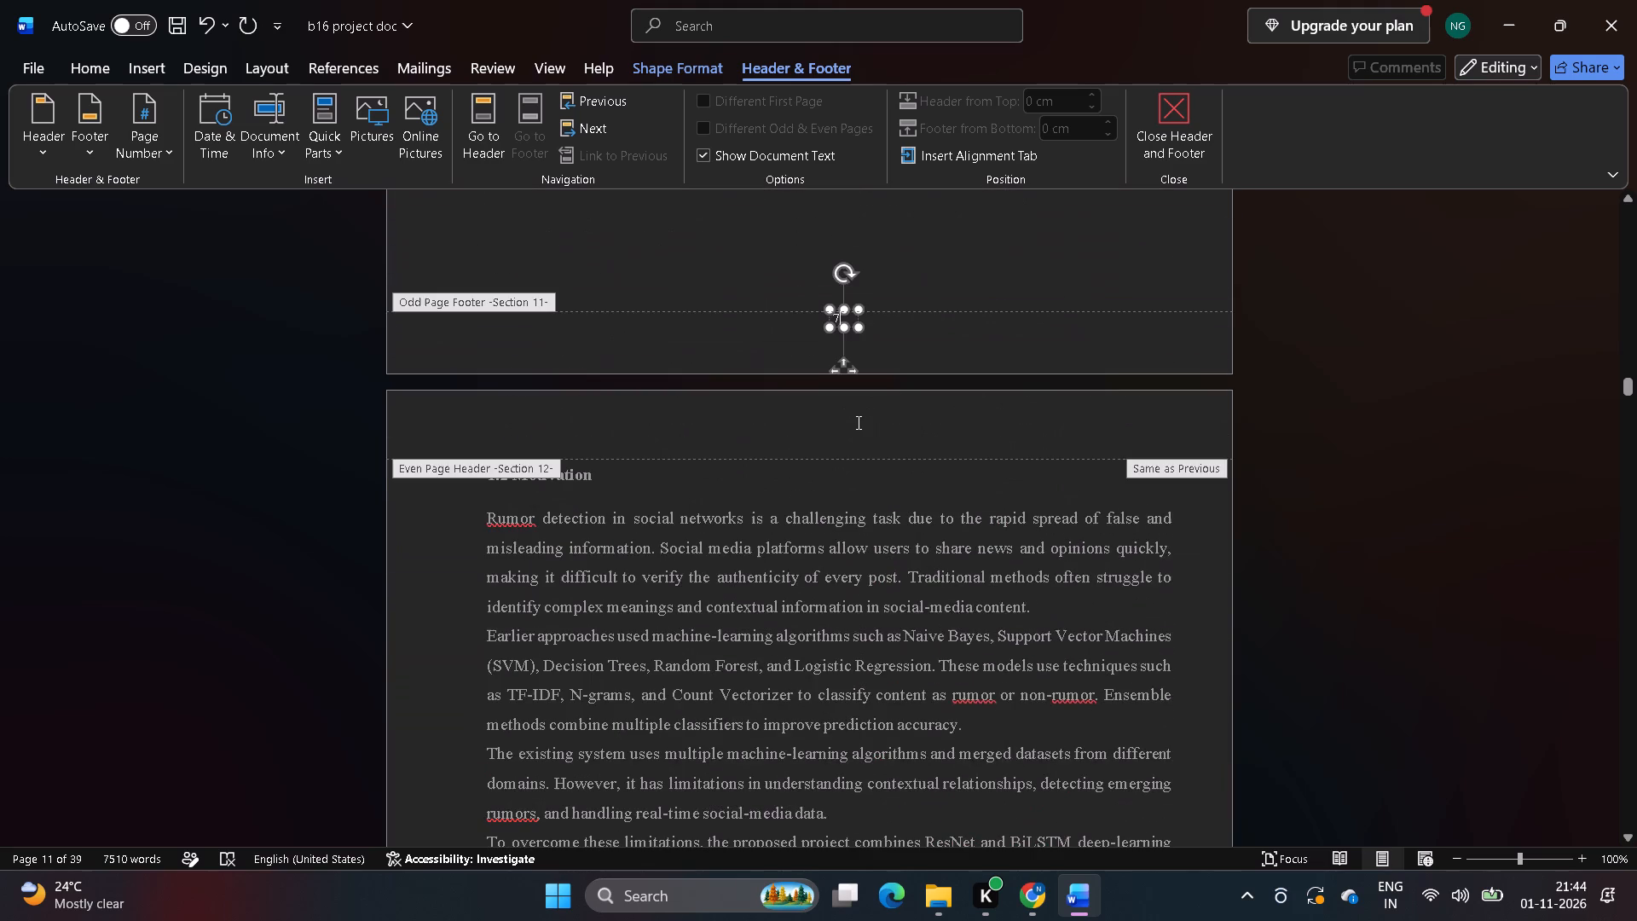
pyautogui.hscroll(1, 857, 422)
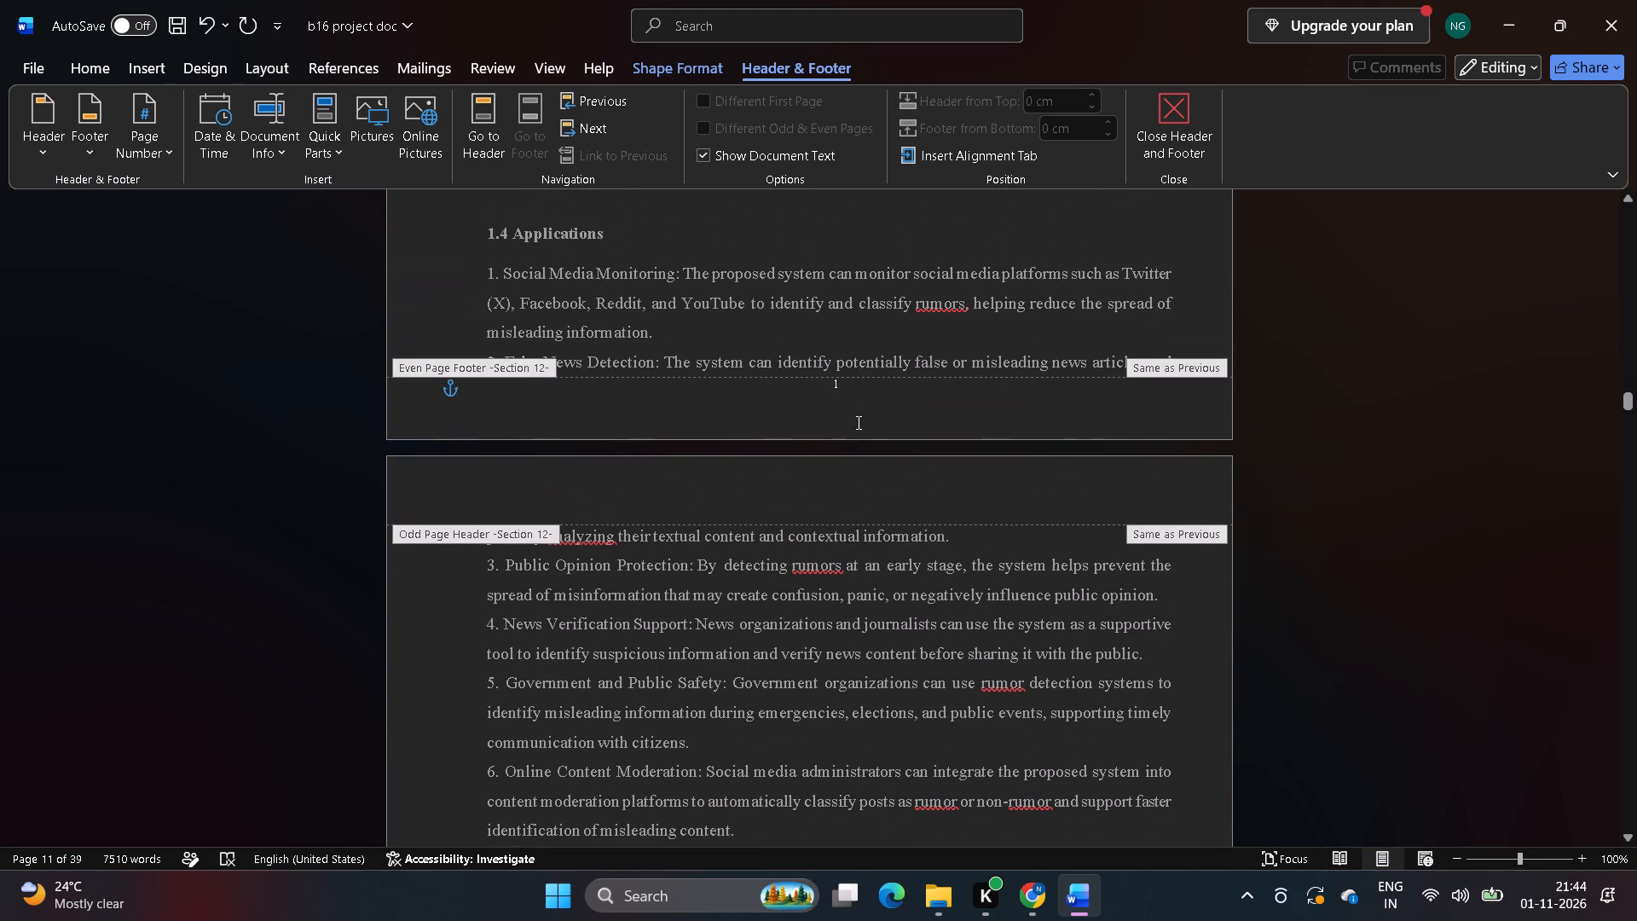
pyautogui.click(842, 383)
pyautogui.click(842, 383)
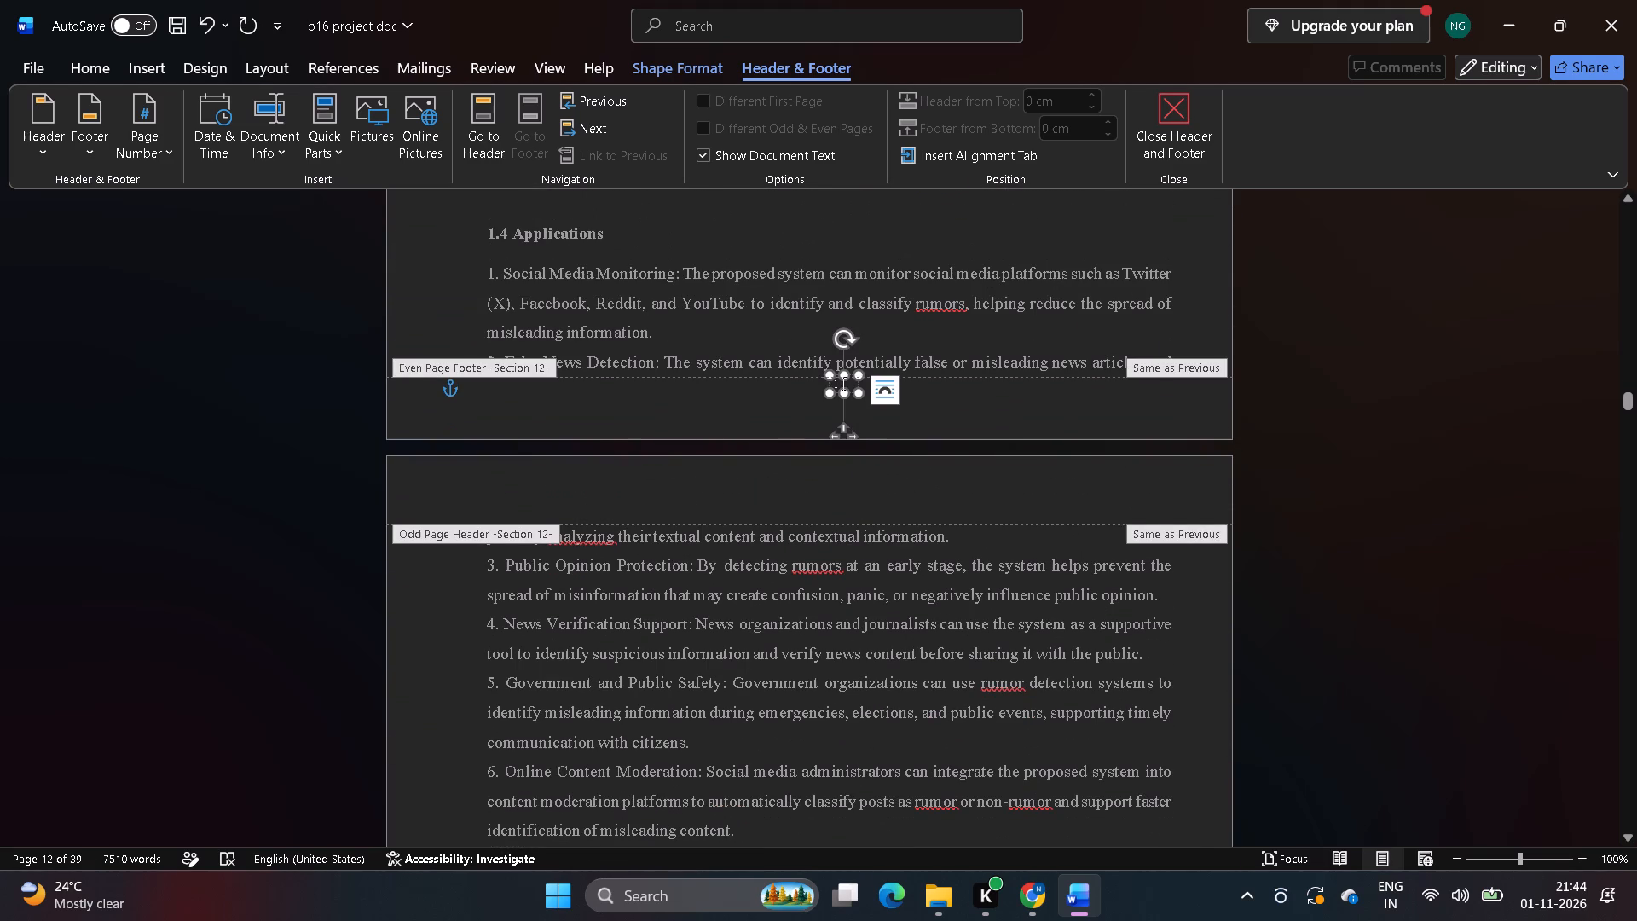
pyautogui.press('BackSpace')
pyautogui.press('2')
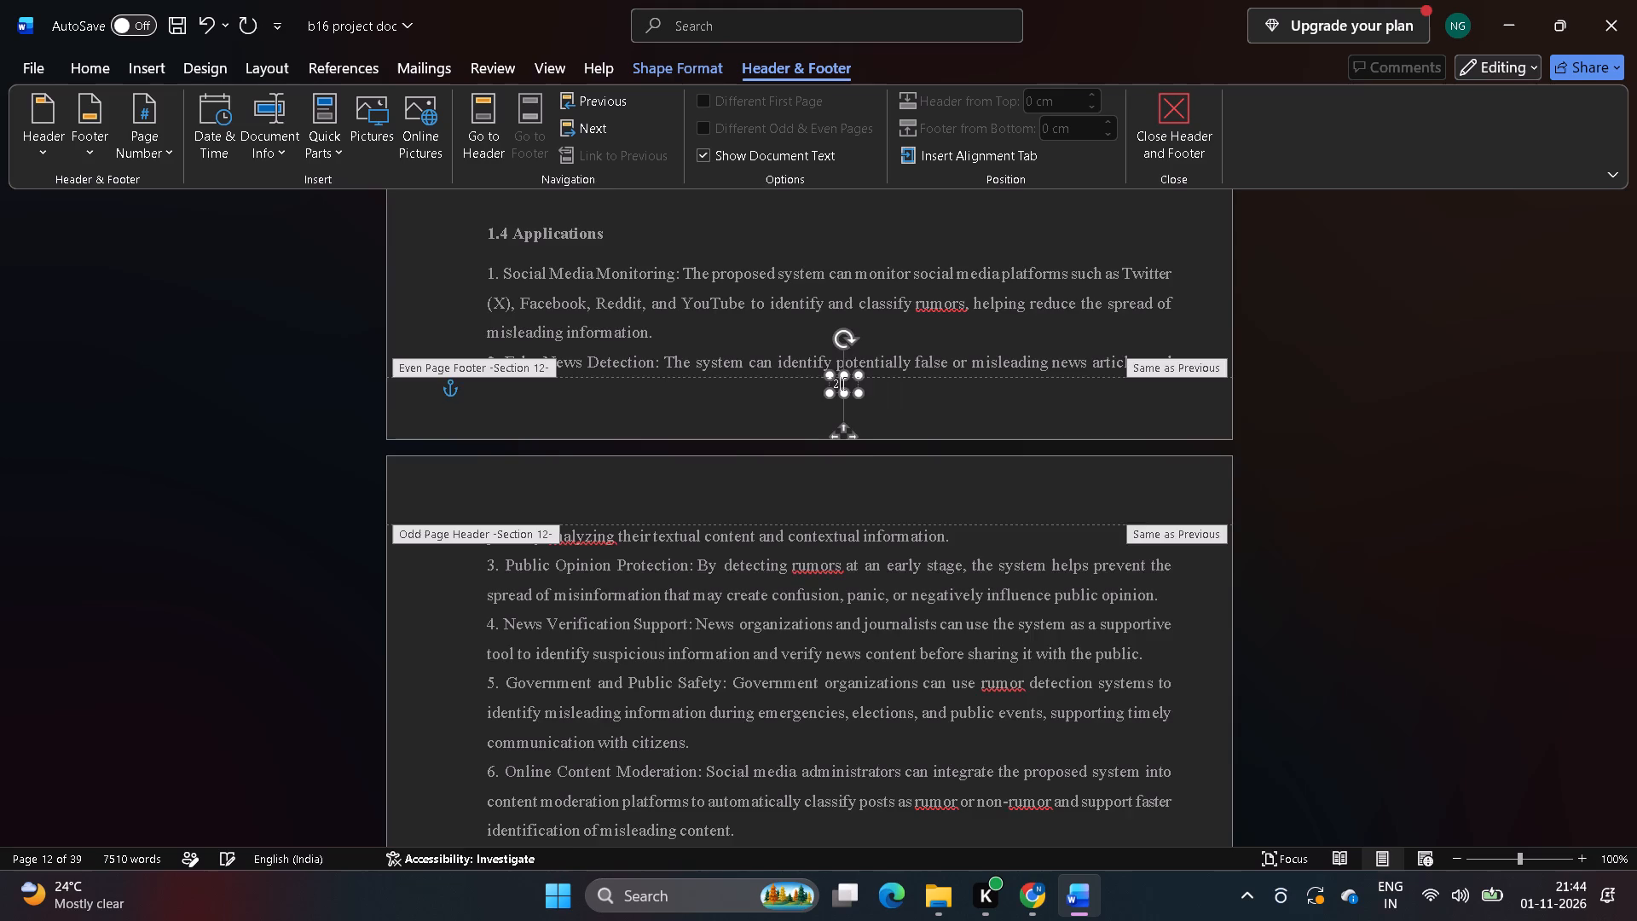
# Replace the footer number on the page where the 1.4 Applications list ends with 3.
pyautogui.scroll(-6, 842, 383)
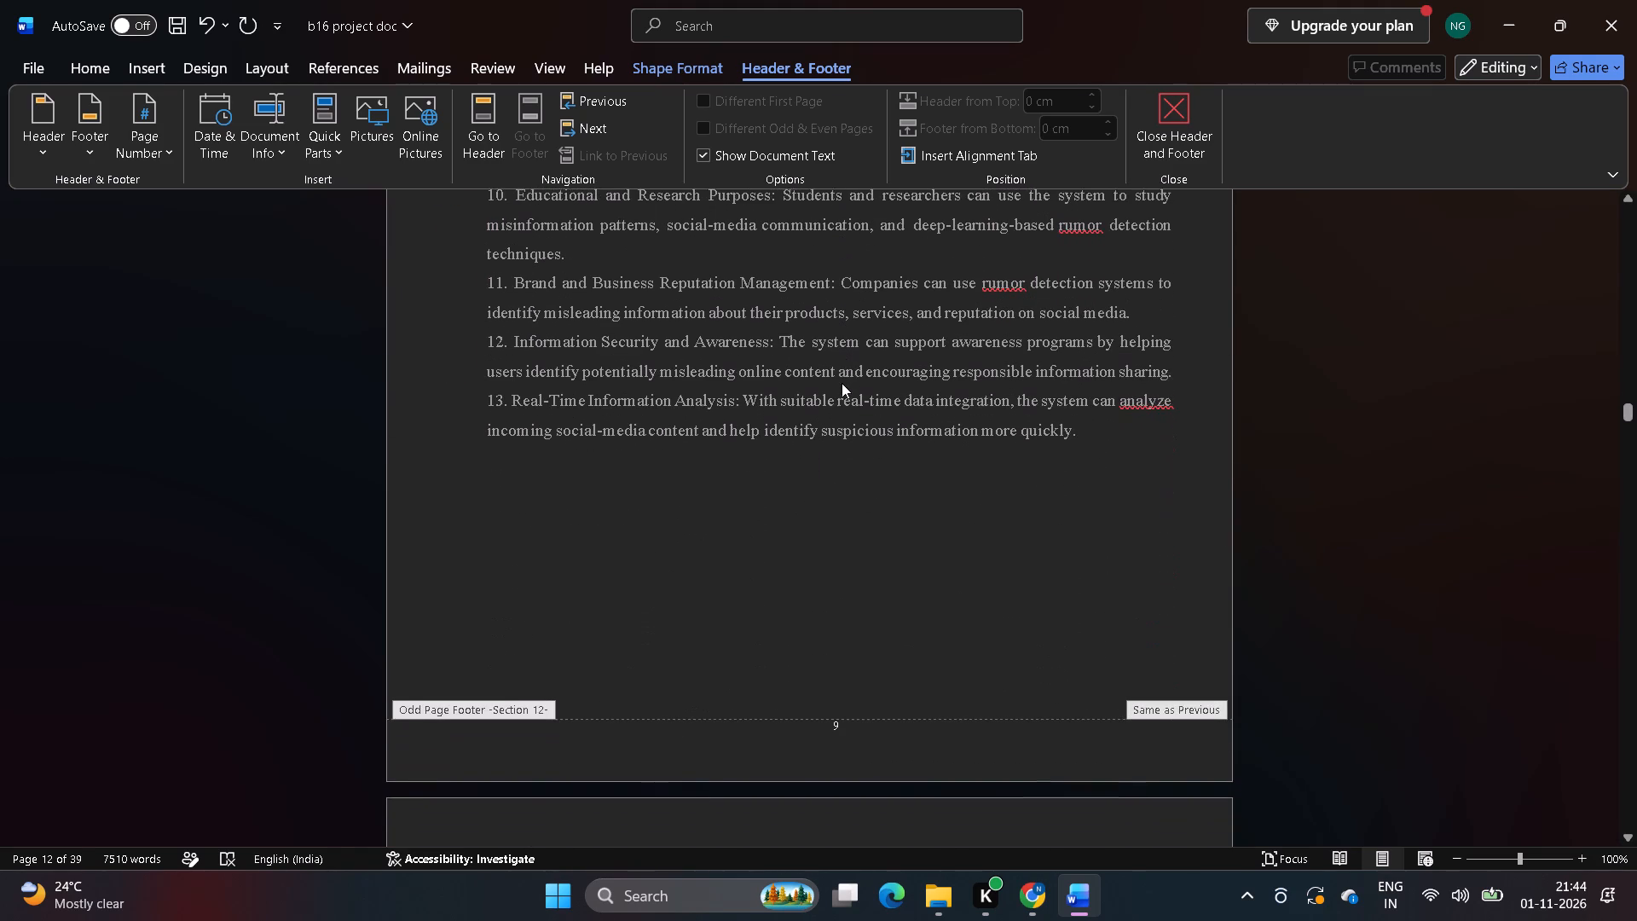
pyautogui.scroll(-1, 842, 383)
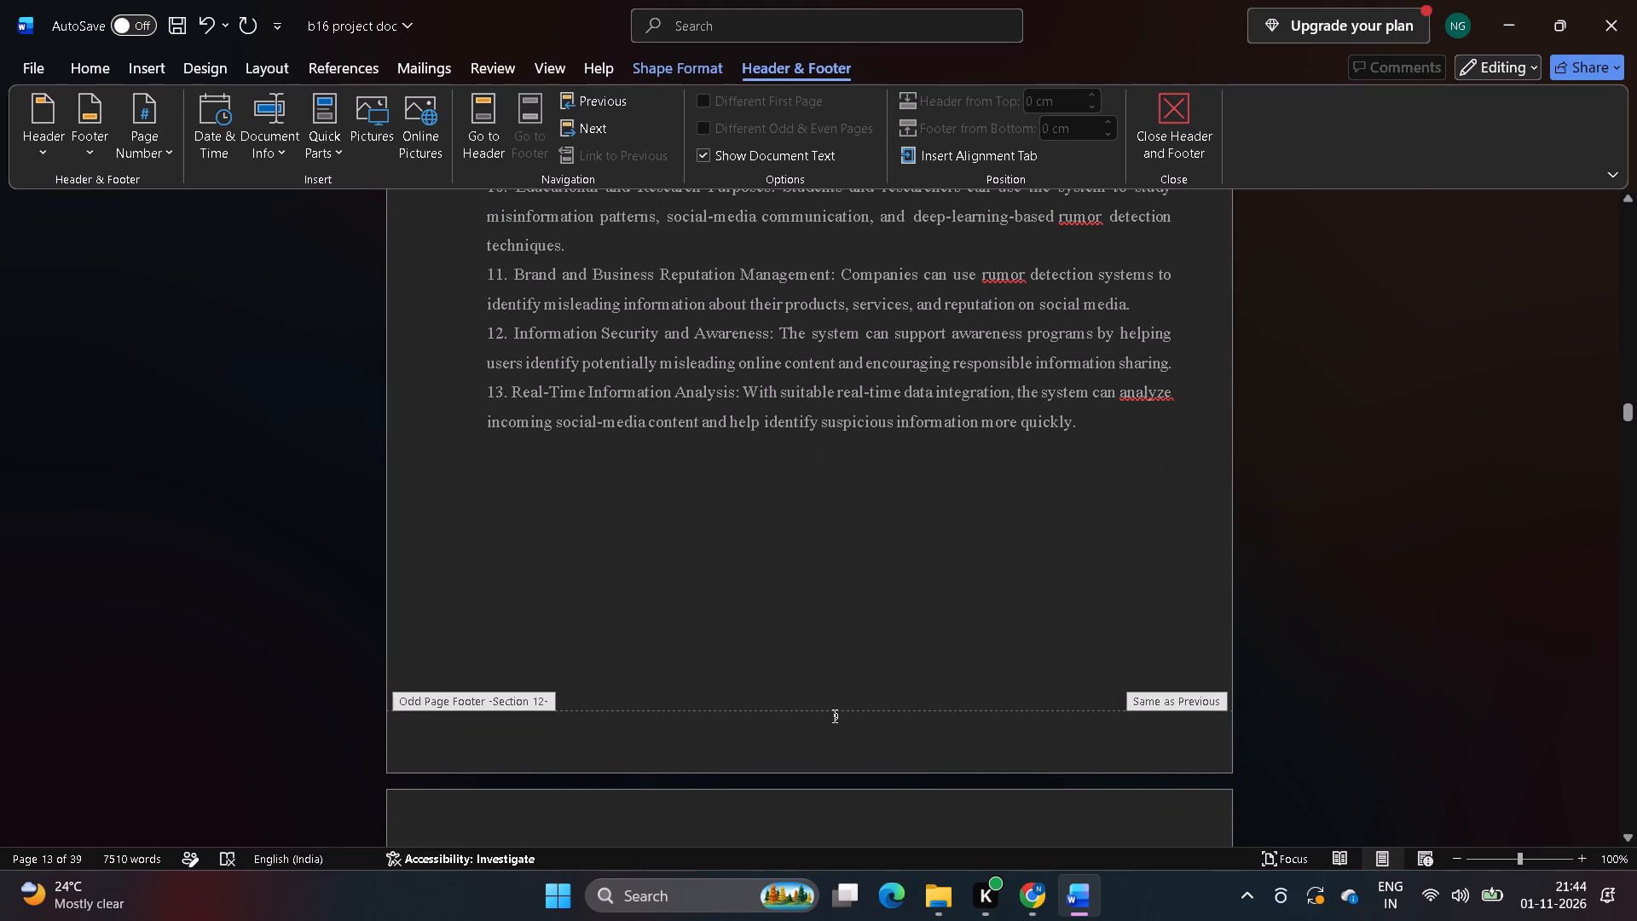
pyautogui.click(846, 715)
pyautogui.press('BackSpace')
pyautogui.press('BackSpace')
pyautogui.press('3')
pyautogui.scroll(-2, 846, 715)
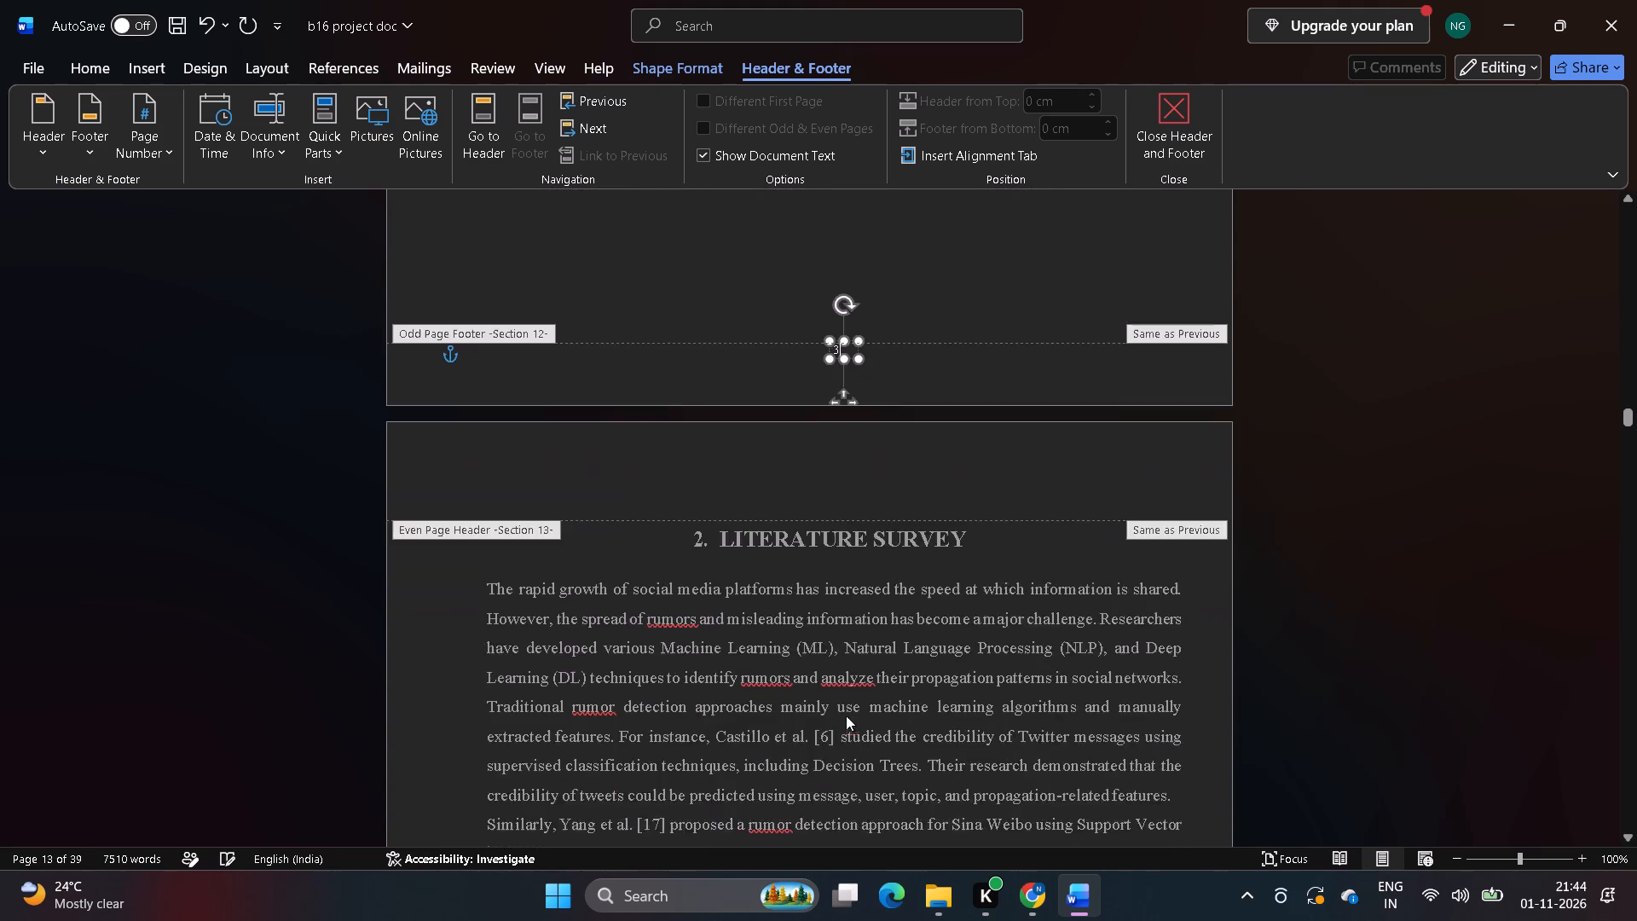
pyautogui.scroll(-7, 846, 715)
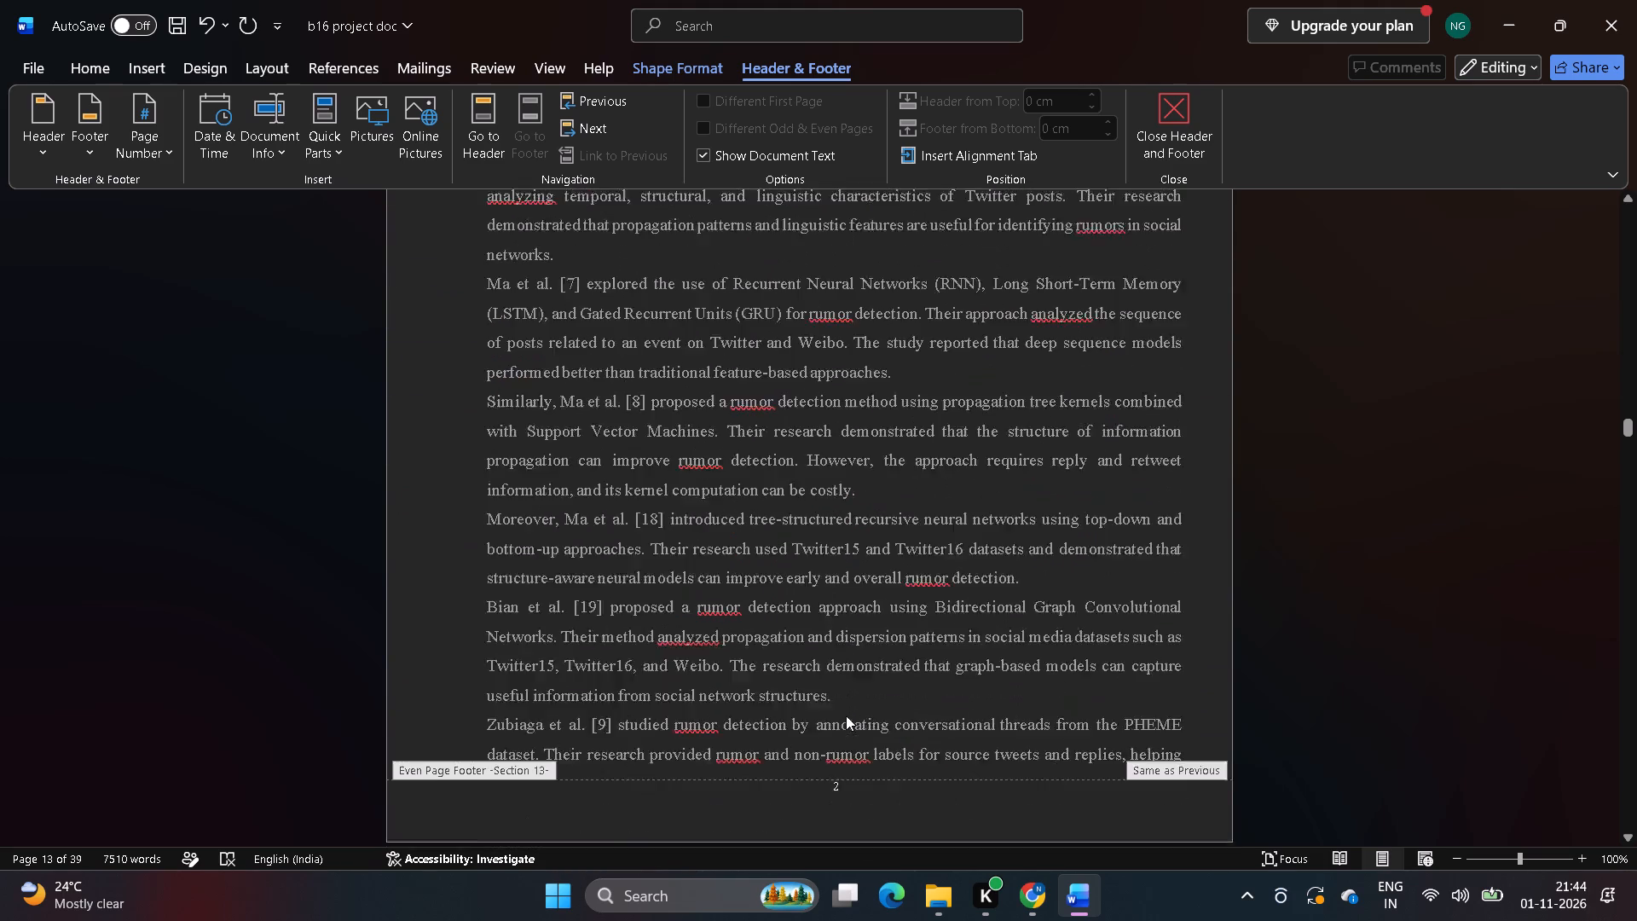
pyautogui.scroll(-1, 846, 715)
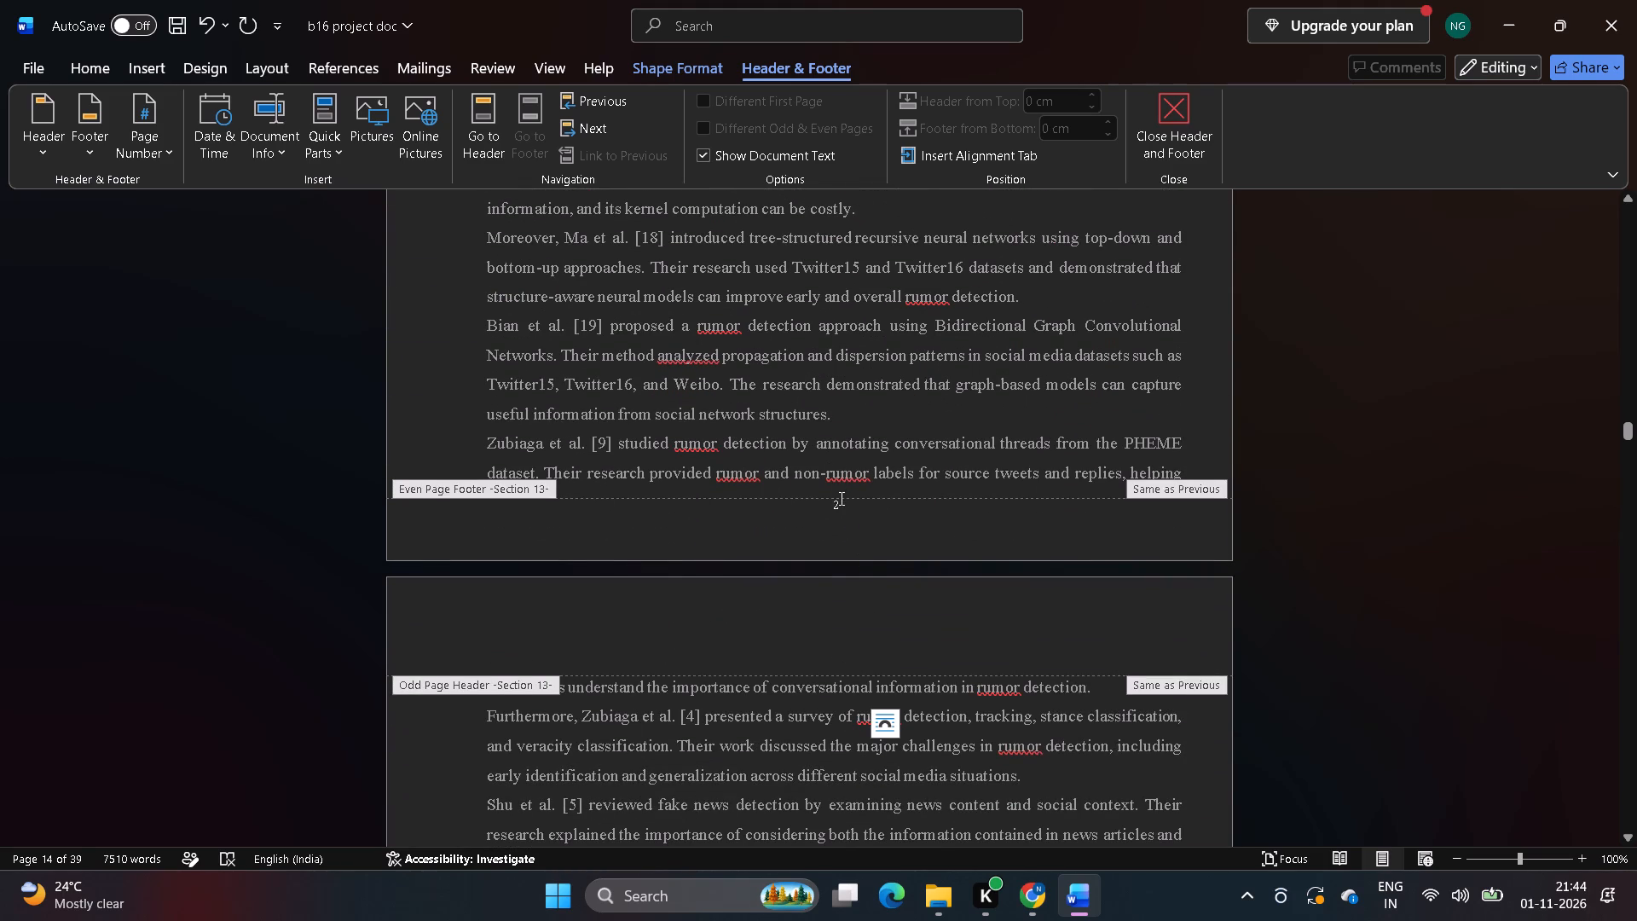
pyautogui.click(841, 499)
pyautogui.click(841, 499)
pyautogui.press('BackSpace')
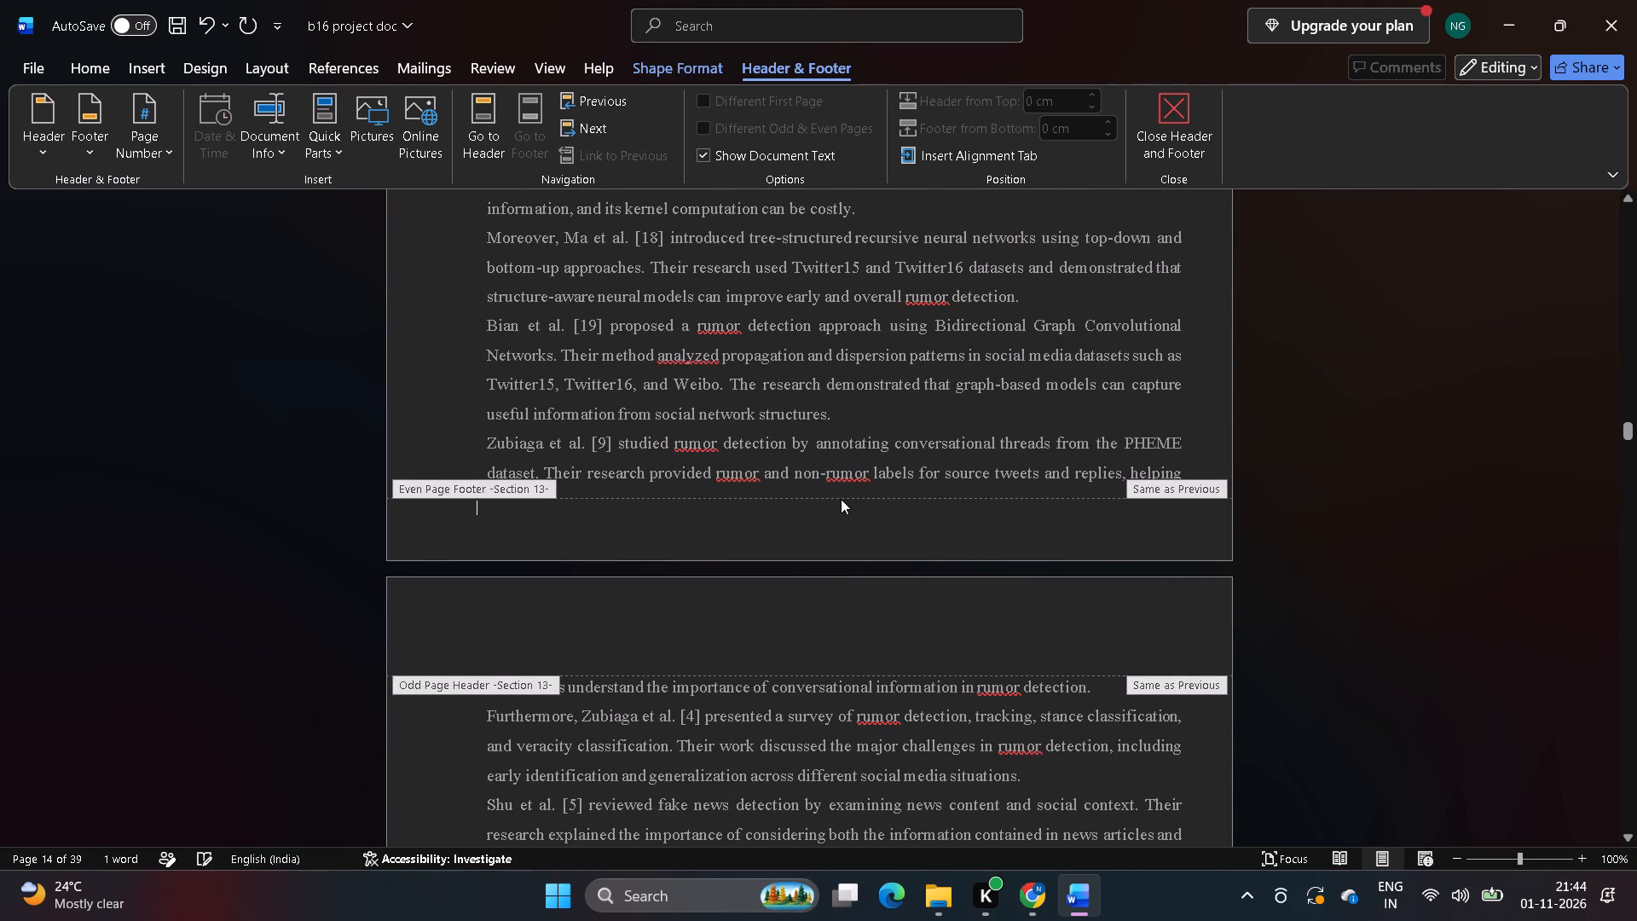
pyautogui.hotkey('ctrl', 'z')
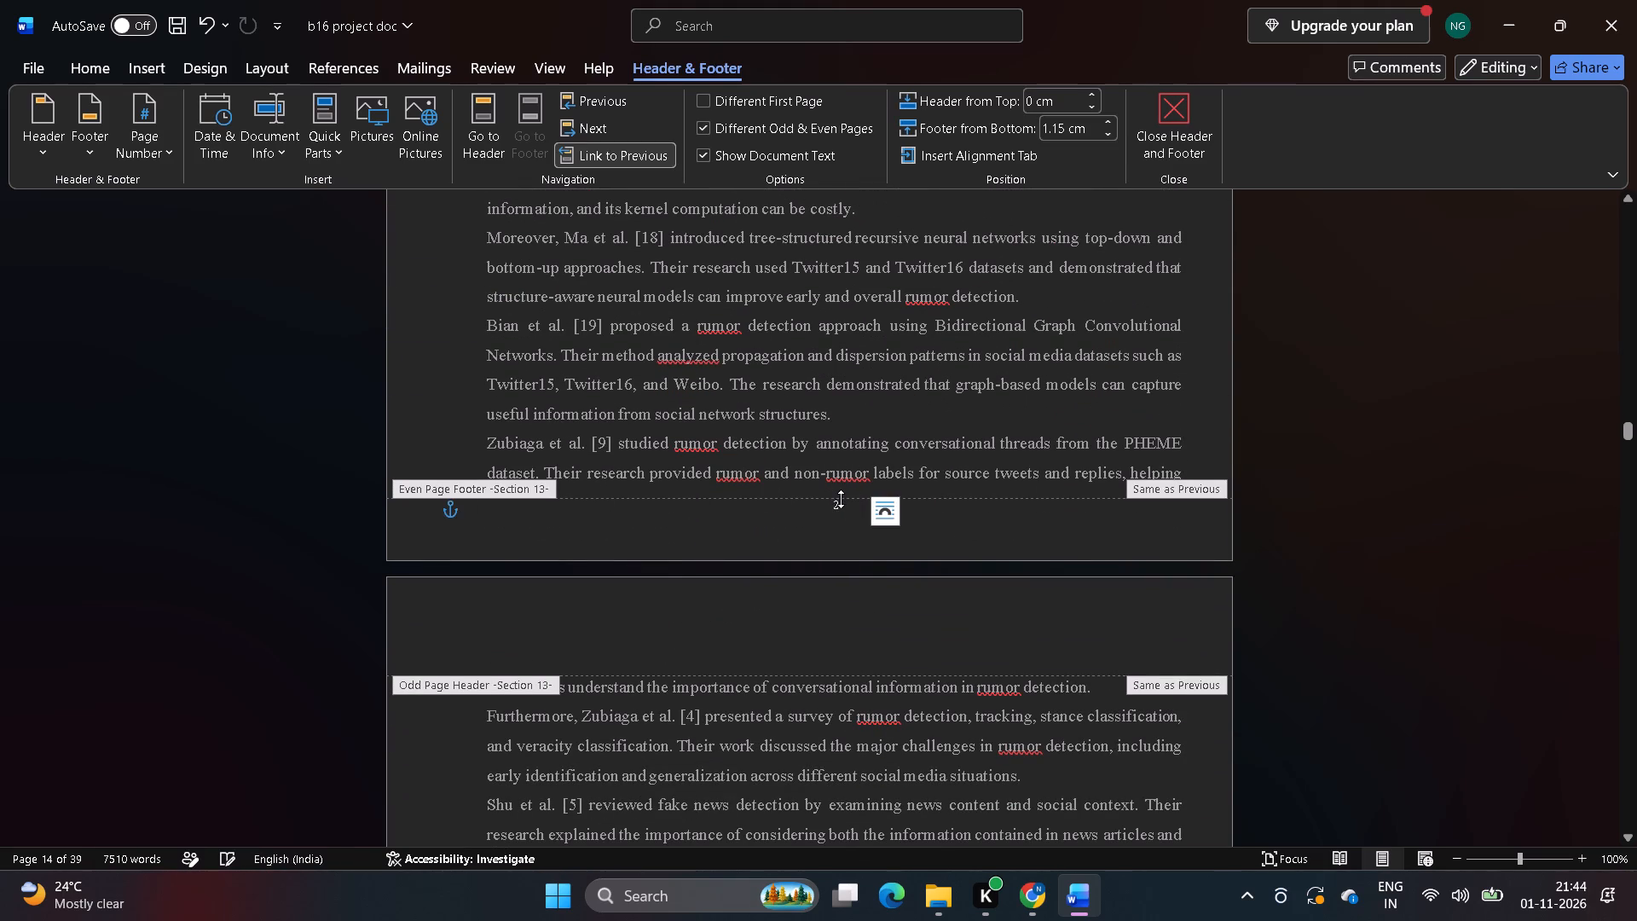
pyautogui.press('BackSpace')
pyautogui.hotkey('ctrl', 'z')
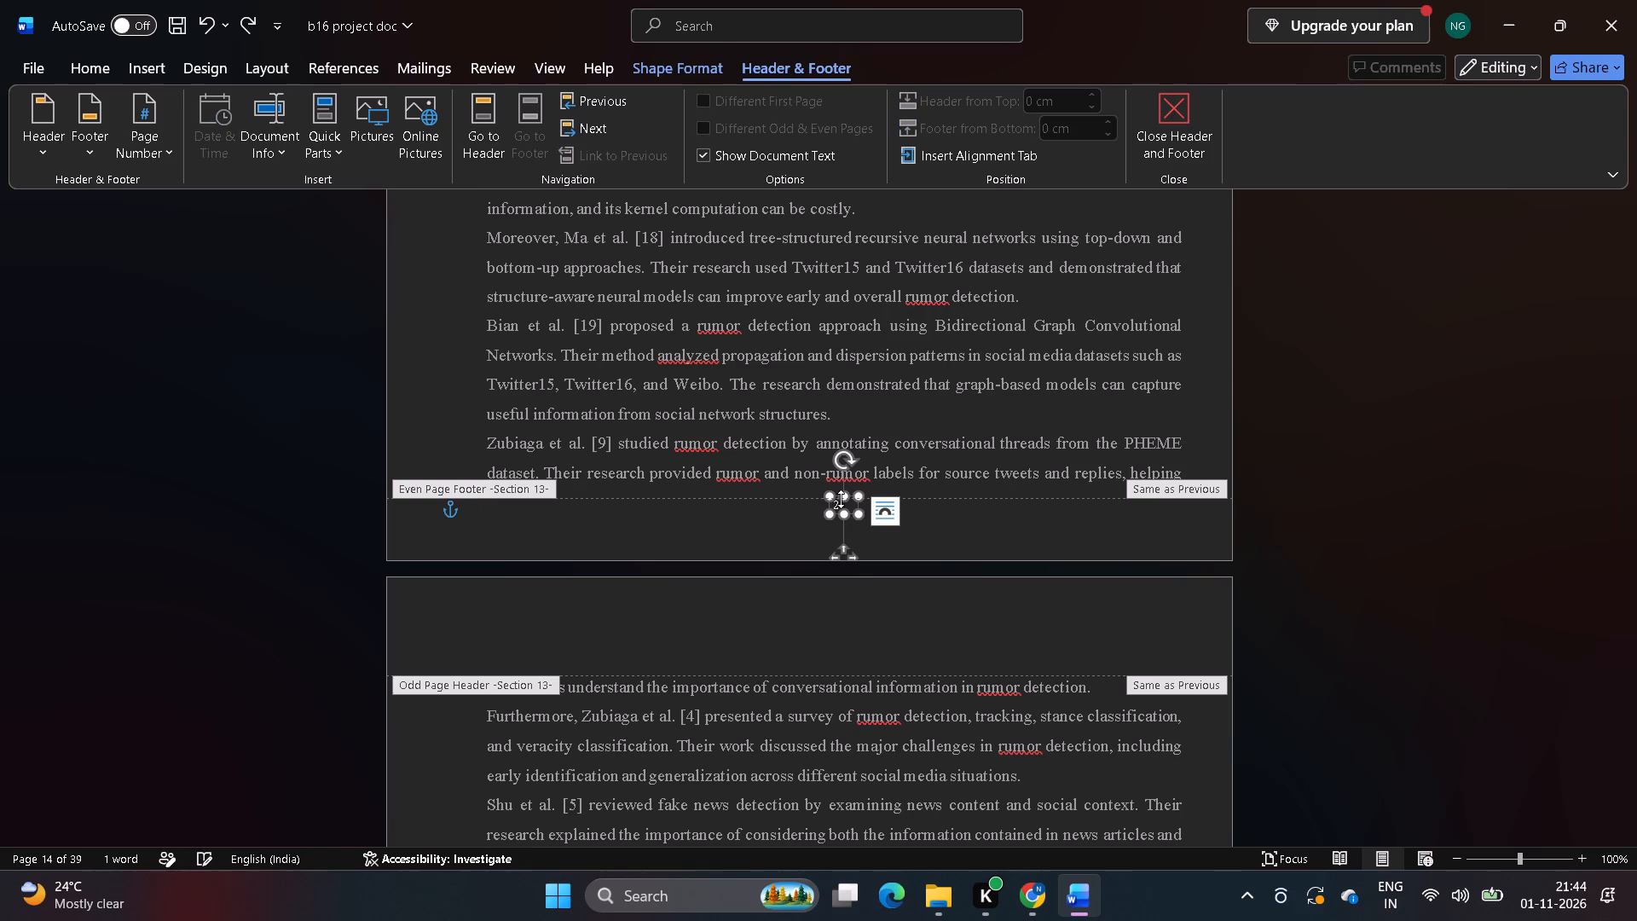
# Replace the footer number on the first page of 2. Literature Survey with 4.
pyautogui.click(841, 499)
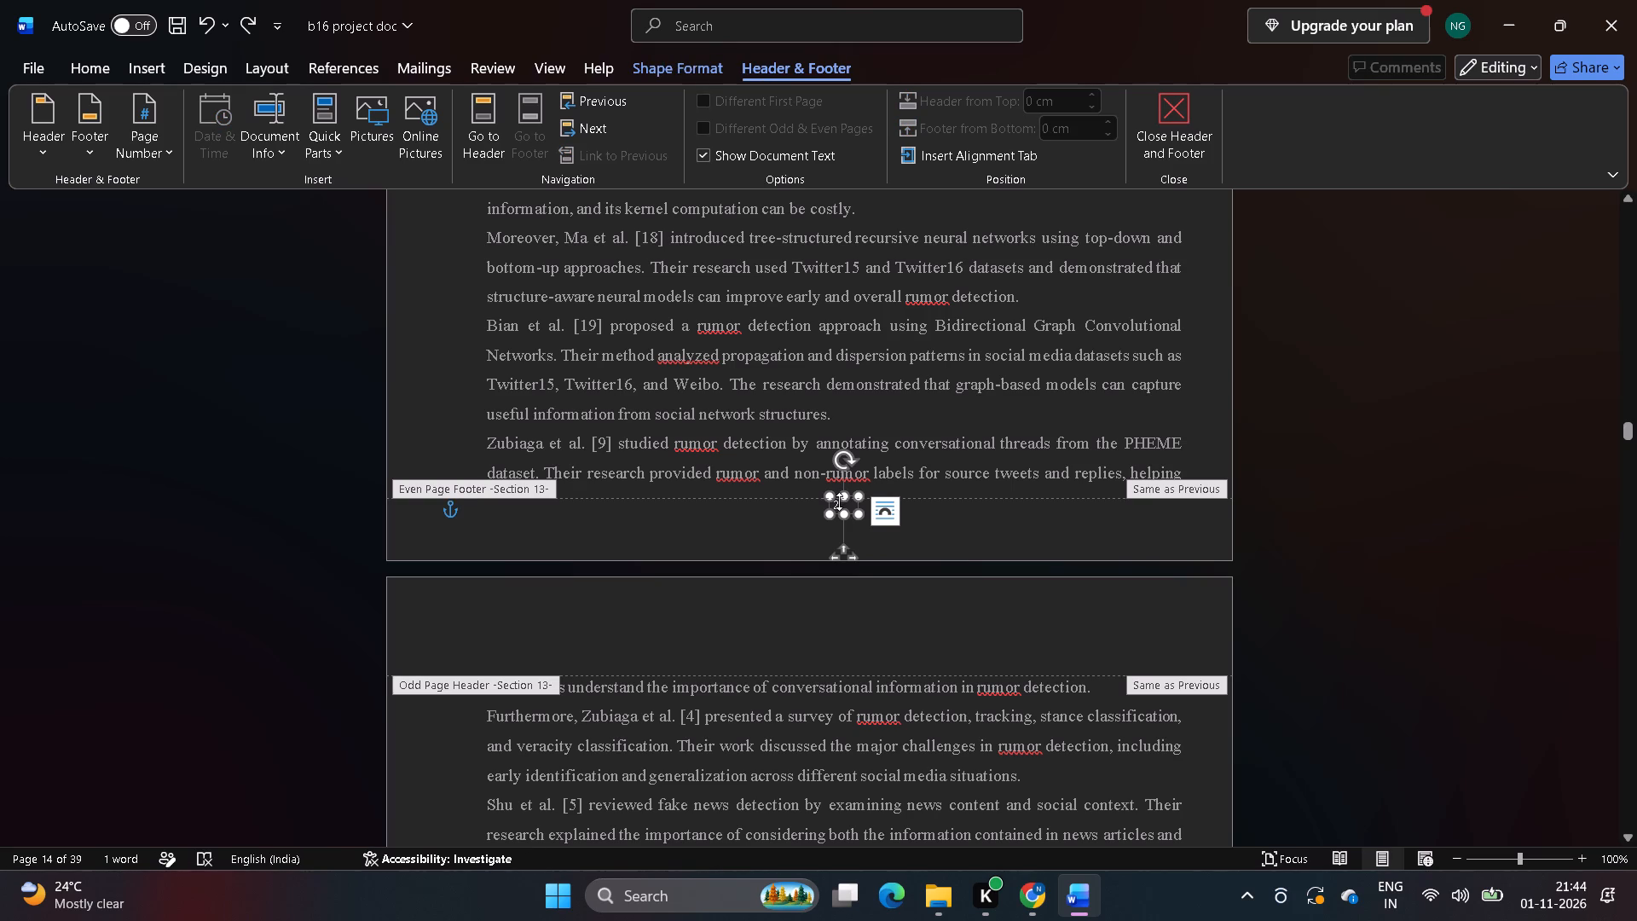
pyautogui.click(839, 501)
pyautogui.press('4')
pyautogui.press('BackSpace')
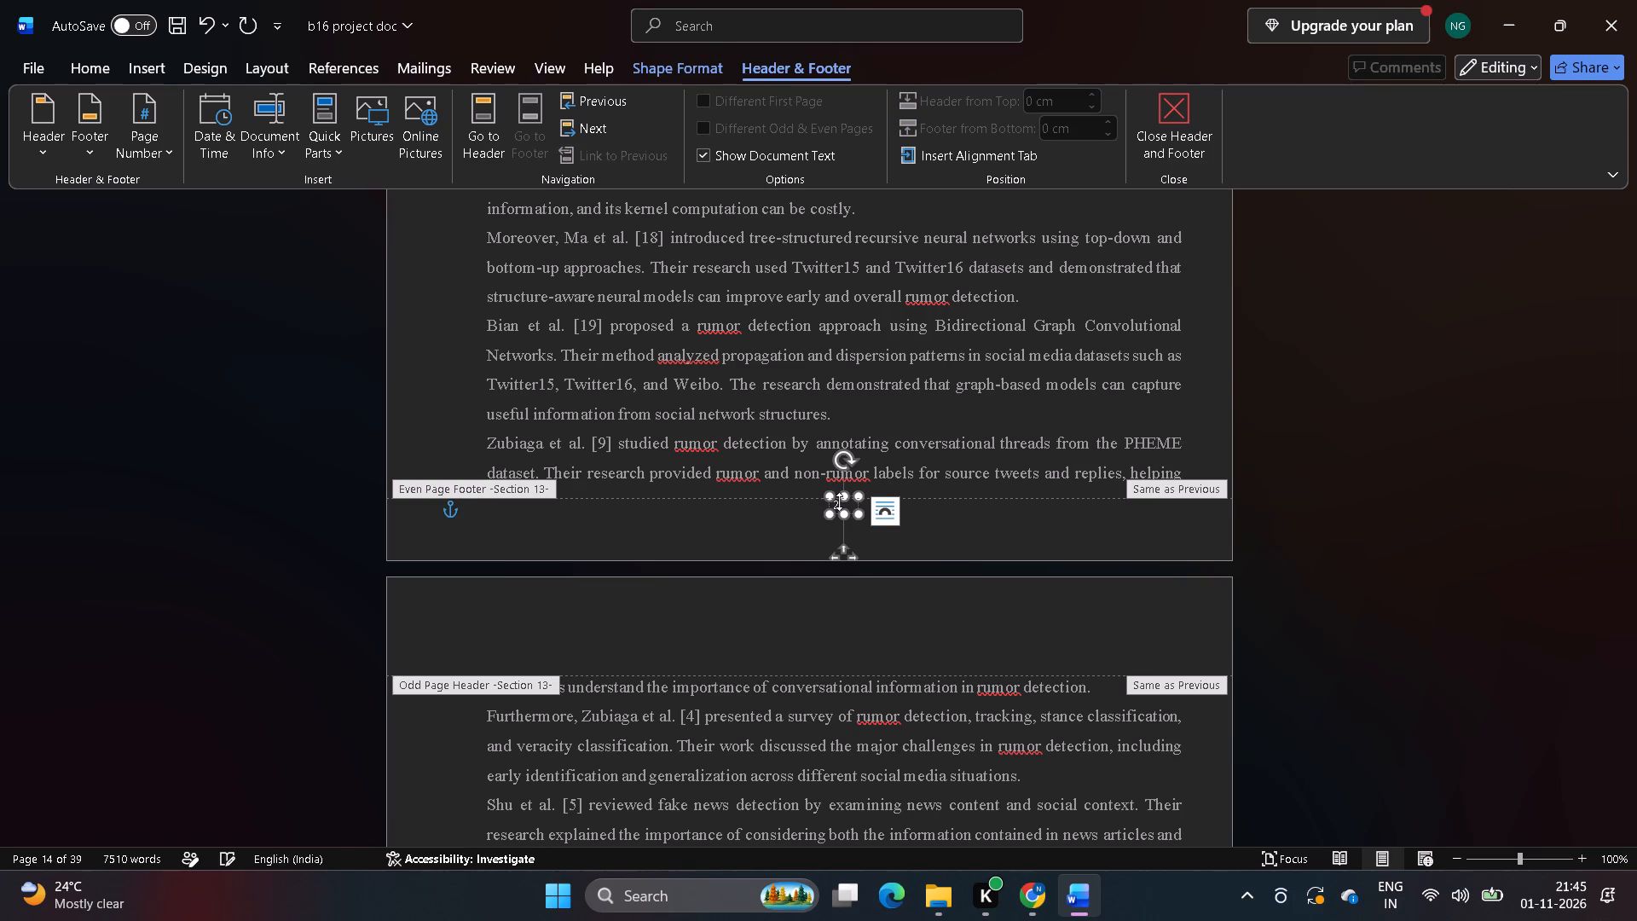
pyautogui.press('BackSpace')
pyautogui.press('4')
# Replace the footer number on the last Literature Survey page, just before 3. Existing Method, with 5.
pyautogui.scroll(4, 839, 501)
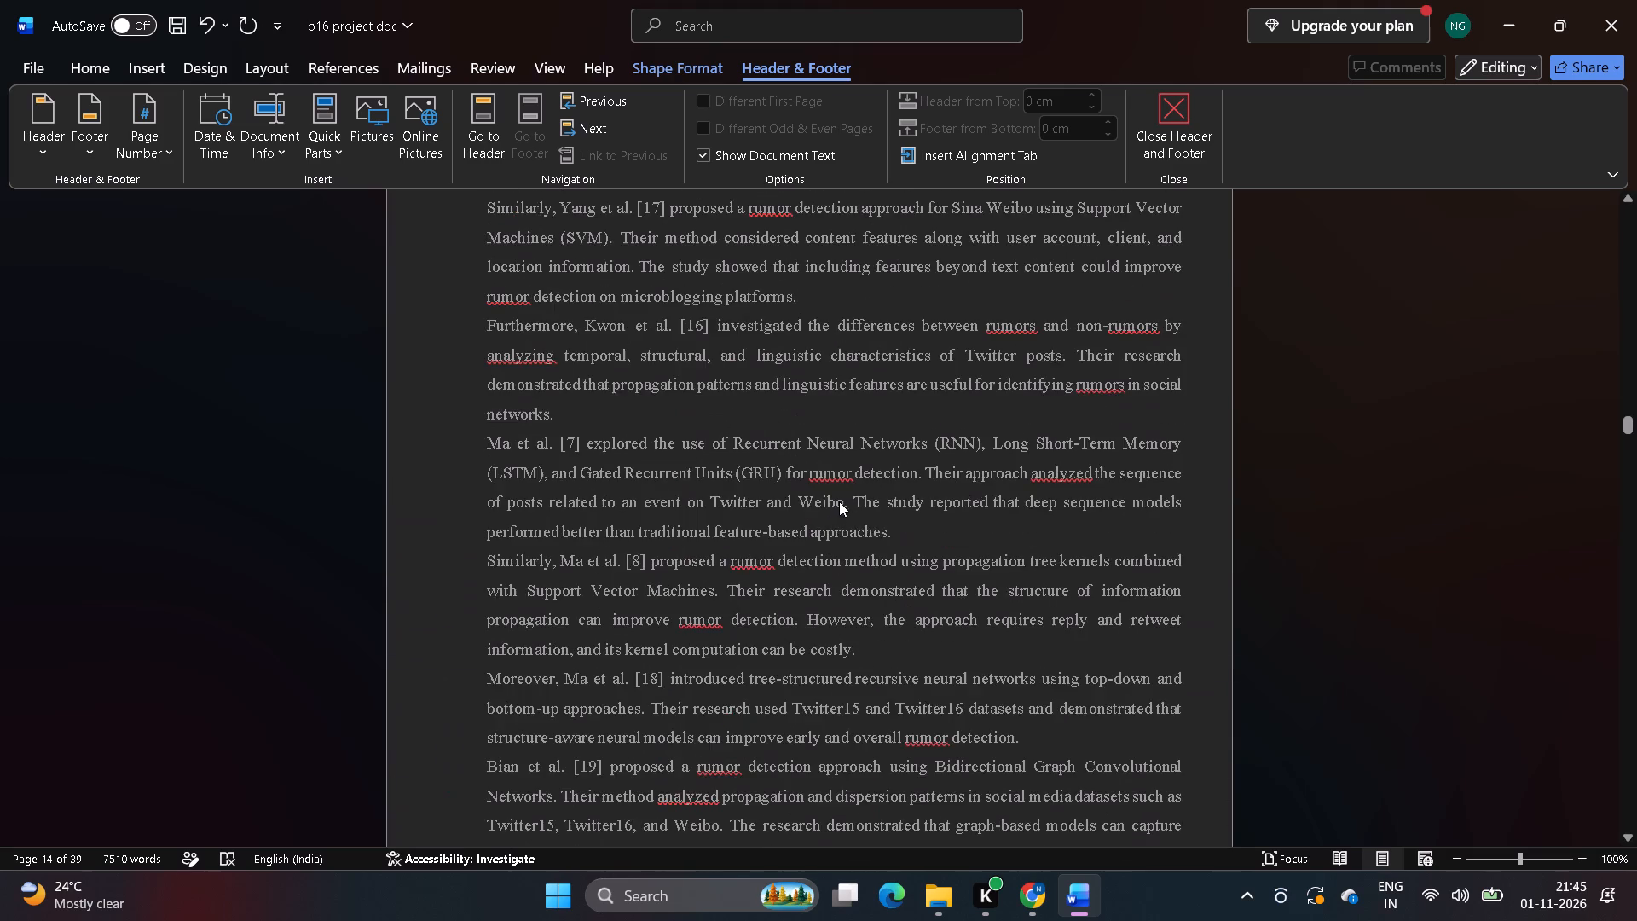
pyautogui.hscroll(4, 839, 501)
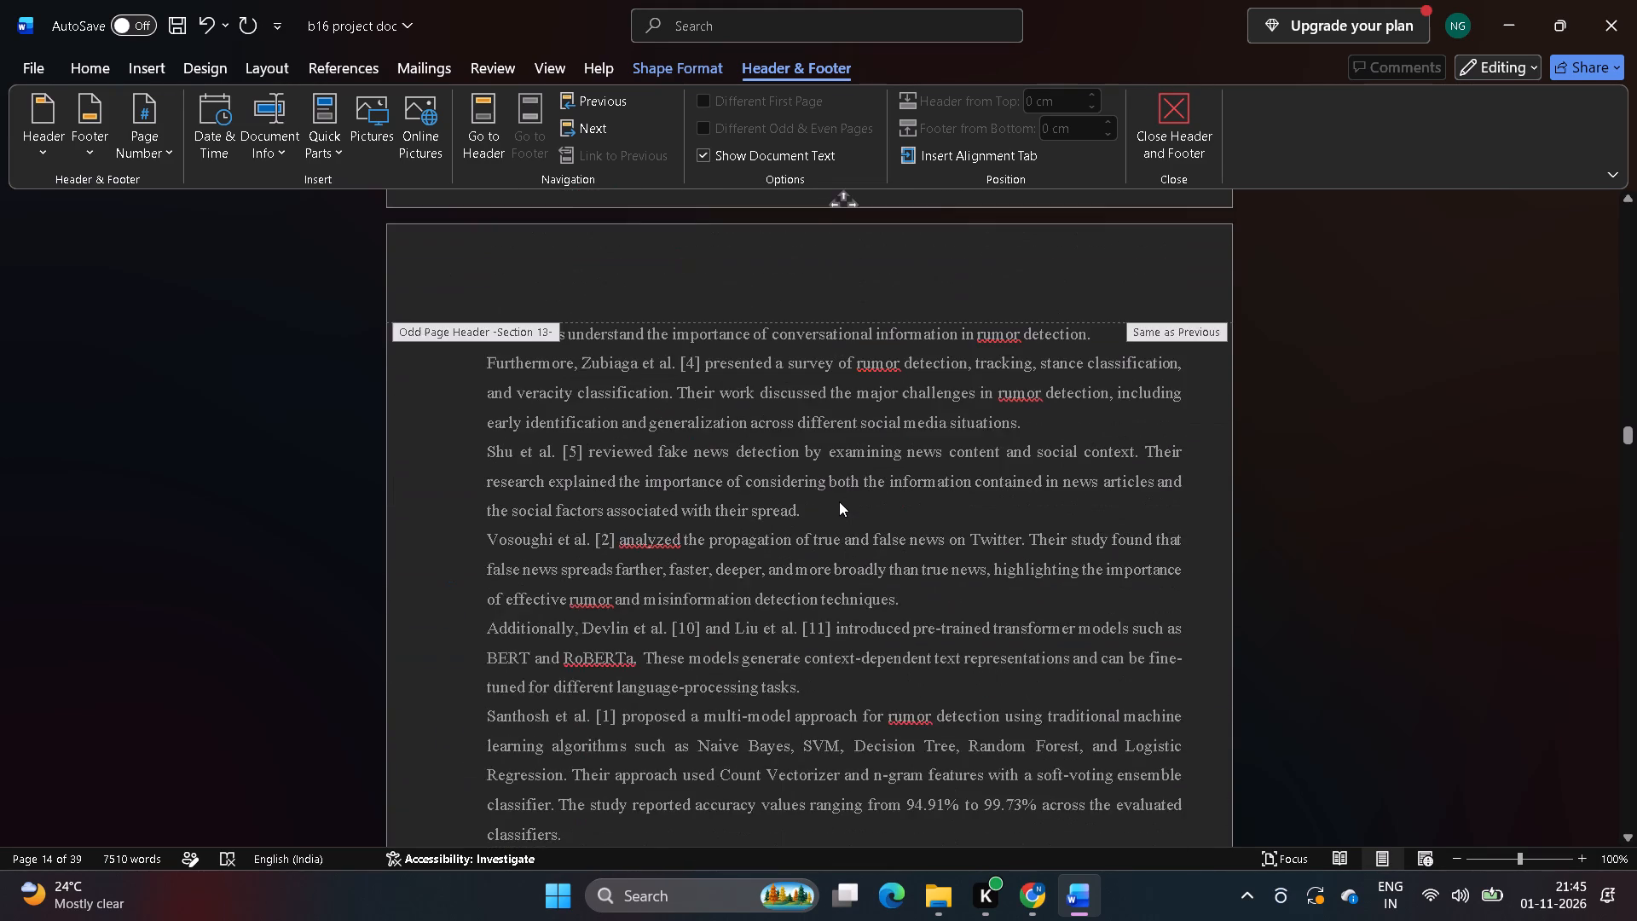
pyautogui.scroll(-2, 839, 501)
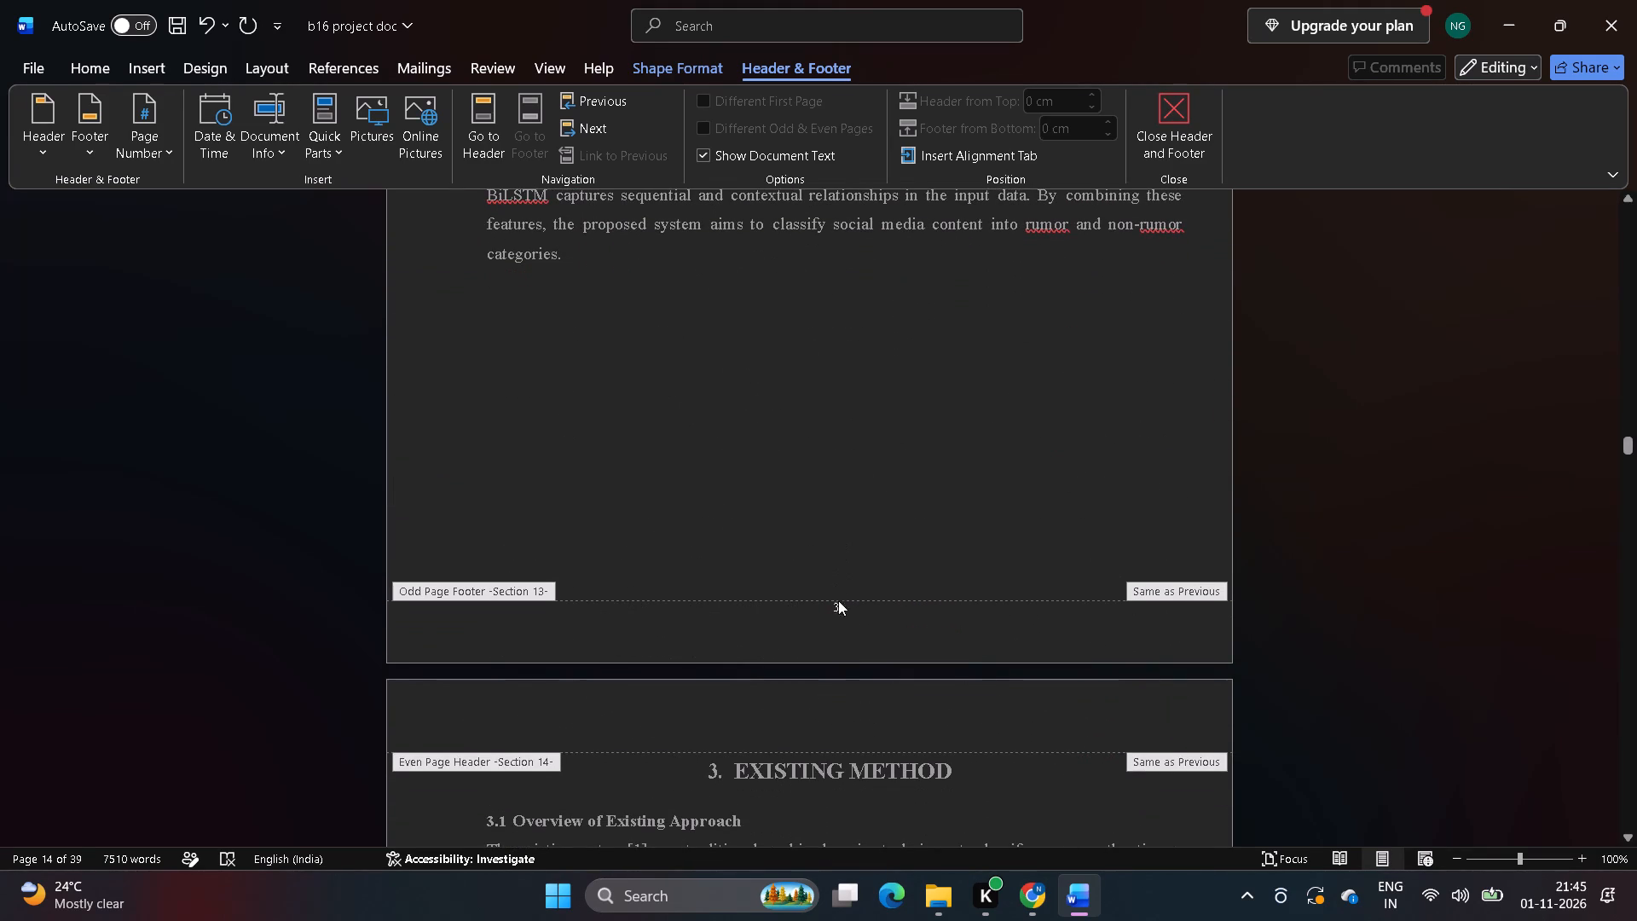
pyautogui.click(839, 606)
pyautogui.press('BackSpace')
pyautogui.press('5')
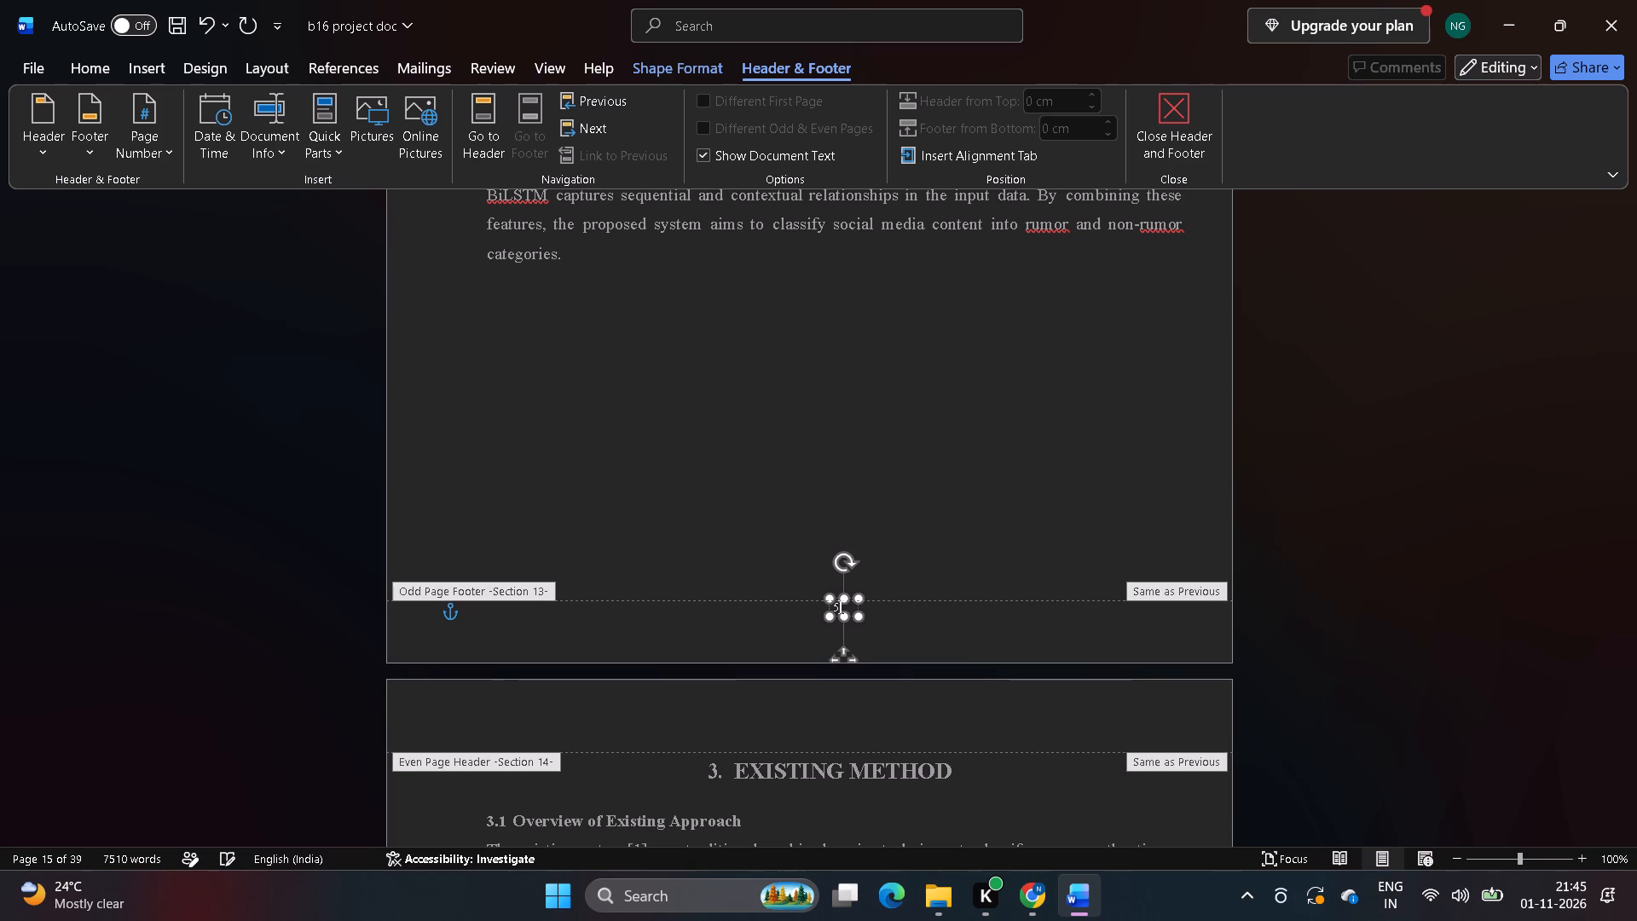
# Replace the footer number on the first page of 3. Existing Method with 6.
pyautogui.scroll(-7, 839, 606)
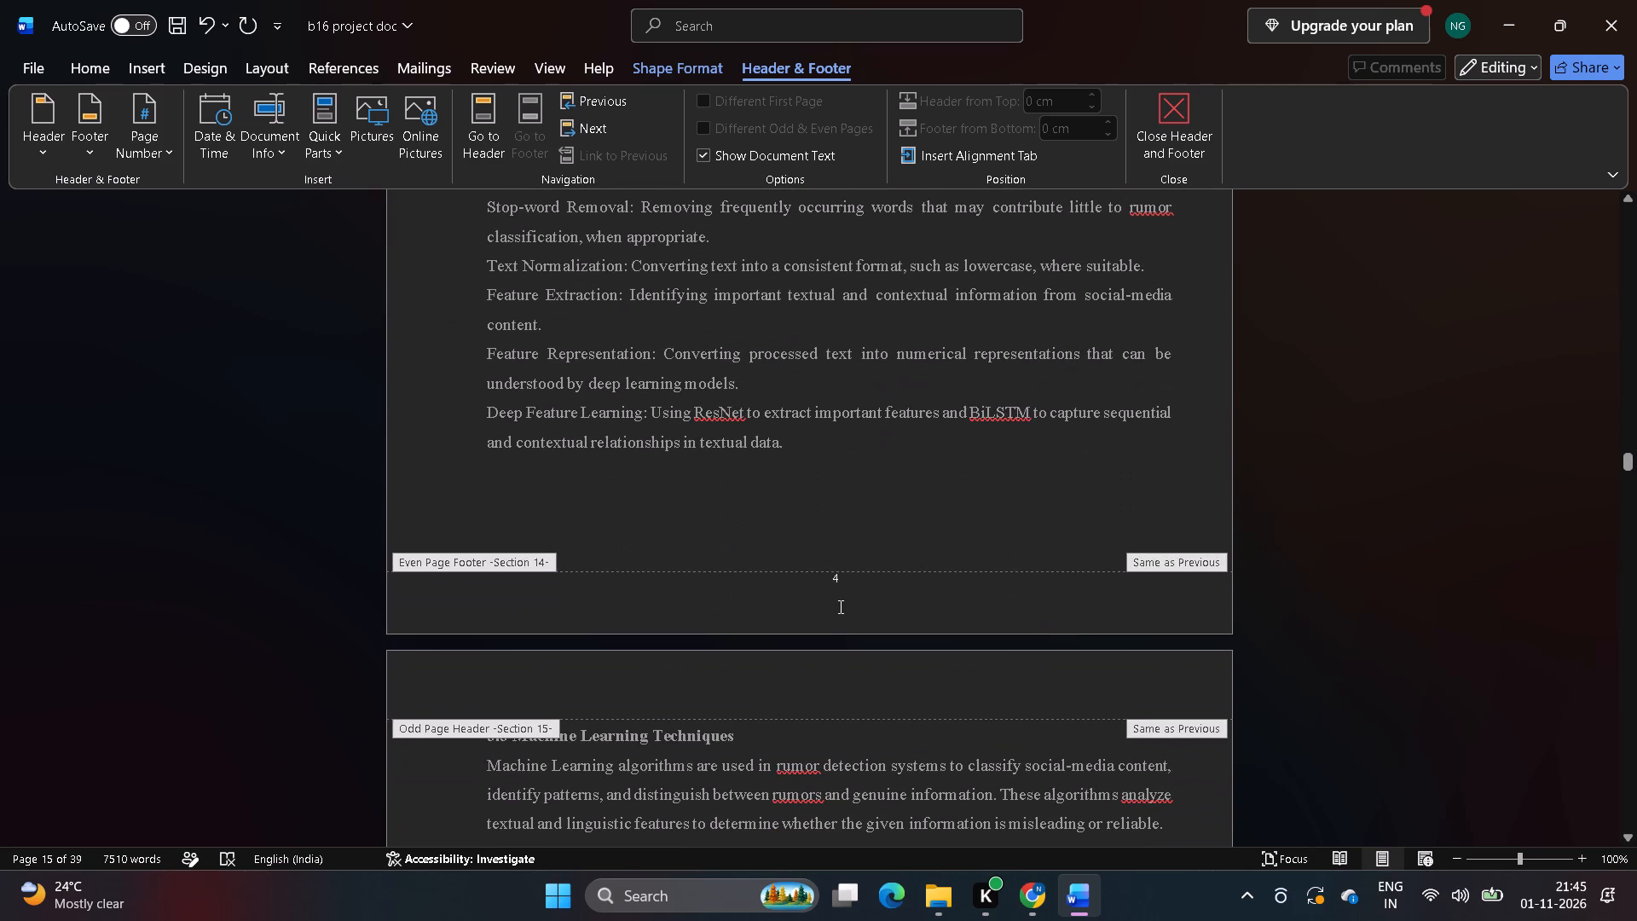
pyautogui.click(845, 576)
pyautogui.press('BackSpace')
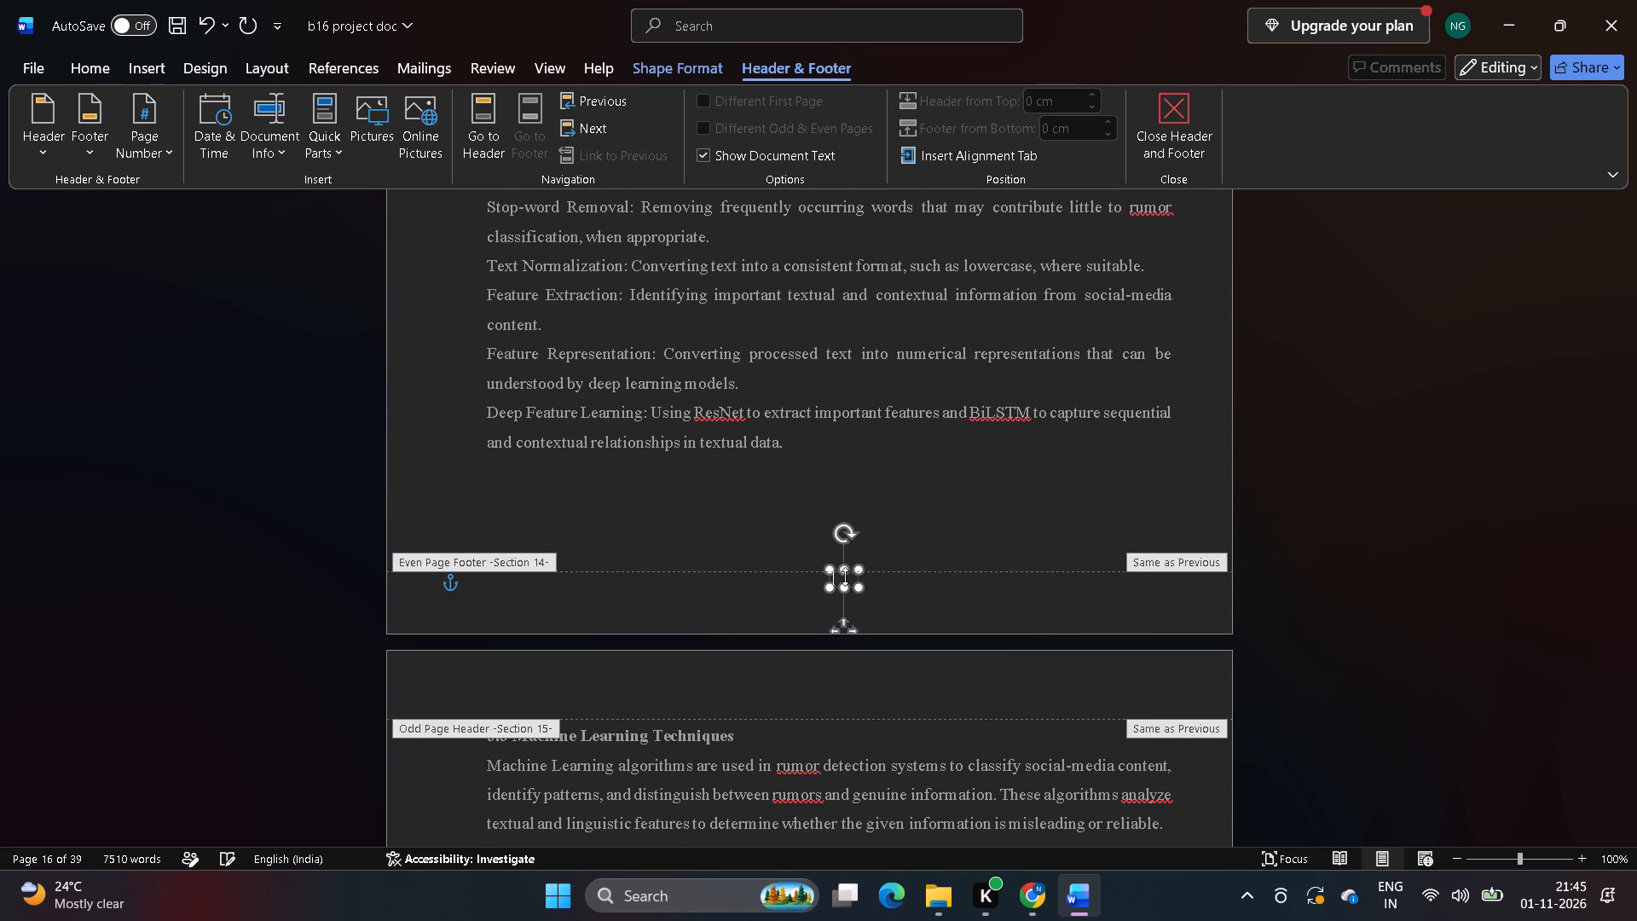
pyautogui.press('6')
# Replace the footer number on the page containing Machine Learning Techniques and 3.4 Deep Learning Techniques with 7.
pyautogui.scroll(-4, 845, 576)
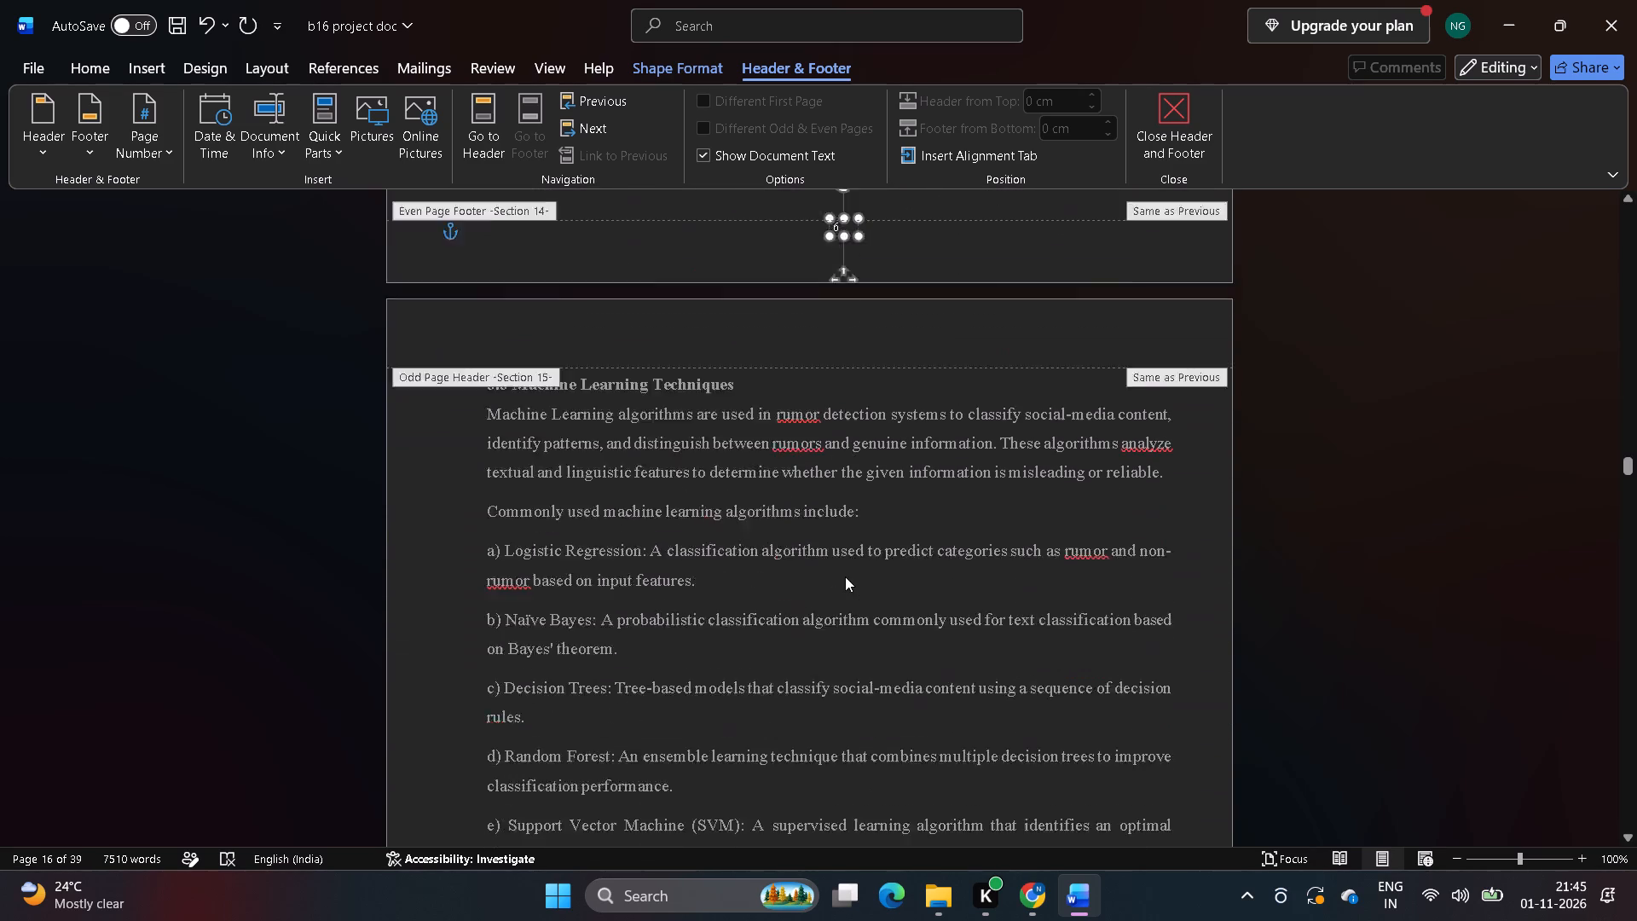
pyautogui.scroll(-4, 845, 576)
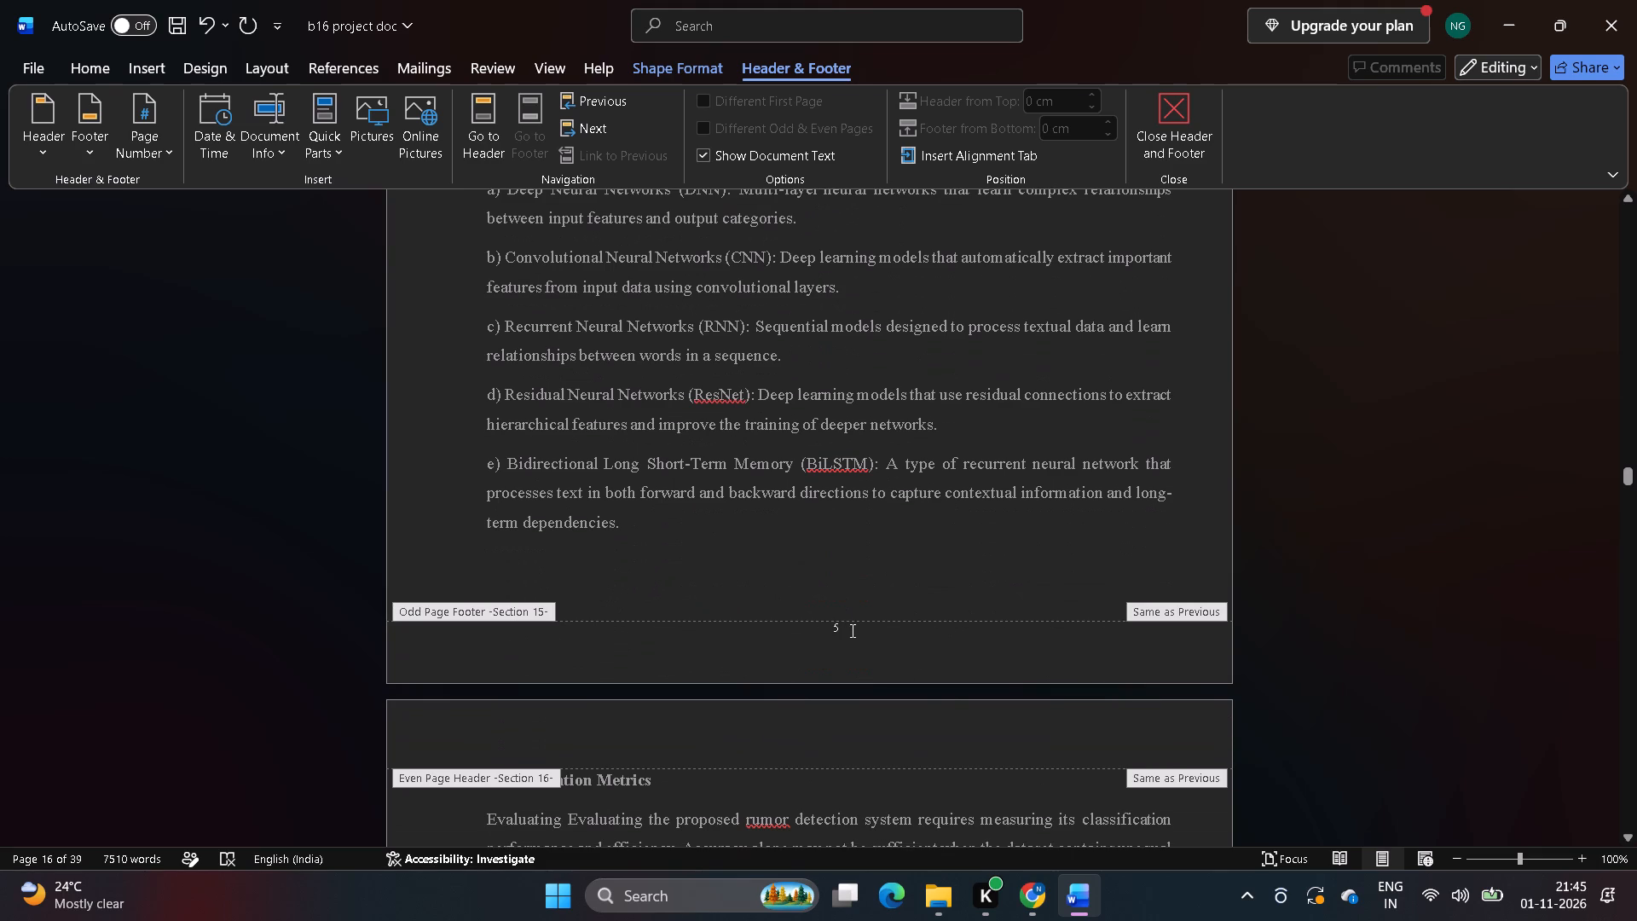
pyautogui.click(843, 628)
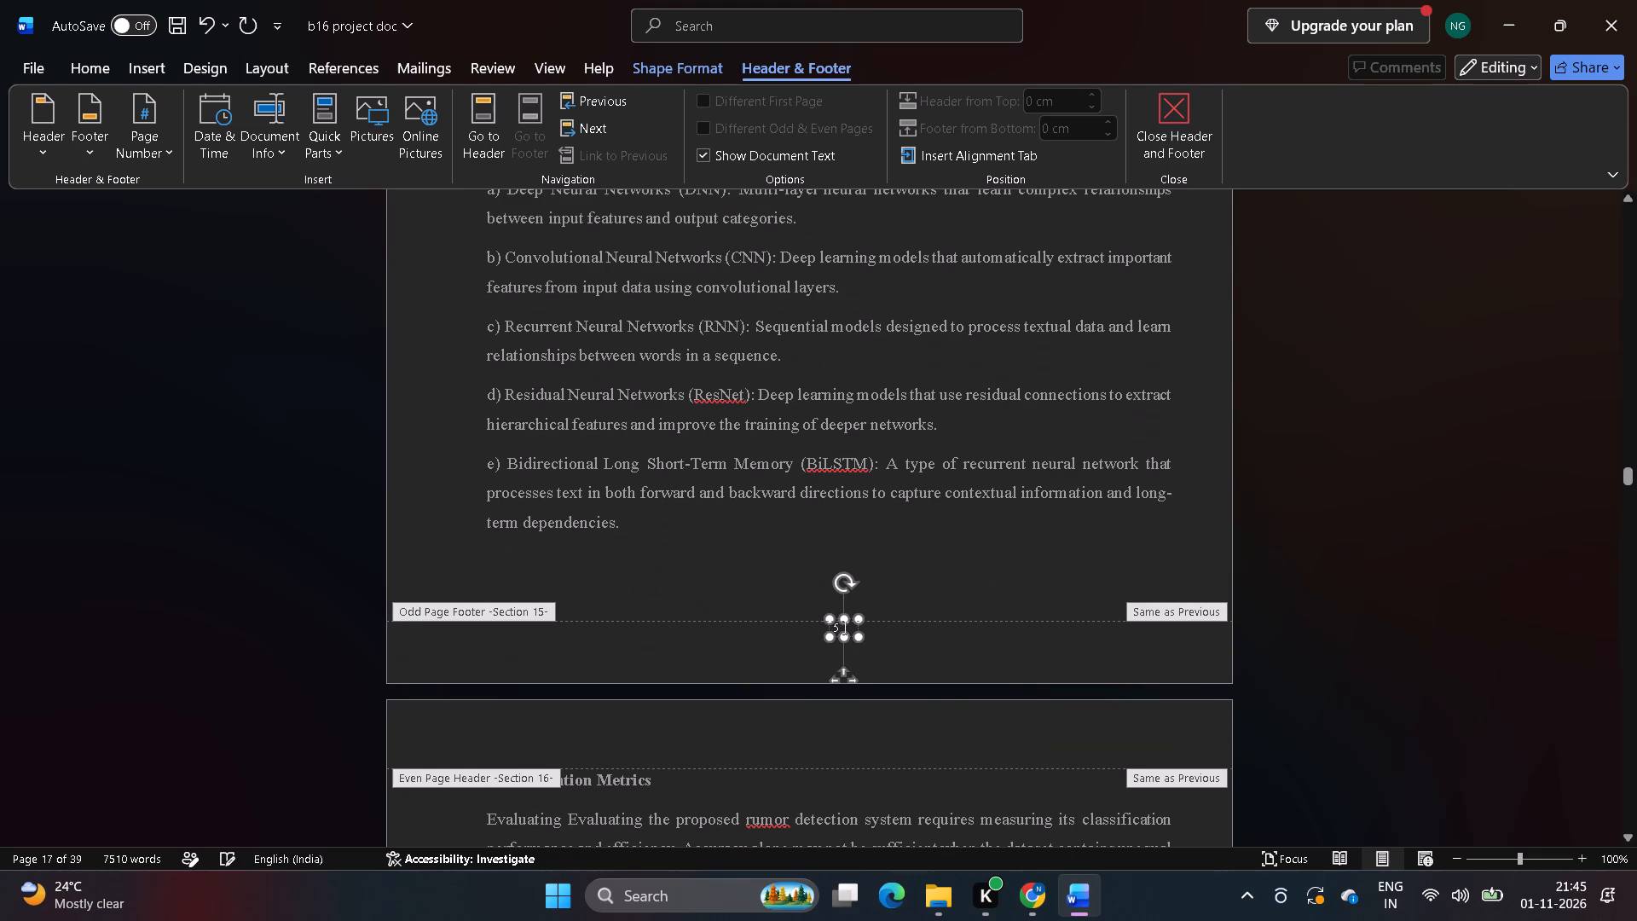
pyautogui.press('BackSpace')
pyautogui.press('6')
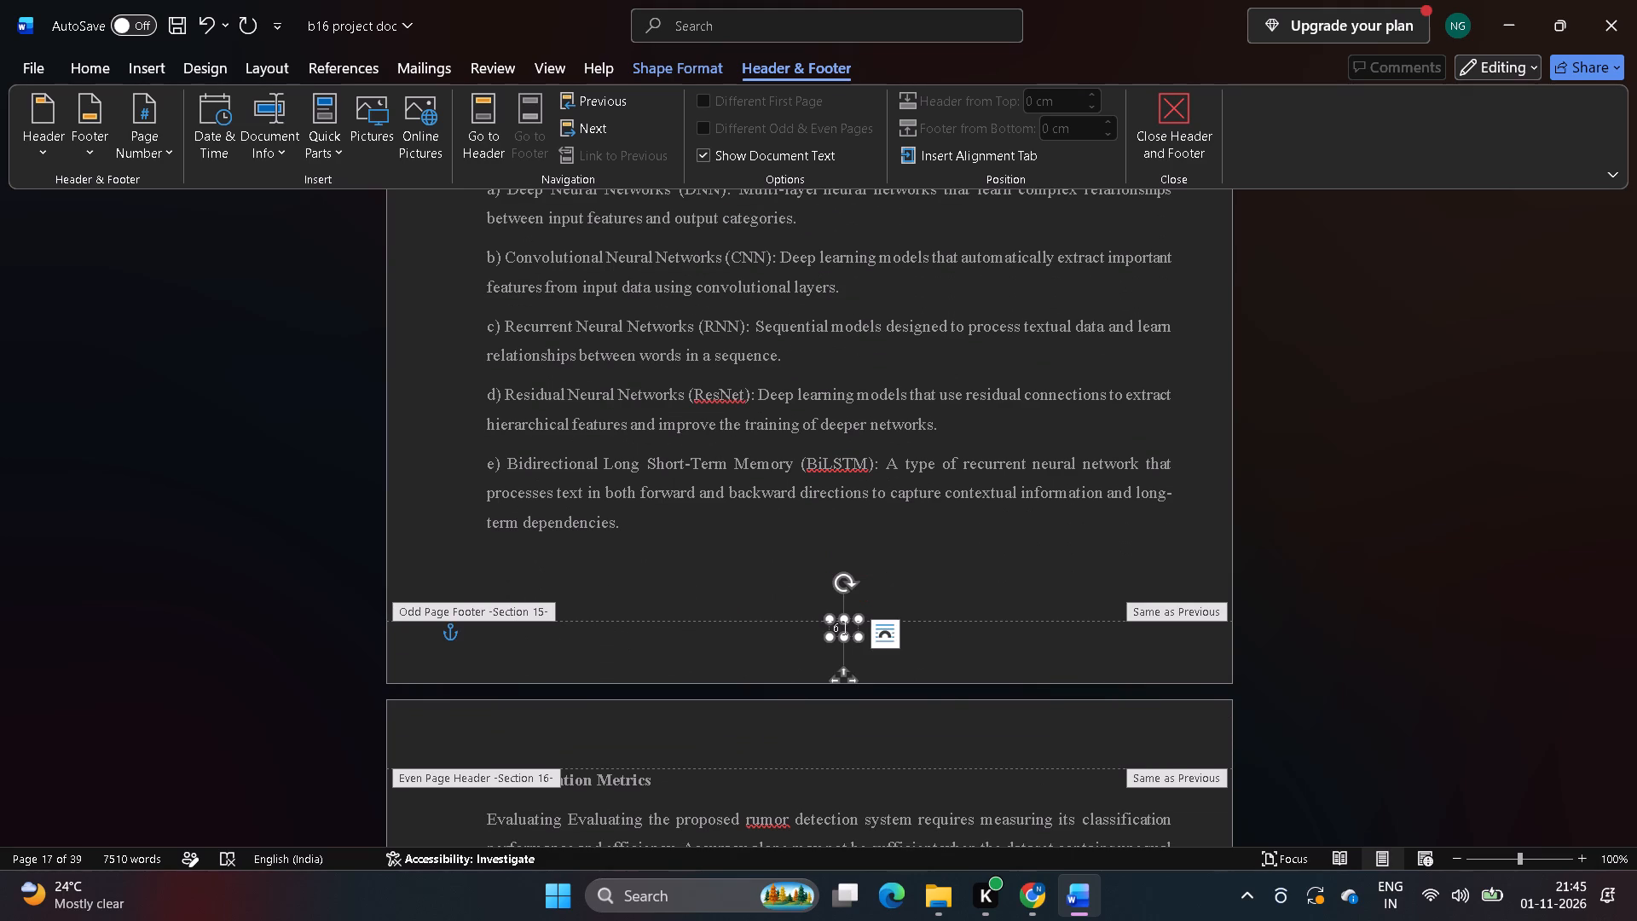
pyautogui.press('BackSpace')
pyautogui.press('8')
pyautogui.scroll(4, 843, 628)
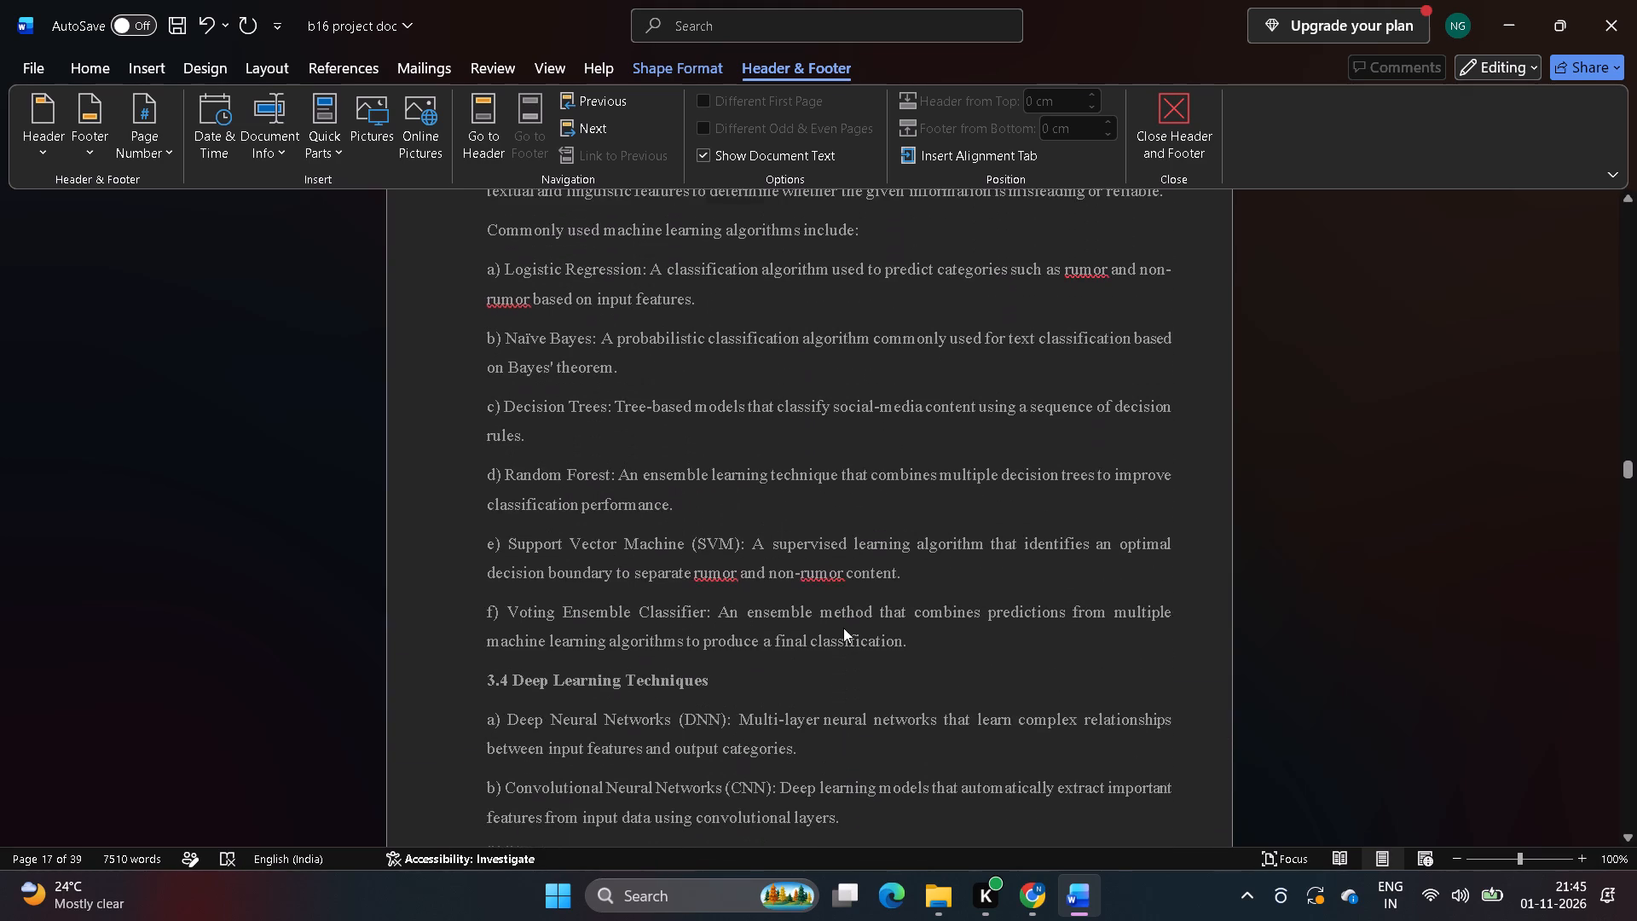
pyautogui.scroll(2, 843, 628)
pyautogui.scroll(-4, 843, 628)
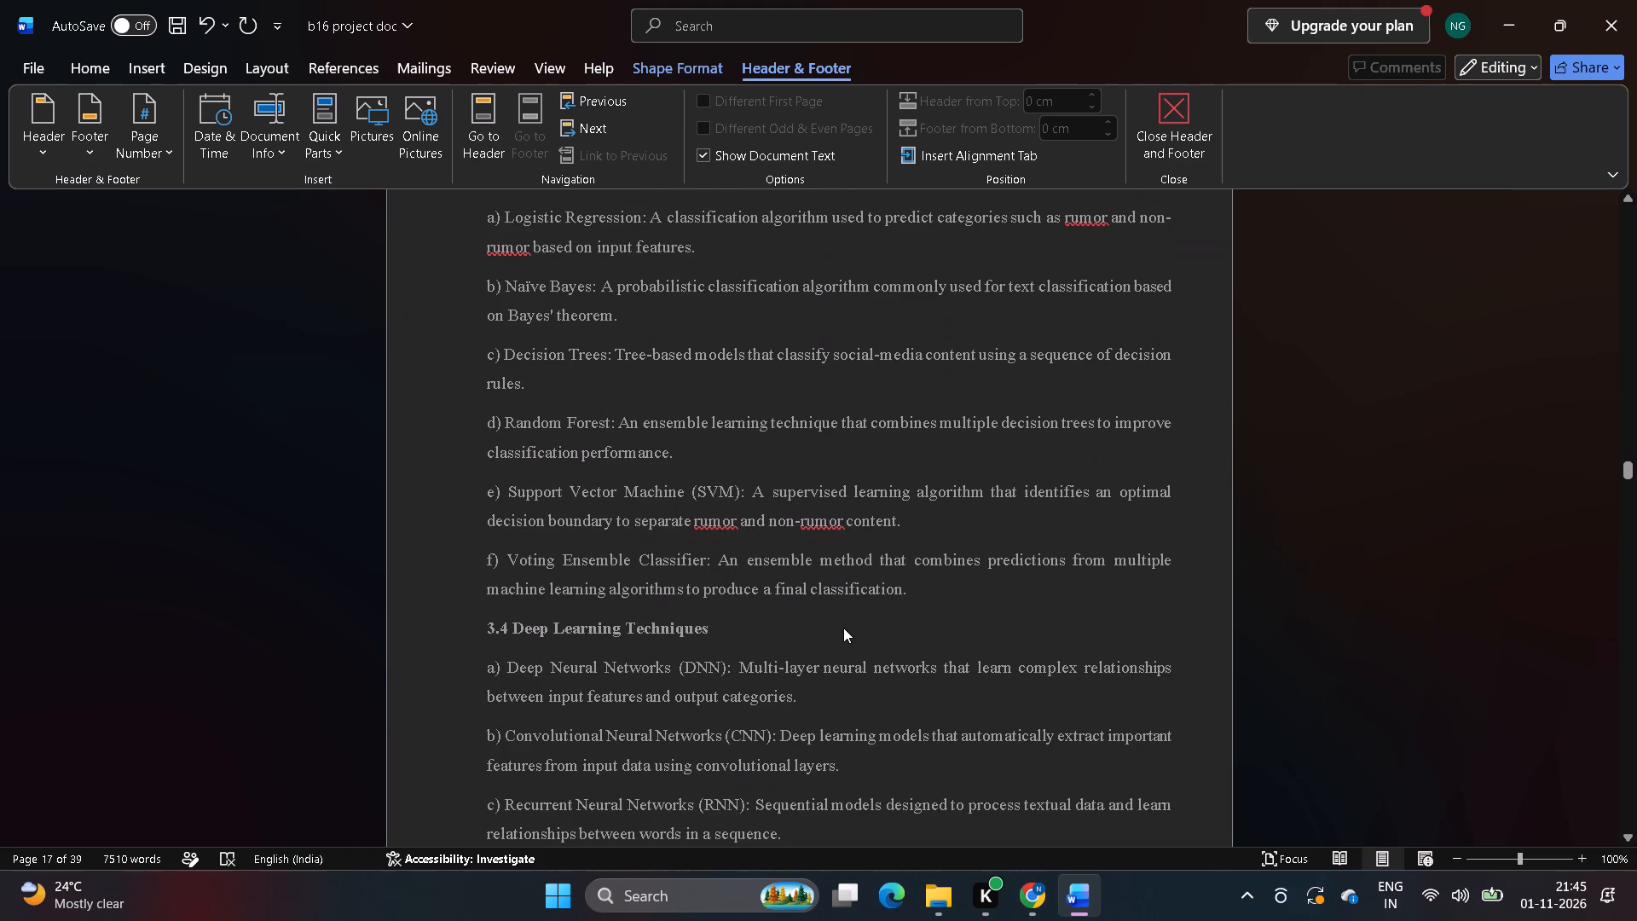
pyautogui.scroll(-4, 843, 628)
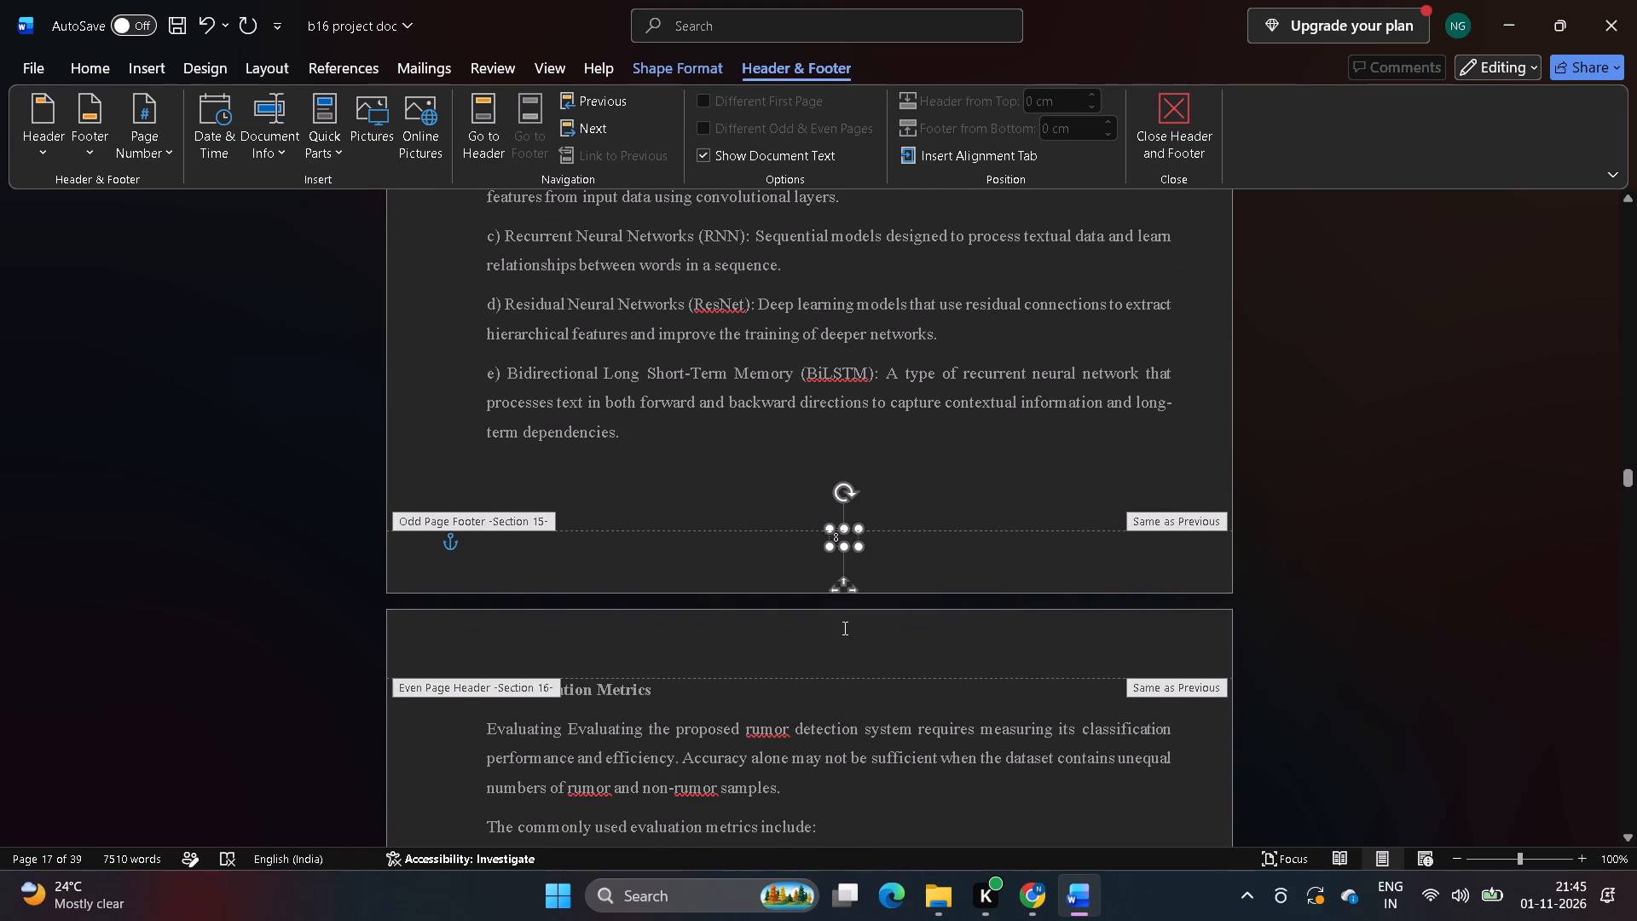
pyautogui.press('BackSpace')
pyautogui.press('7')
# Replace the footer number on the last Existing Method page, just before 4 Proposed System, with 8.
pyautogui.scroll(-2, 843, 628)
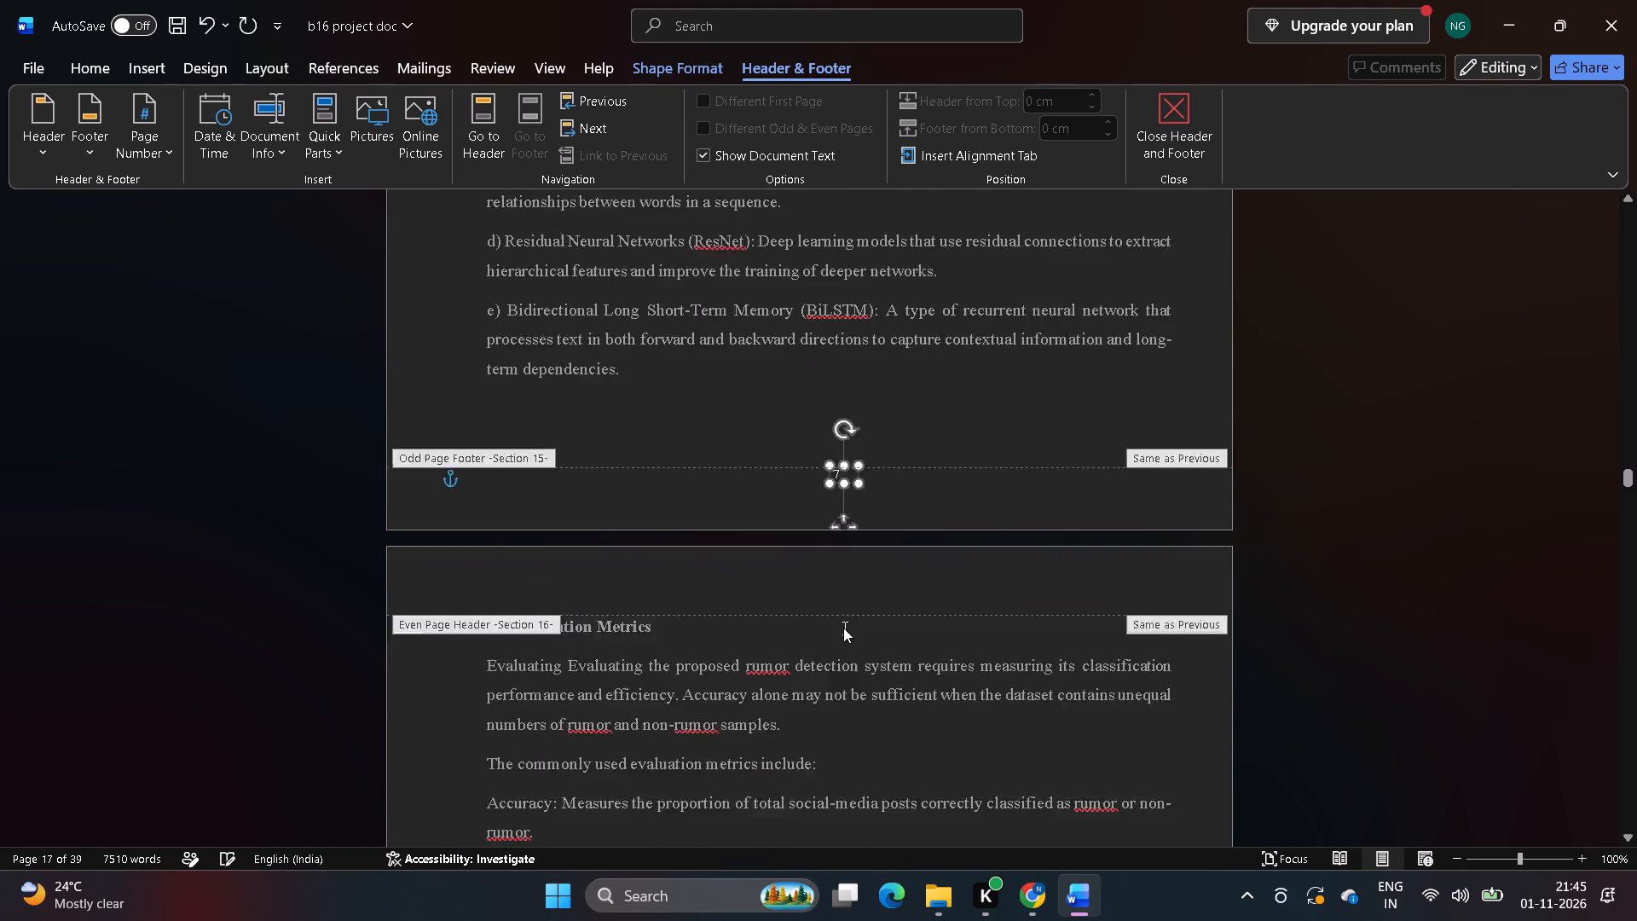
pyautogui.scroll(-7, 843, 628)
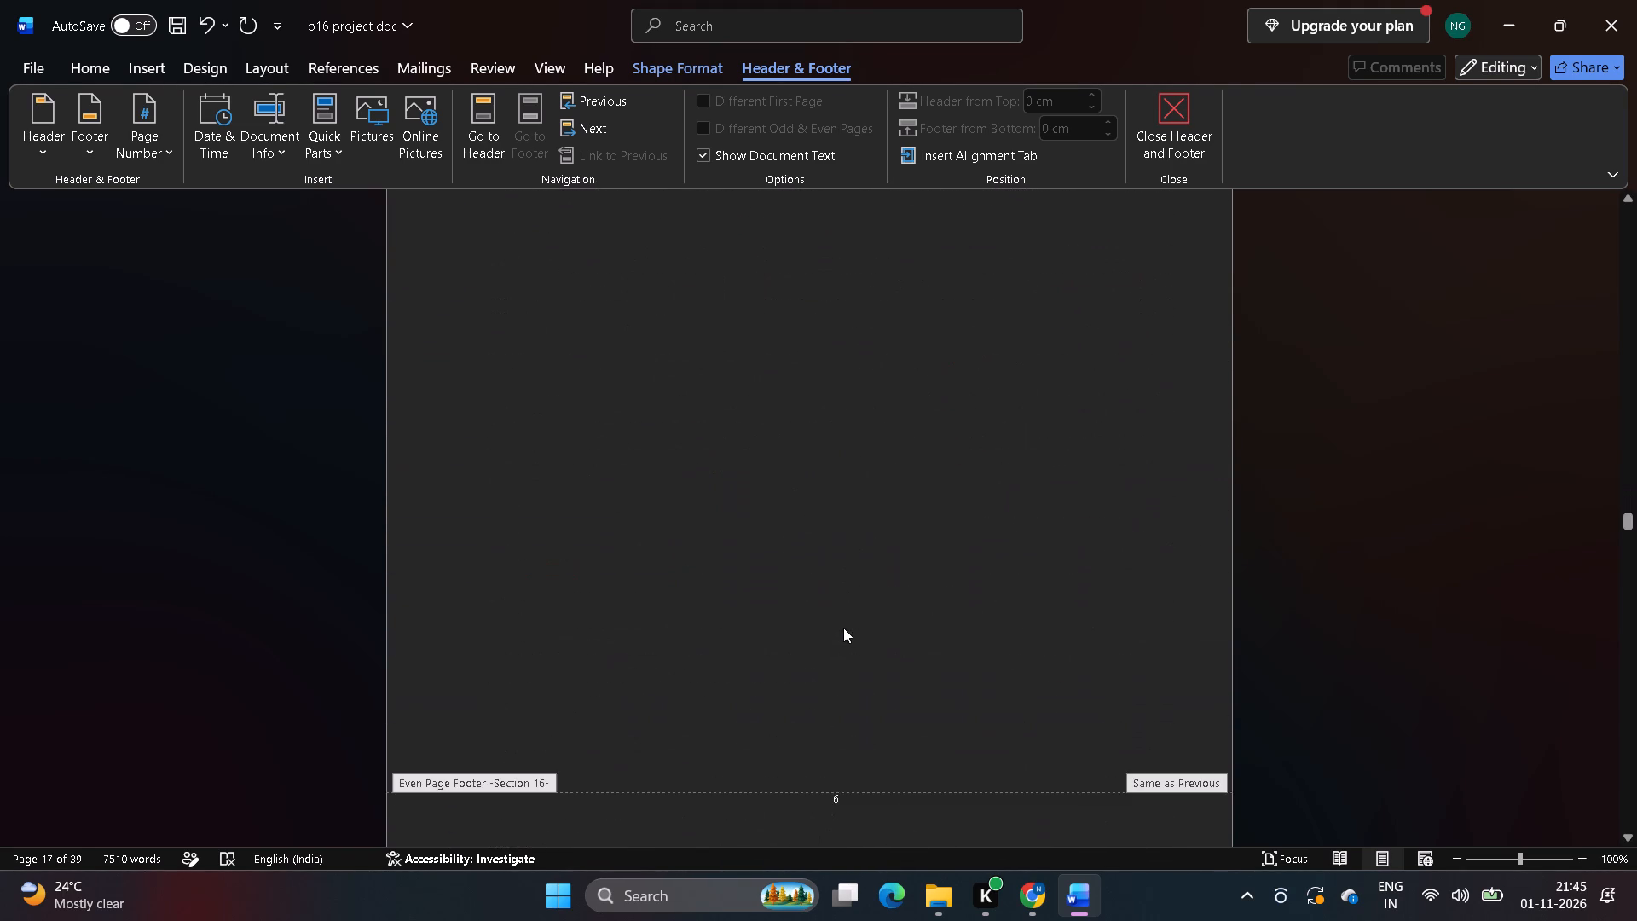
pyautogui.scroll(7, 843, 628)
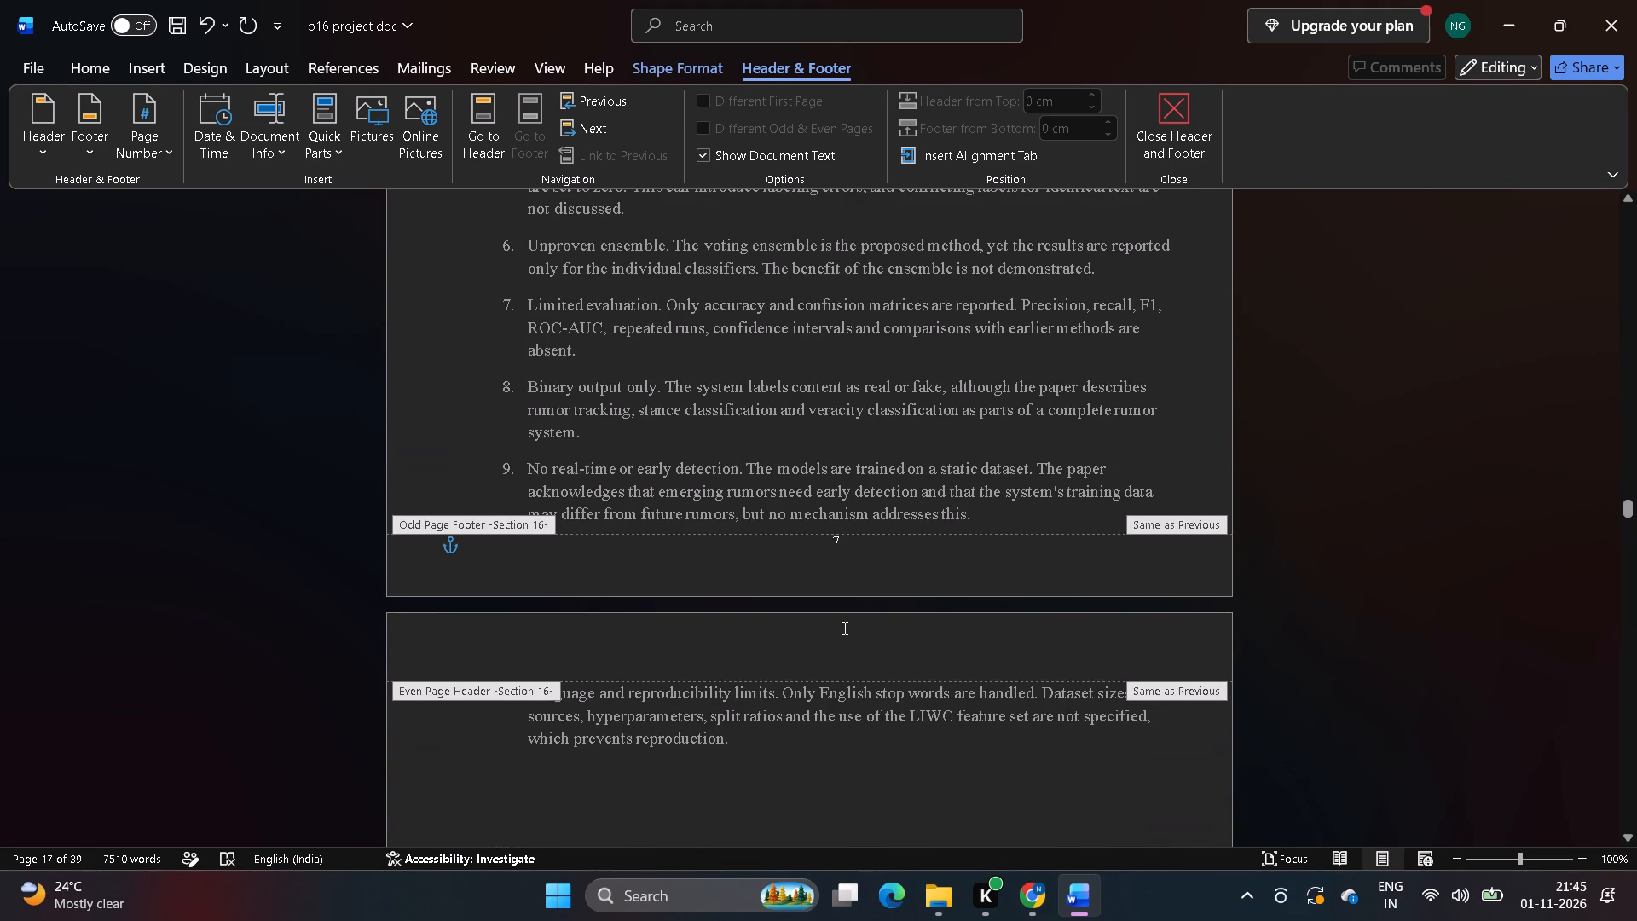
pyautogui.scroll(-5, 843, 628)
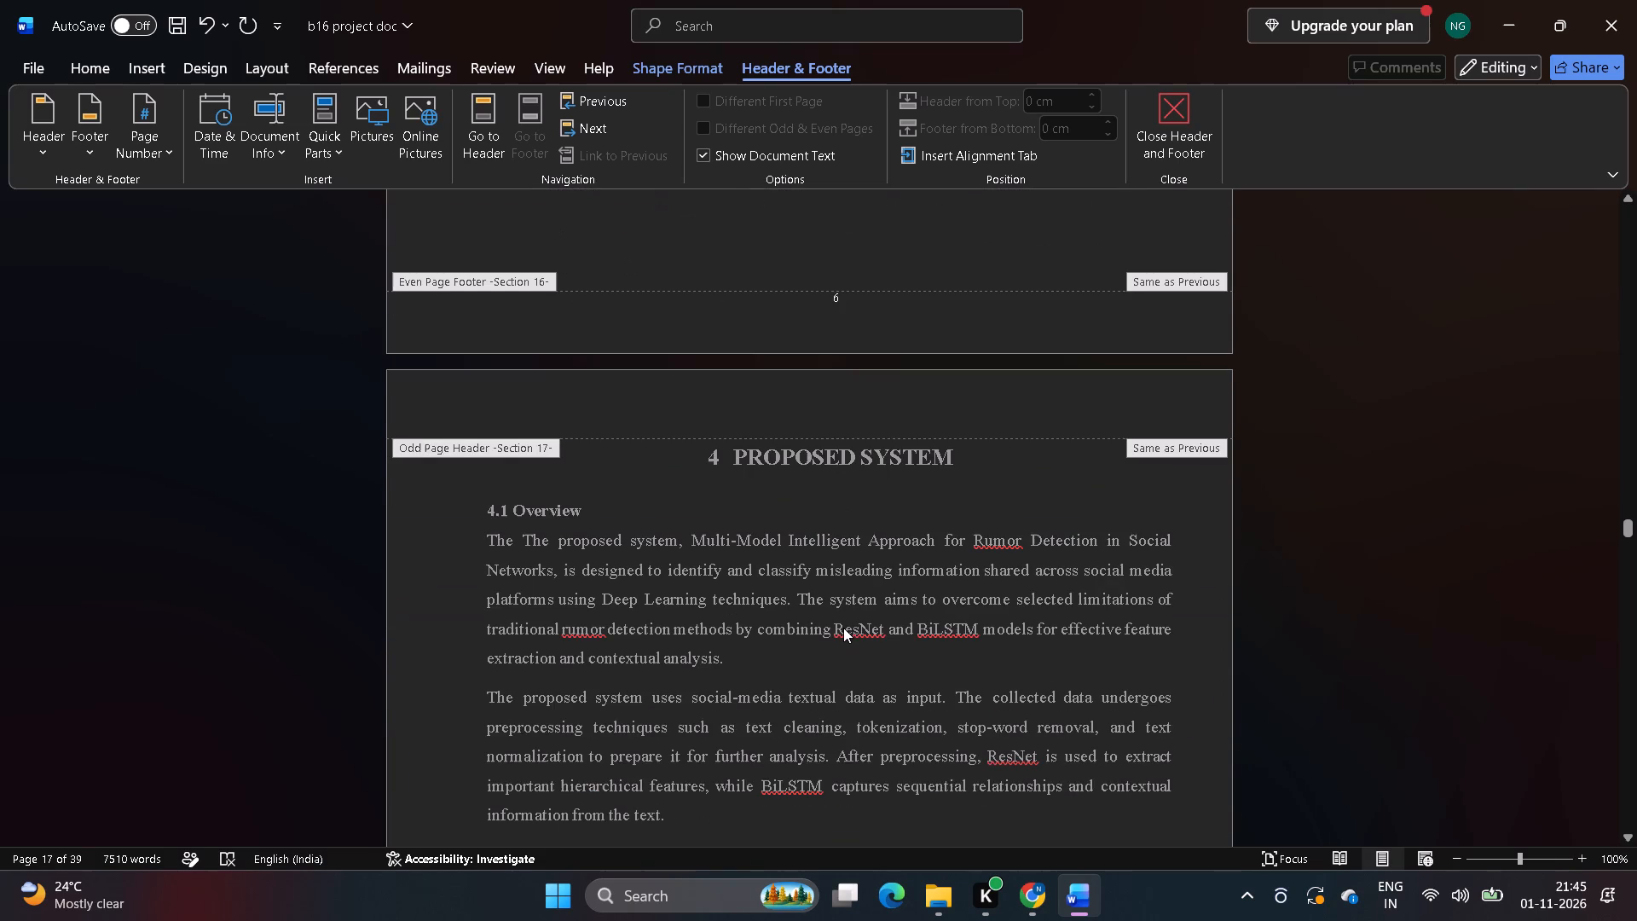
pyautogui.click(843, 309)
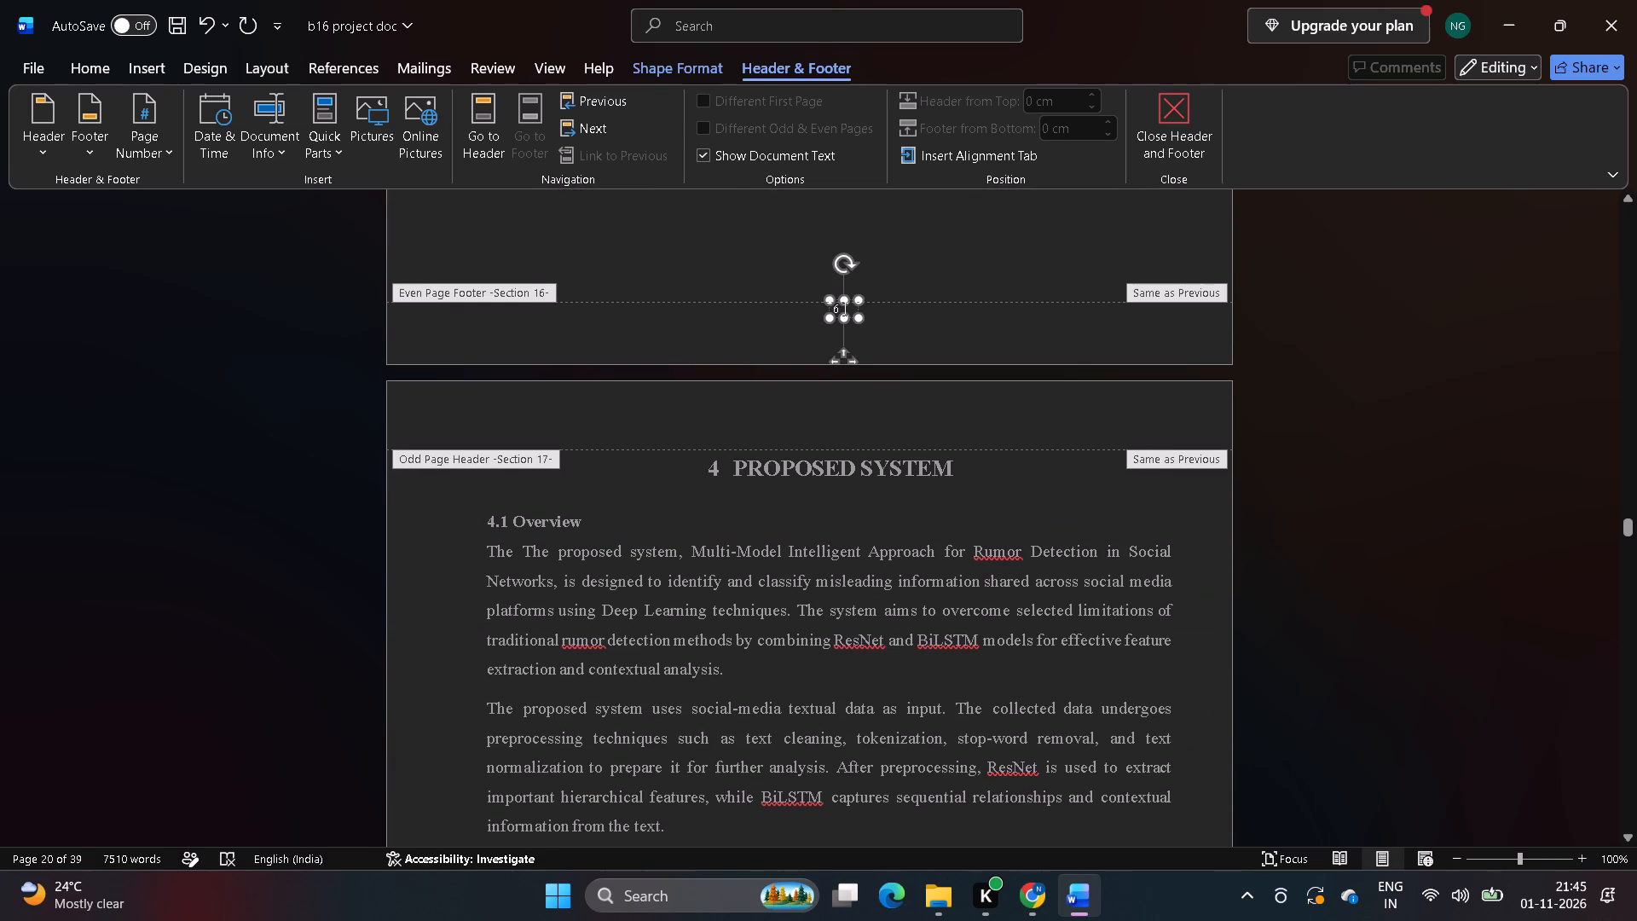
pyautogui.press('BackSpace')
pyautogui.press('8')
# Replace the footer number on the last text page of 4 Proposed System, which lists the system's advantages, with 9.
pyautogui.scroll(-1, 843, 309)
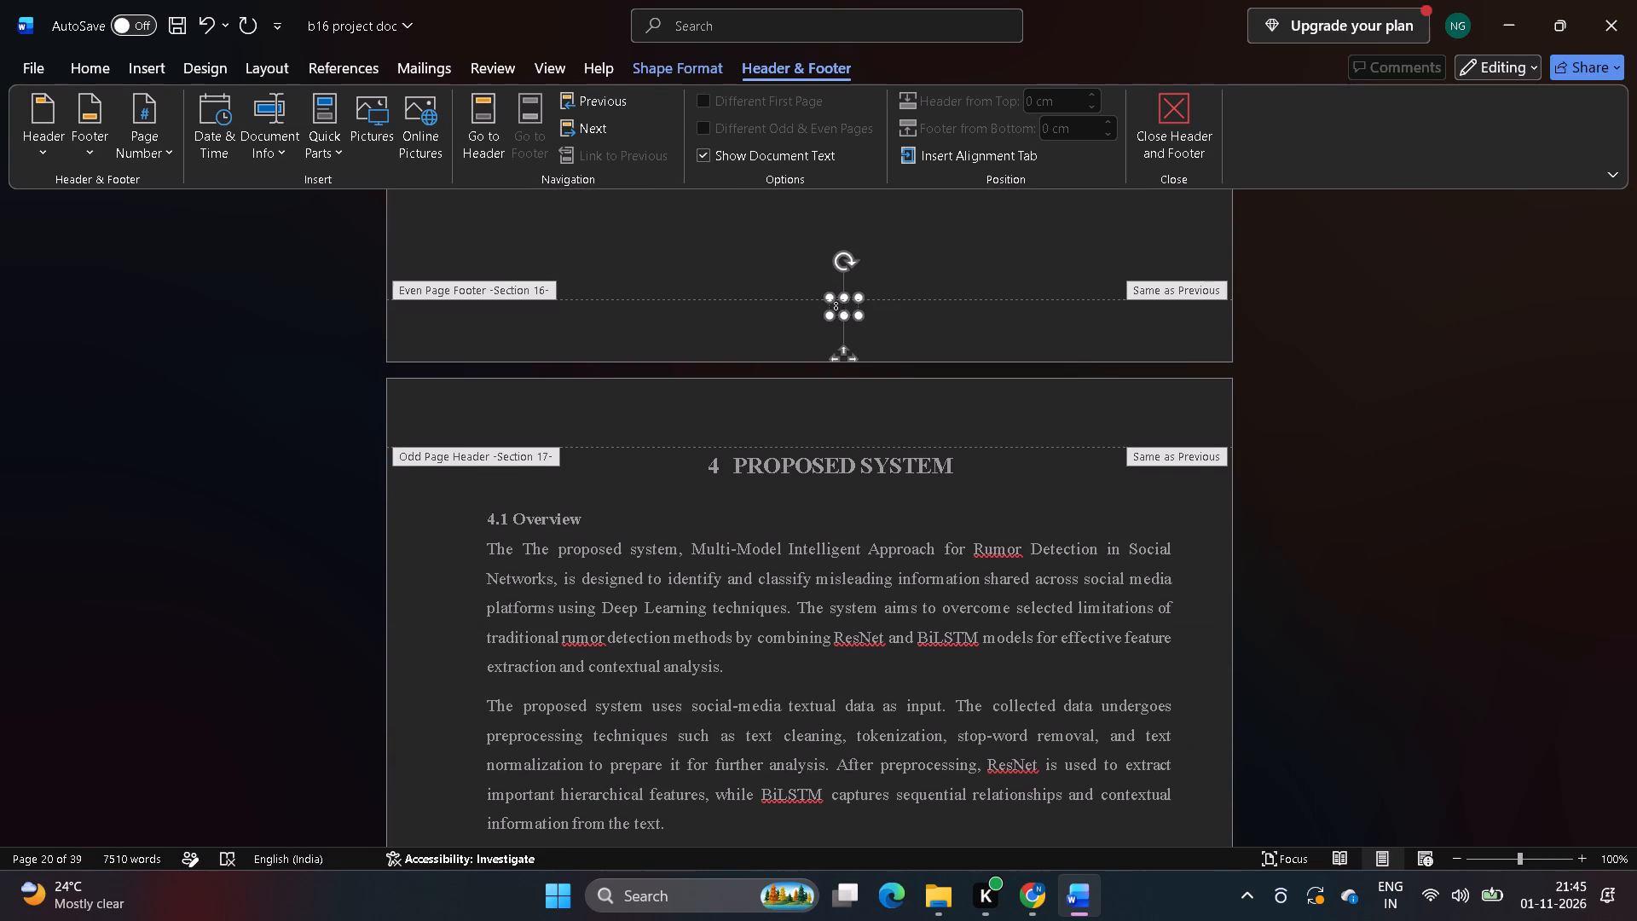
pyautogui.scroll(-5, 843, 309)
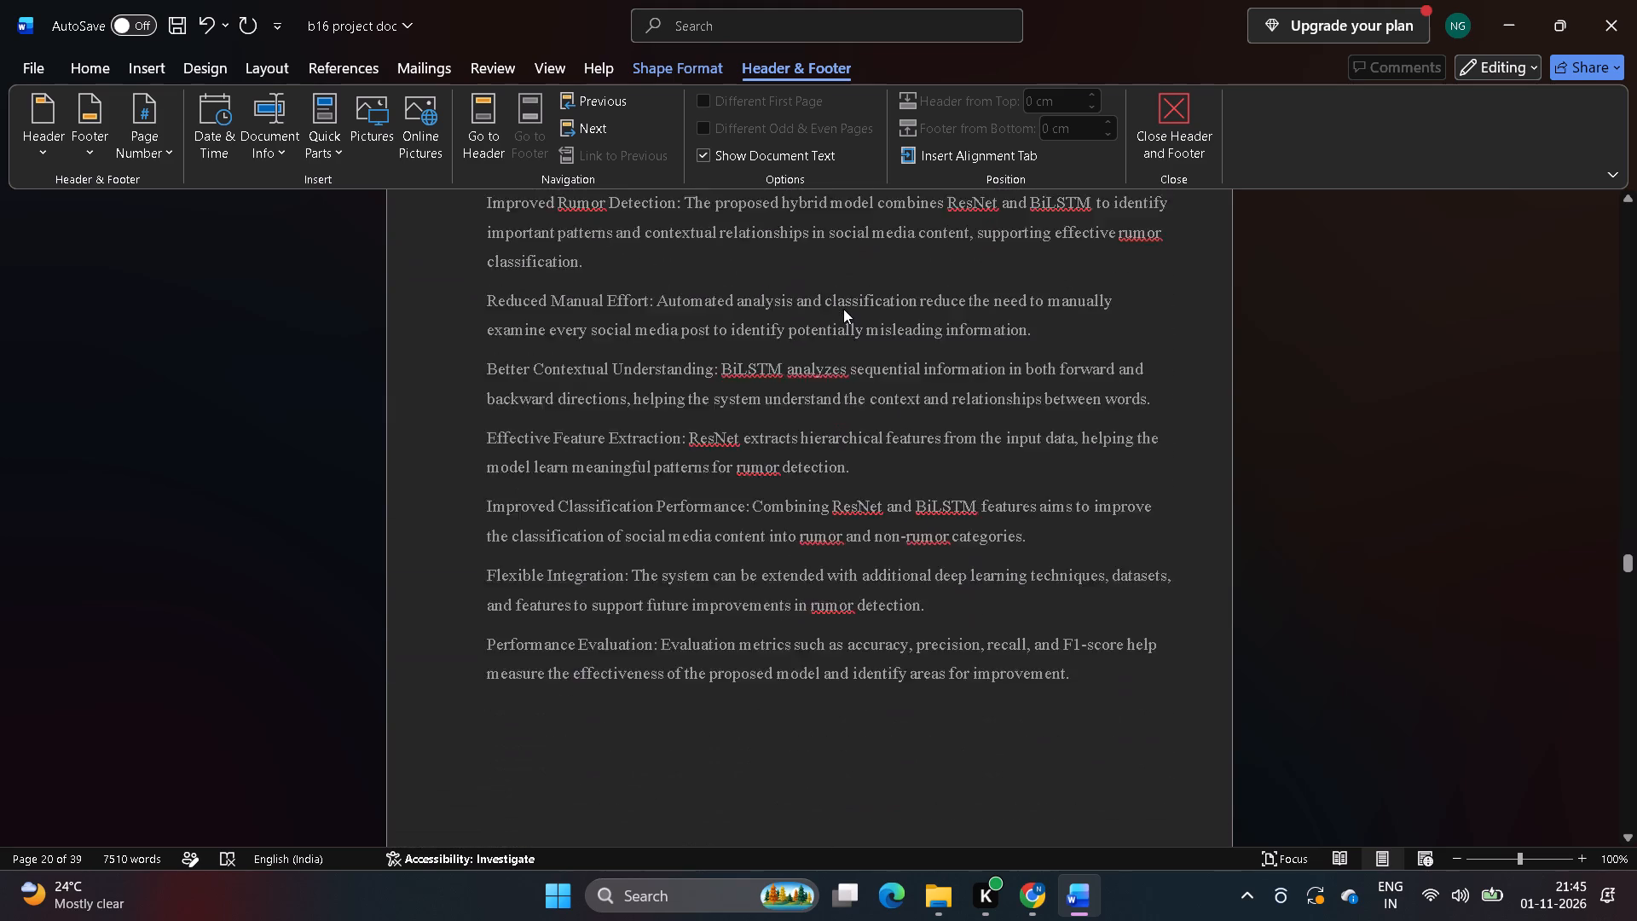
pyautogui.scroll(-1, 843, 309)
pyautogui.scroll(6, 843, 309)
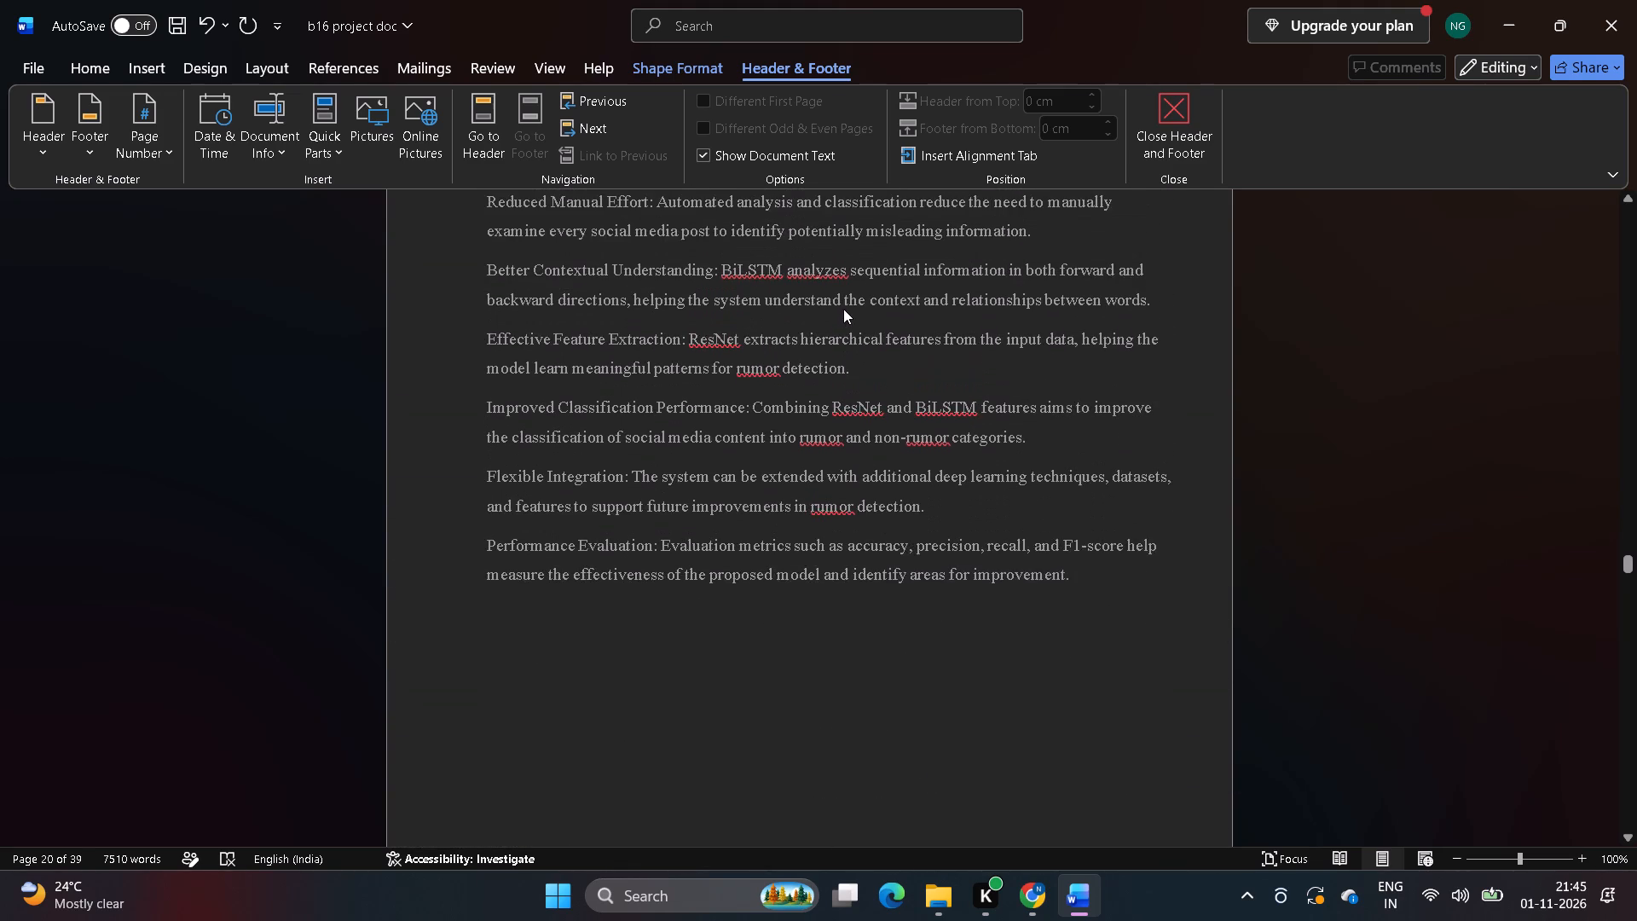
pyautogui.scroll(2, 843, 309)
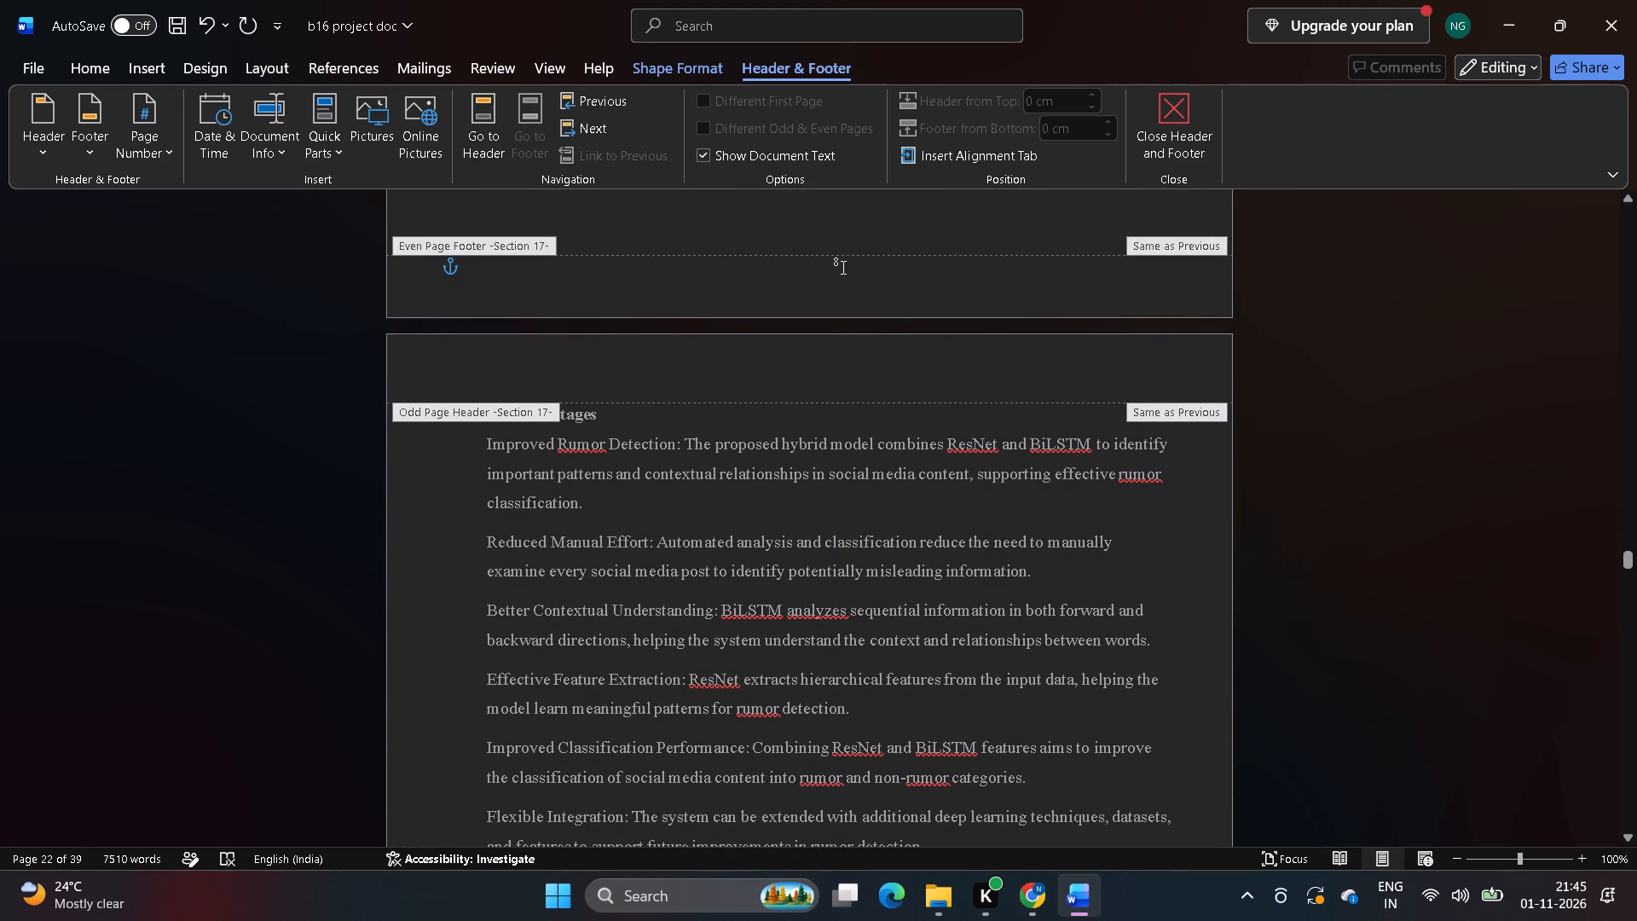
pyautogui.scroll(7, 847, 303)
pyautogui.scroll(-1, 847, 303)
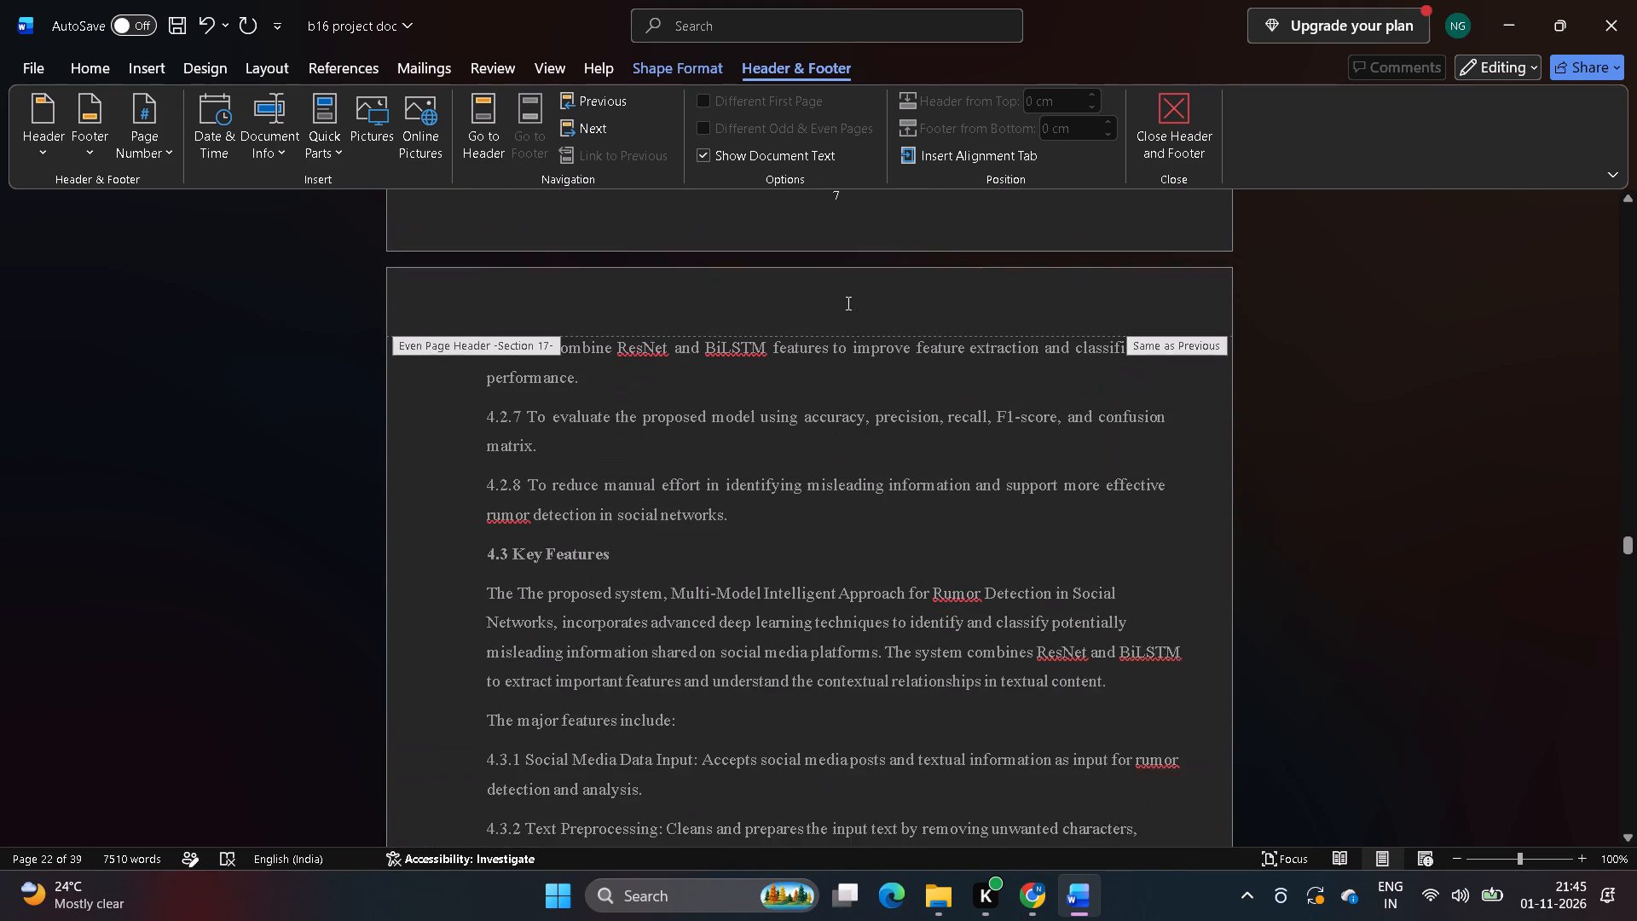
pyautogui.scroll(-4, 847, 303)
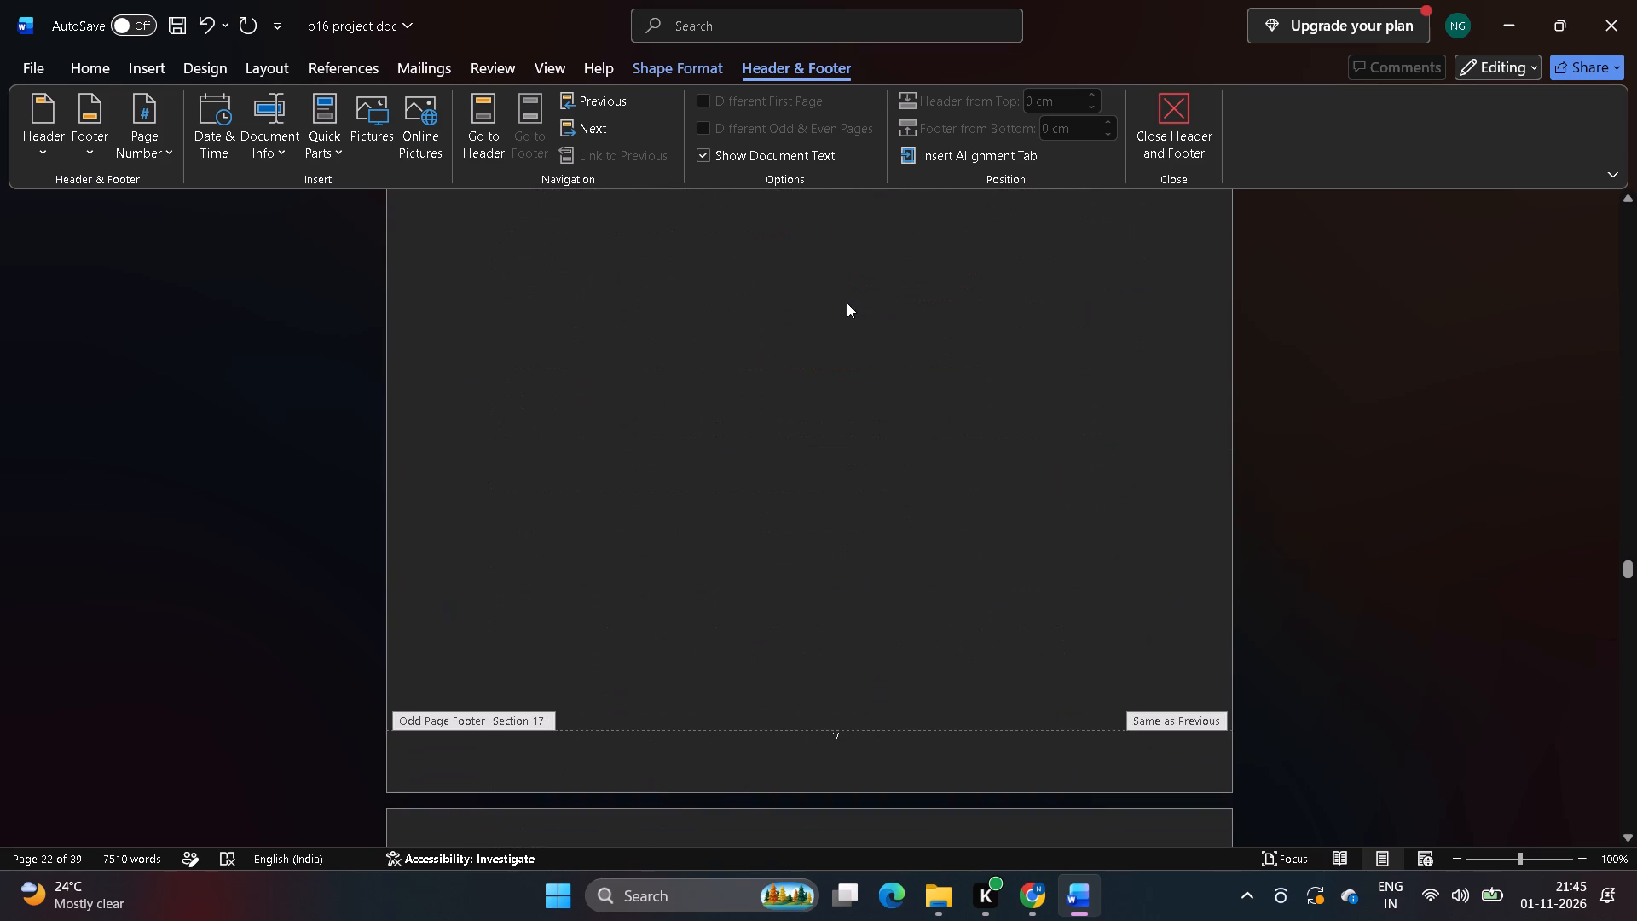
pyautogui.scroll(-3, 847, 303)
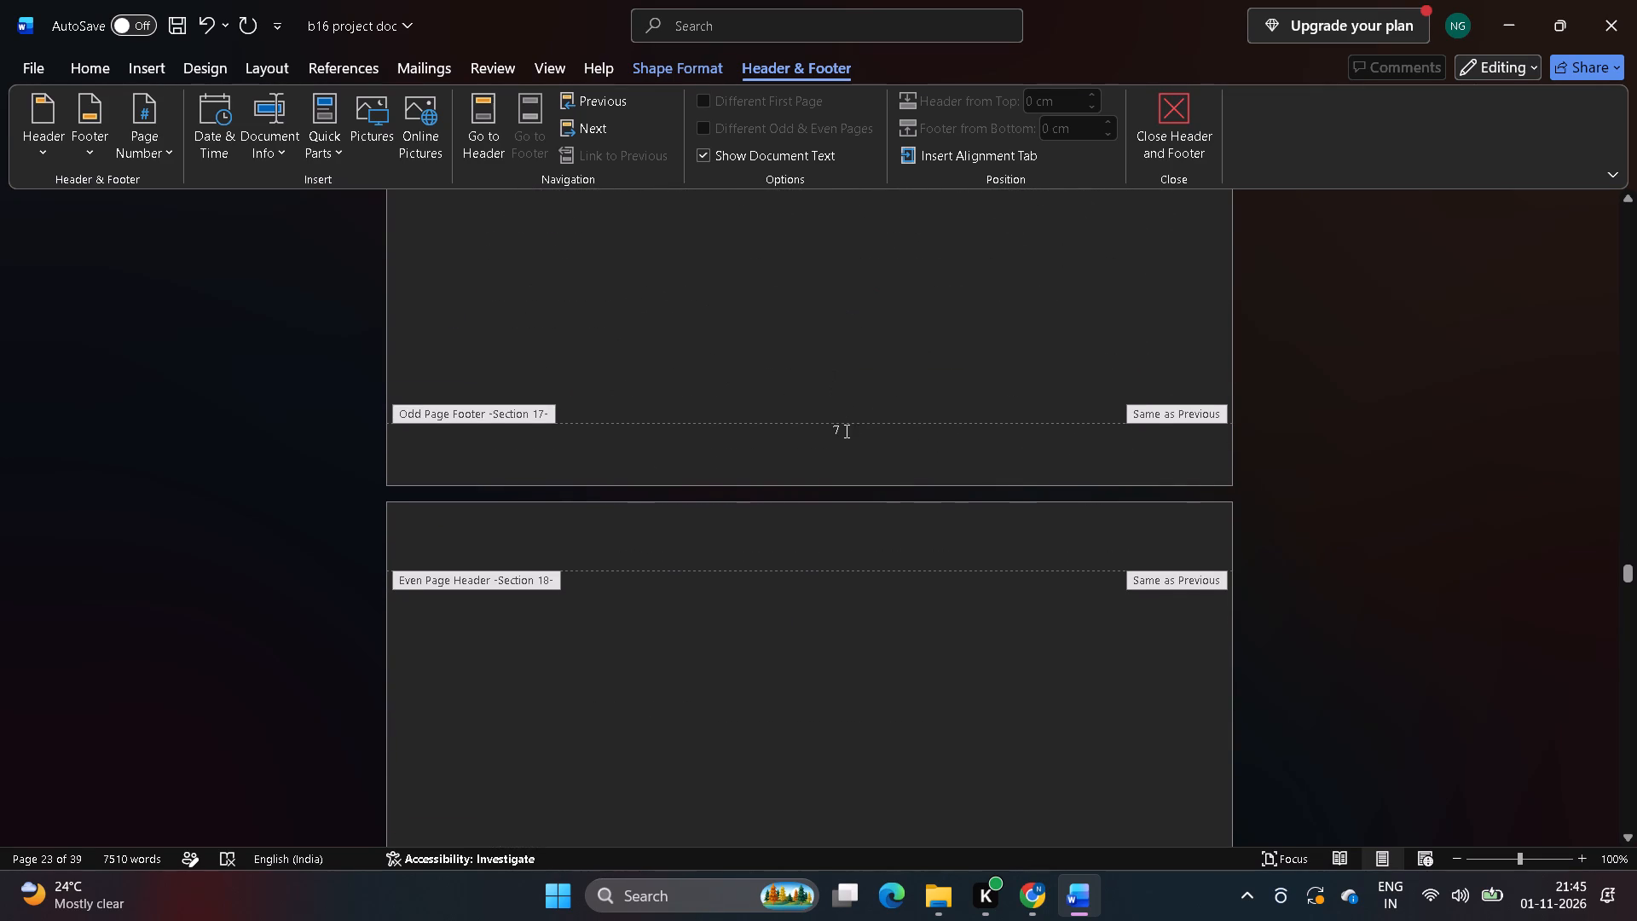
pyautogui.click(845, 431)
pyautogui.press('BackSpace')
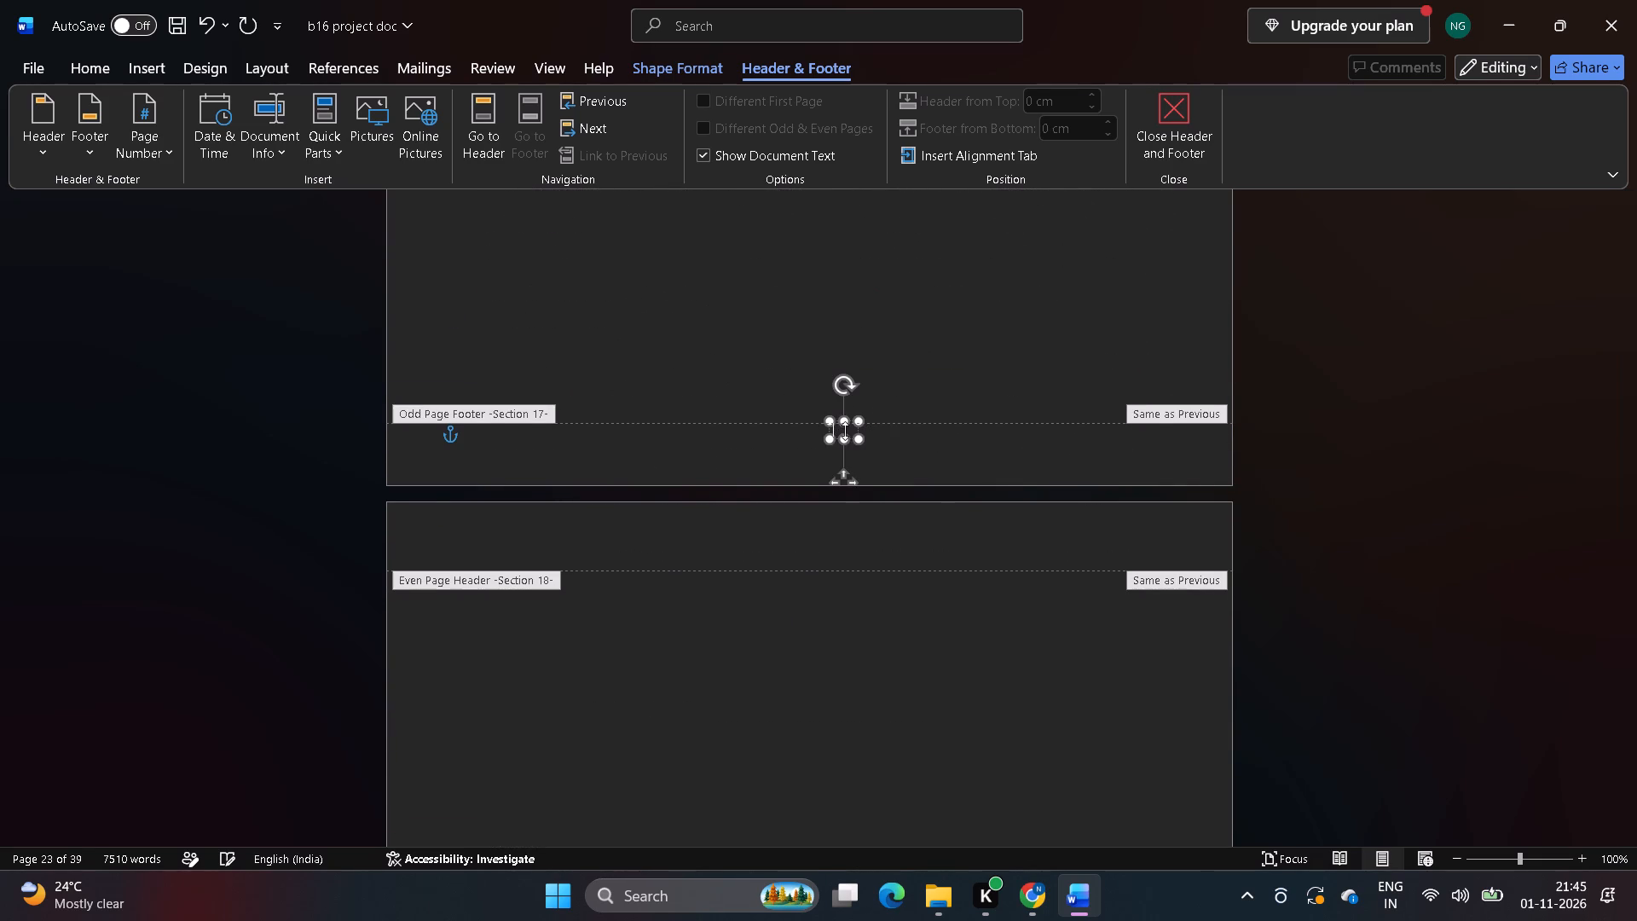
pyautogui.press('9')
# Replace the footer number on the page containing 5 UML Diagrams and 5.1 Class Diagram with 10.
pyautogui.scroll(1, 845, 431)
pyautogui.scroll(-1, 845, 431)
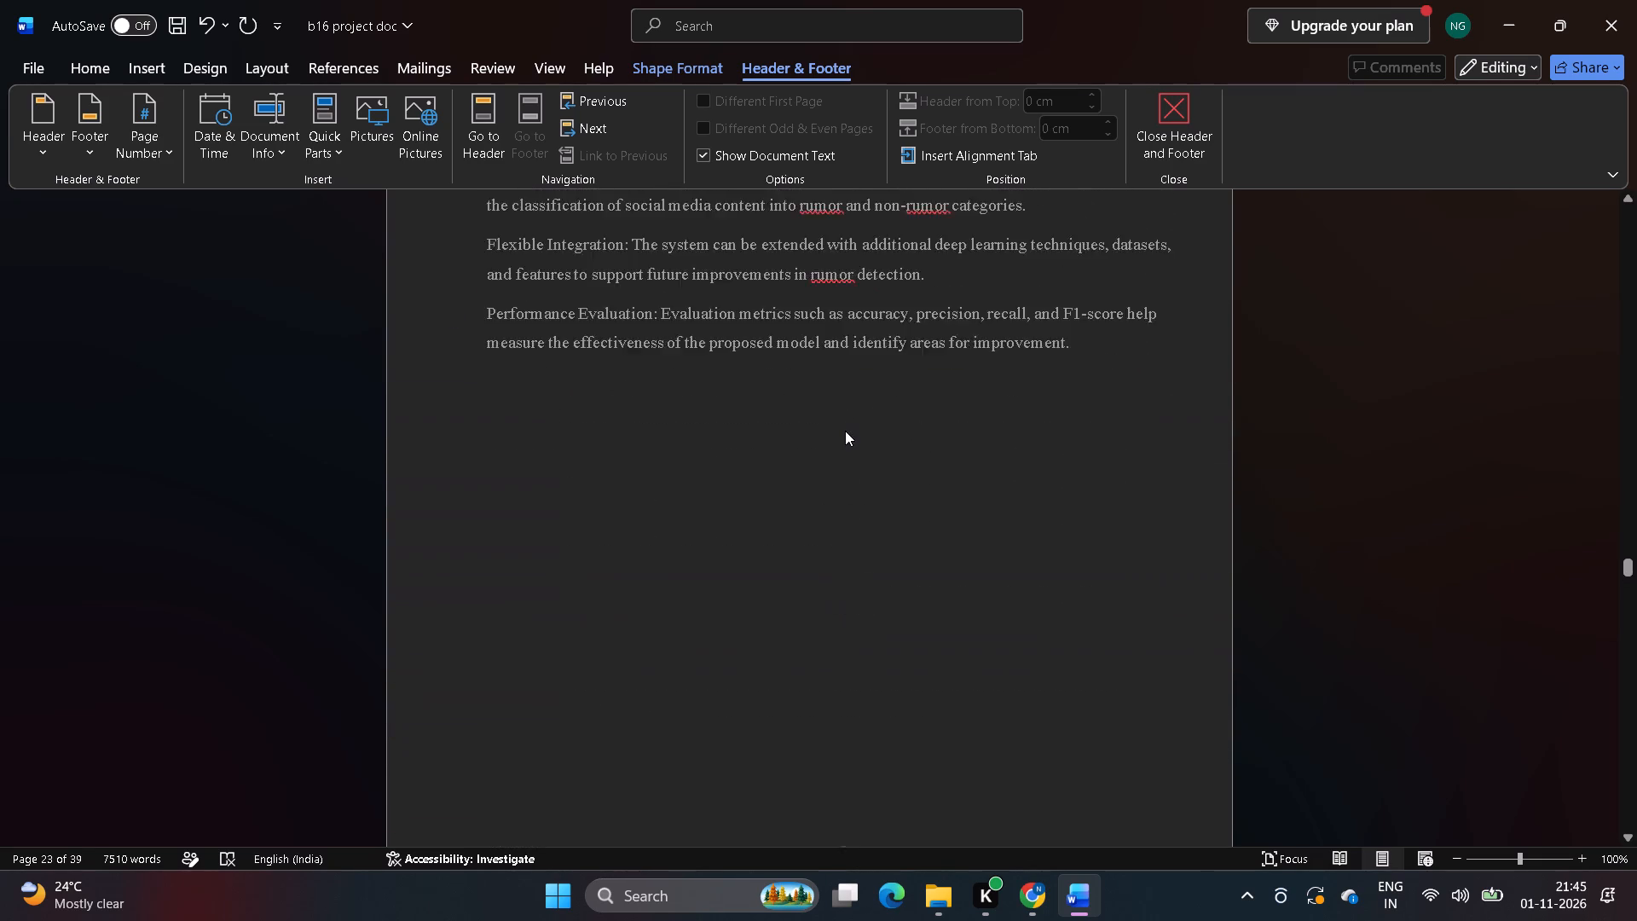
pyautogui.scroll(-3, 845, 431)
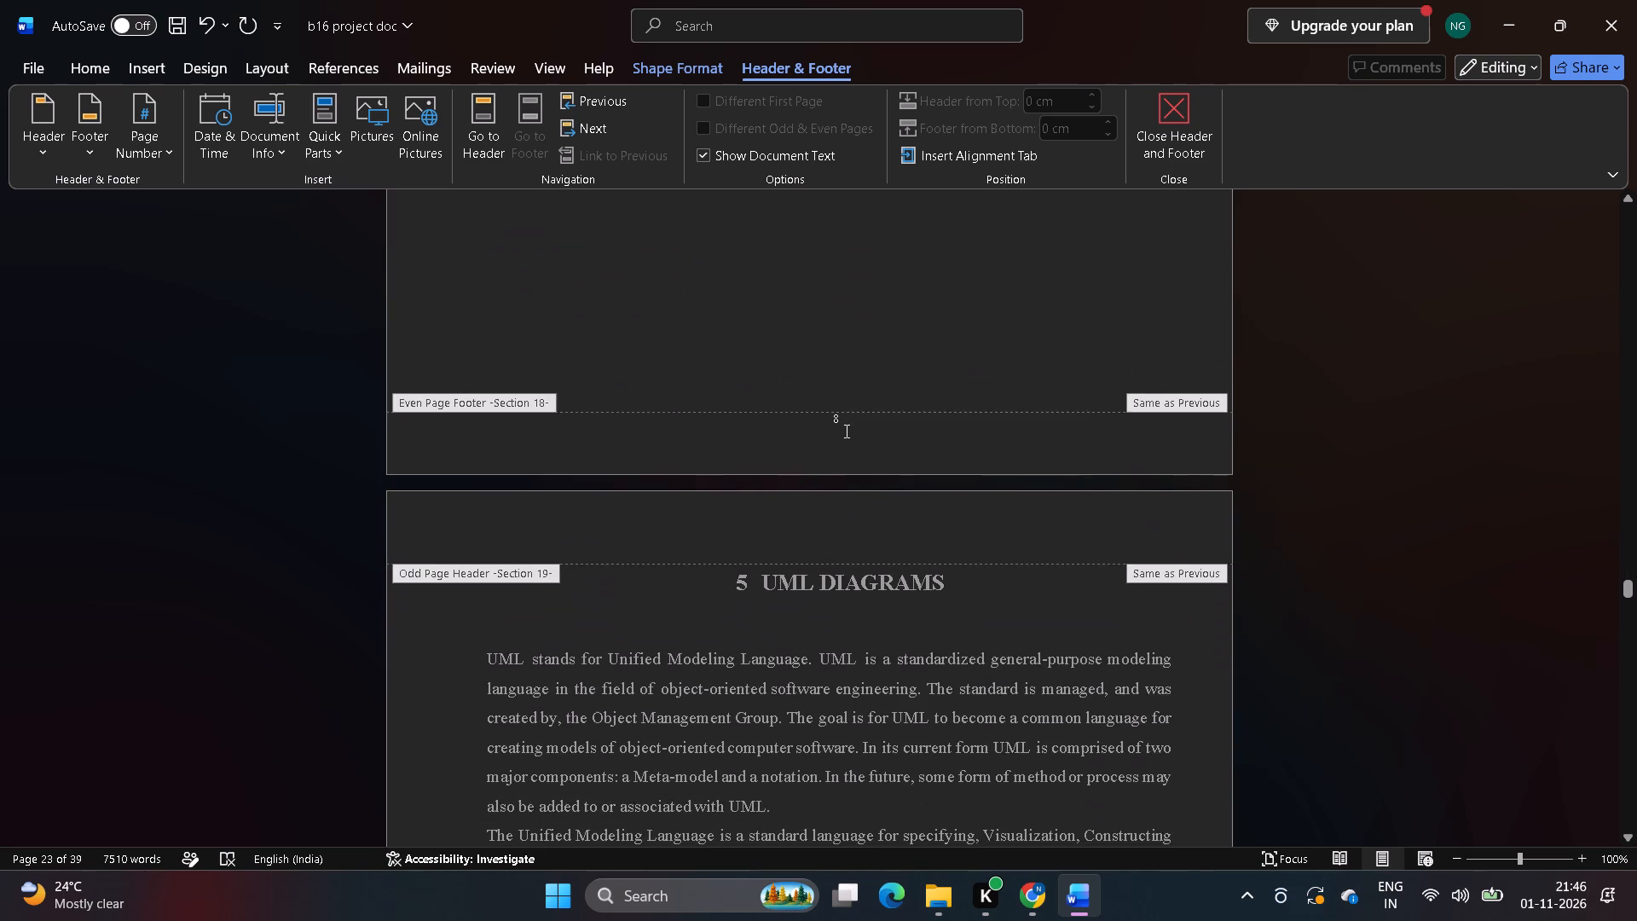
pyautogui.scroll(-3, 845, 431)
pyautogui.scroll(-18, 845, 431)
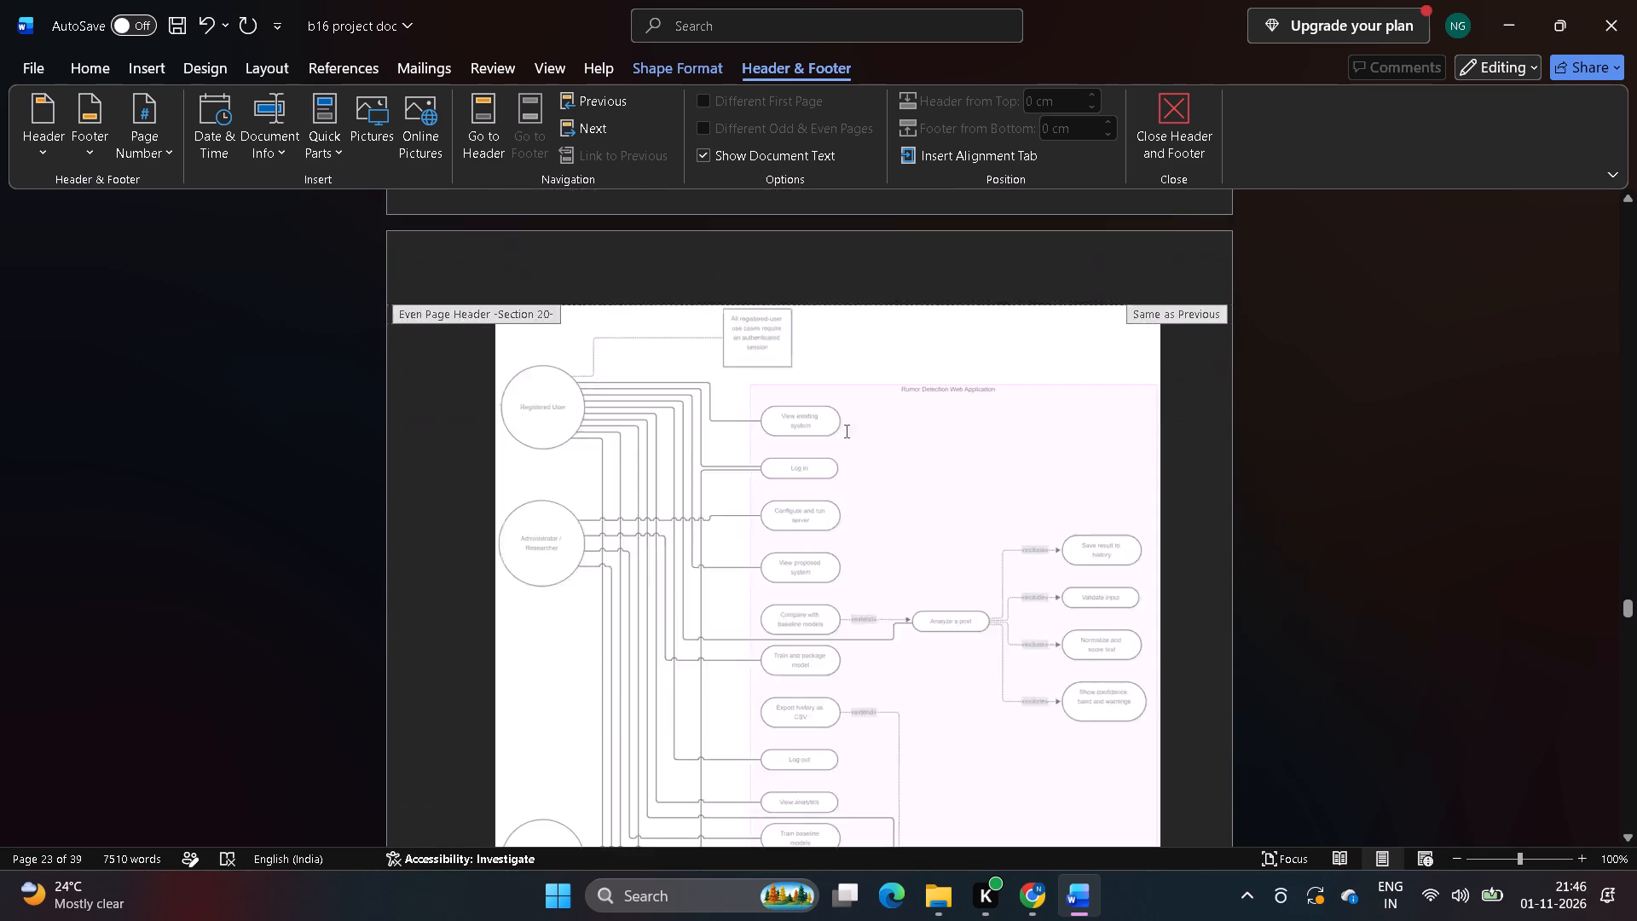
pyautogui.scroll(7, 845, 431)
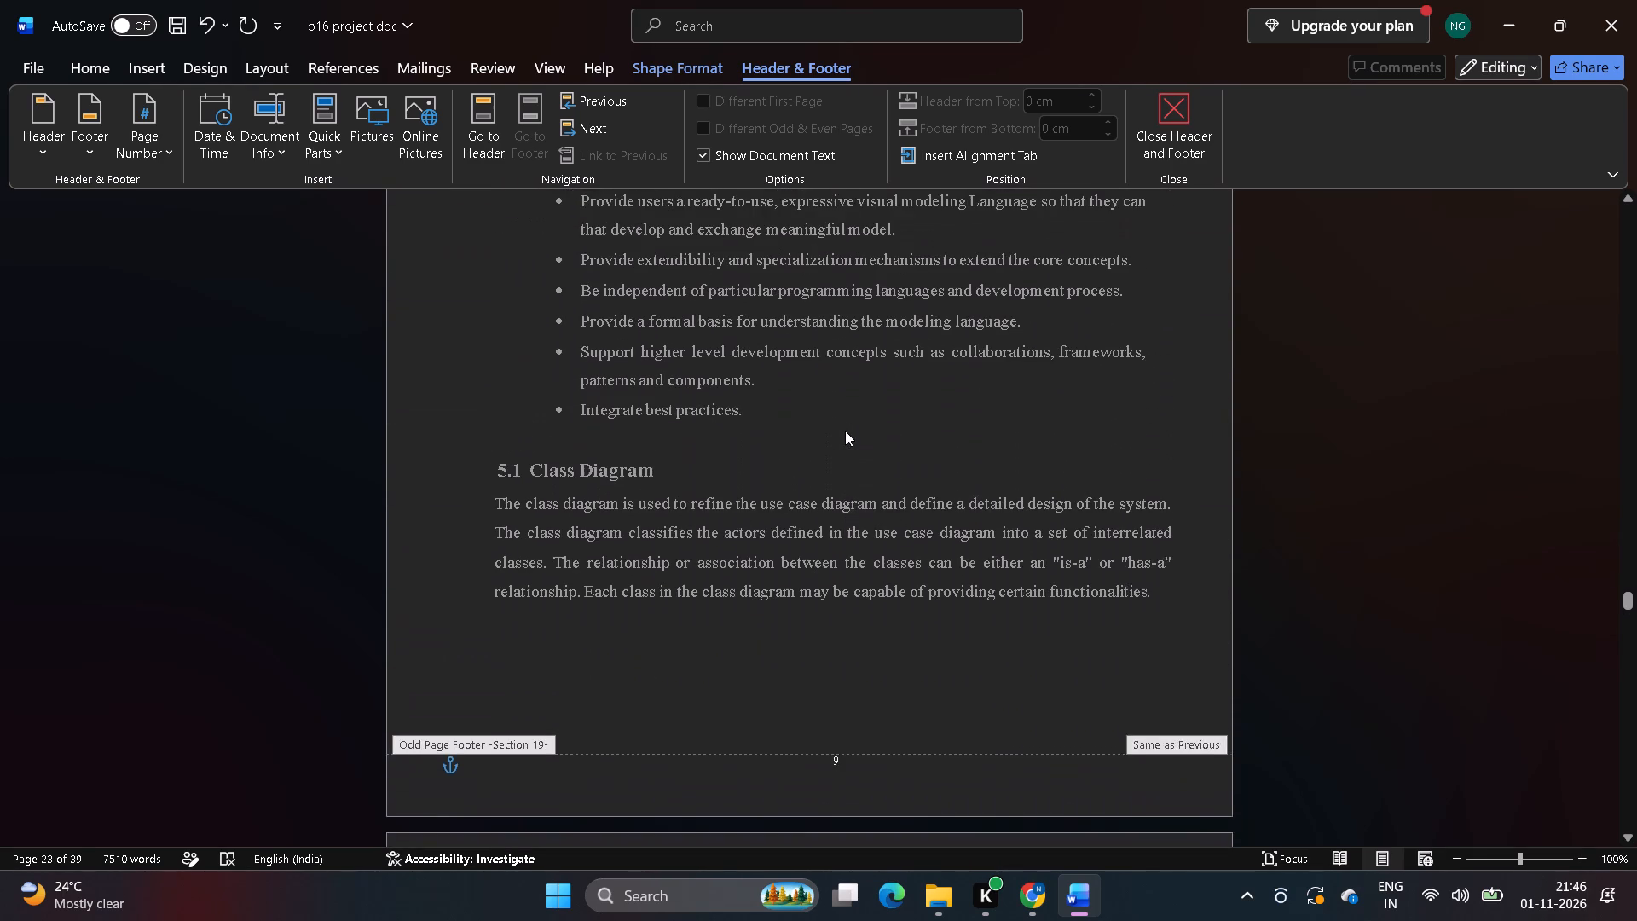
pyautogui.scroll(4, 845, 431)
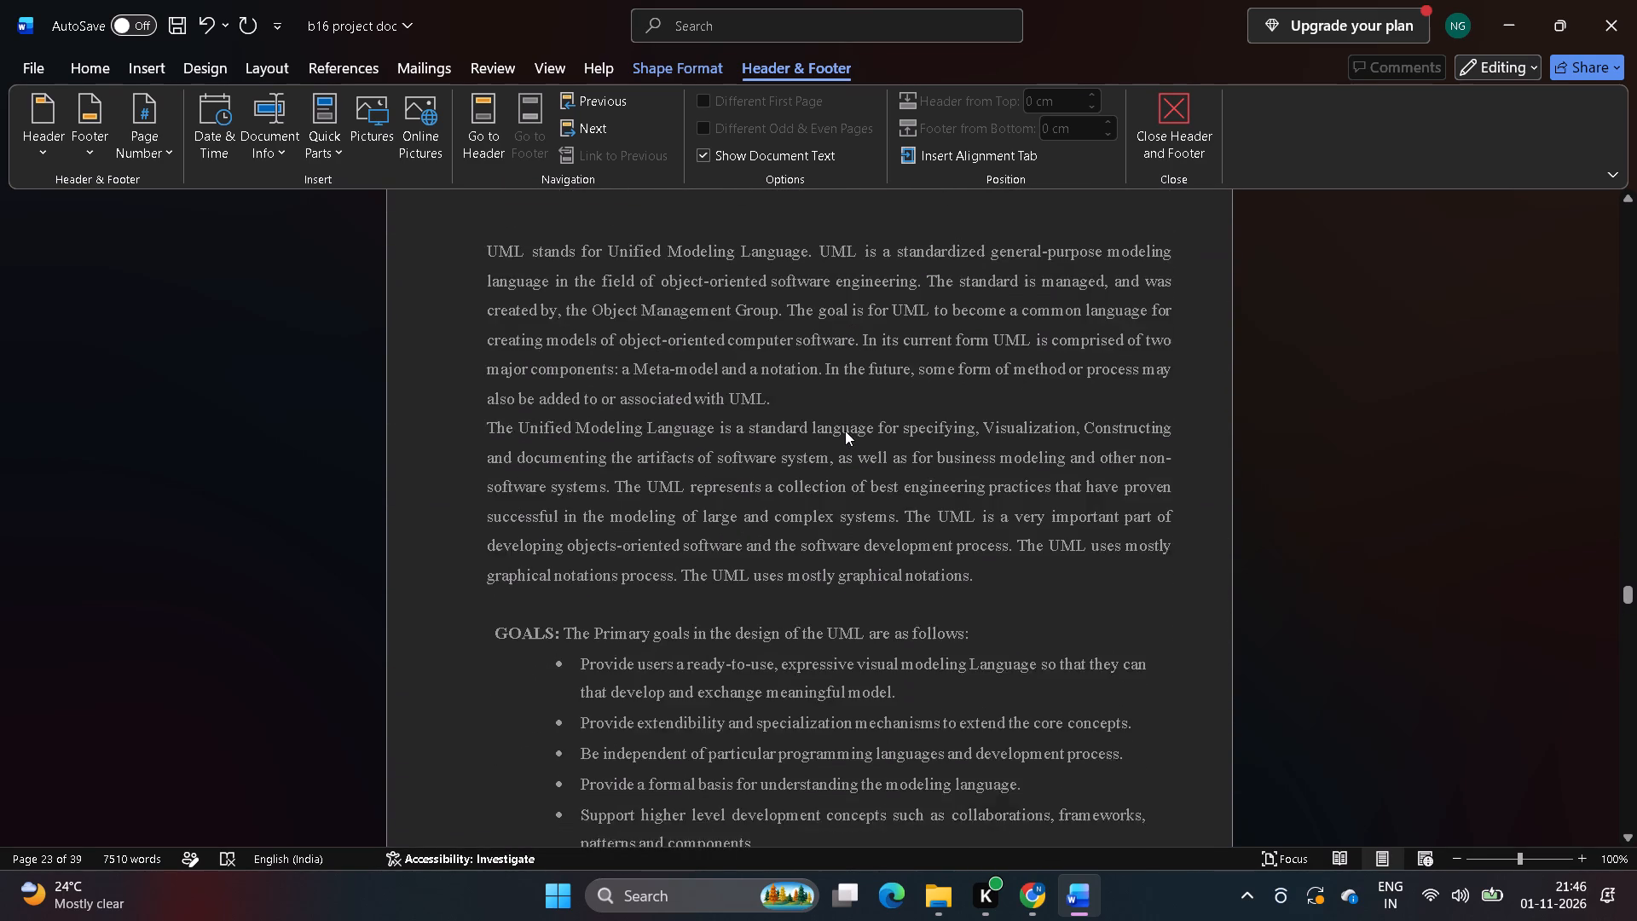
pyautogui.scroll(4, 845, 431)
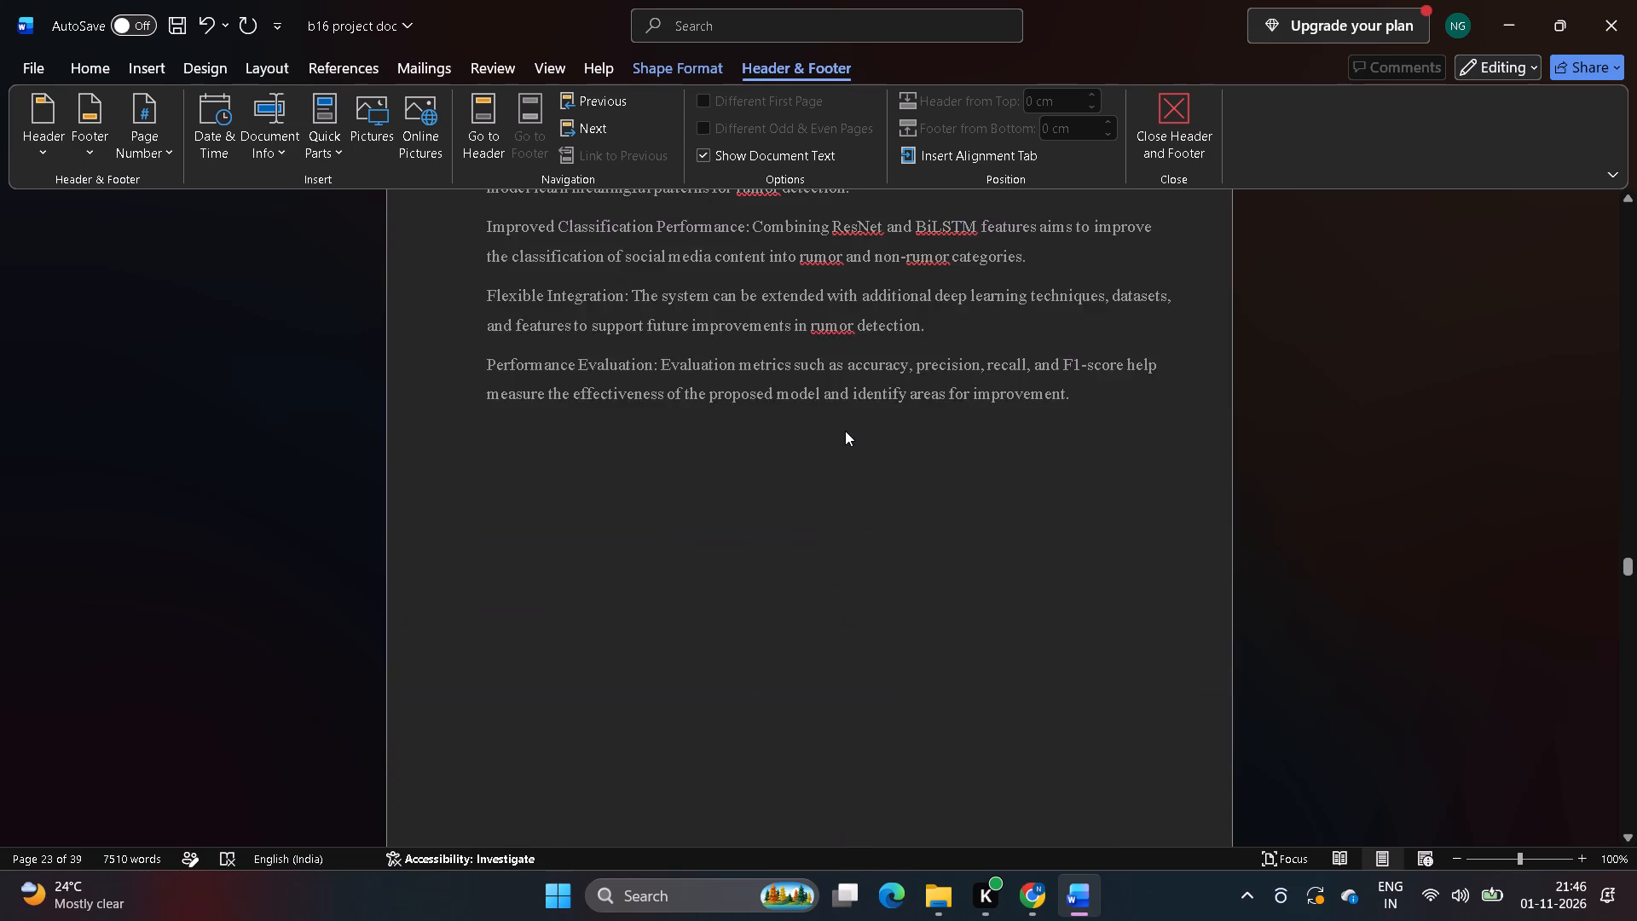
pyautogui.scroll(-1, 845, 431)
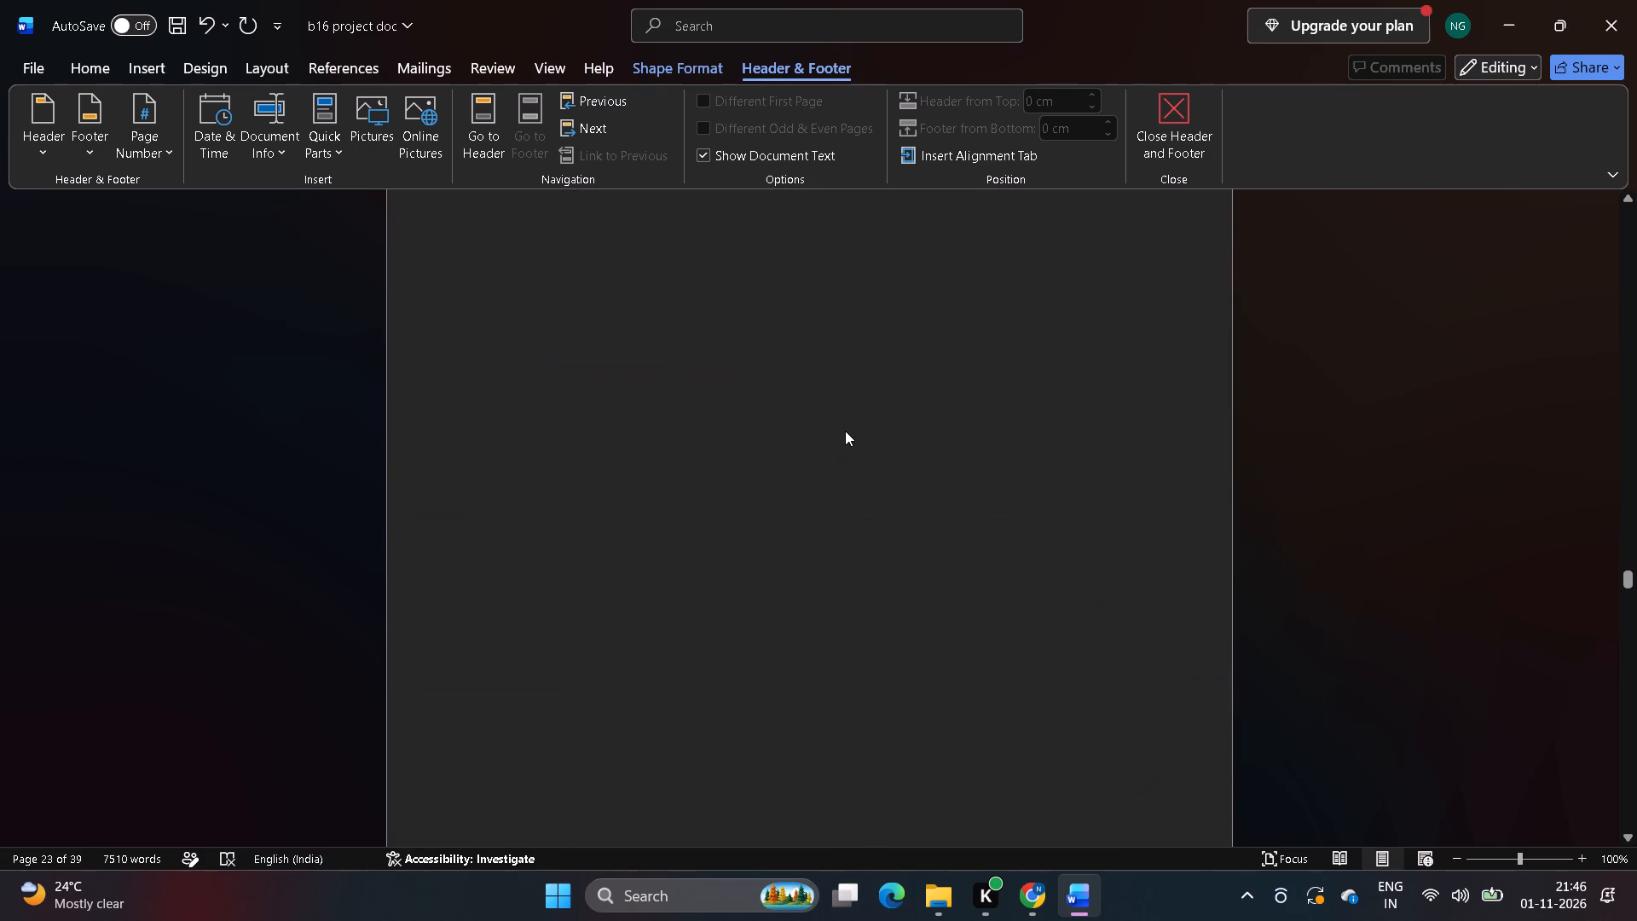
pyautogui.scroll(-4, 845, 431)
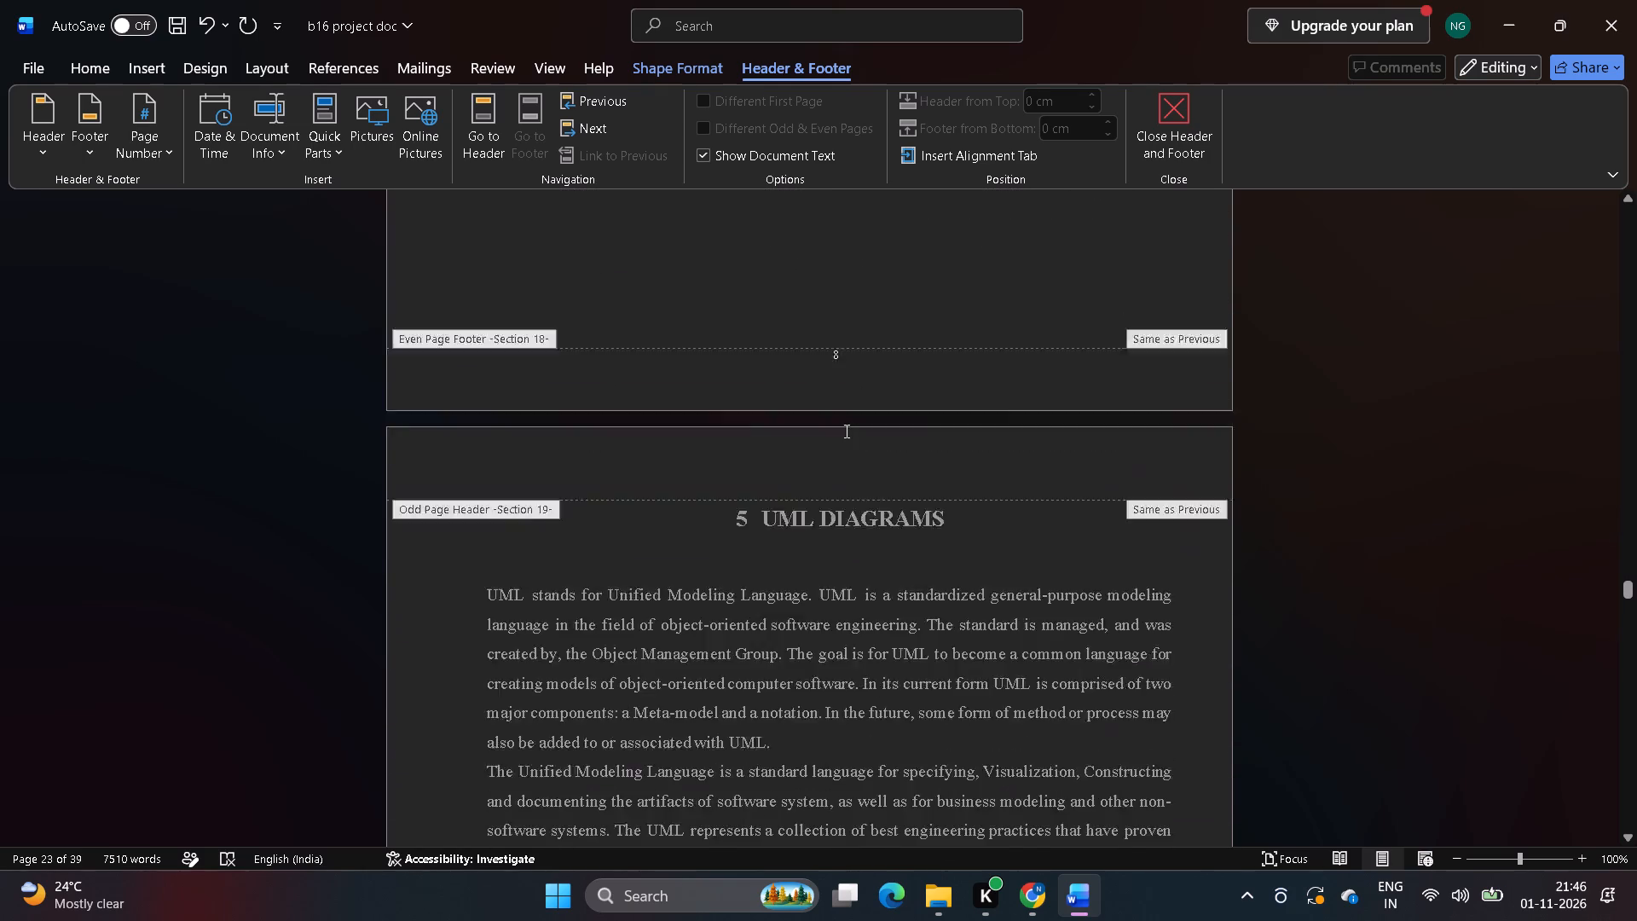
pyautogui.scroll(-8, 845, 431)
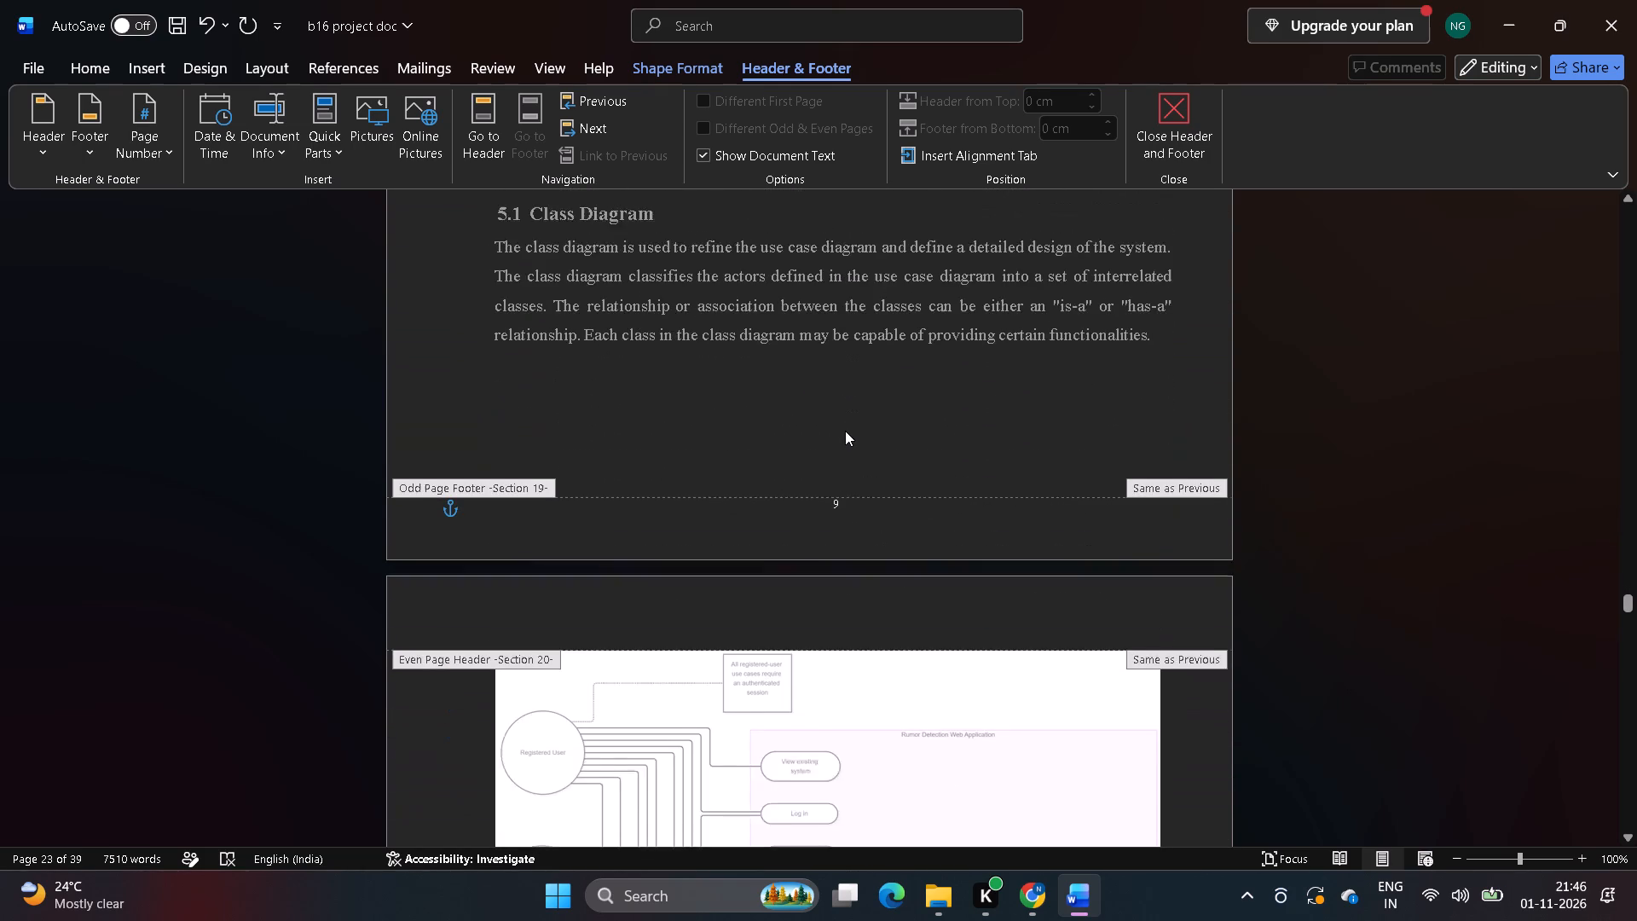
pyautogui.scroll(-1, 845, 431)
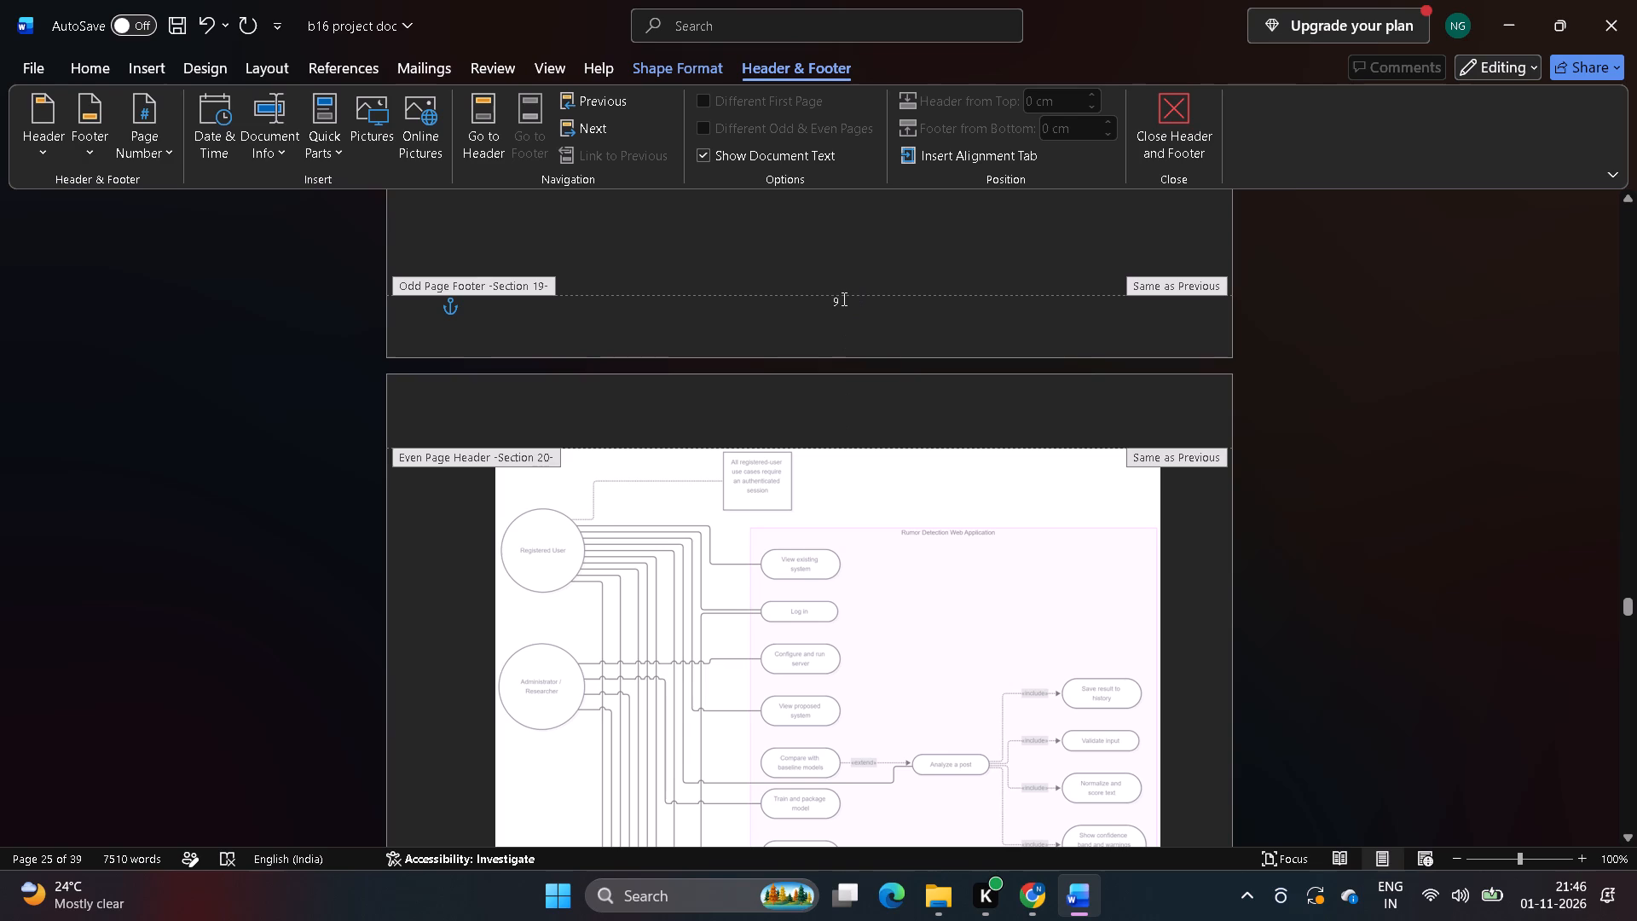
pyautogui.click(842, 298)
pyautogui.press('BackSpace')
pyautogui.write('10')
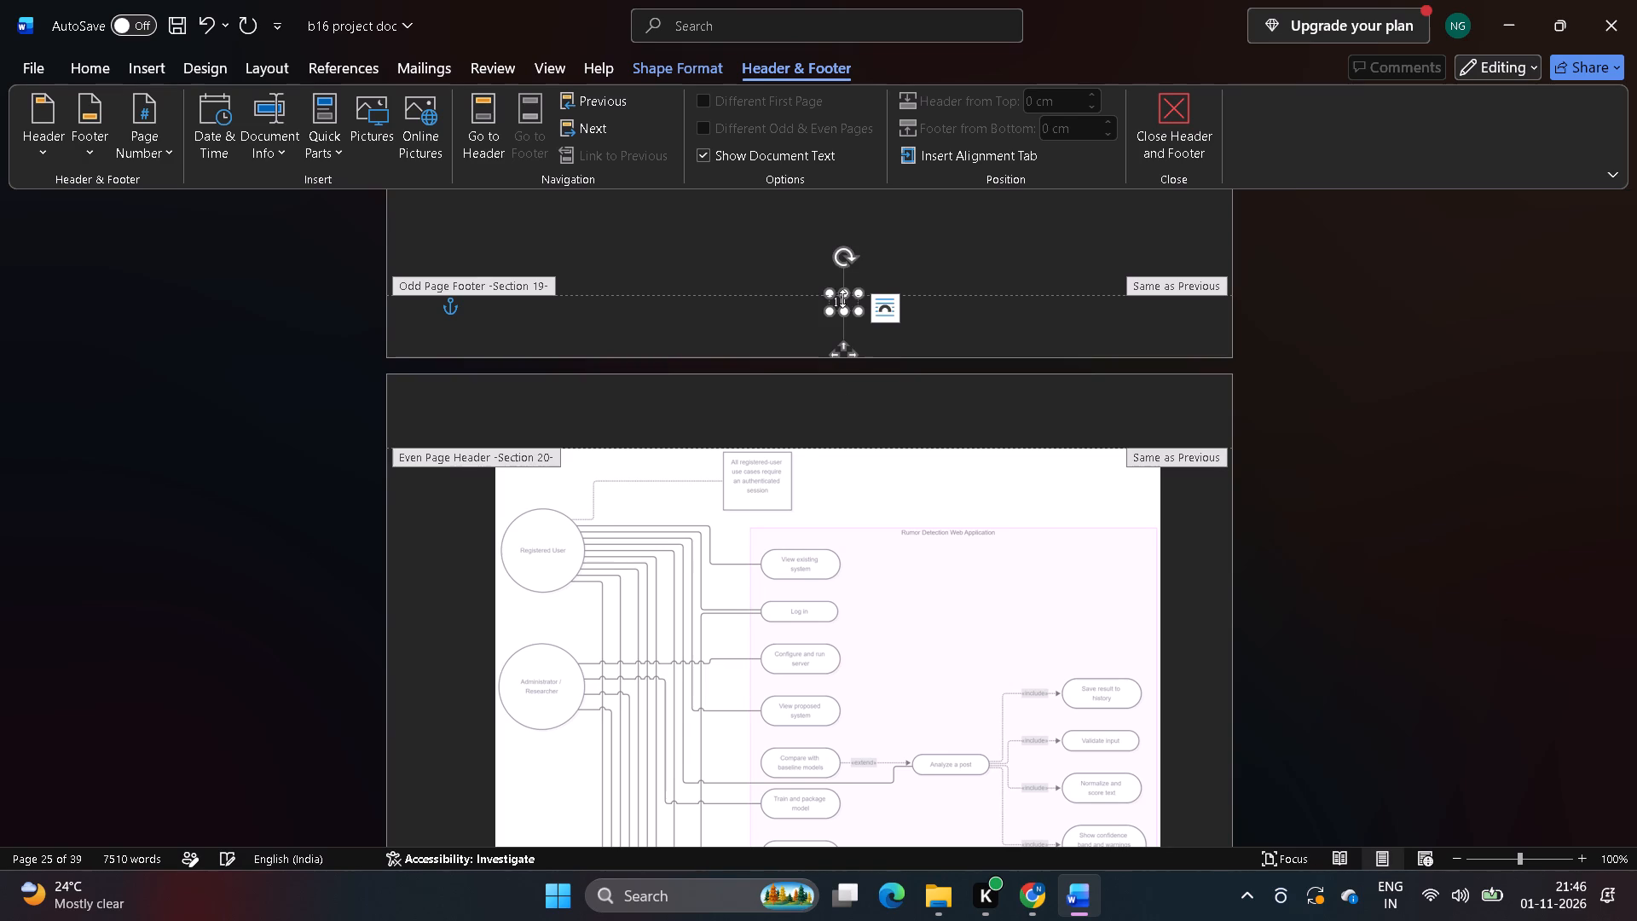
# Replace the footer number on the page with the fig 5.1 Class diagram image with 11.
pyautogui.scroll(-5, 883, 417)
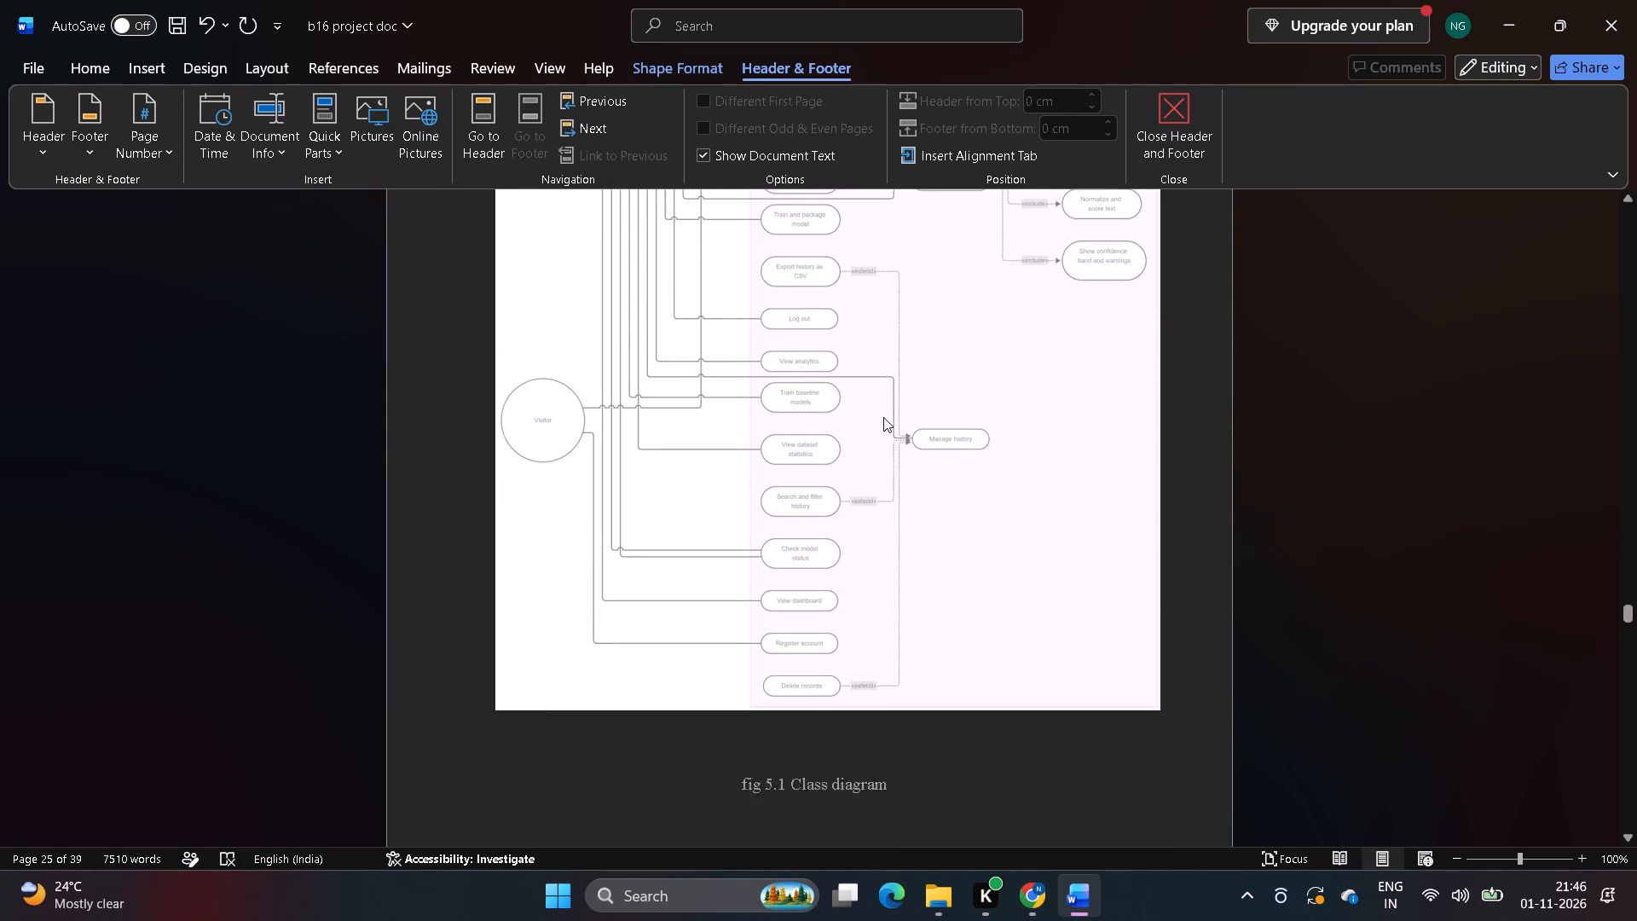
pyautogui.scroll(-5, 883, 417)
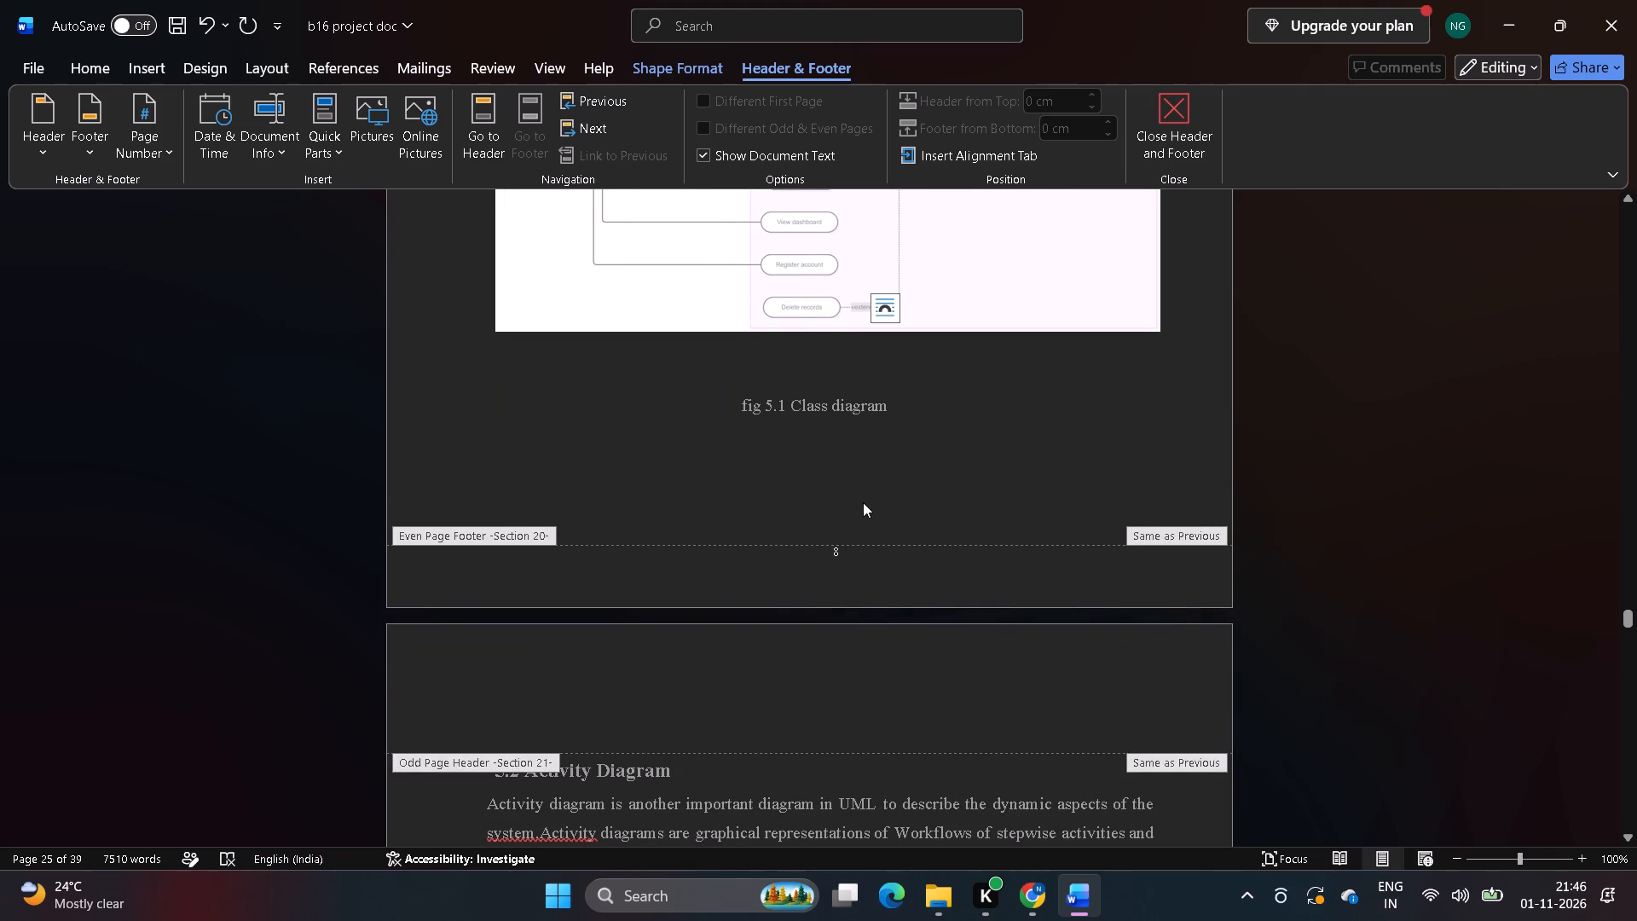
pyautogui.click(838, 547)
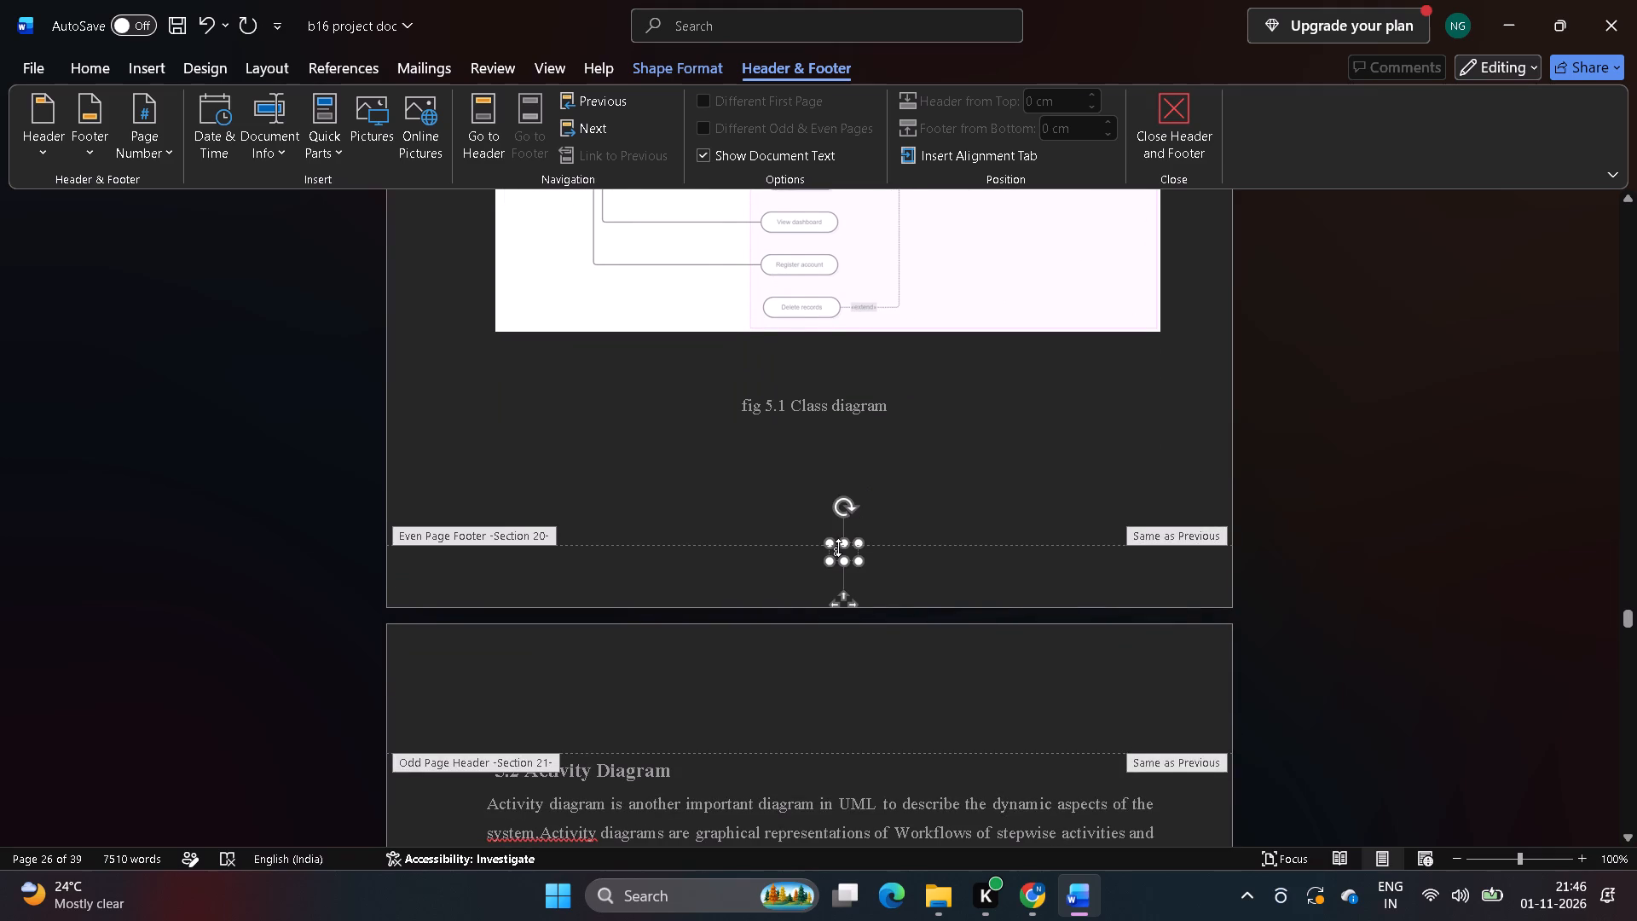
pyautogui.press('BackSpace')
pyautogui.write('11')
# Change the footer number on the 5.2 Activity Diagram page to 12.
pyautogui.scroll(-2, 838, 547)
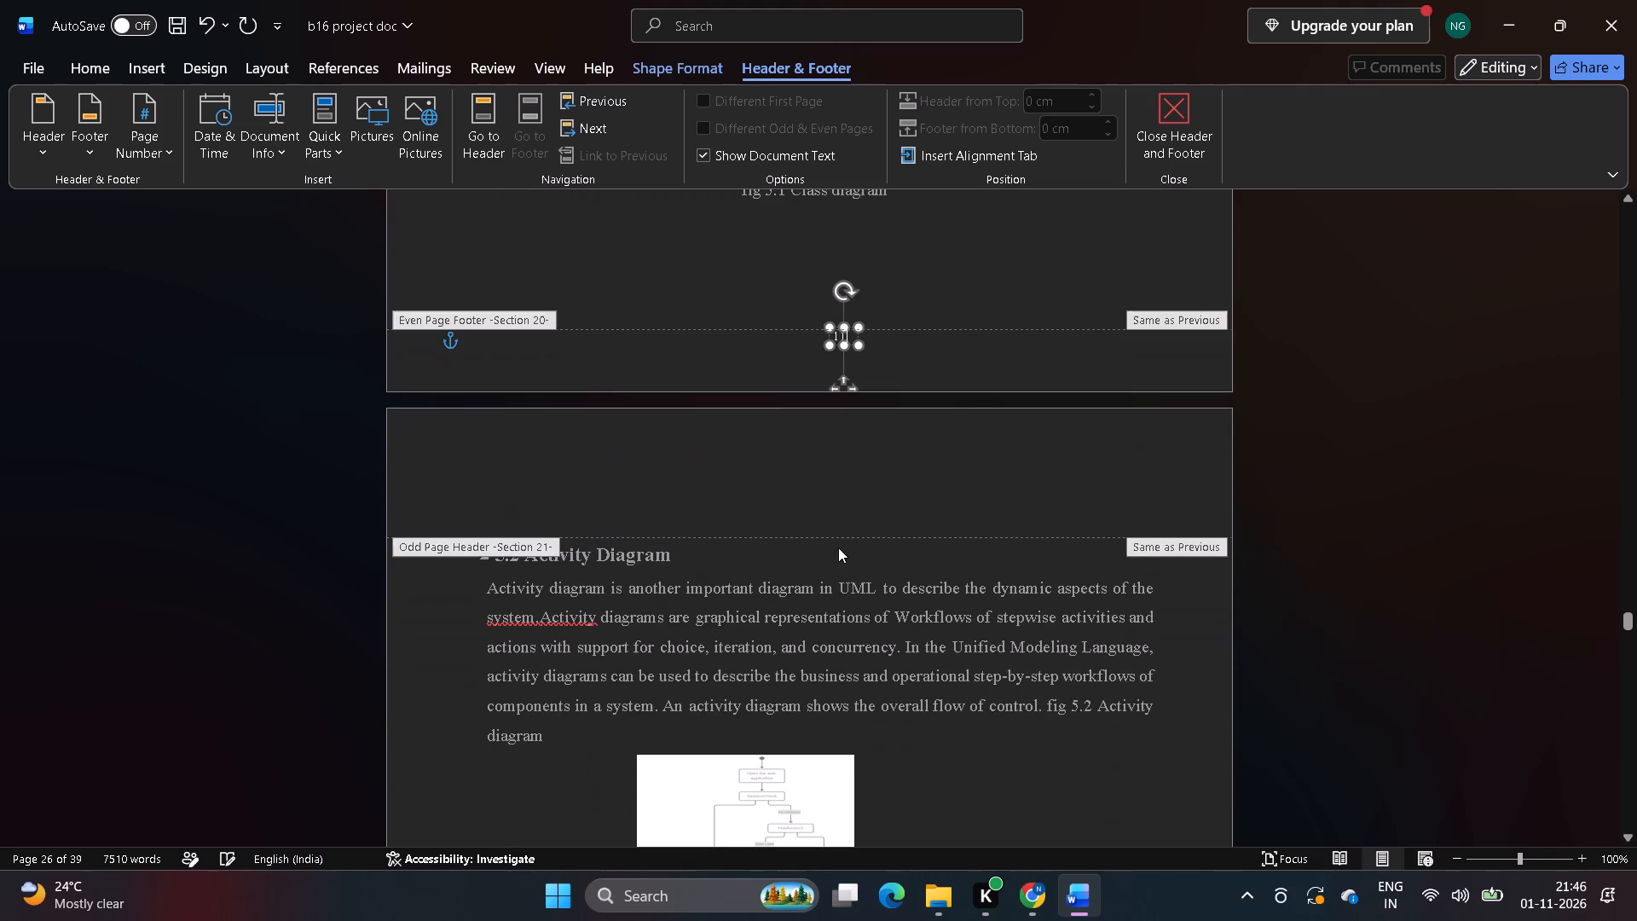
pyautogui.scroll(-5, 838, 547)
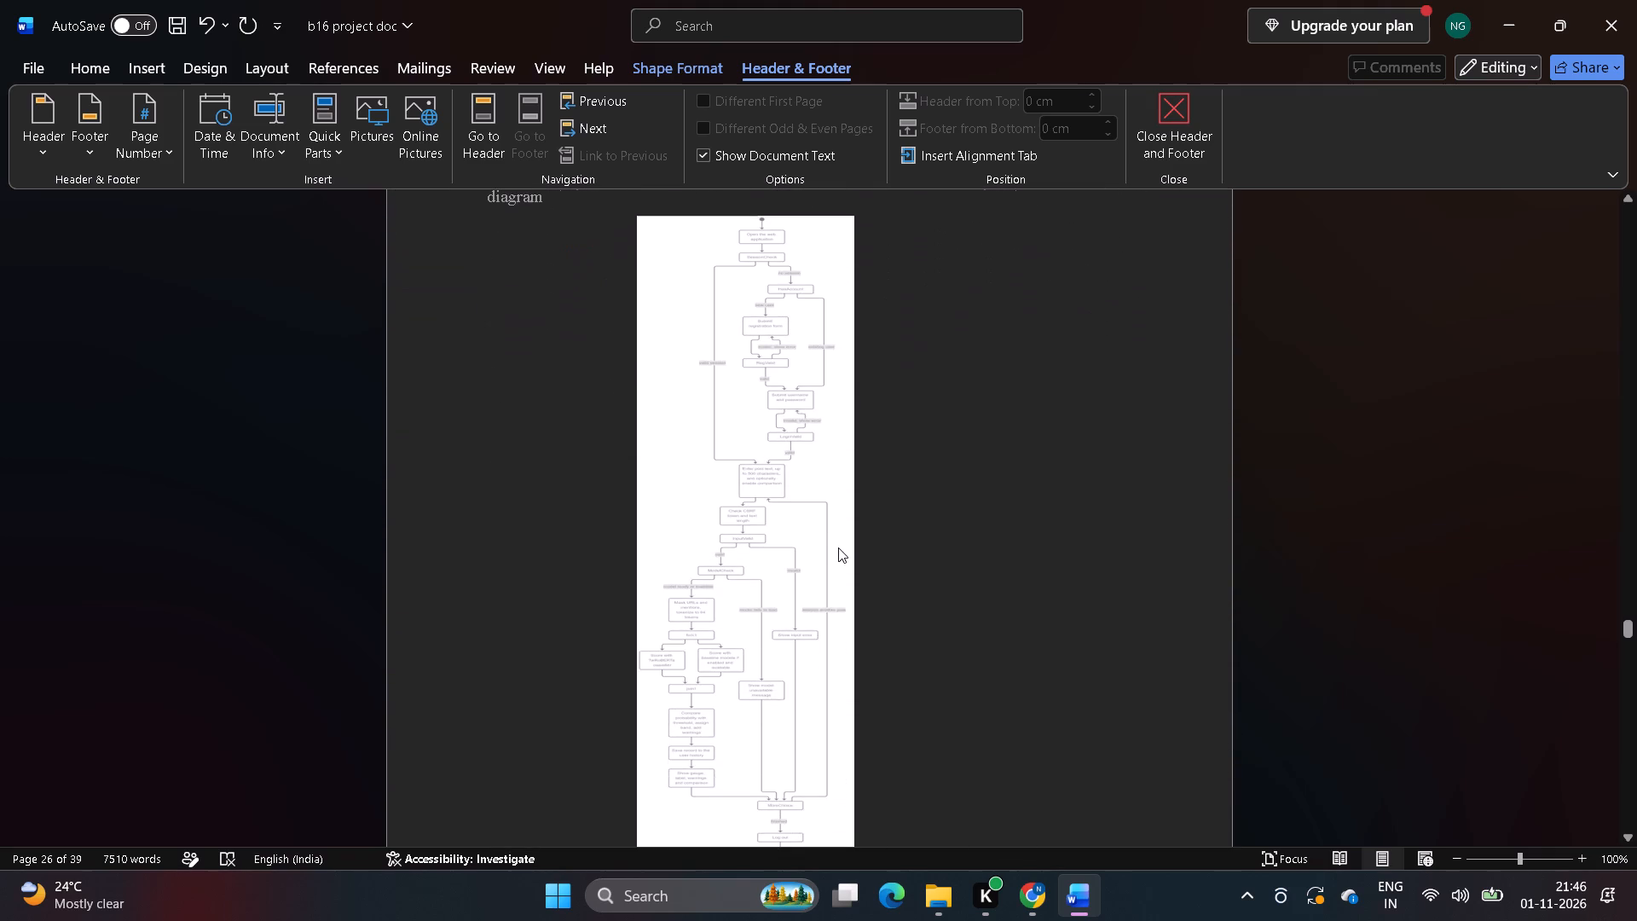
pyautogui.scroll(-2, 838, 547)
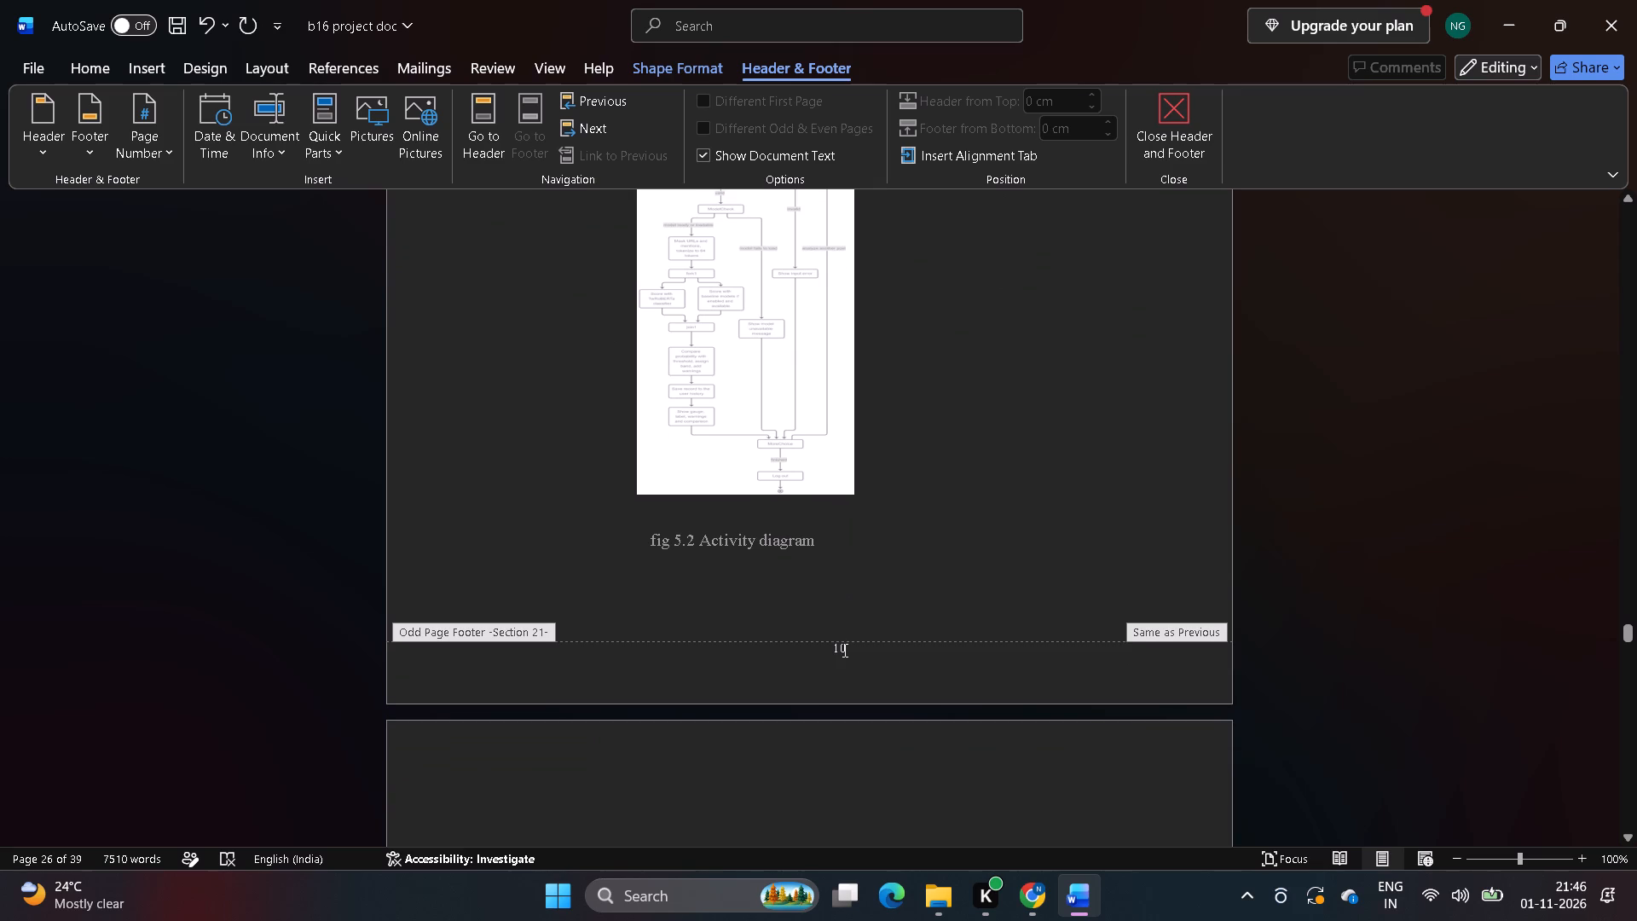
pyautogui.click(843, 650)
pyautogui.press('BackSpace')
pyautogui.press('2')
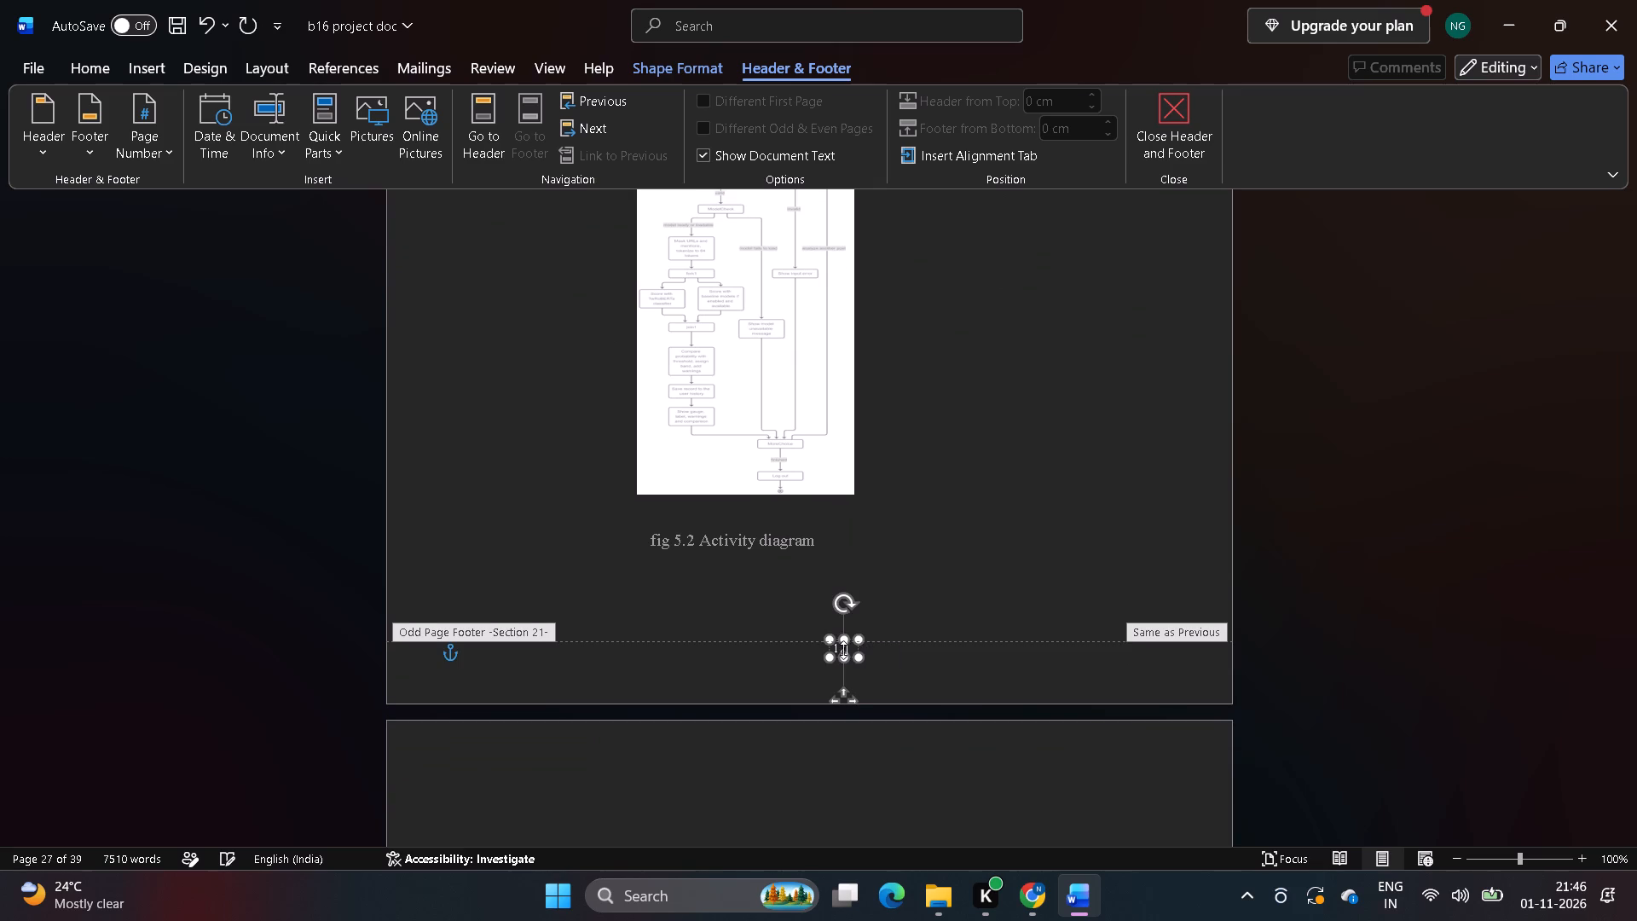
# Change the footer number on the 5.3 Sequence Diagram page to 13.
pyautogui.scroll(-6, 843, 650)
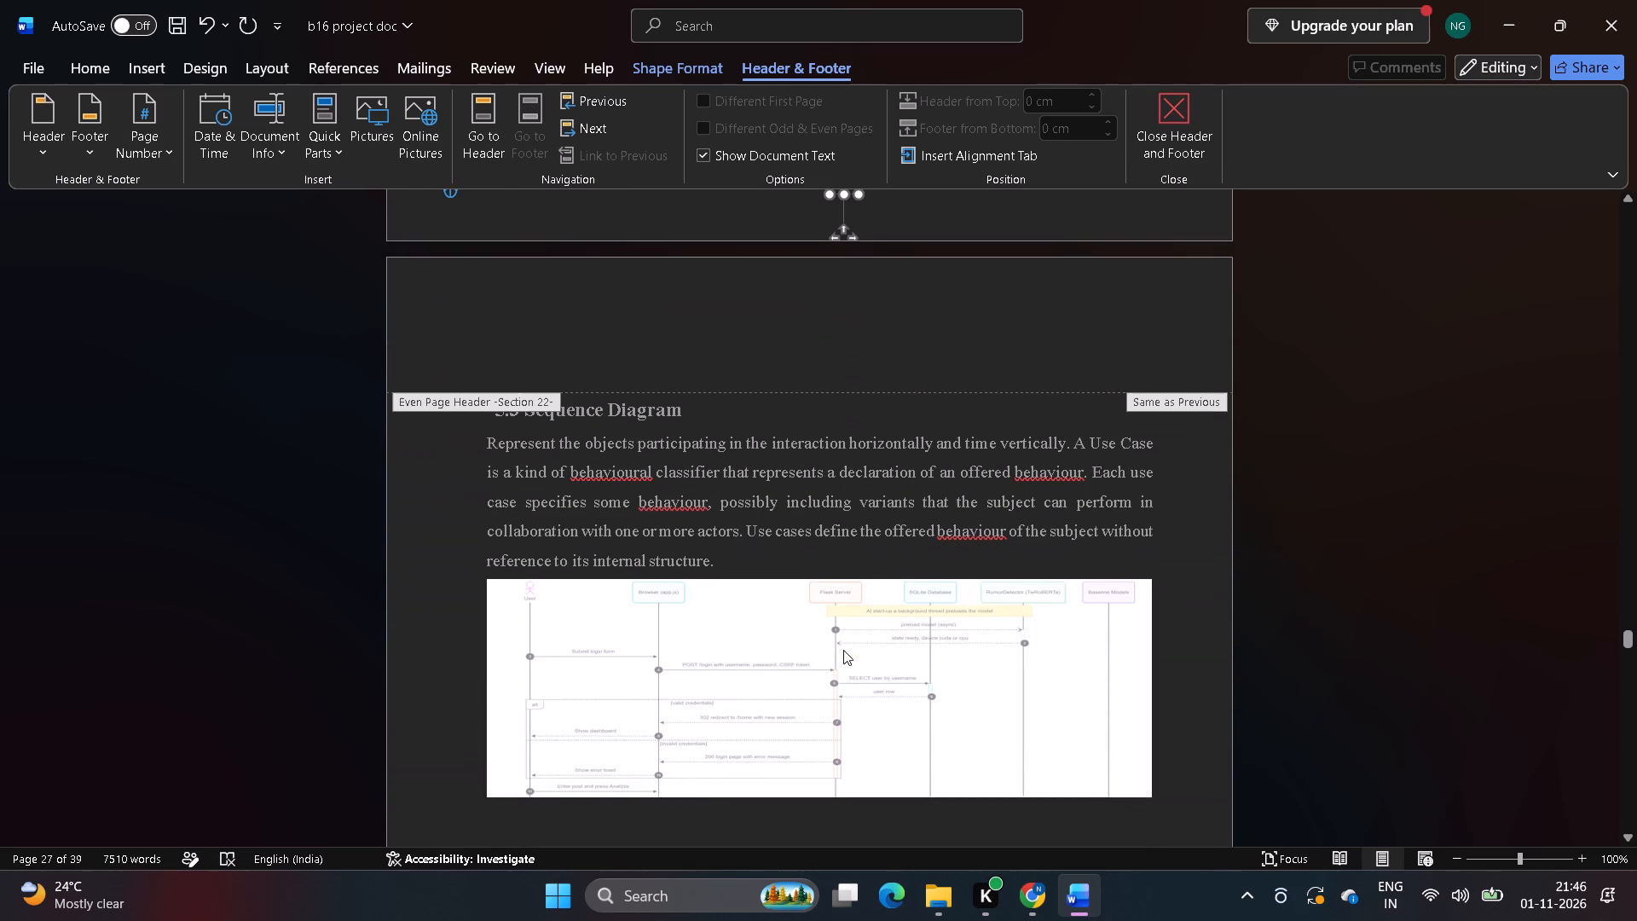
pyautogui.scroll(-3, 843, 650)
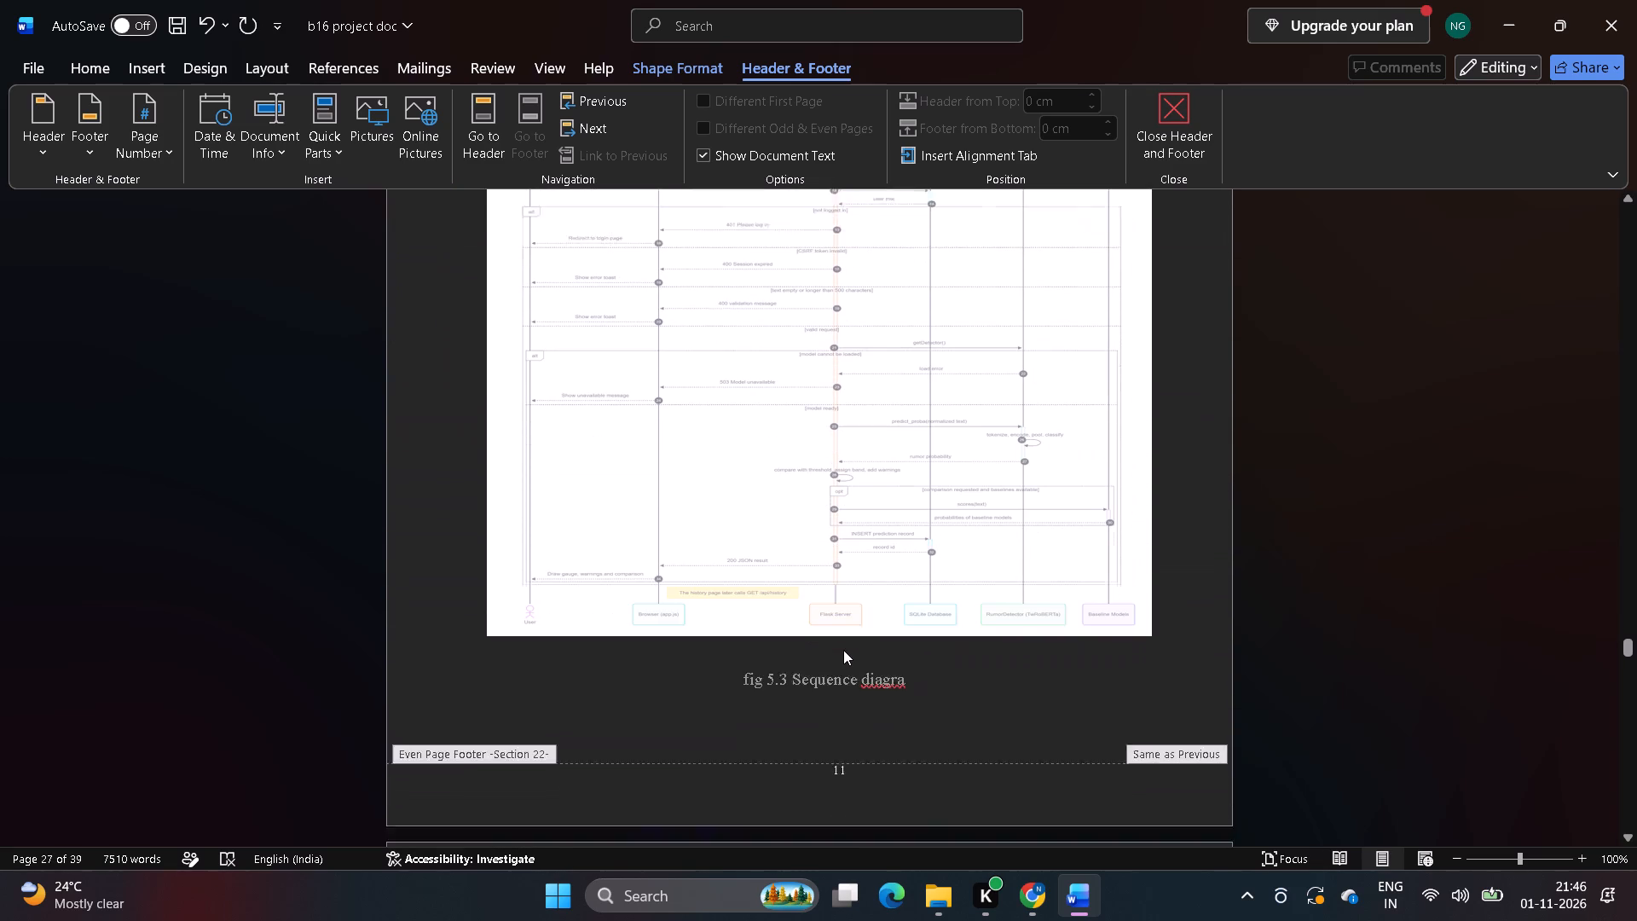
pyautogui.scroll(-1, 843, 650)
pyautogui.click(848, 704)
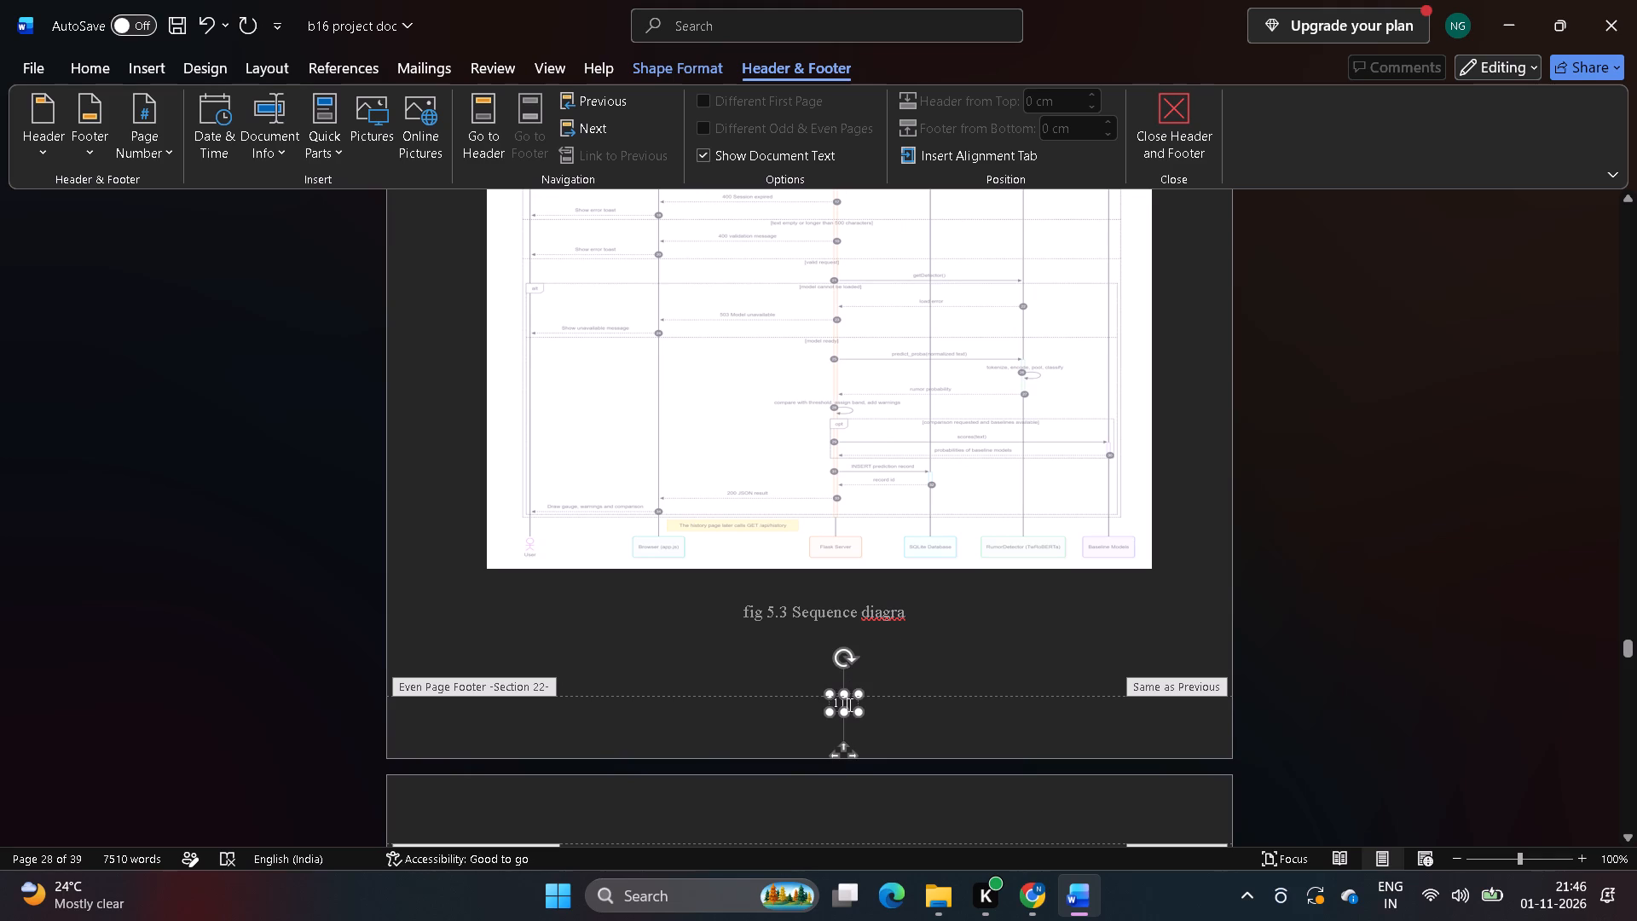
pyautogui.press('BackSpace')
pyautogui.press('3')
# Change the footer number on the Use Case Diagram page, just before 6 Software Environment, to 14.
pyautogui.scroll(-1, 848, 704)
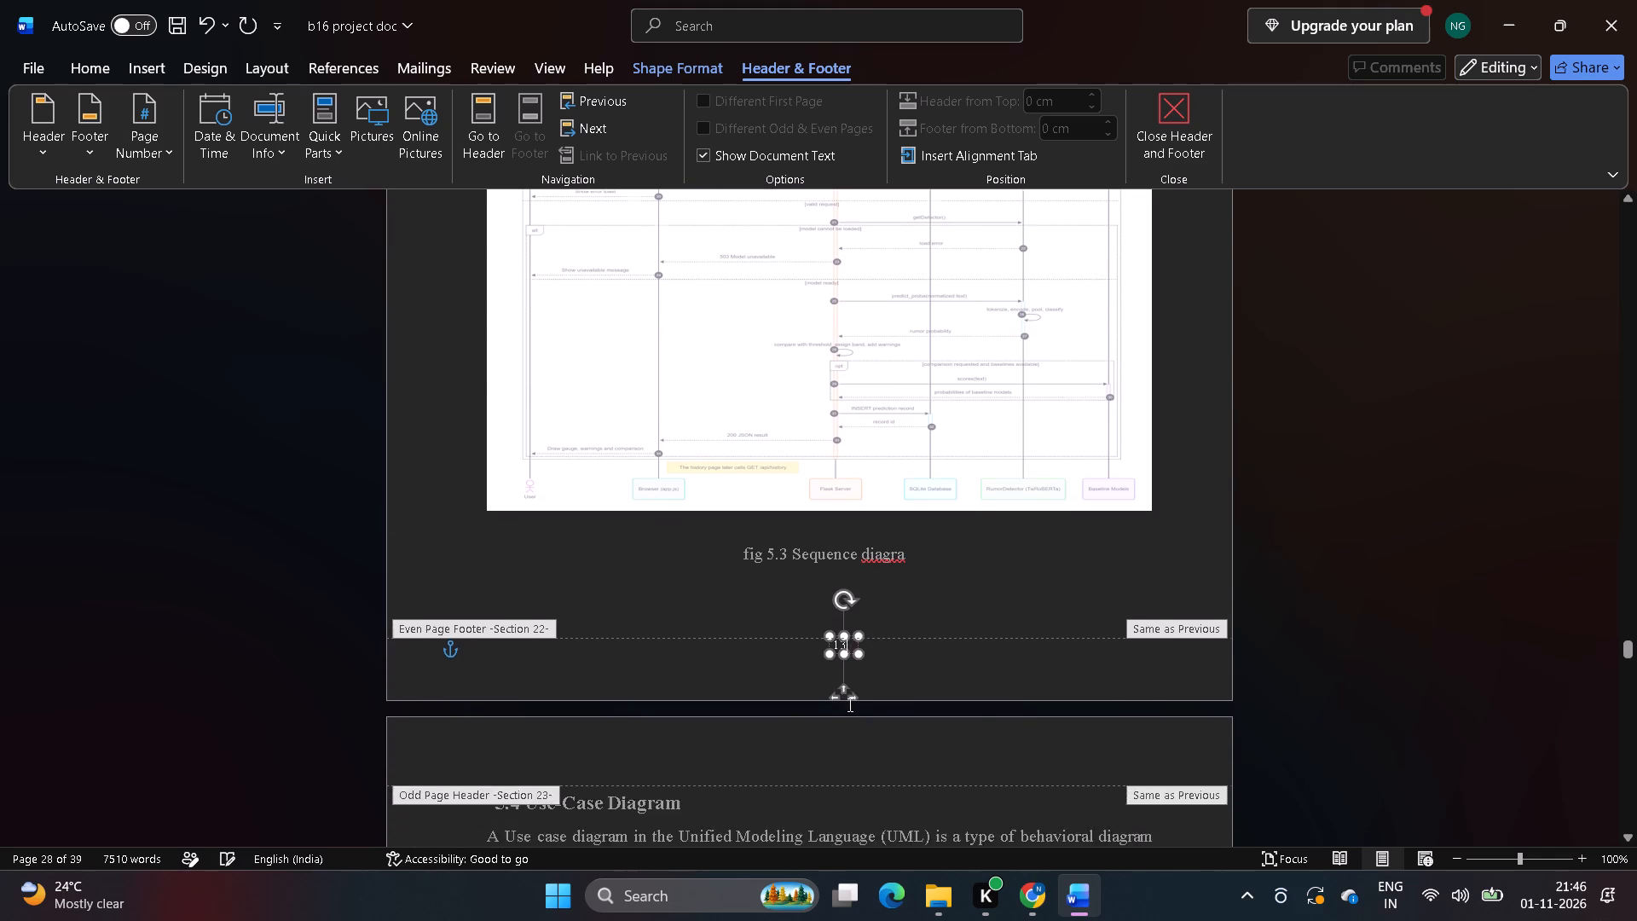
pyautogui.scroll(-6, 848, 704)
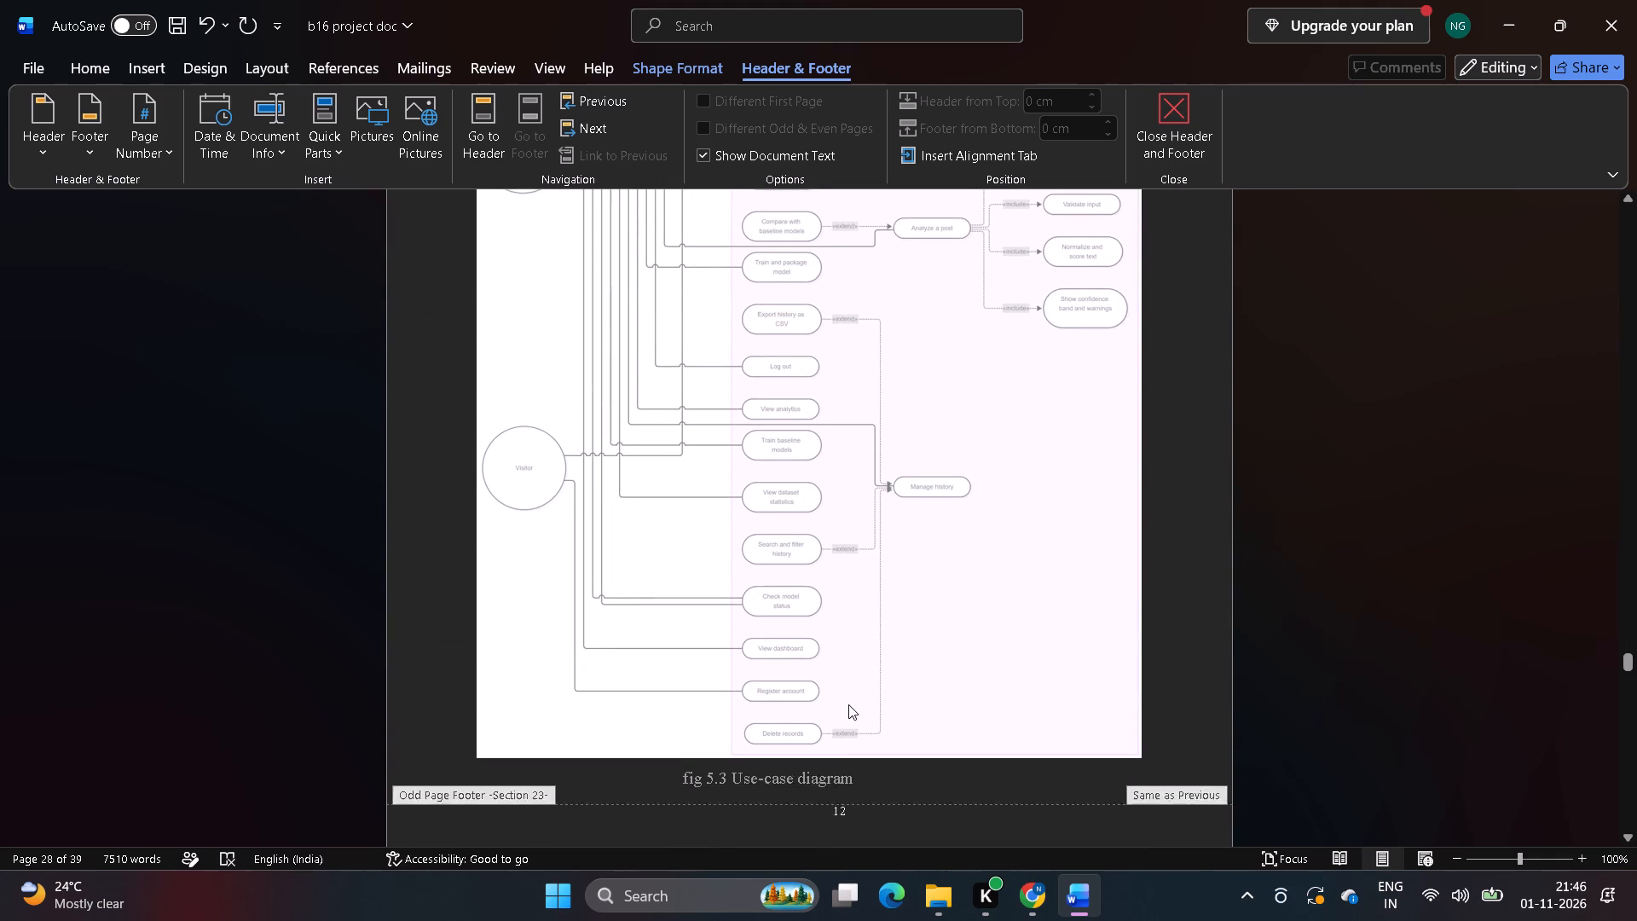
pyautogui.scroll(-1, 848, 704)
pyautogui.click(844, 762)
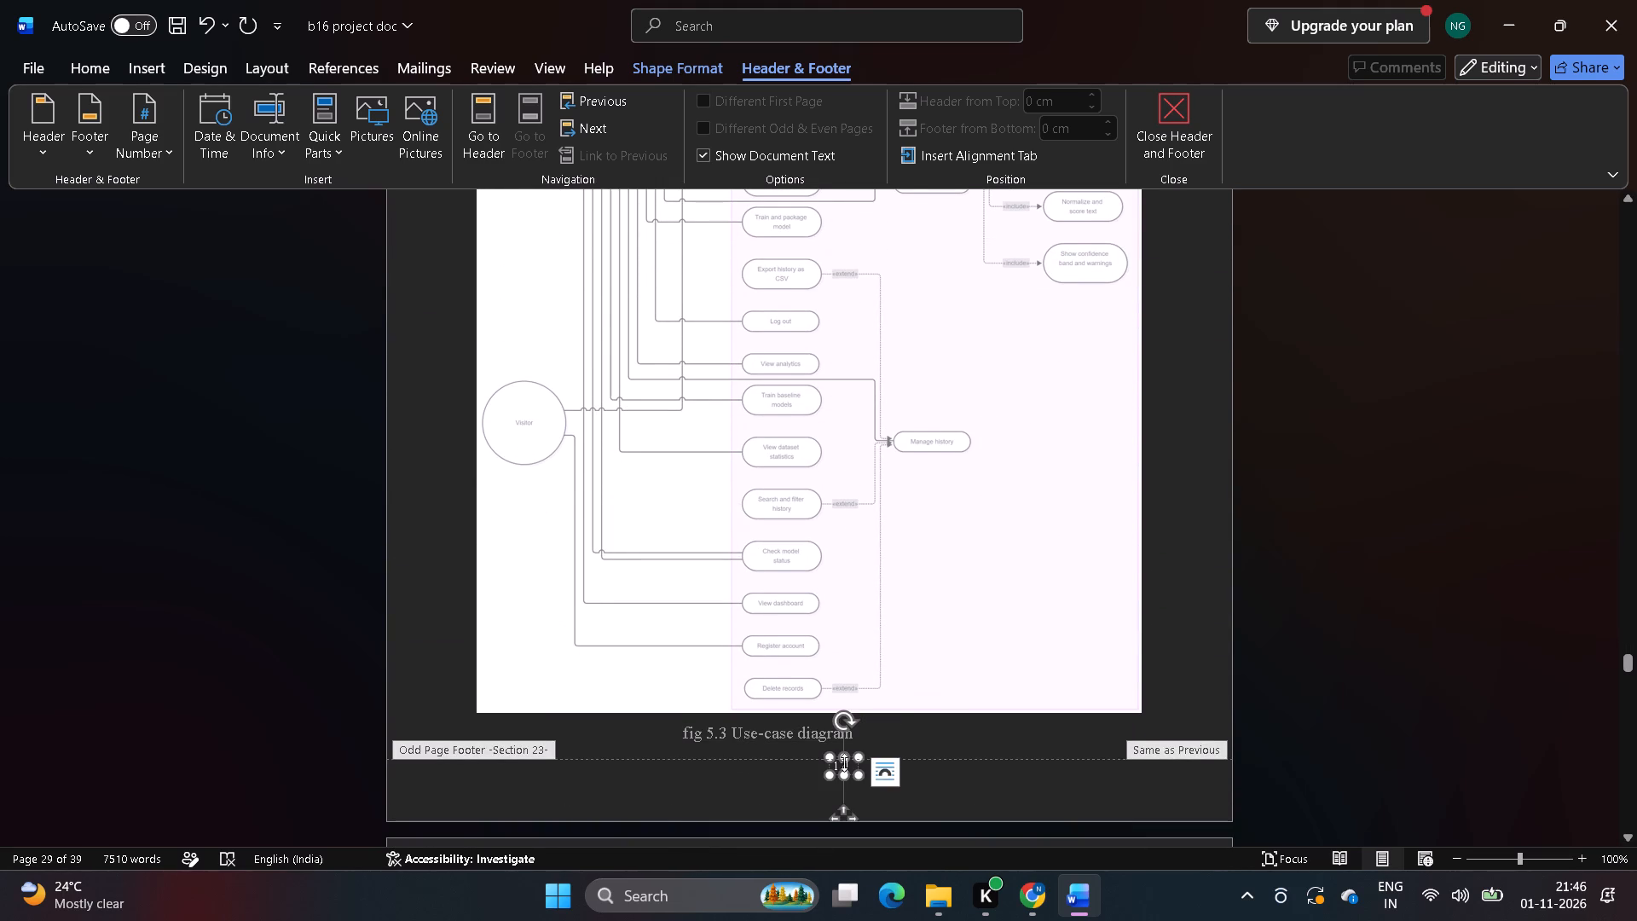
pyautogui.press('BackSpace')
pyautogui.press('4')
# Change the footer number on the 6 Software Environment page, which ends with 6.2 PyTorch Framework, to 15.
pyautogui.scroll(-2, 844, 762)
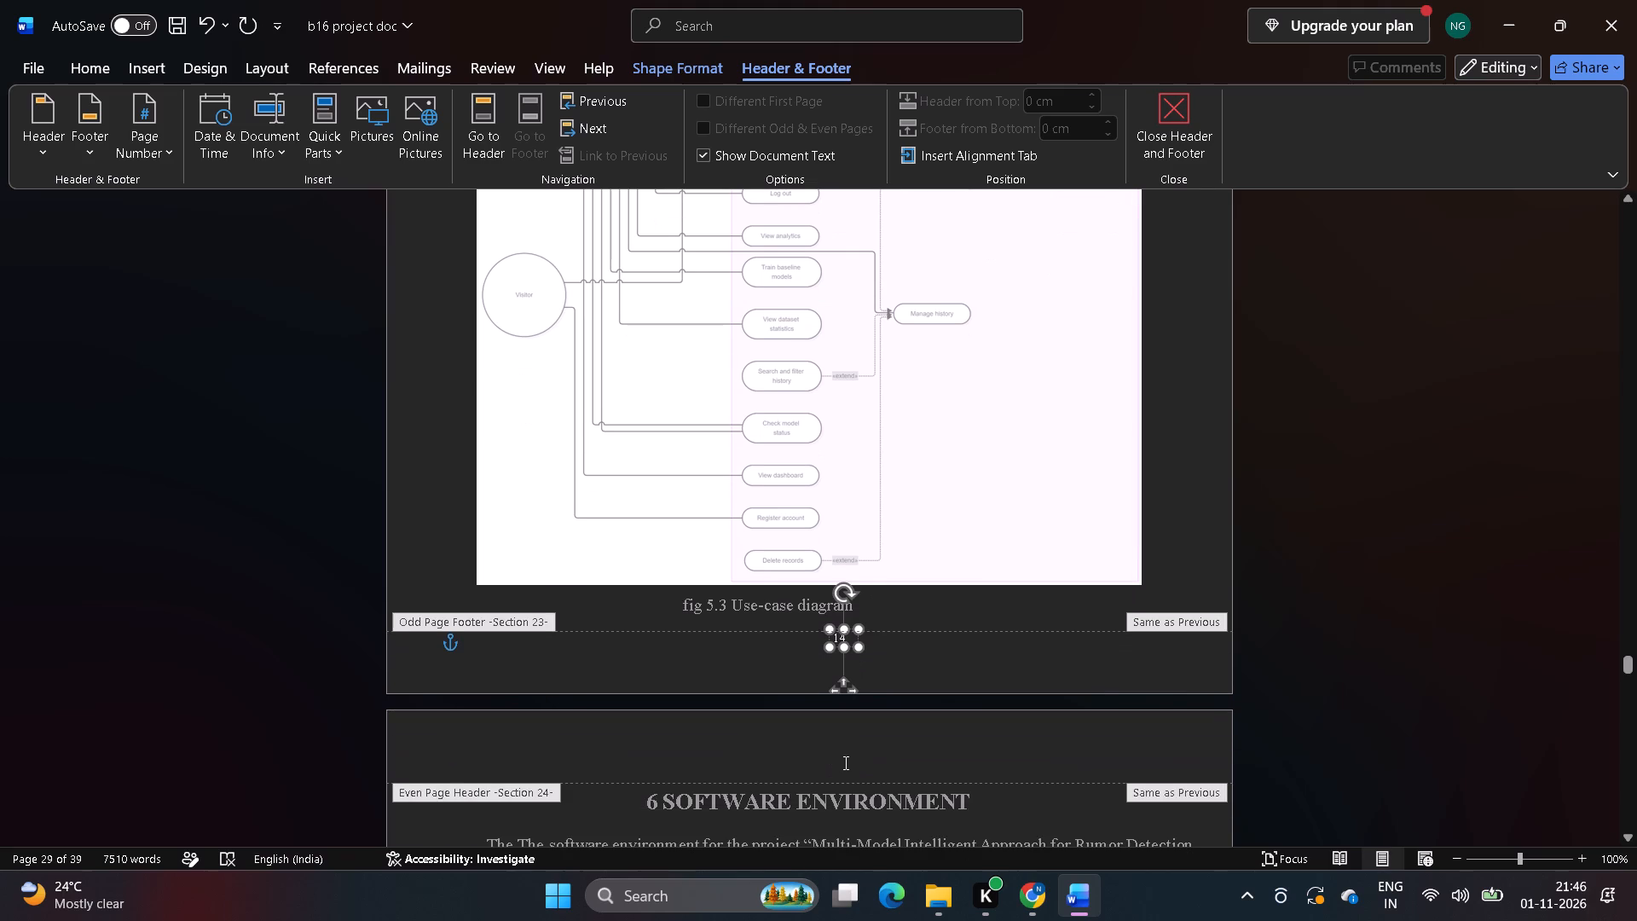
pyautogui.scroll(-6, 844, 762)
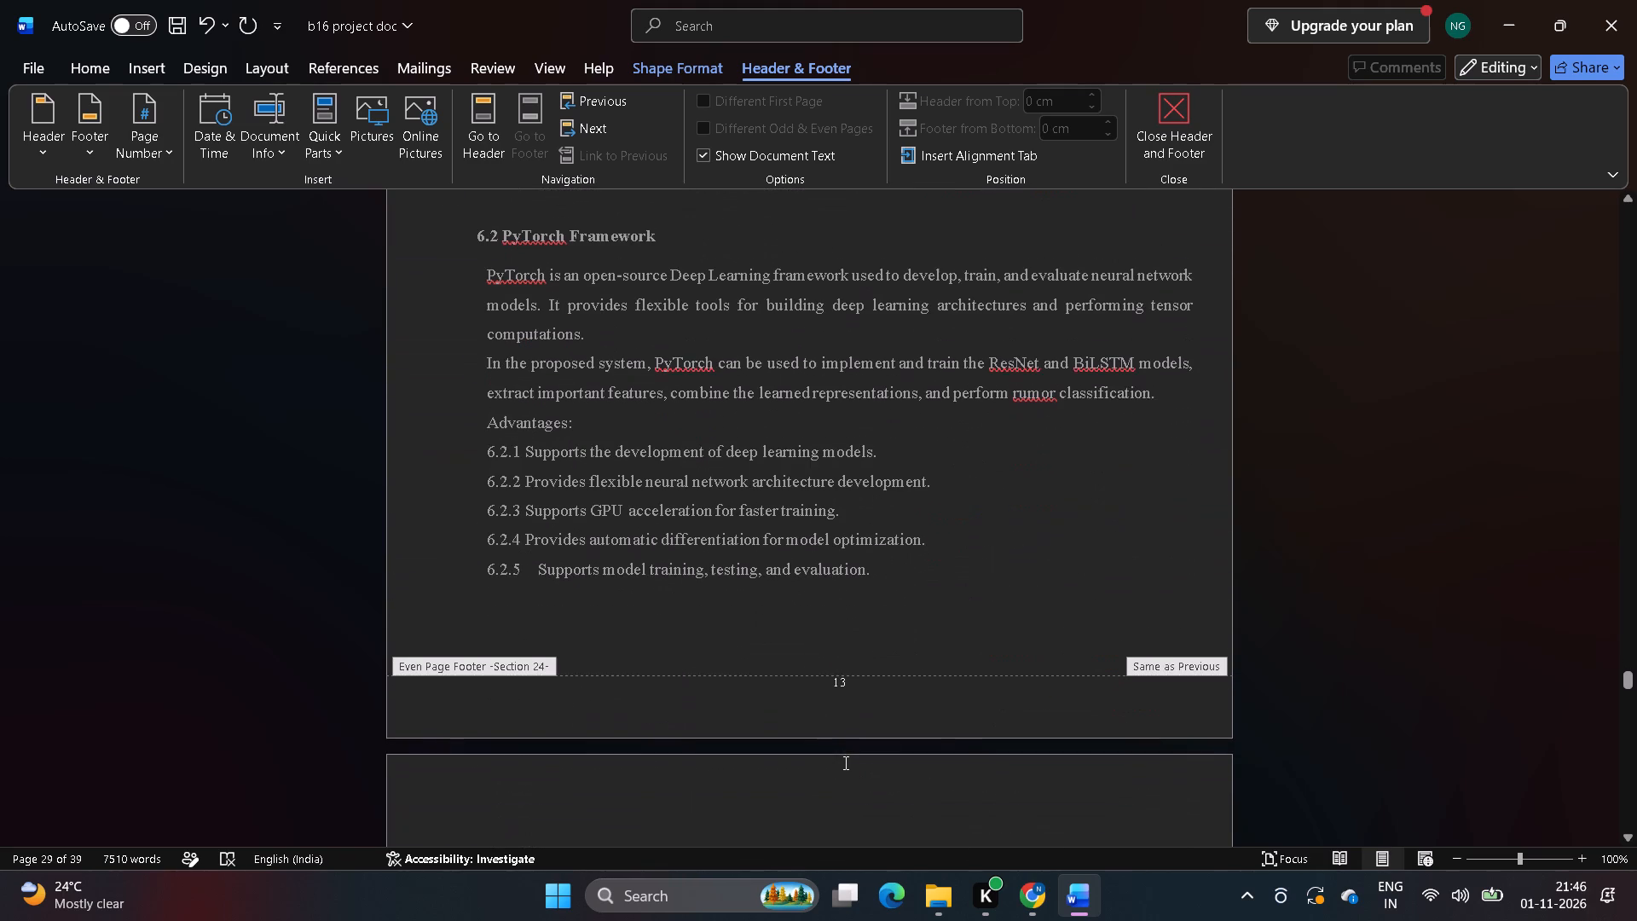
pyautogui.scroll(-1, 844, 762)
pyautogui.click(854, 670)
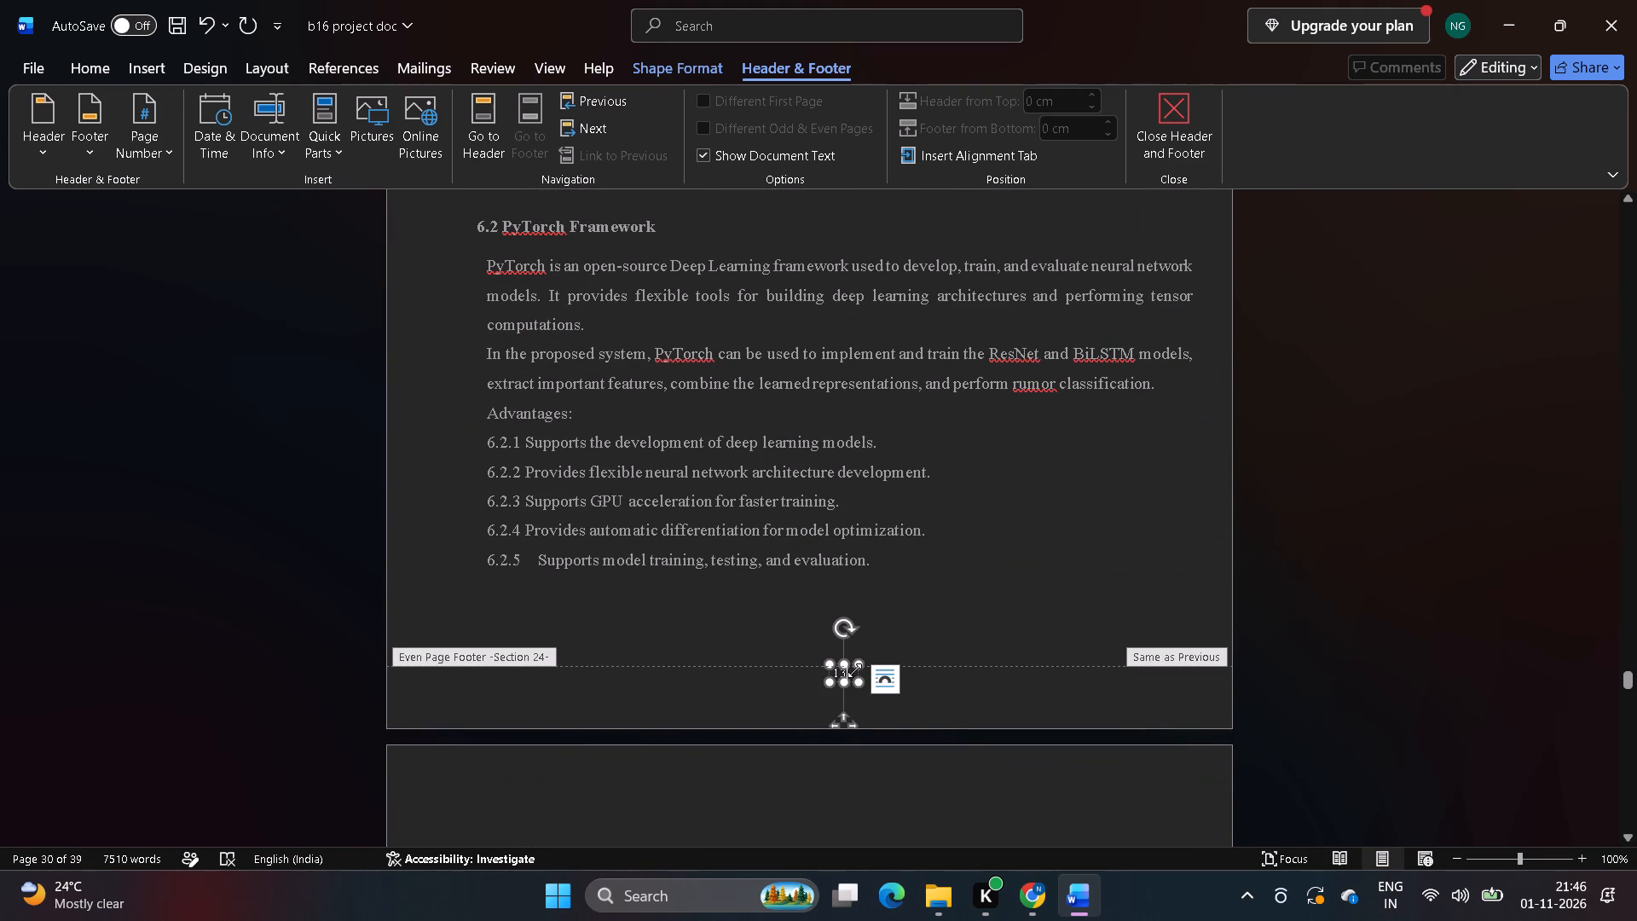
pyautogui.press('BackSpace')
pyautogui.press('5')
# Change the footer number on the page with the HTML and 6.5 JavaScript sections to 16.
pyautogui.scroll(-3, 854, 670)
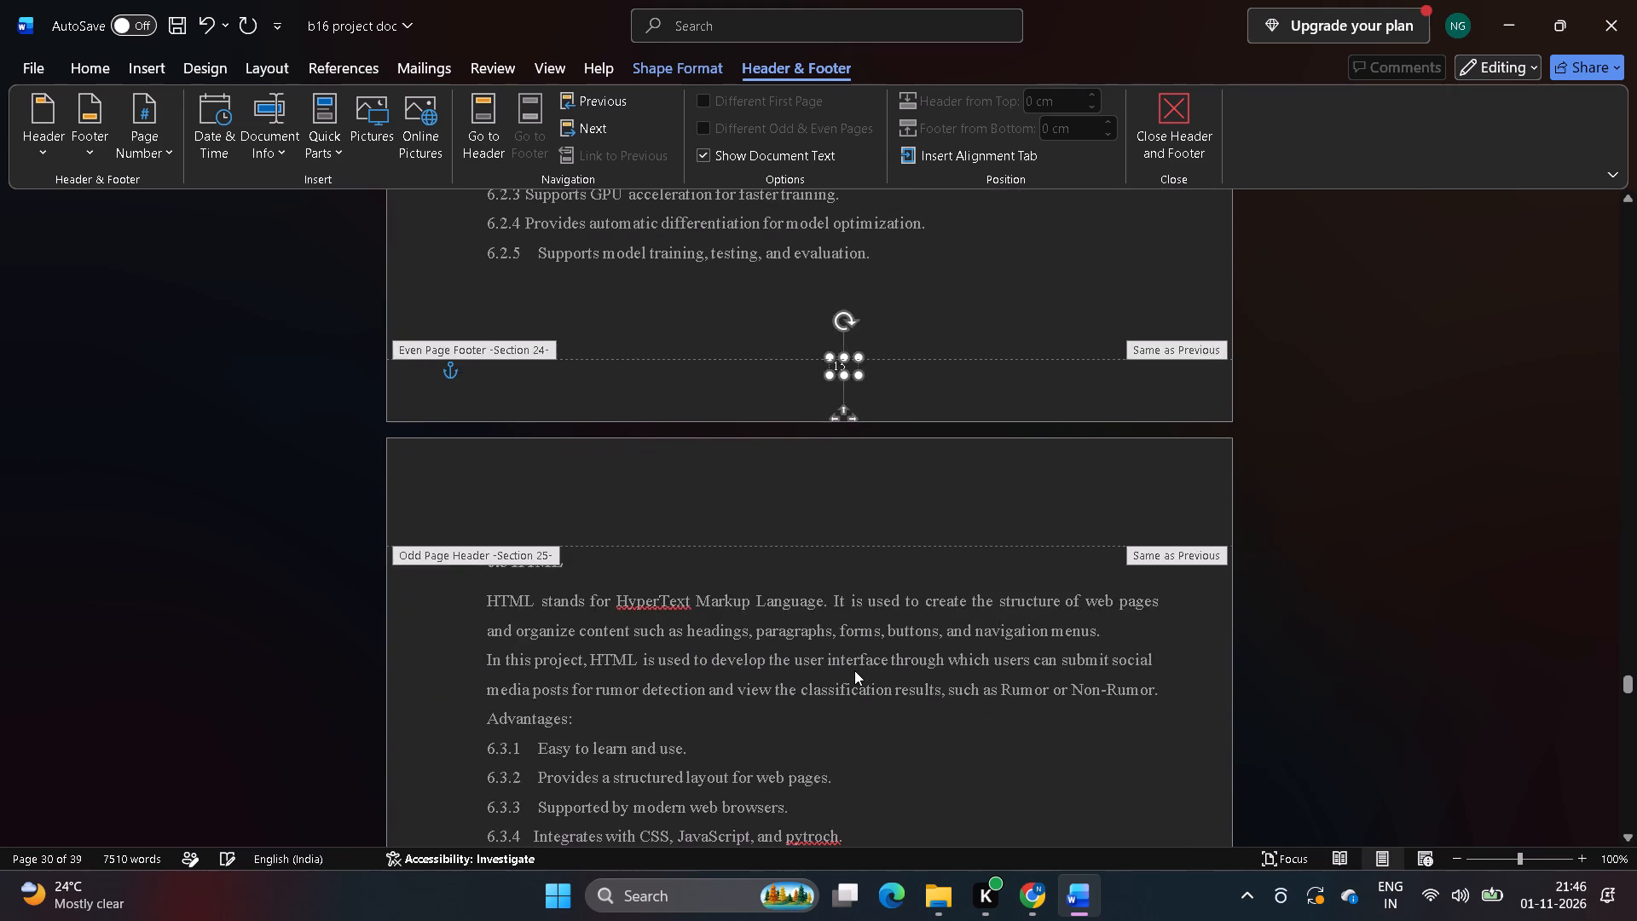
pyautogui.scroll(-3, 854, 670)
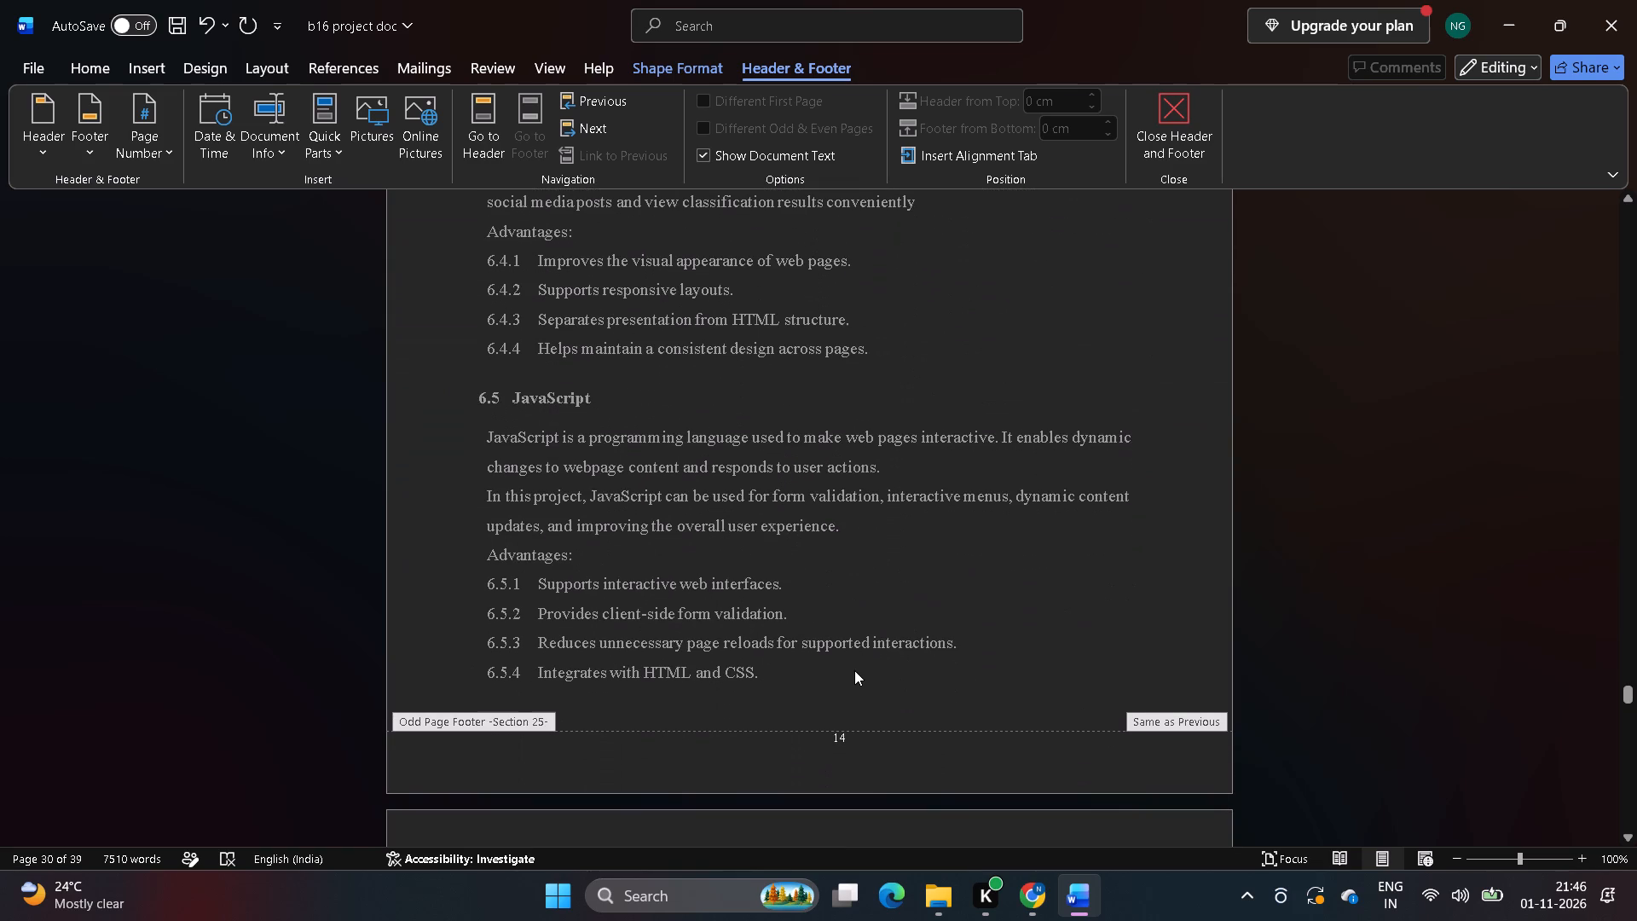
pyautogui.scroll(-1, 854, 670)
pyautogui.click(852, 731)
pyautogui.press('BackSpace')
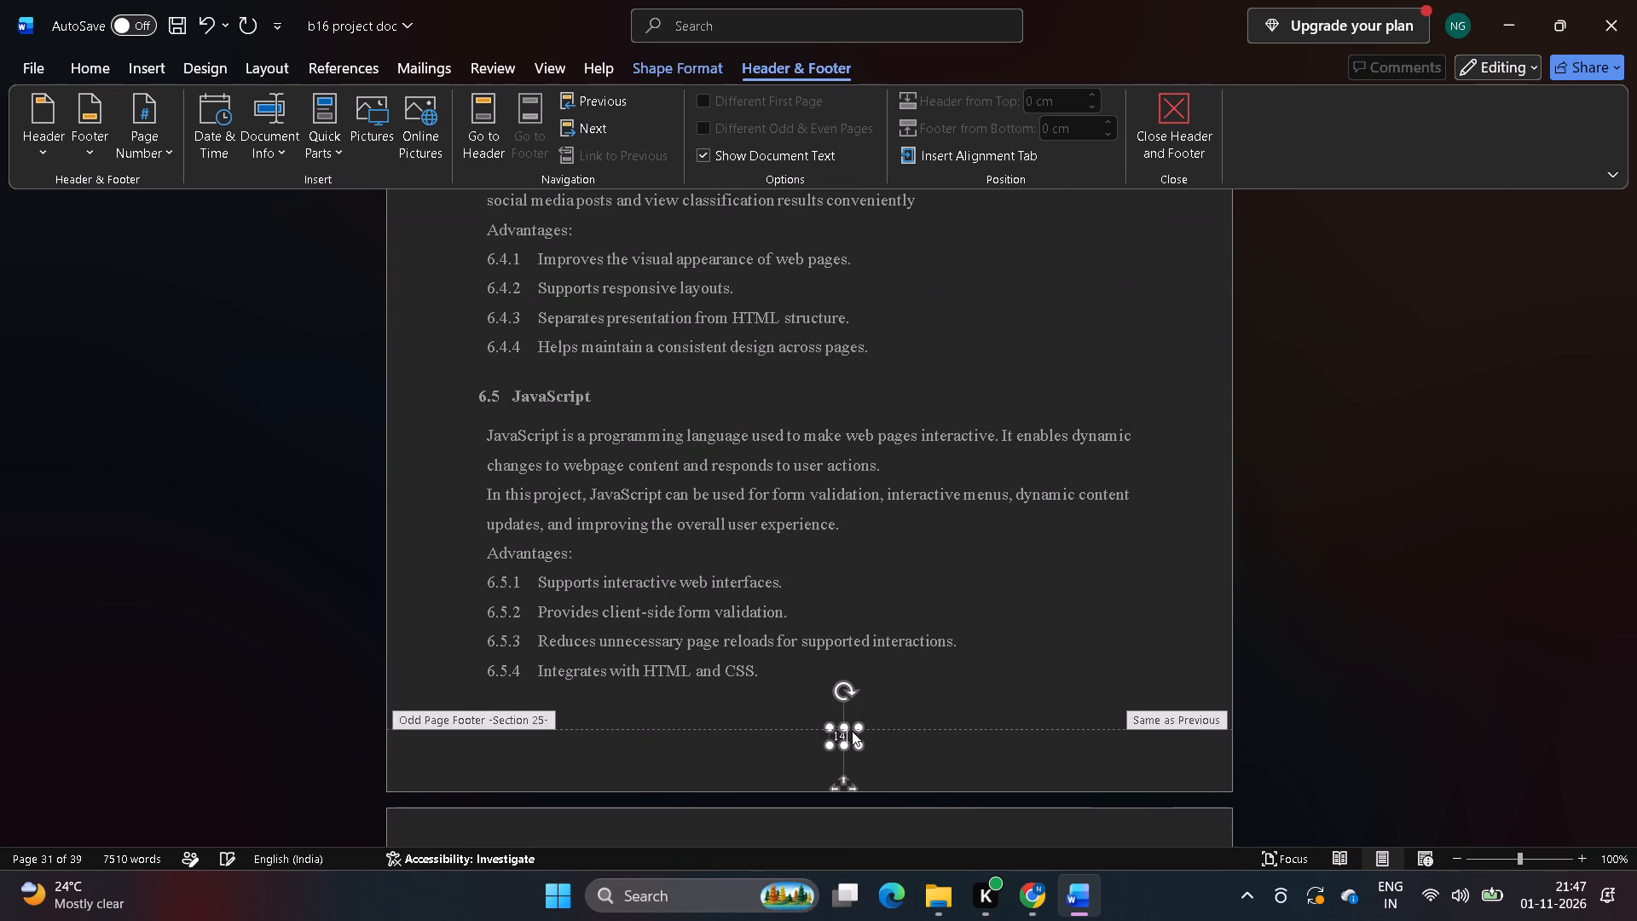
pyautogui.press('6')
# Change the footer number on the page with MySQL Database and 6.7 Development Environment to 17.
pyautogui.scroll(-3, 852, 731)
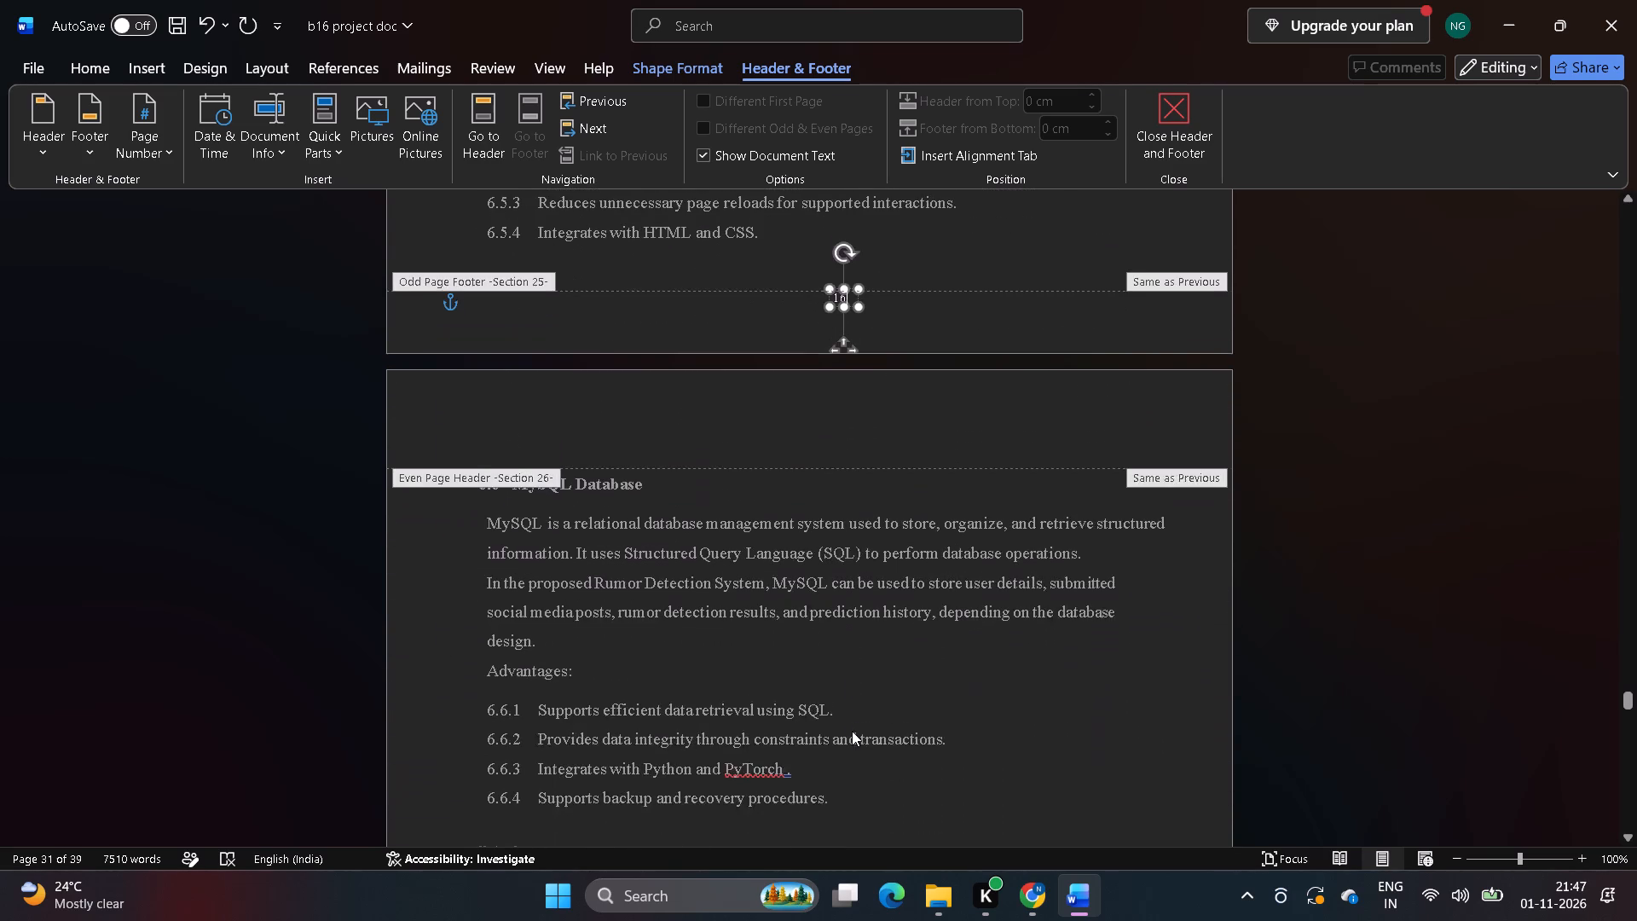
pyautogui.scroll(-5, 852, 731)
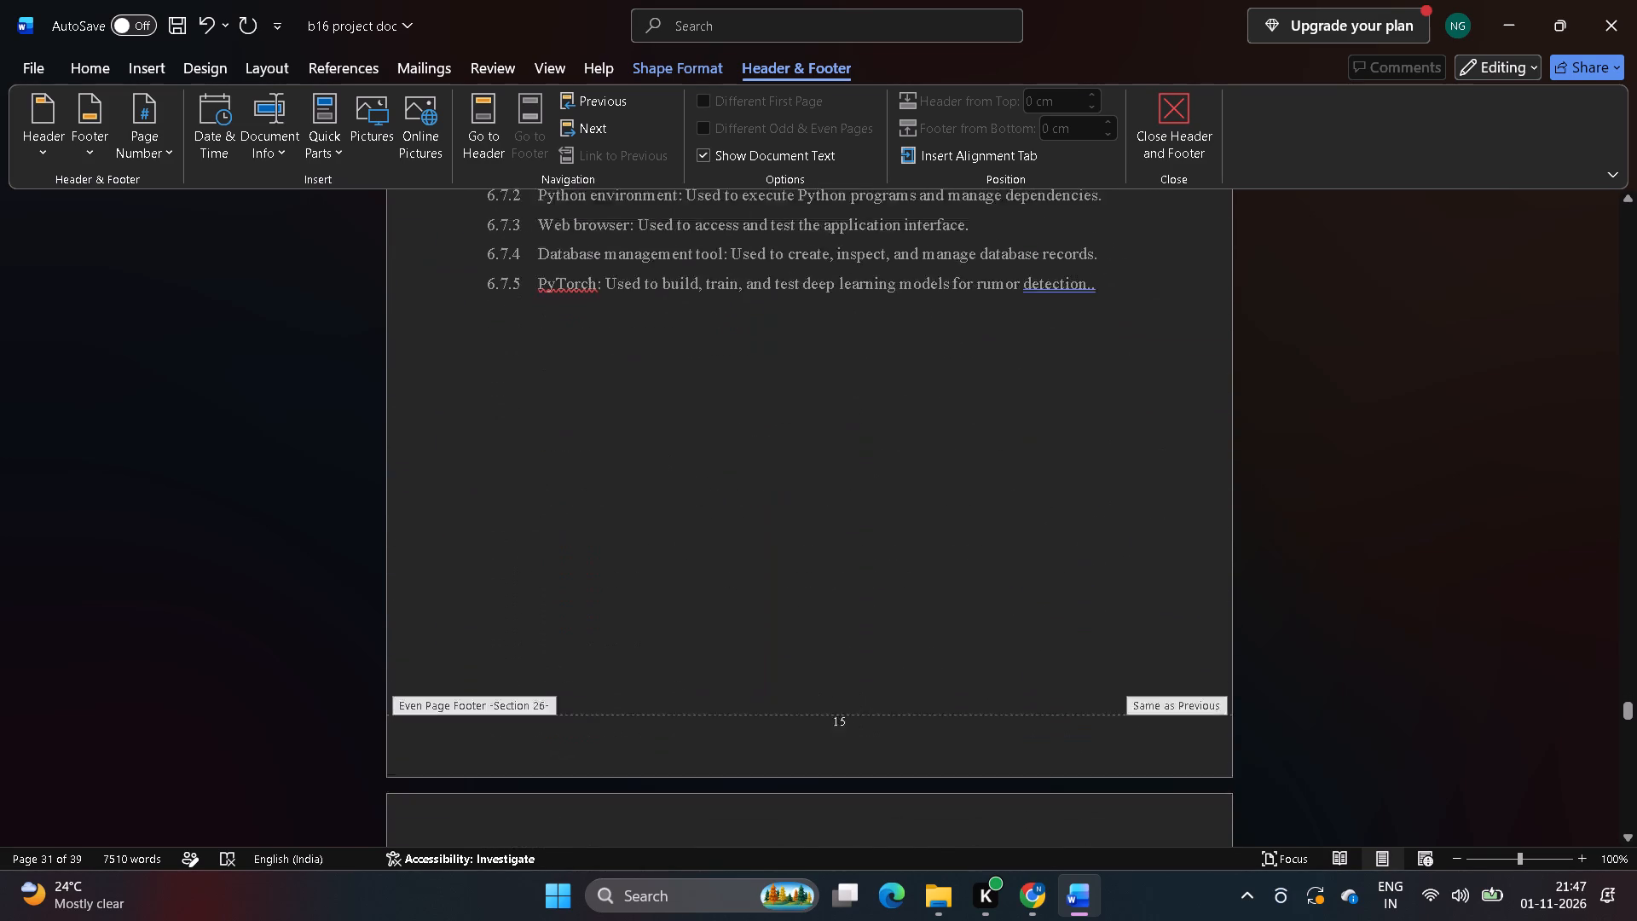
pyautogui.scroll(-1, 852, 731)
pyautogui.click(853, 610)
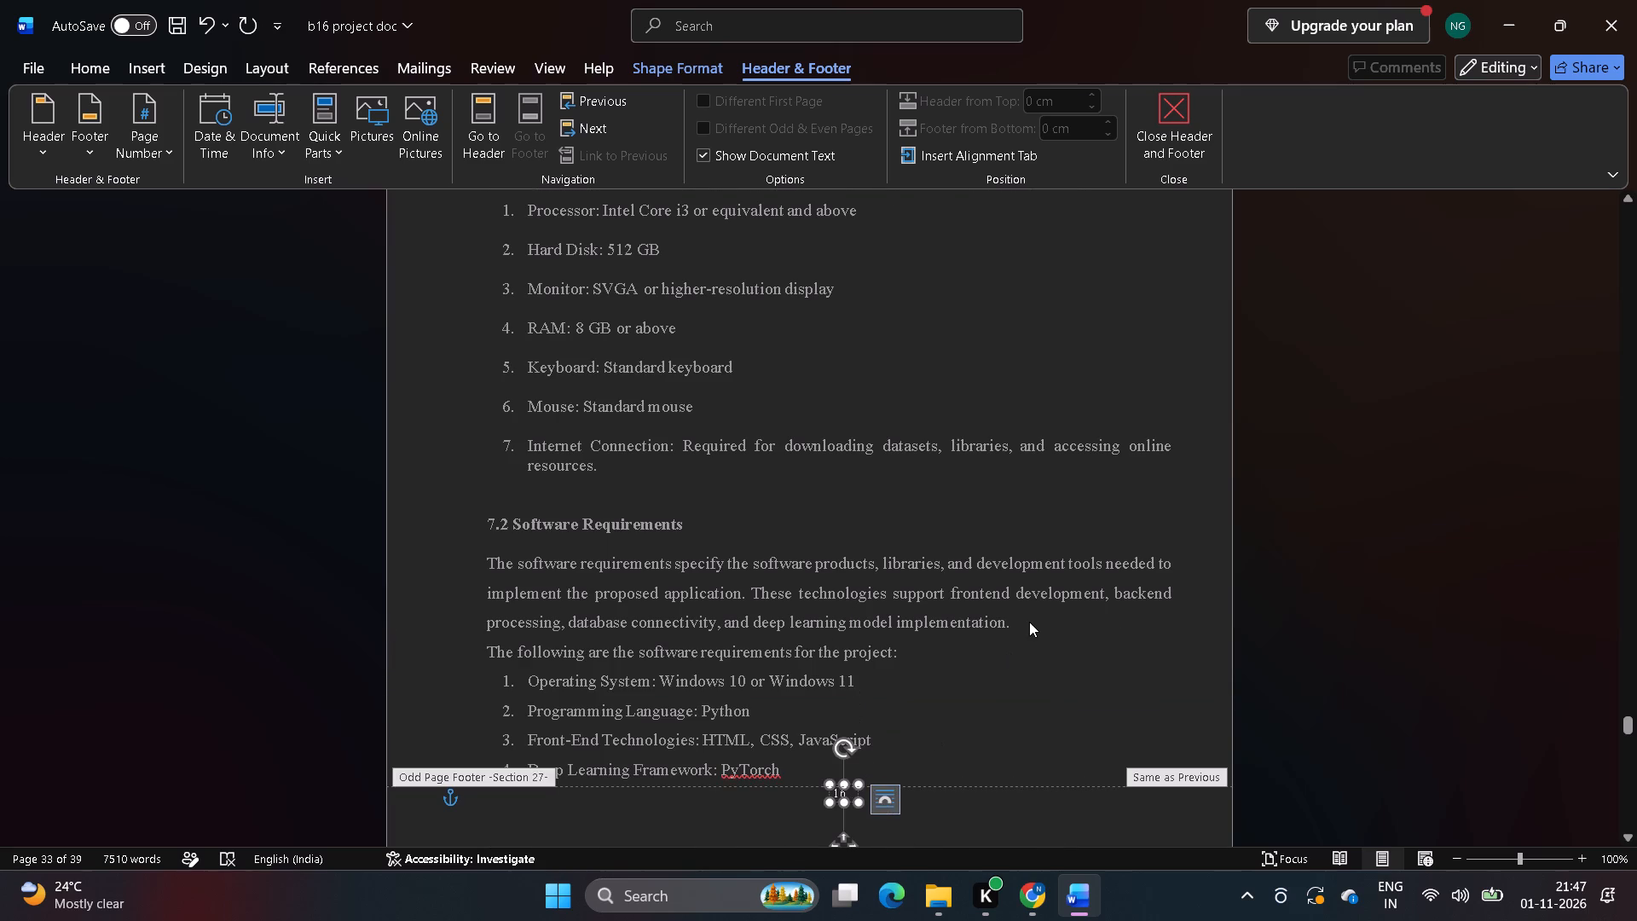
pyautogui.scroll(8, 1029, 622)
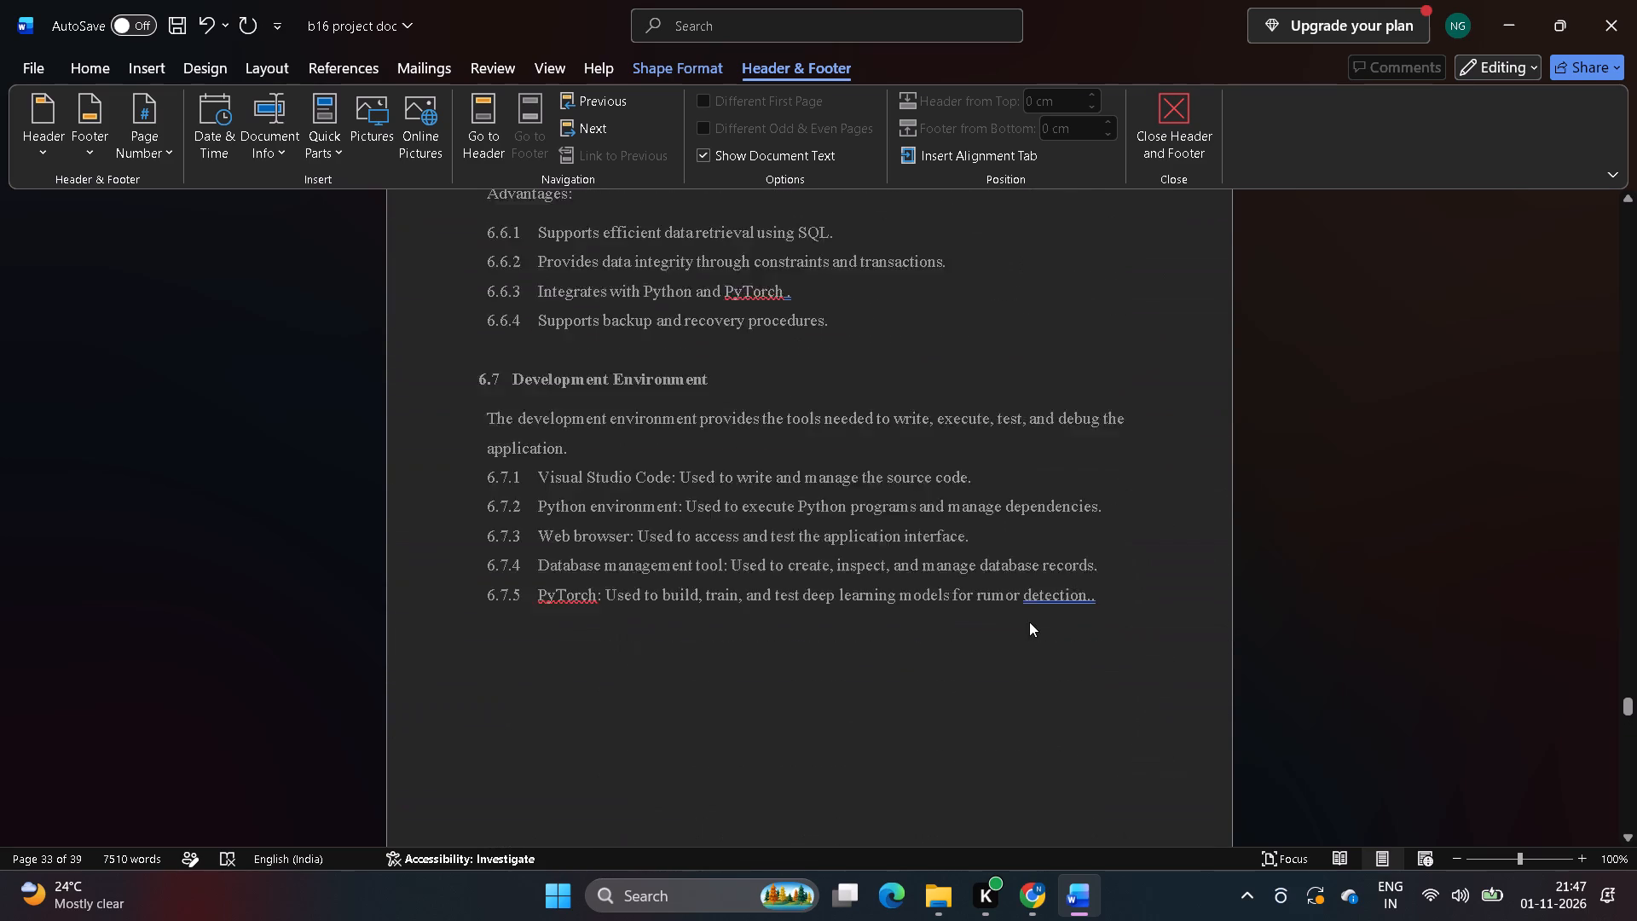
pyautogui.scroll(1, 1029, 622)
pyautogui.hscroll(1, 1029, 622)
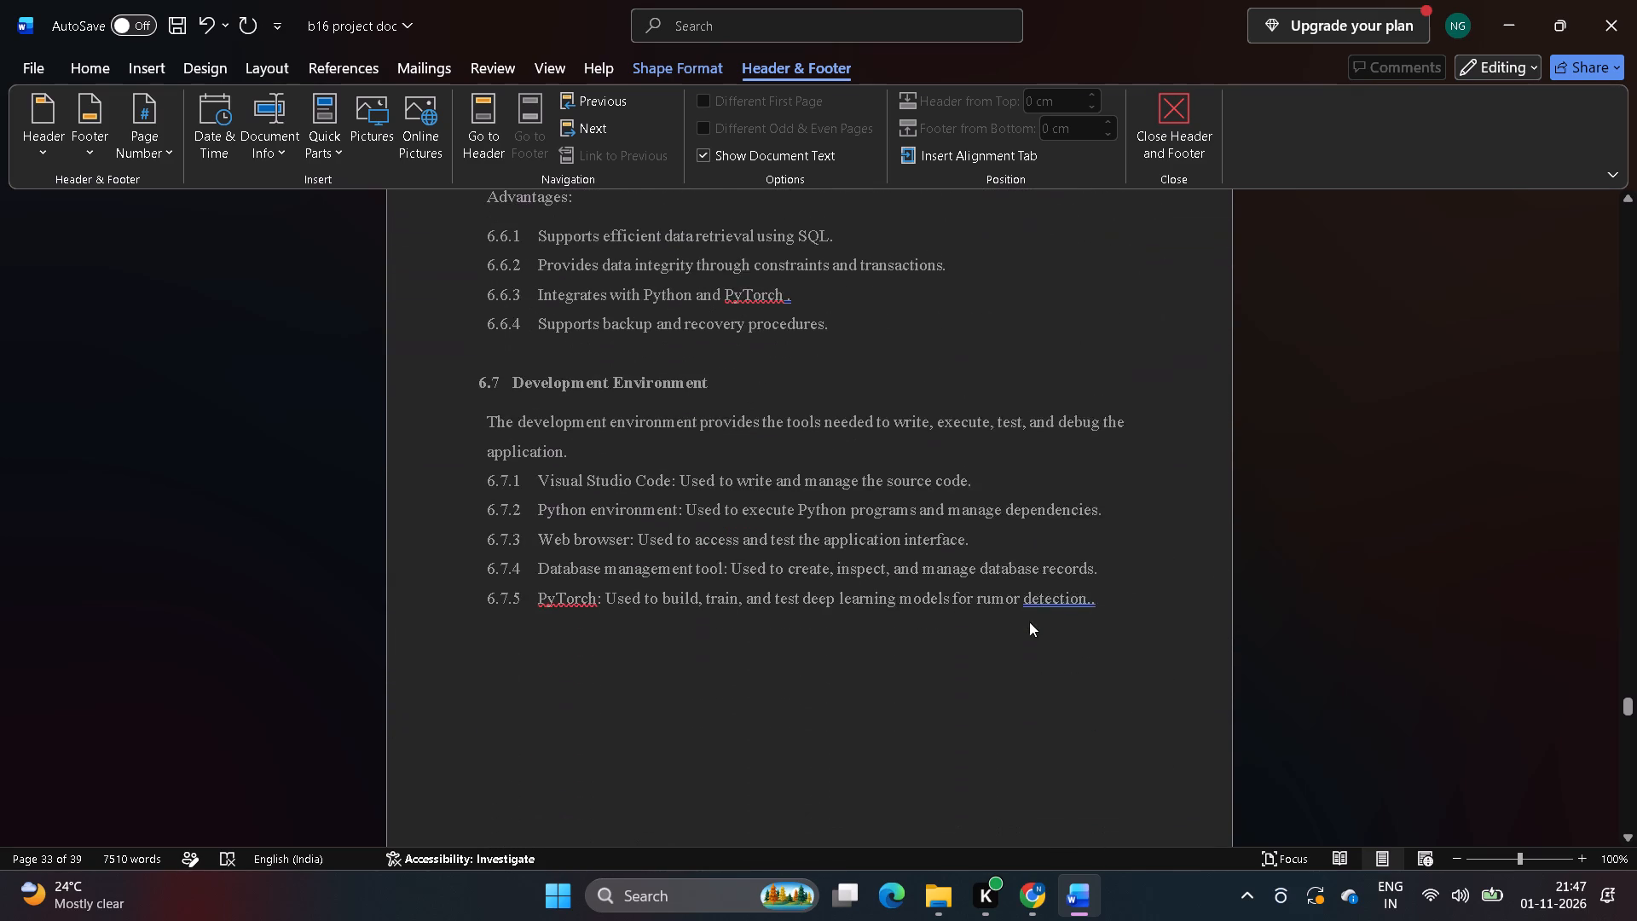
pyautogui.scroll(-1, 1029, 622)
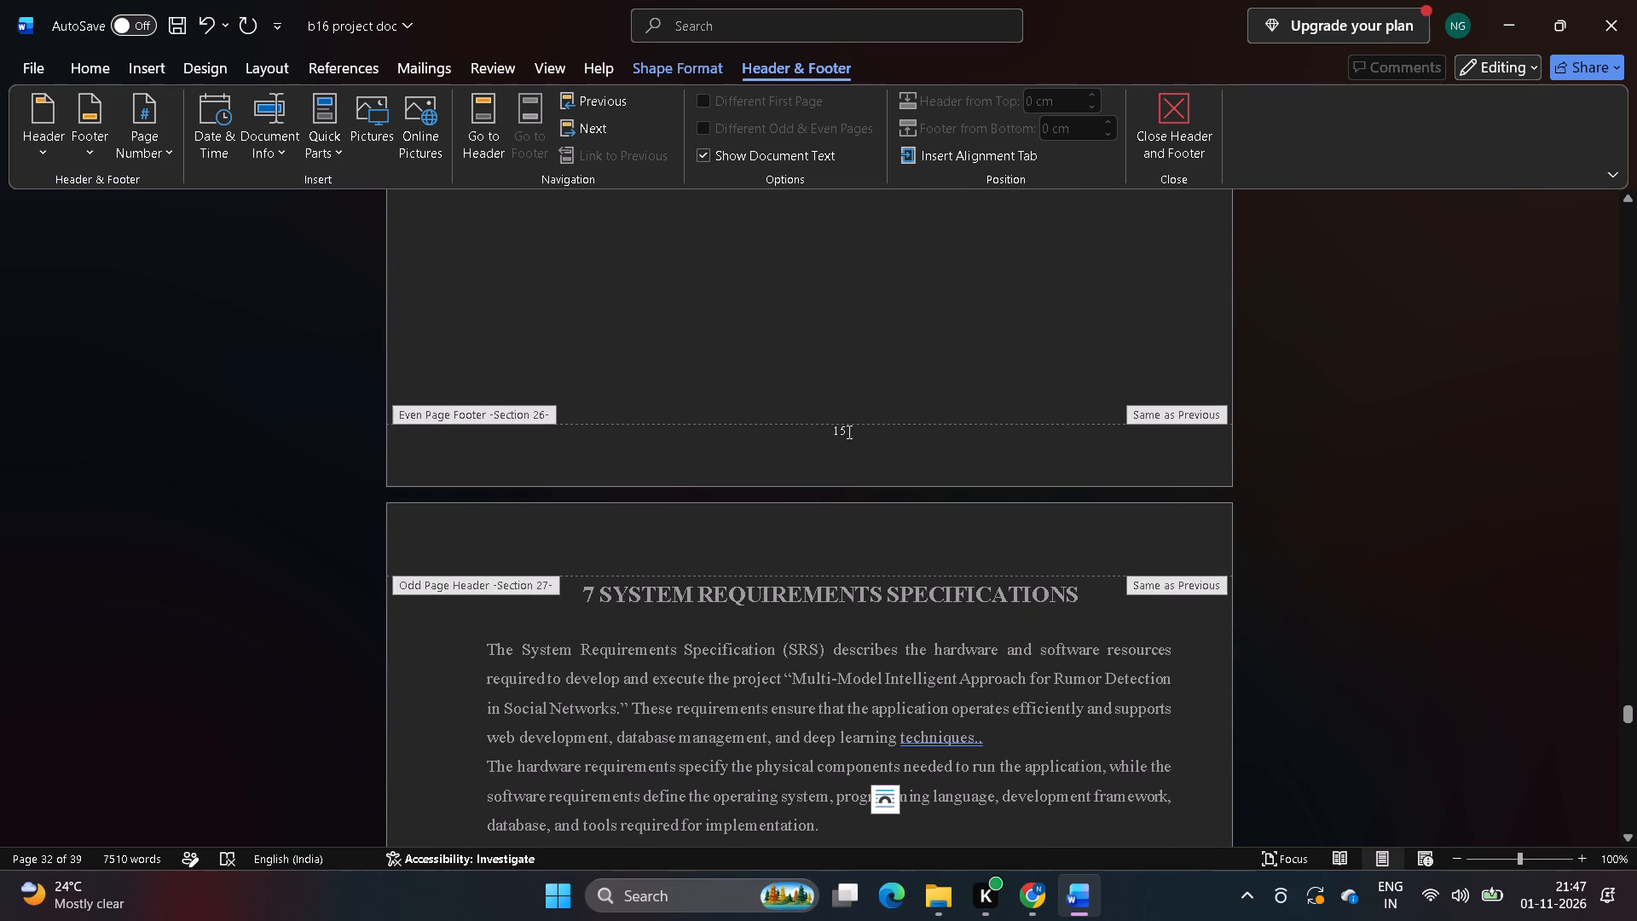
pyautogui.click(849, 426)
pyautogui.press('BackSpace')
pyautogui.press('7')
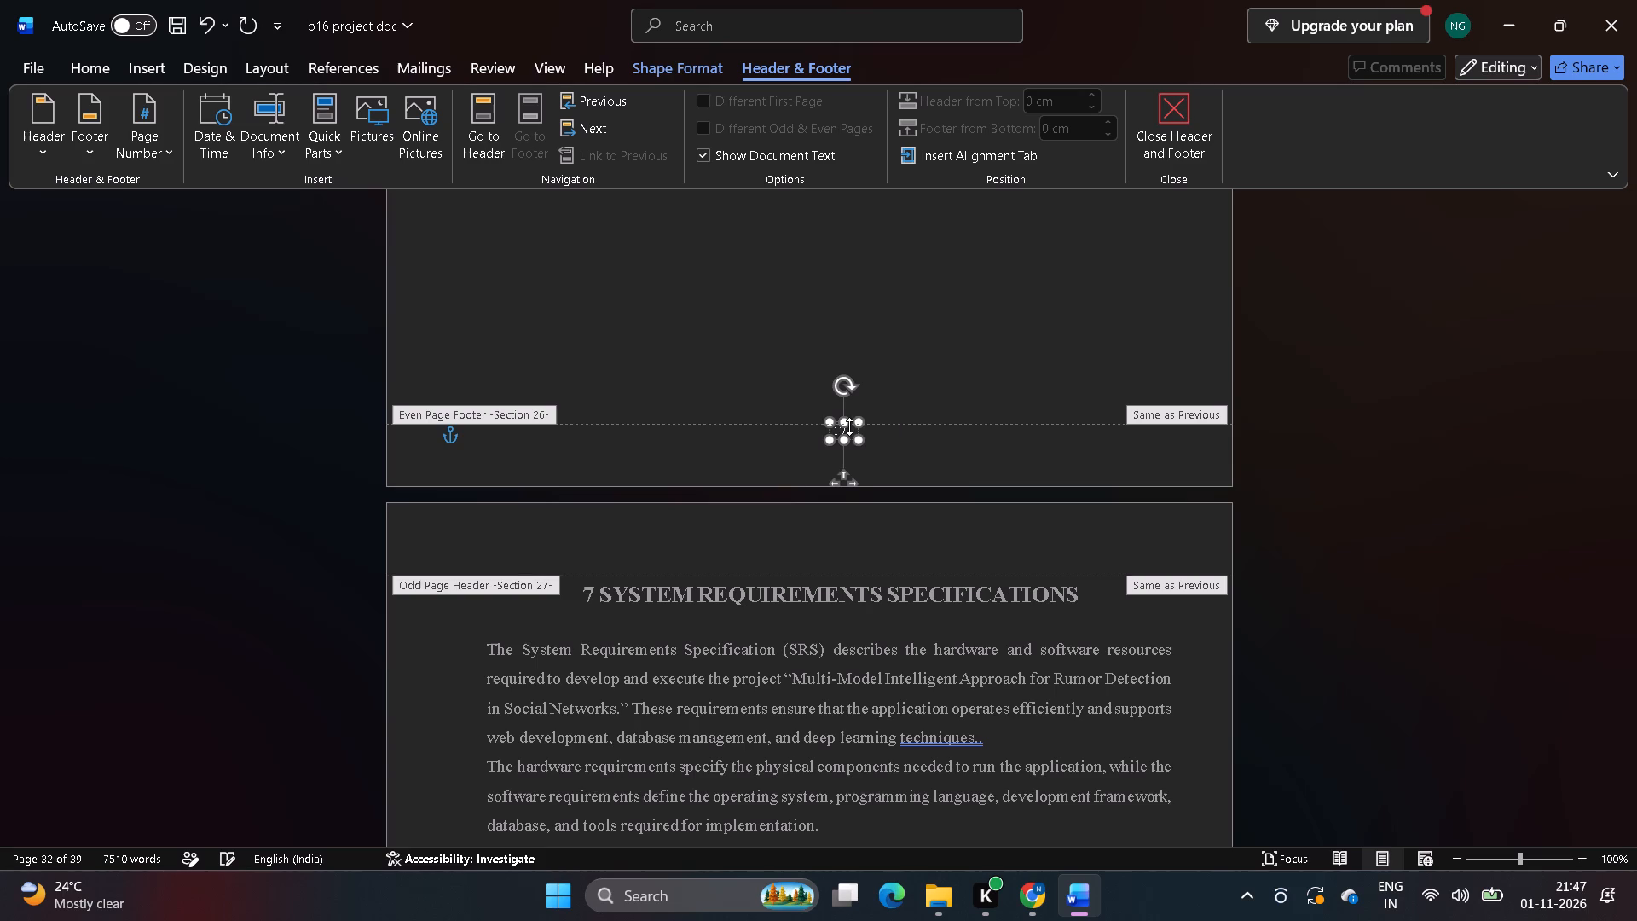
# Change the footer number on the first page of 7 System Requirements Specifications to 18.
pyautogui.hscroll(1, 849, 426)
pyautogui.scroll(-1, 849, 426)
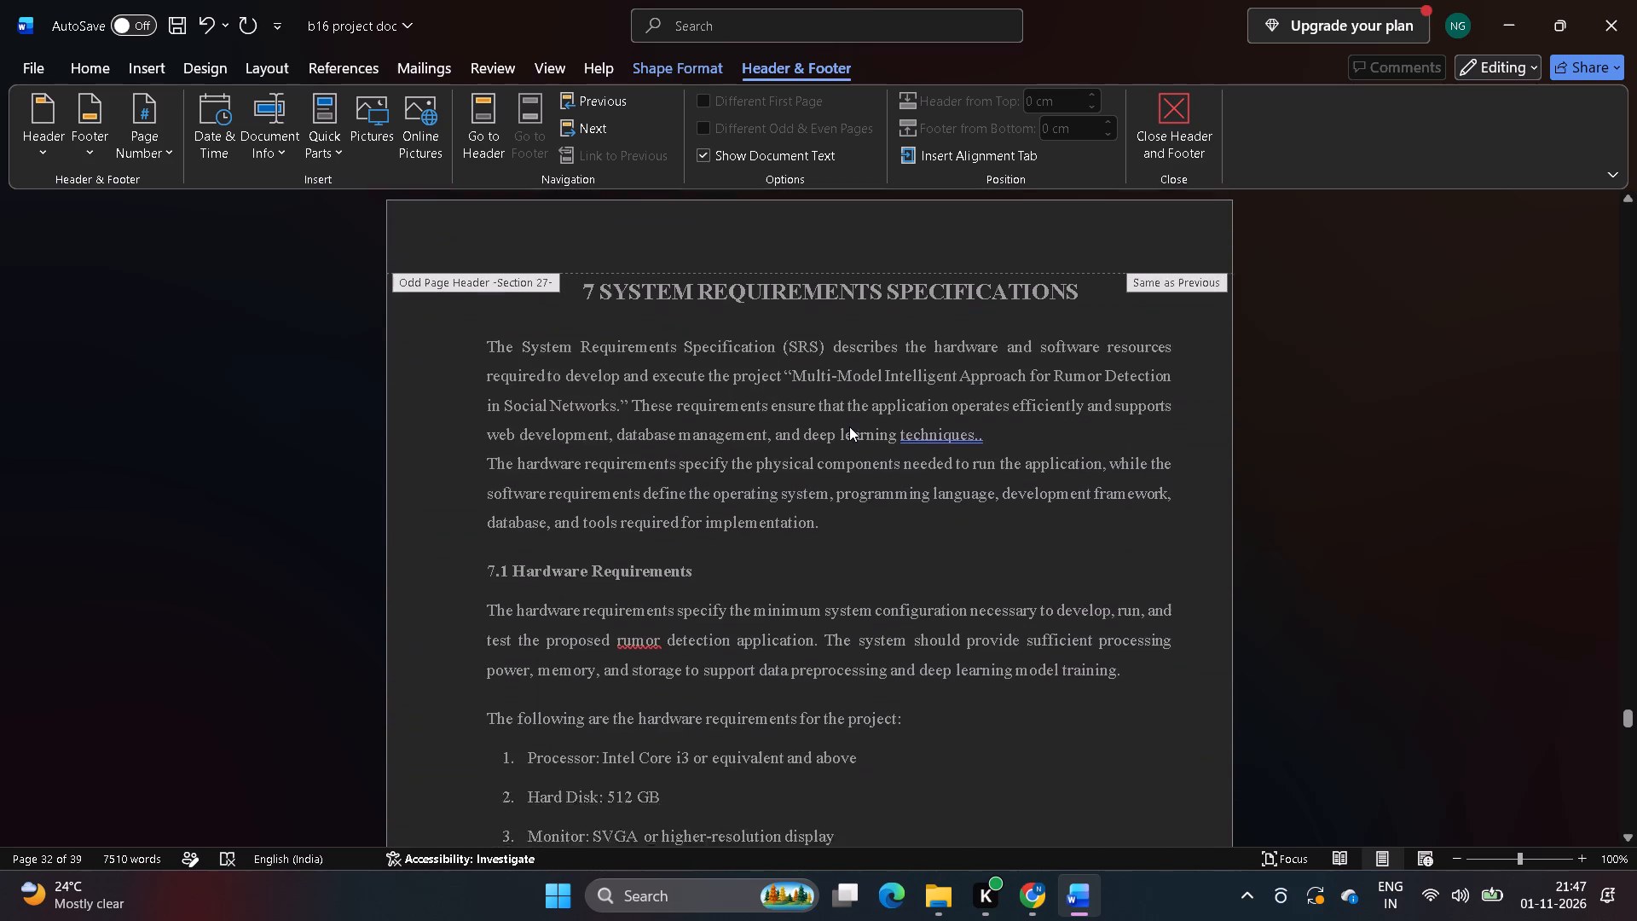
pyautogui.scroll(-6, 849, 426)
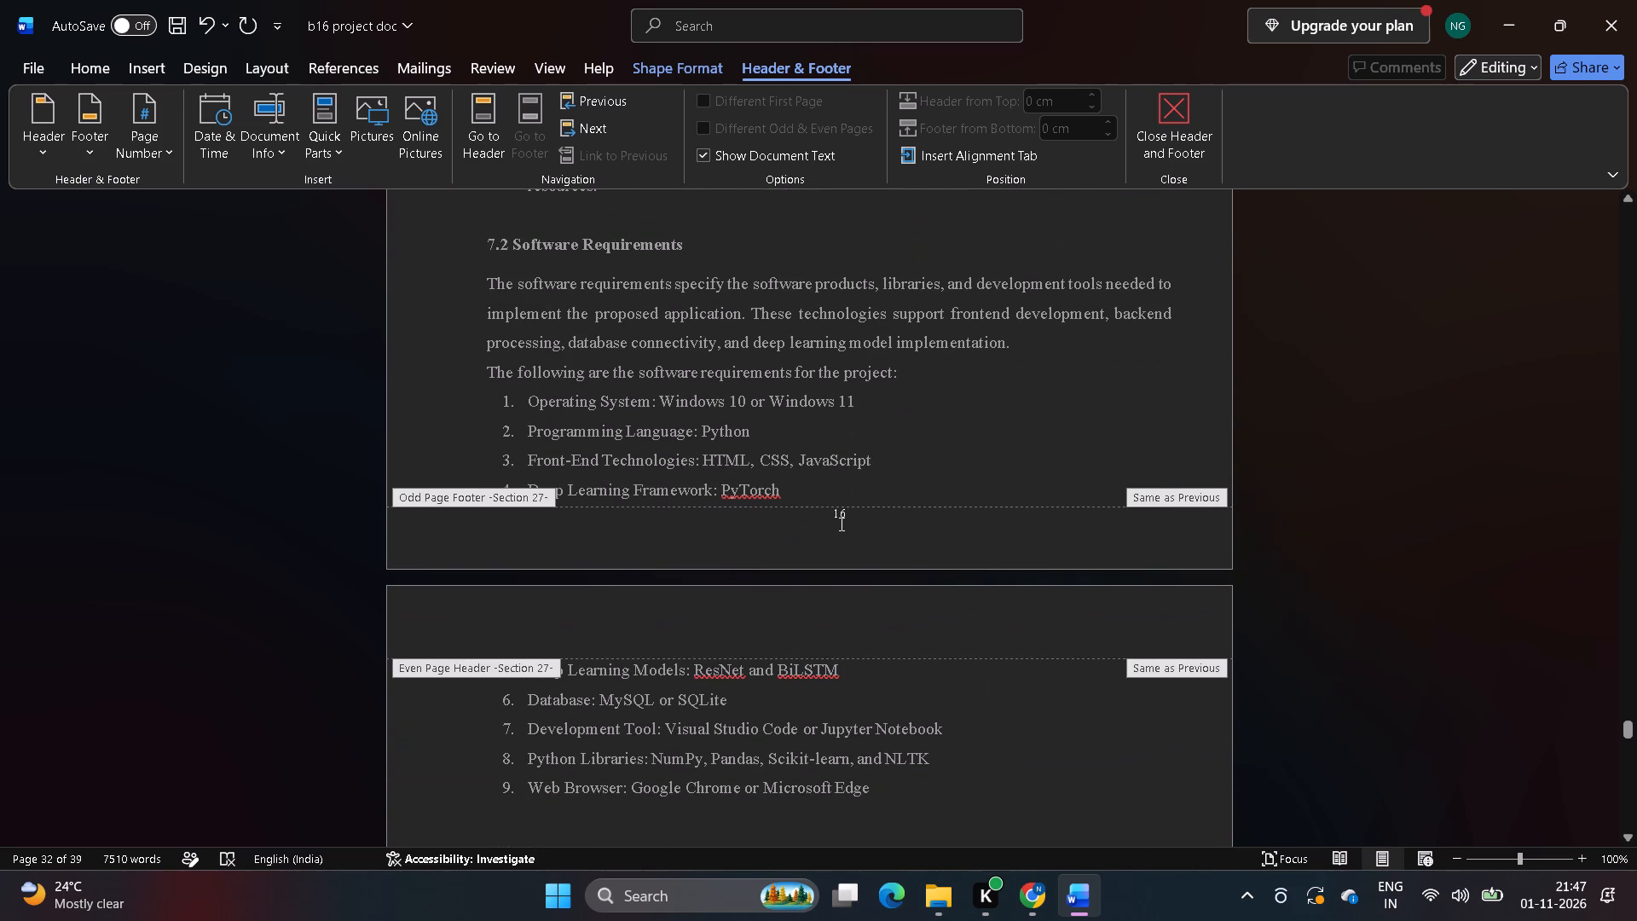
pyautogui.click(847, 512)
pyautogui.press('BackSpace')
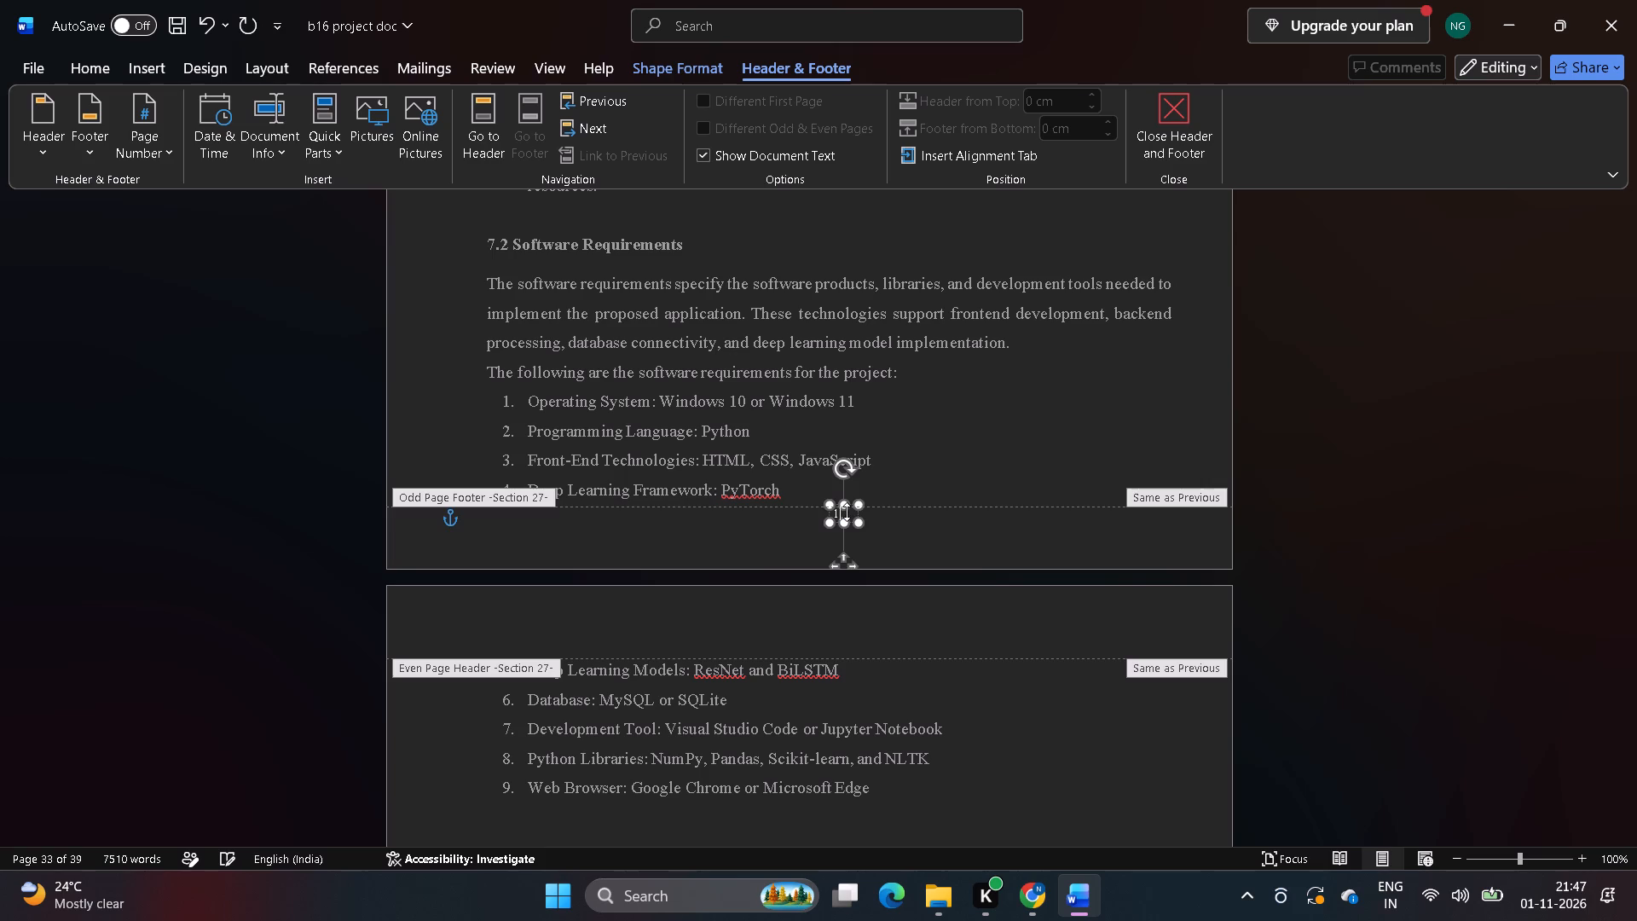
pyautogui.press('8')
# Change the footer number on the second chapter 7 page, just before 8 Functional Requirements, to 19.
pyautogui.scroll(-4, 847, 512)
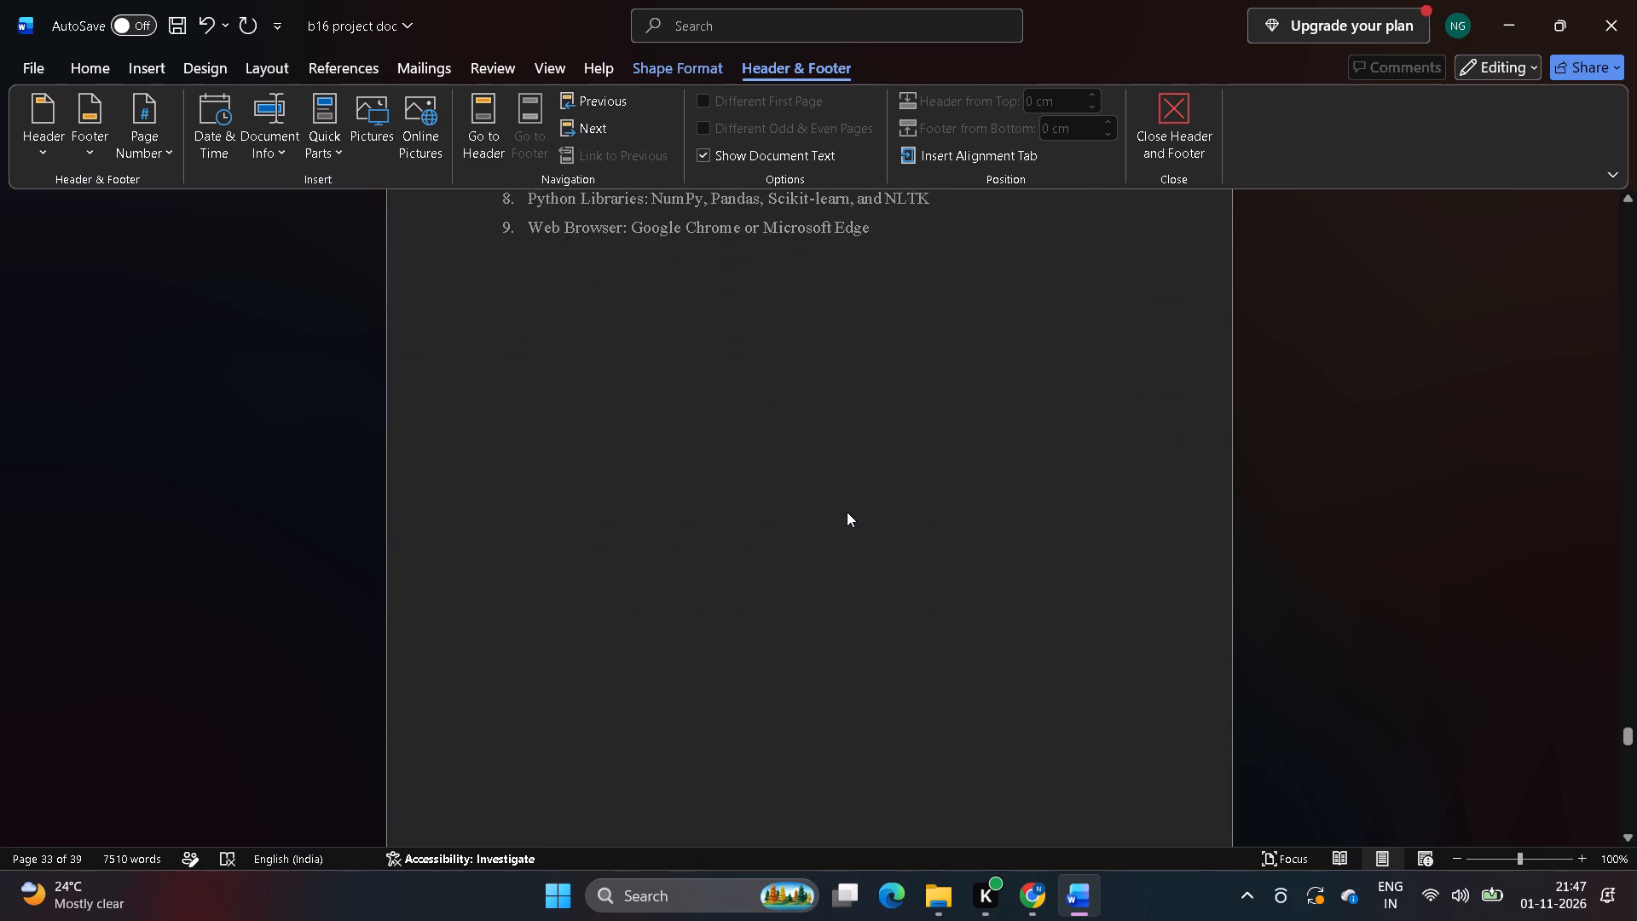
pyautogui.scroll(-2, 847, 512)
pyautogui.scroll(4, 847, 512)
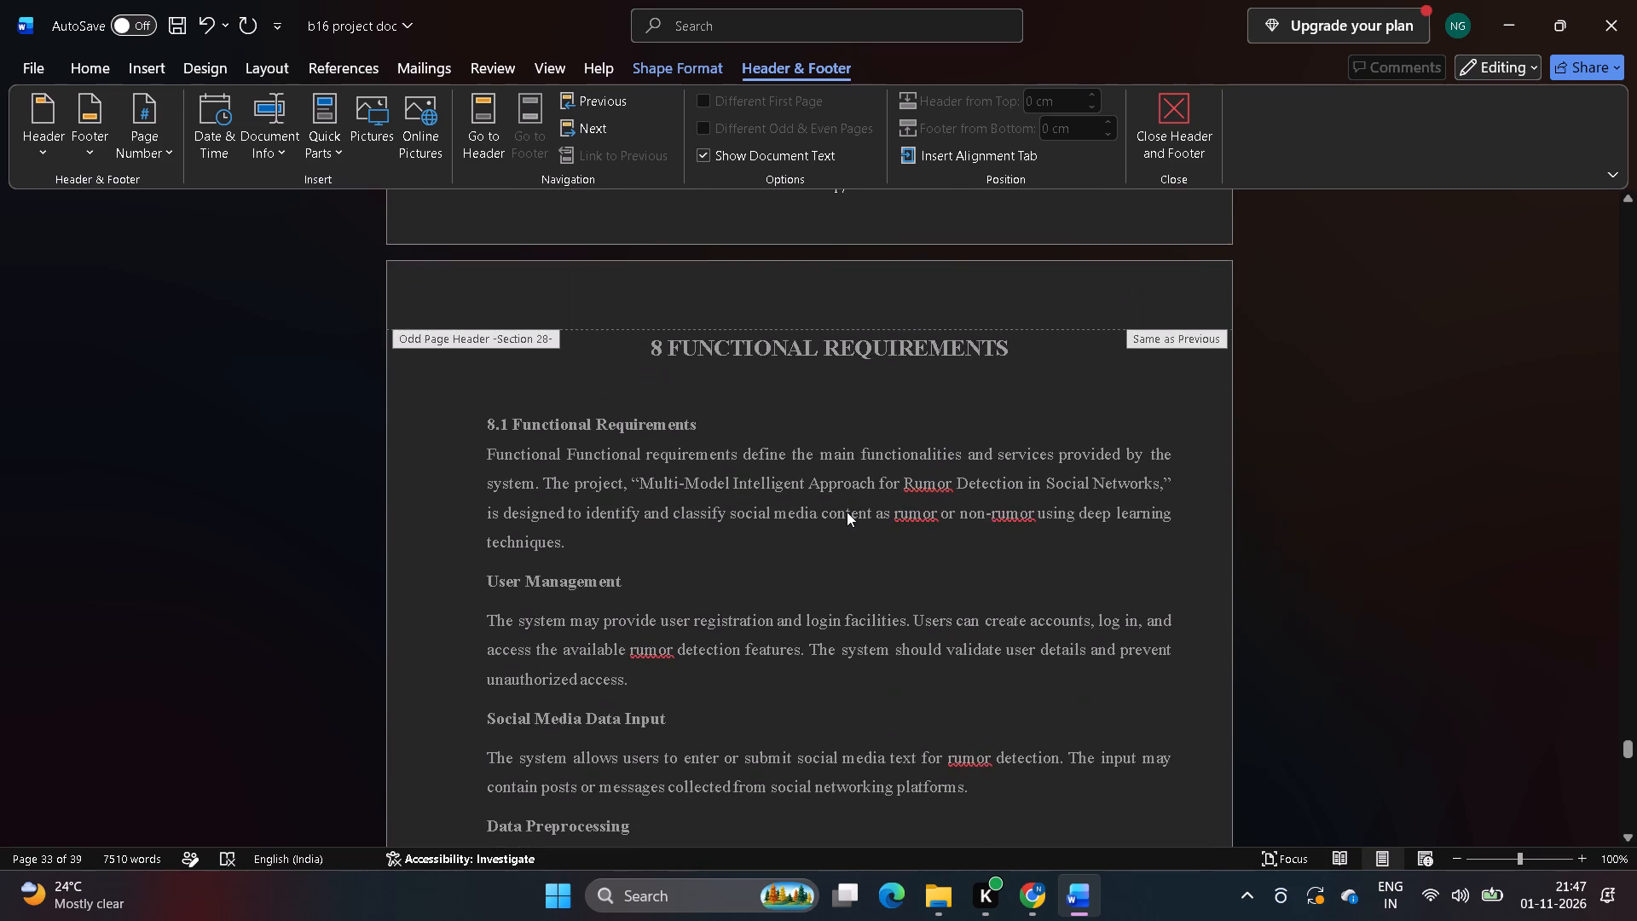
pyautogui.scroll(6, 847, 512)
pyautogui.scroll(-1, 847, 512)
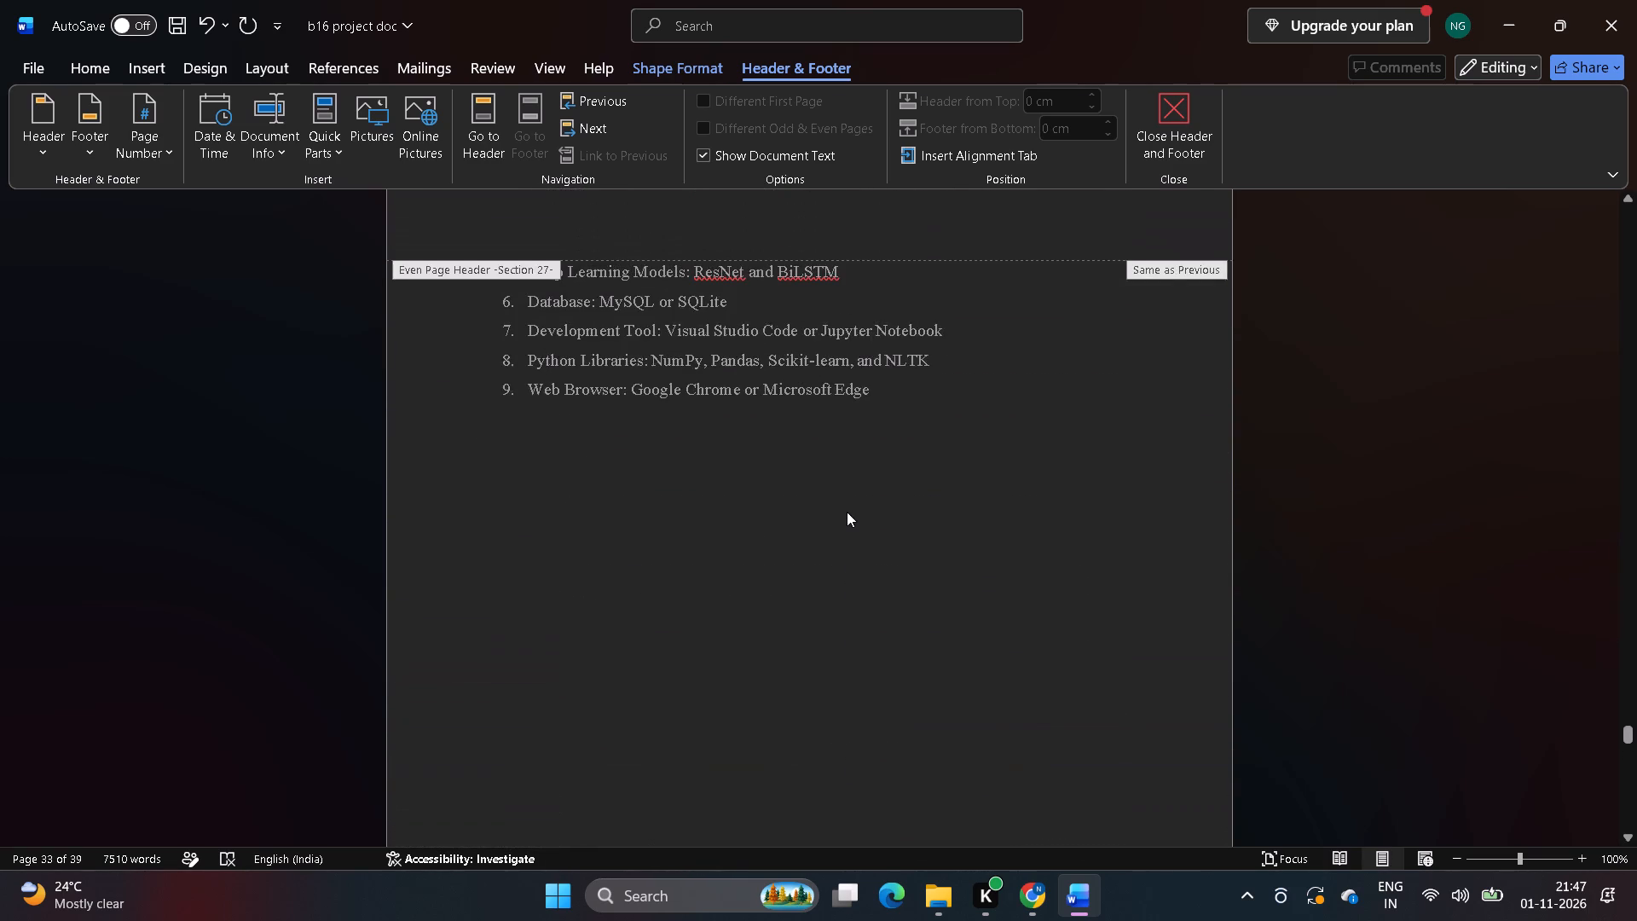
pyautogui.scroll(-1, 847, 512)
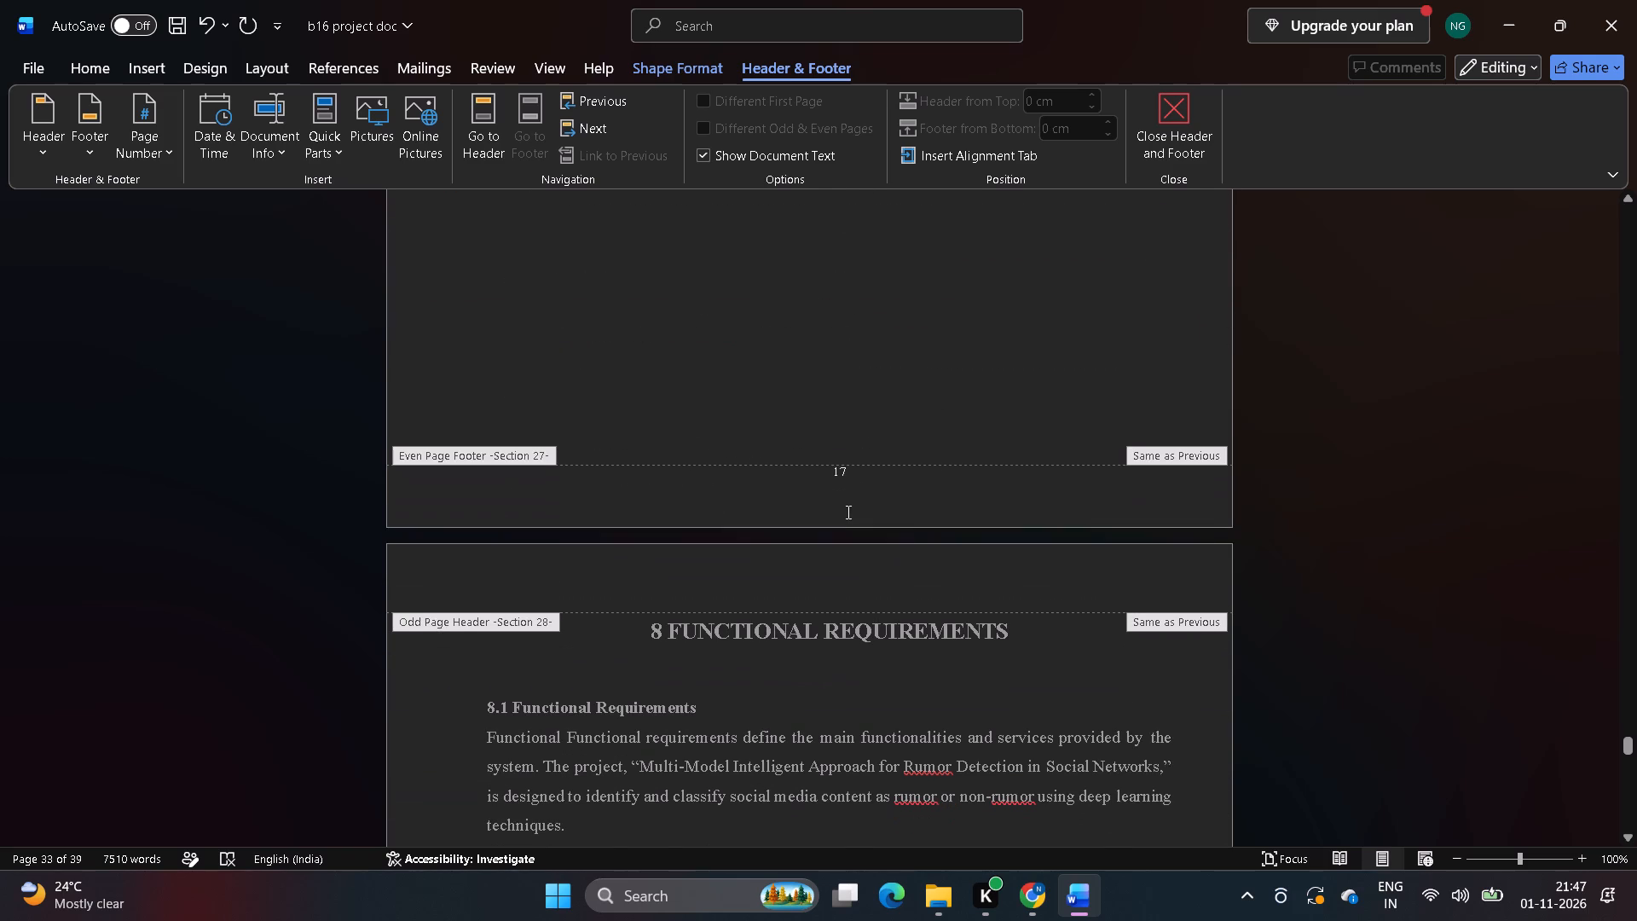
pyautogui.click(849, 469)
pyautogui.press('BackSpace')
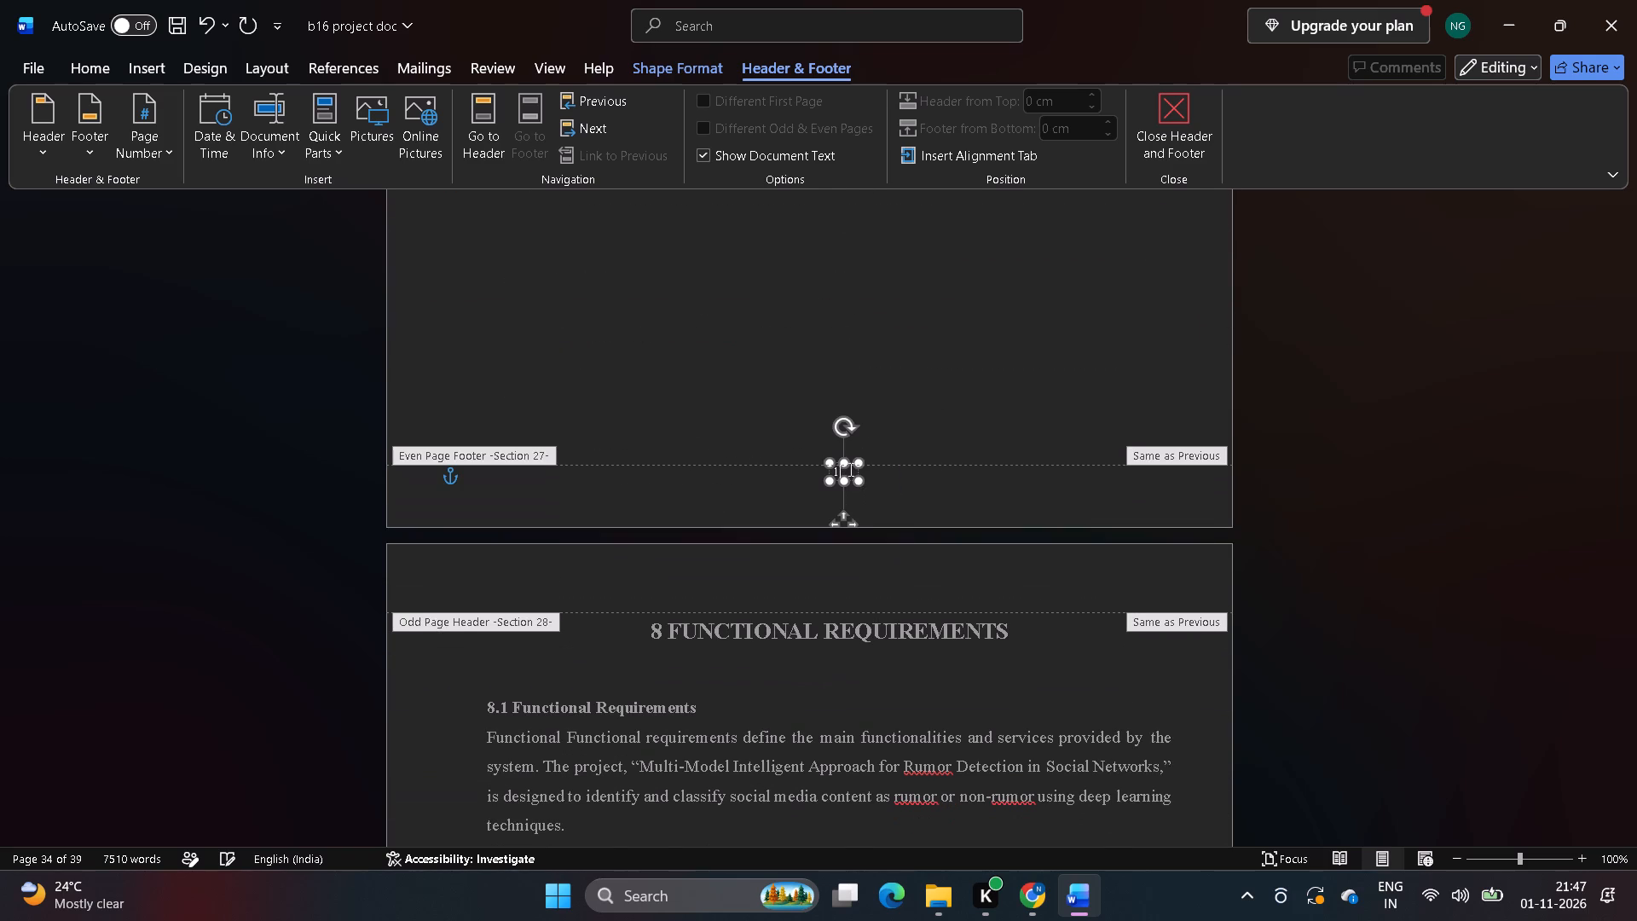
pyautogui.press('9')
# Replace the footer number on the first page of 8 Functional Requirements with 20.
pyautogui.scroll(-2, 849, 469)
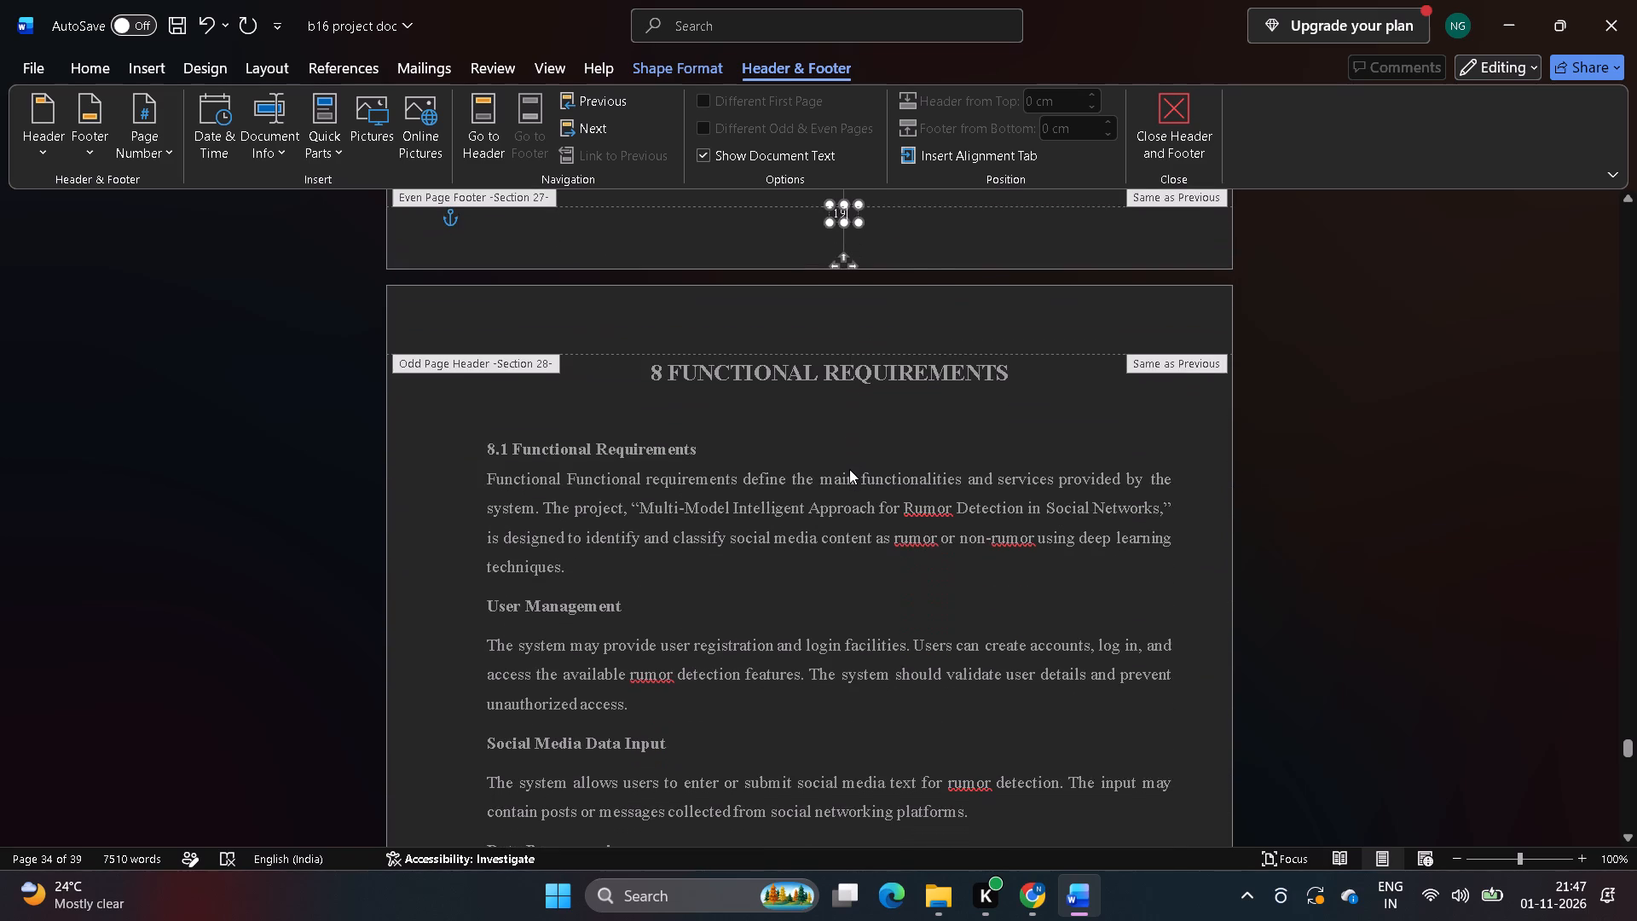
pyautogui.scroll(-5, 849, 469)
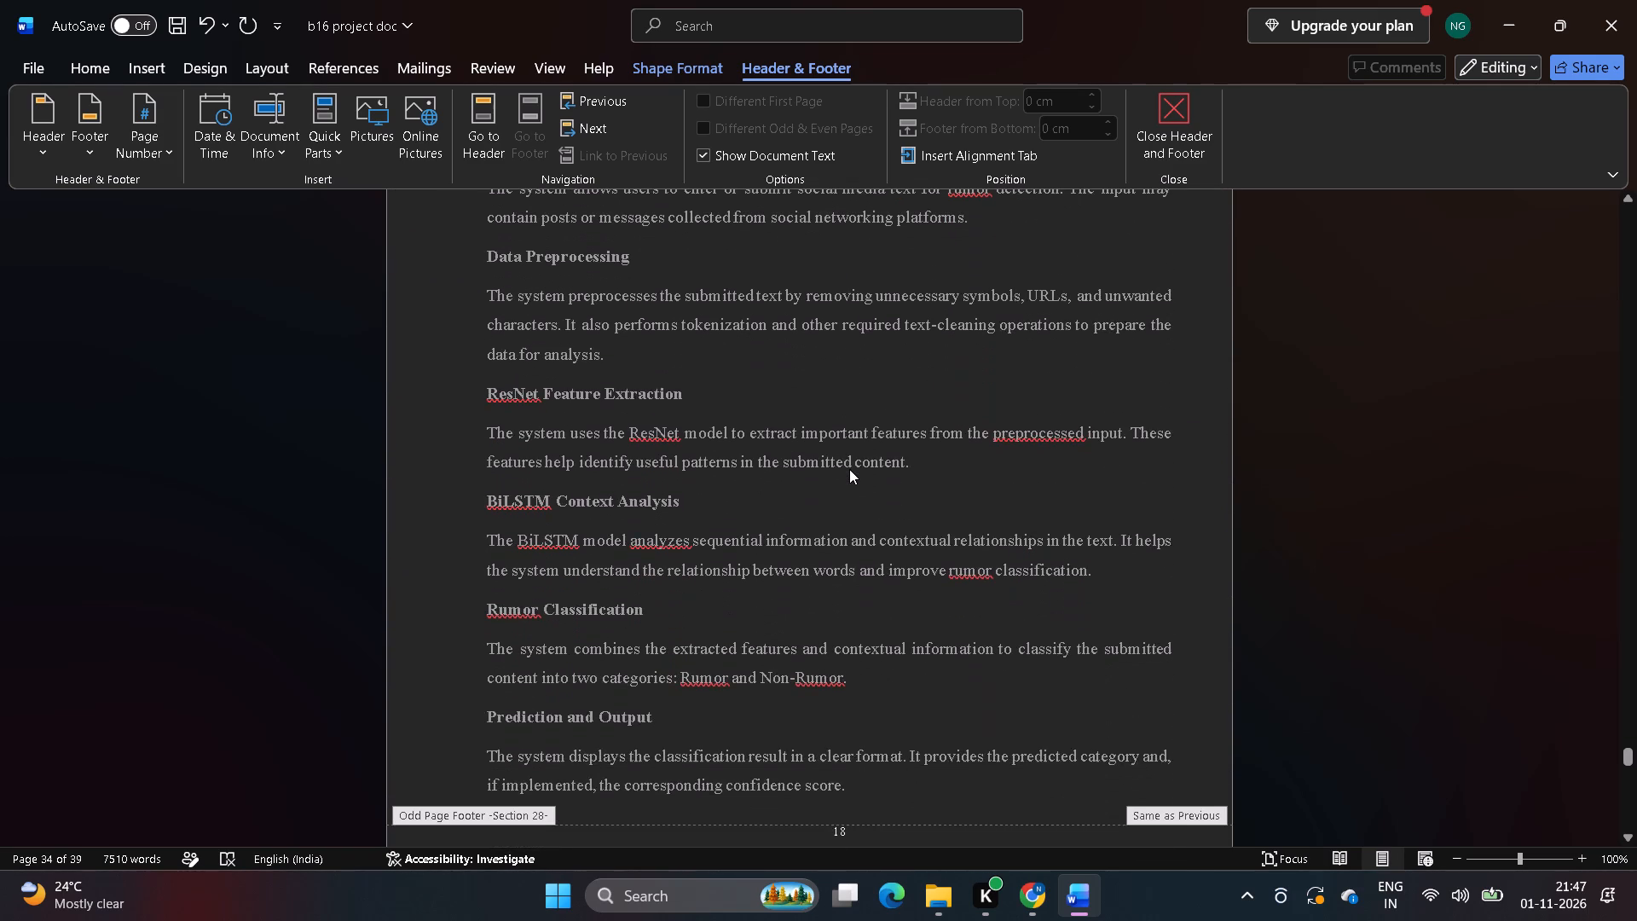
pyautogui.scroll(-2, 849, 469)
pyautogui.click(853, 669)
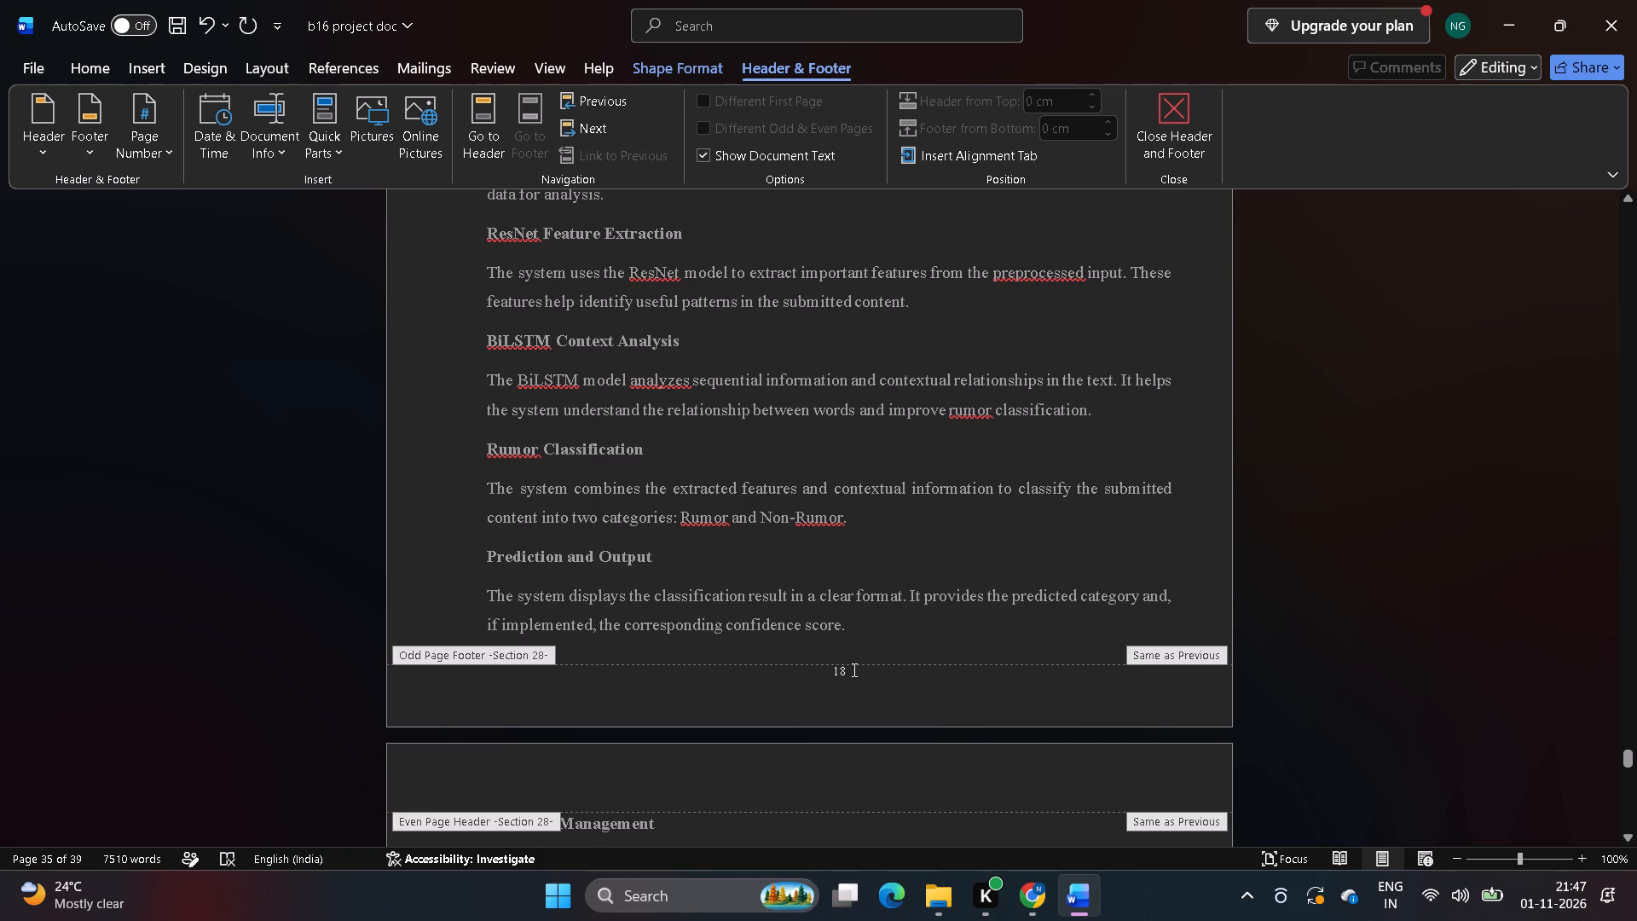
pyautogui.press('BackSpace')
pyautogui.press('BackSpace')
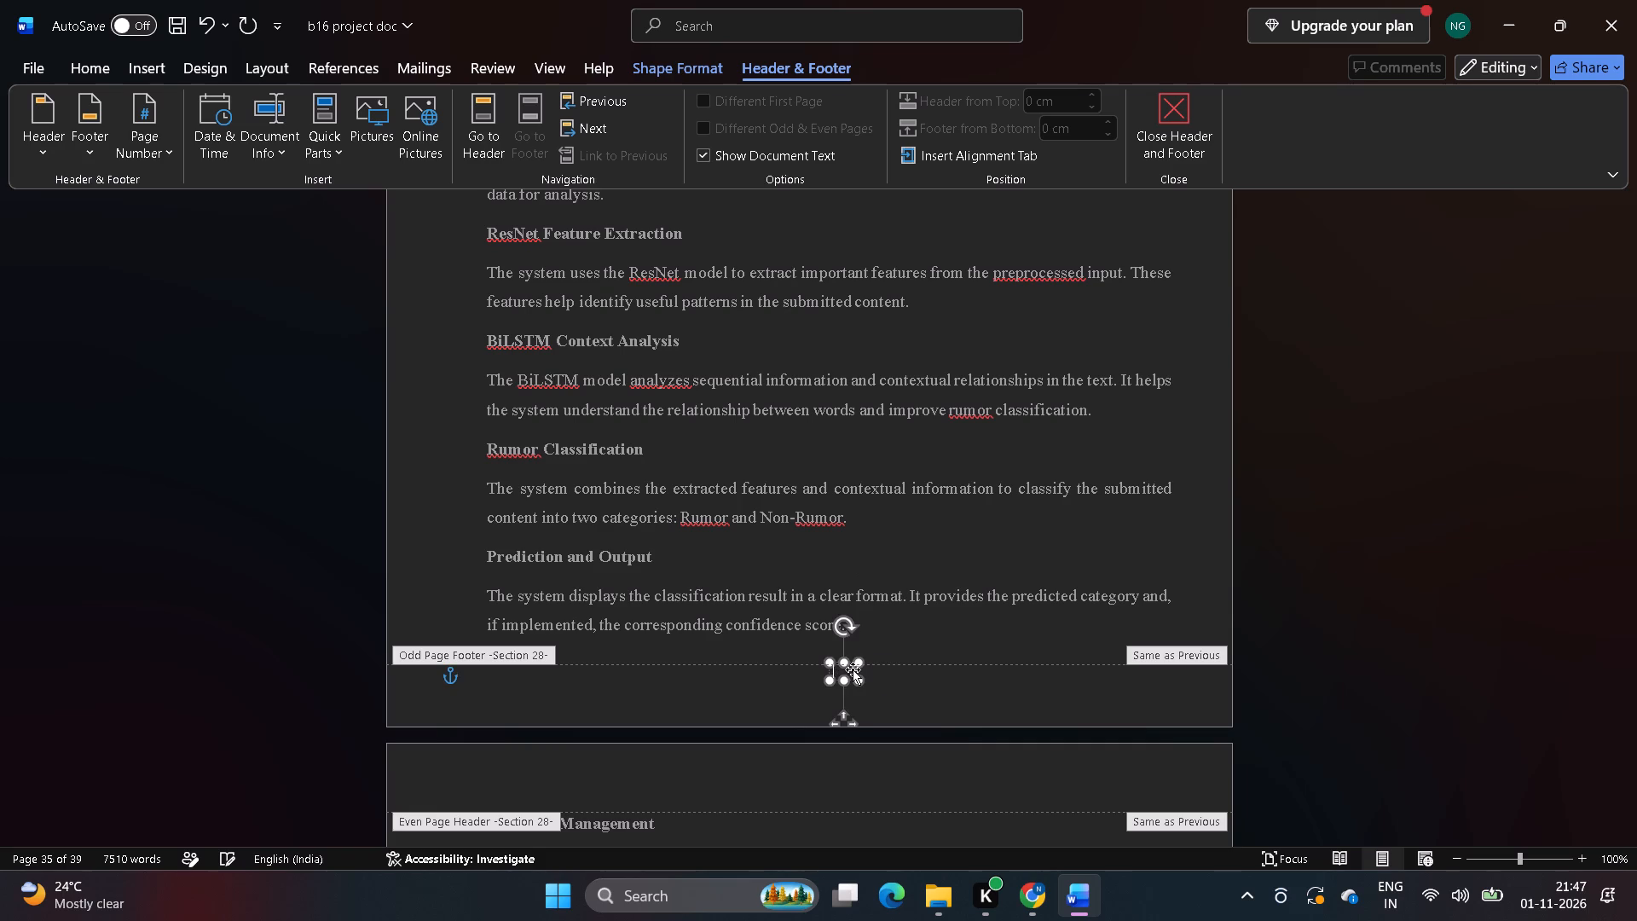
pyautogui.write('20')
# Replace the footer number on the 8.2 Non-Functional Requirements page with 21.
pyautogui.scroll(-1, 853, 669)
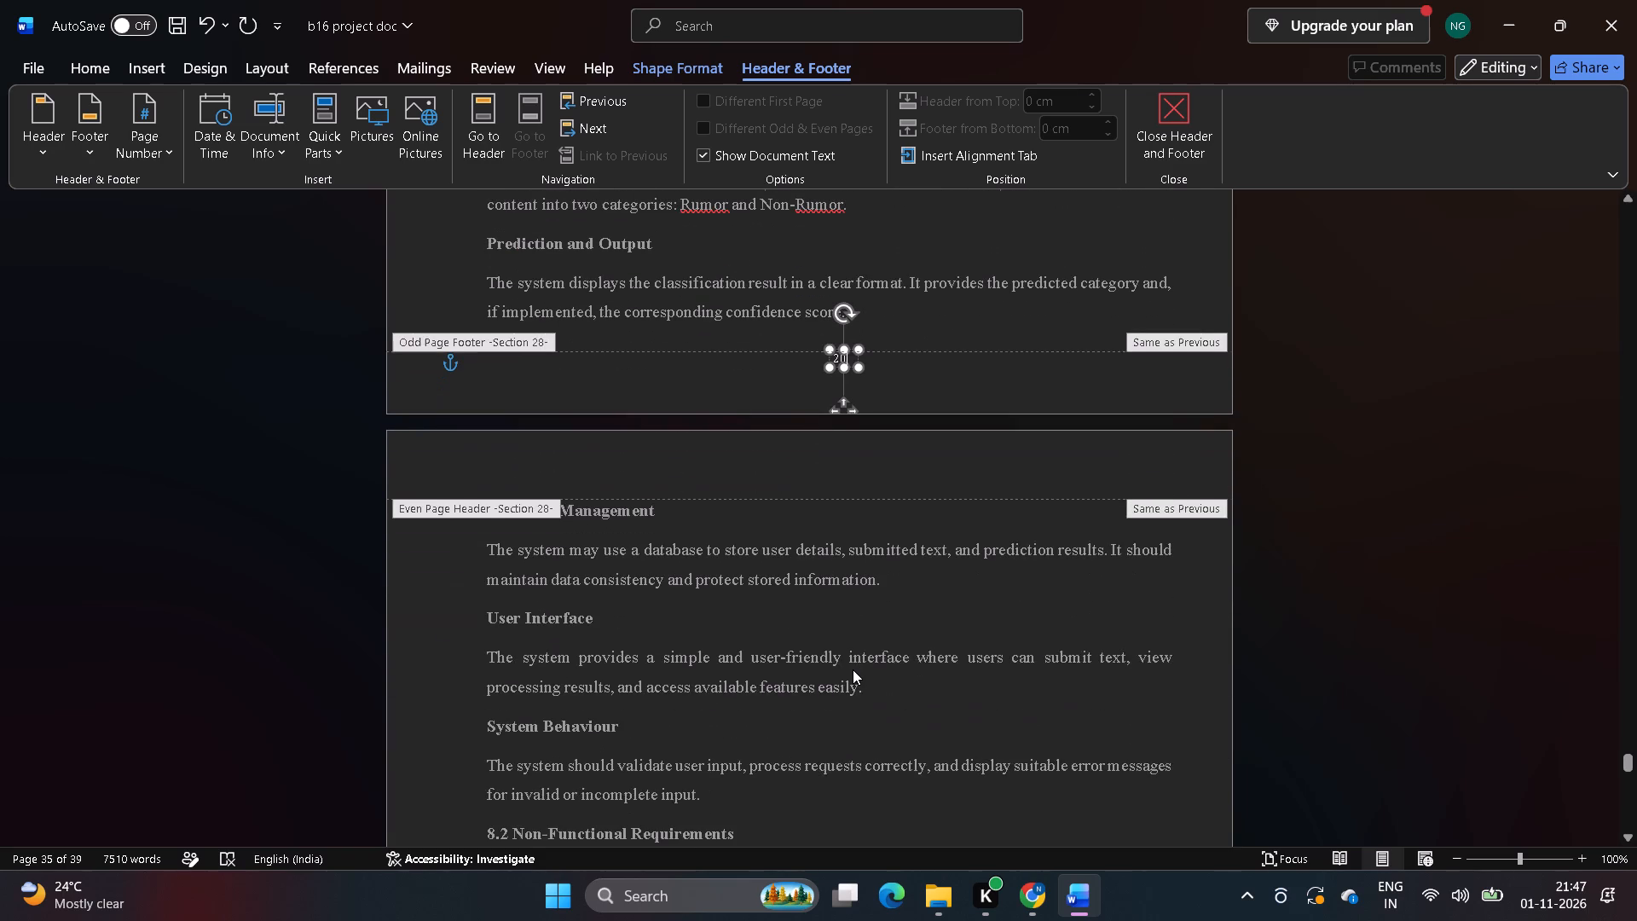
pyautogui.scroll(-6, 853, 669)
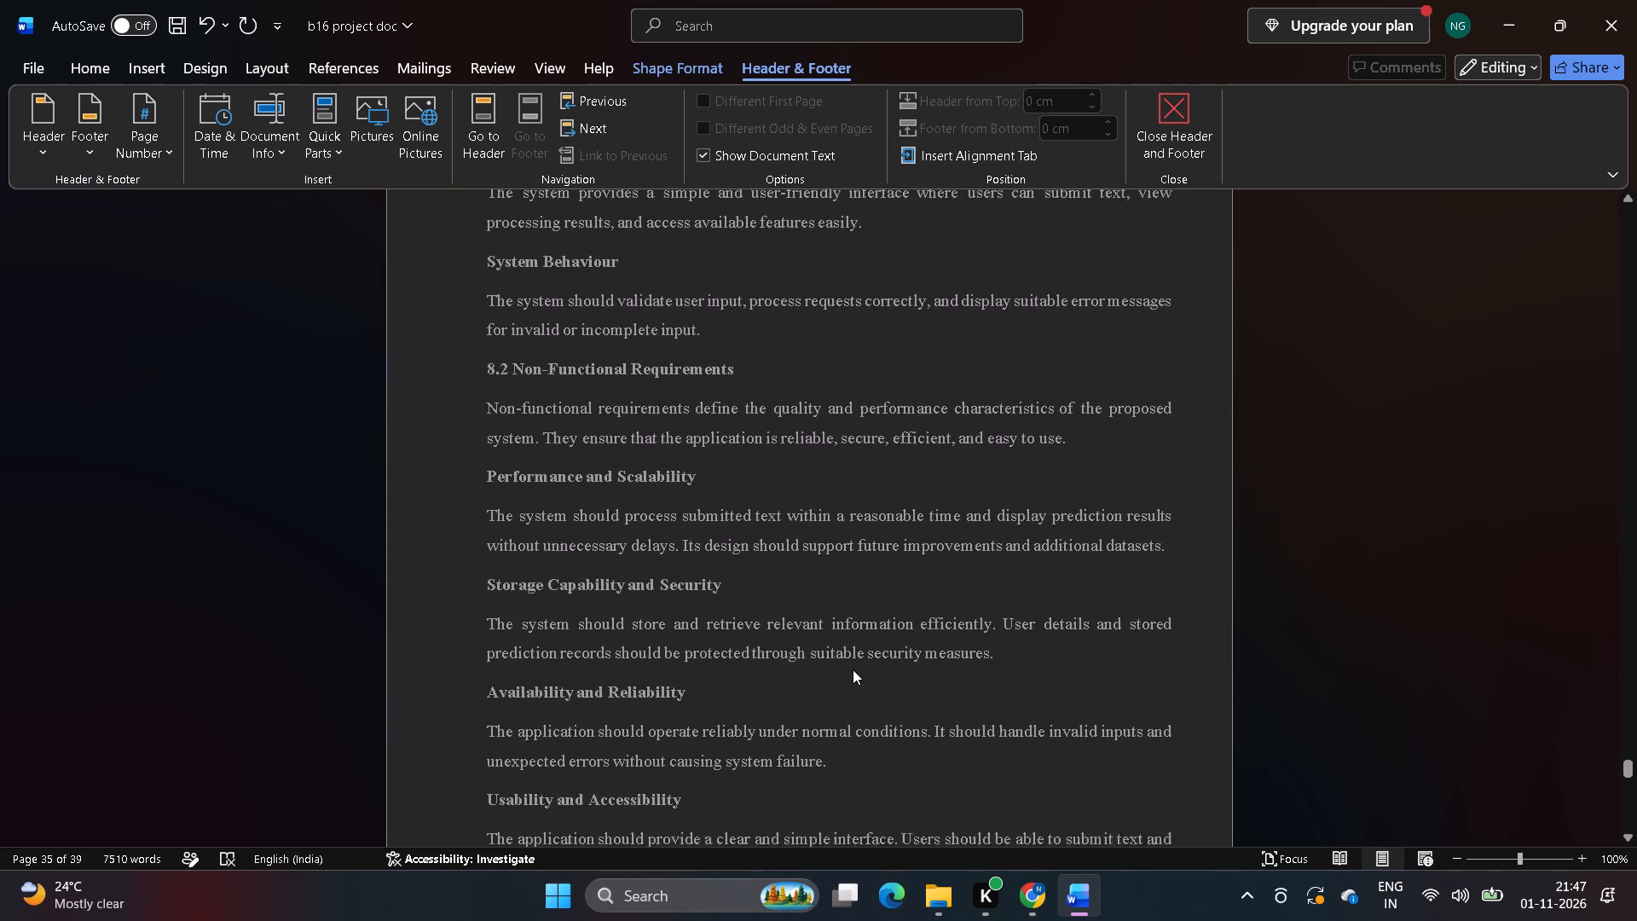
pyautogui.scroll(-2, 853, 669)
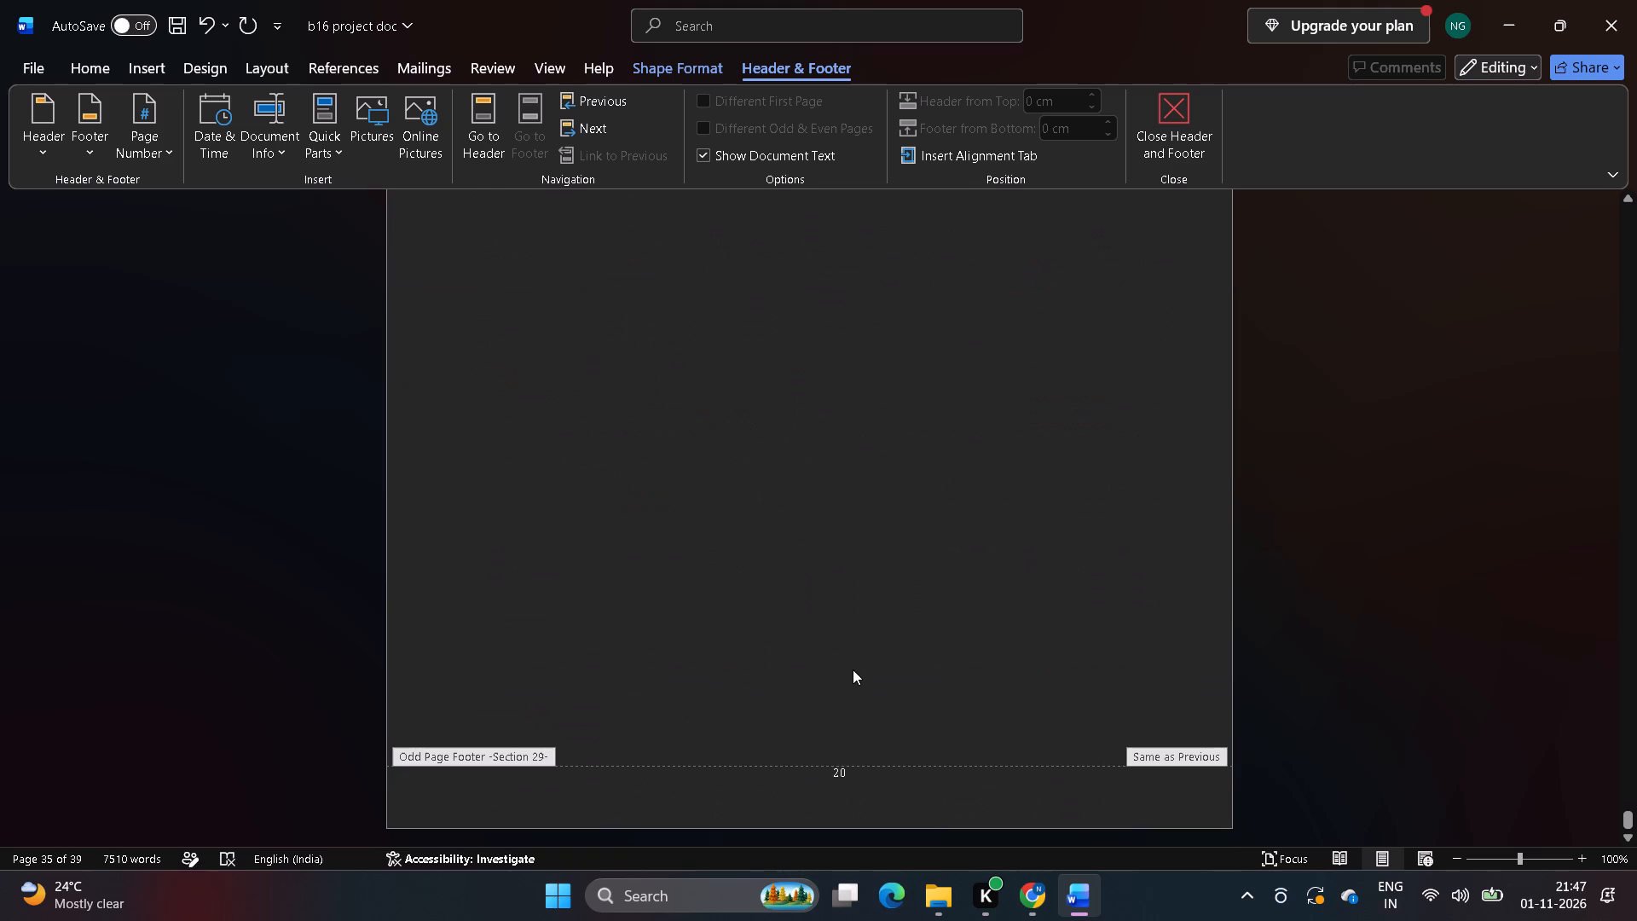
pyautogui.scroll(13, 853, 669)
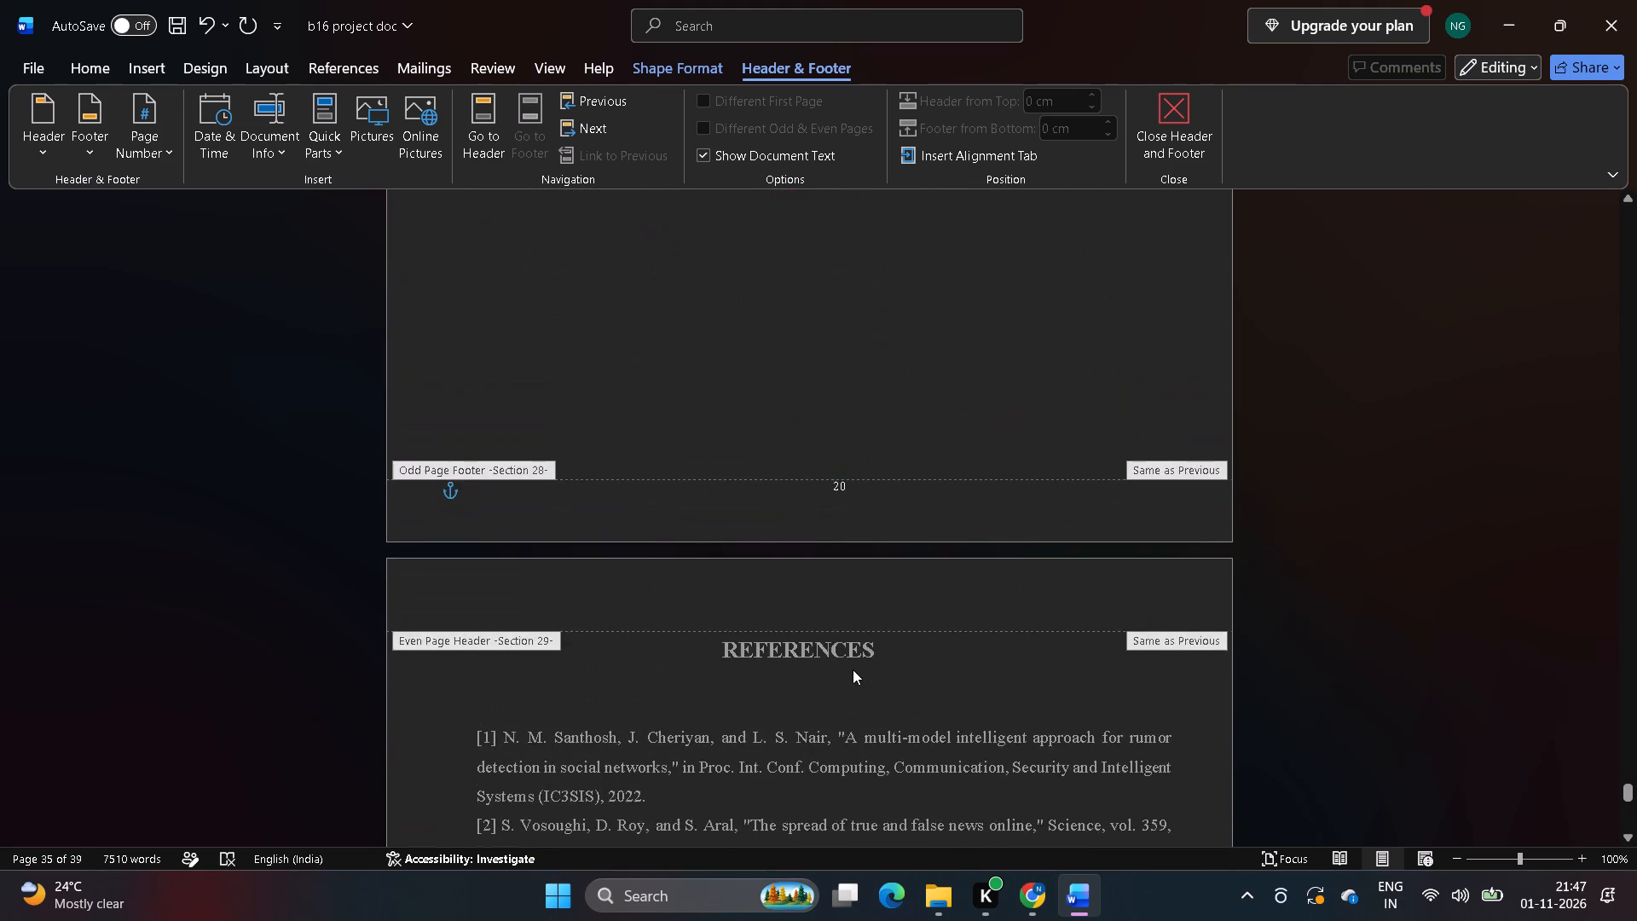
pyautogui.scroll(5, 853, 669)
pyautogui.scroll(-1, 853, 669)
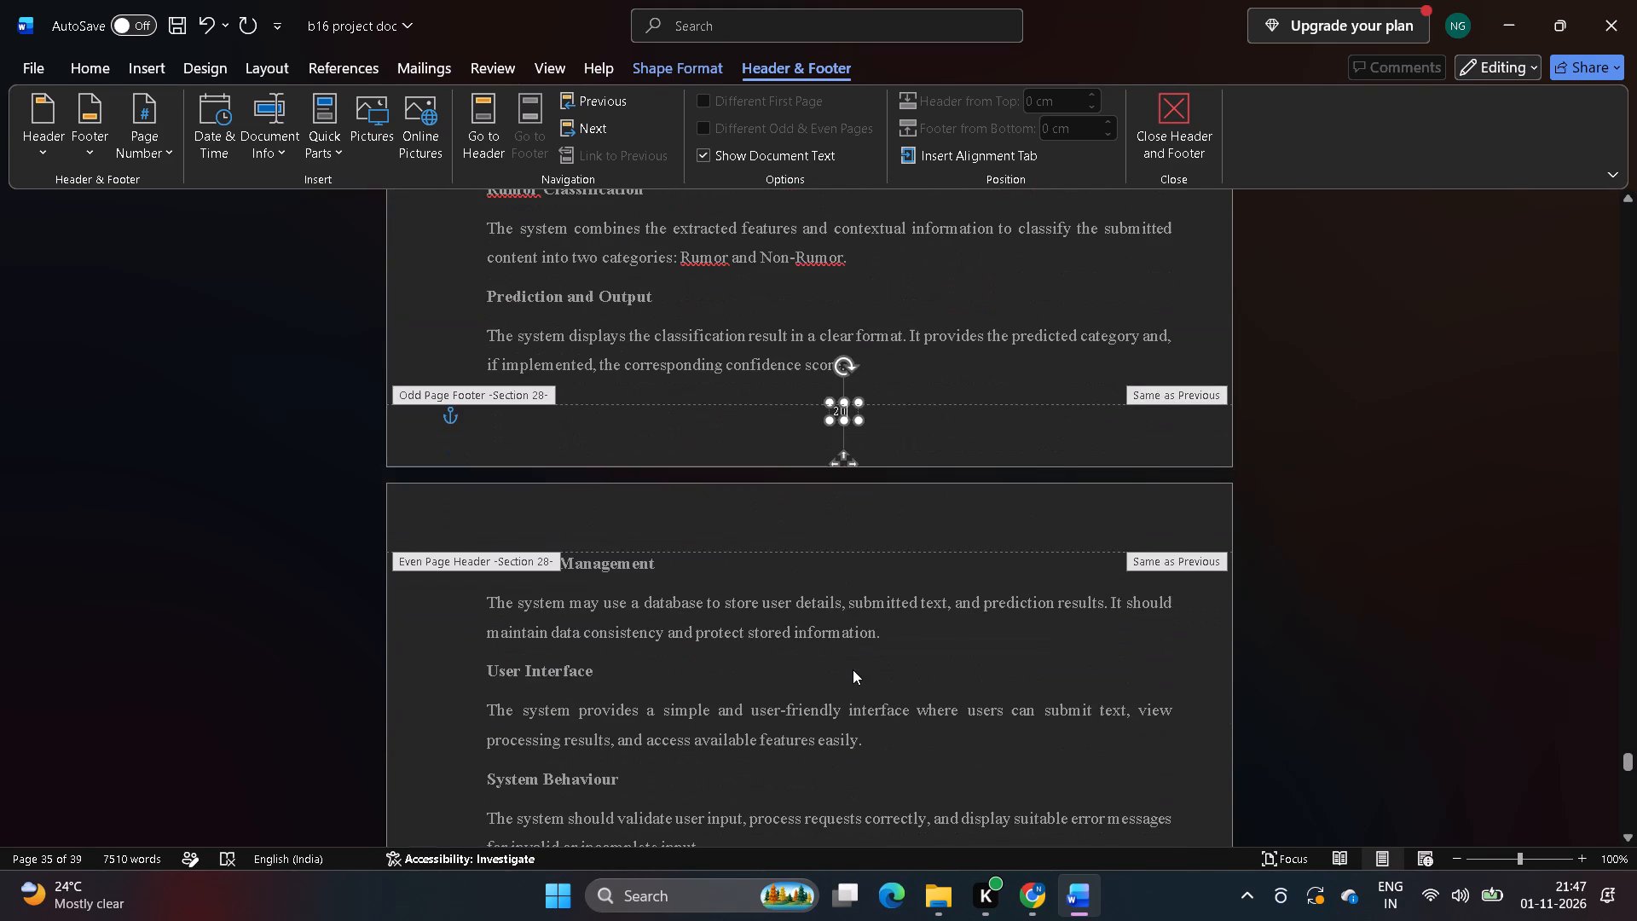
pyautogui.scroll(-2, 853, 669)
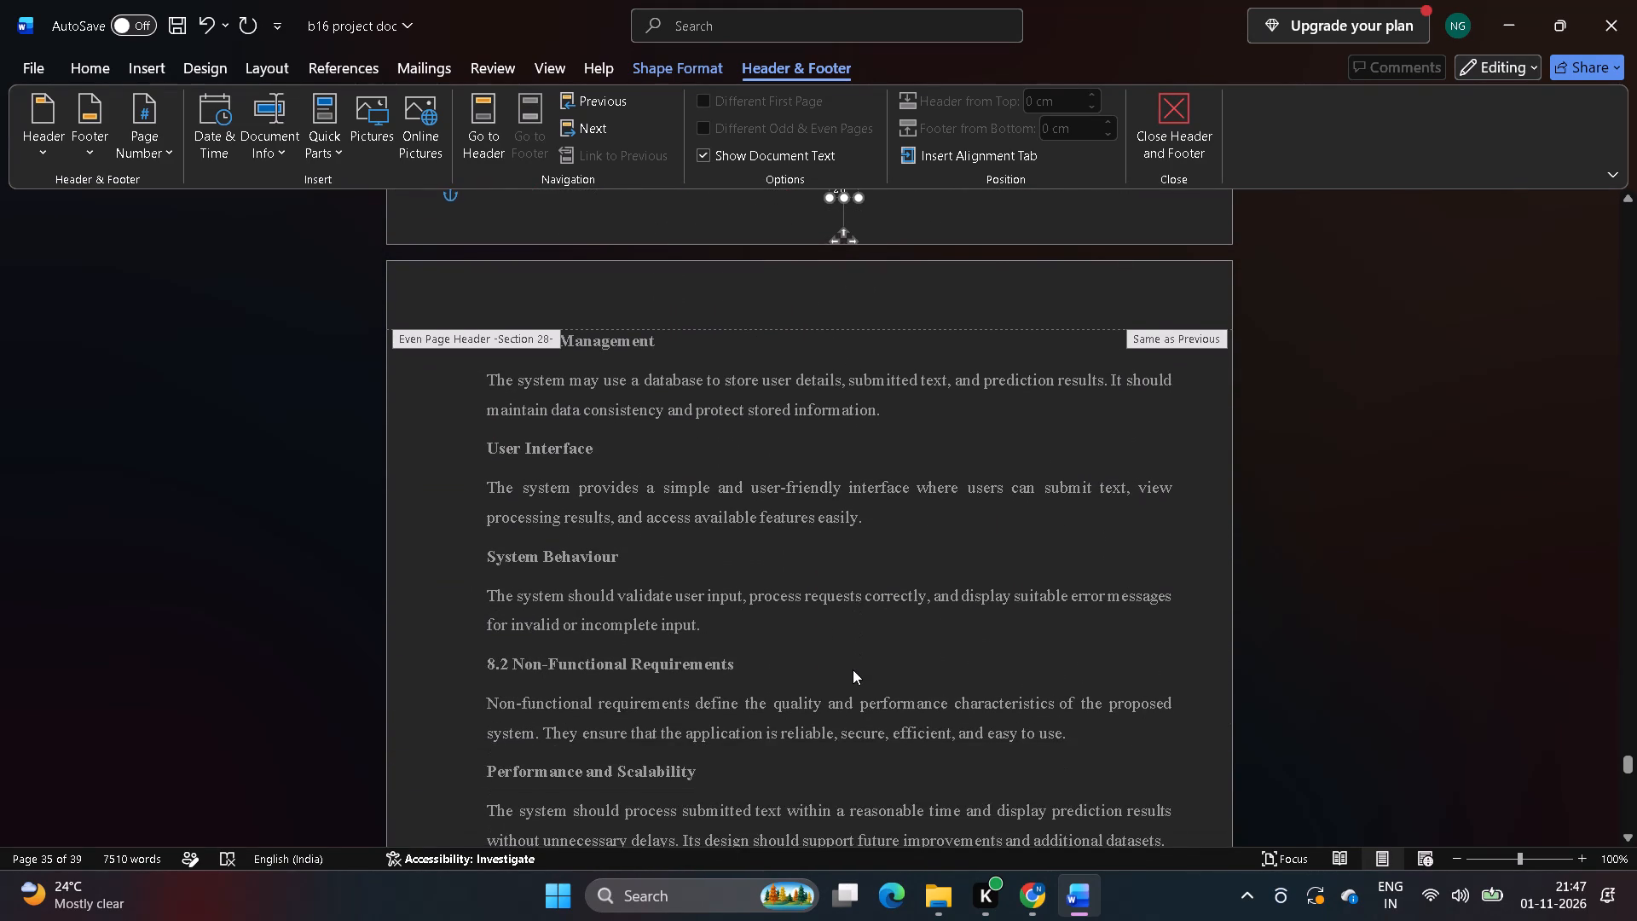
pyautogui.scroll(-4, 853, 669)
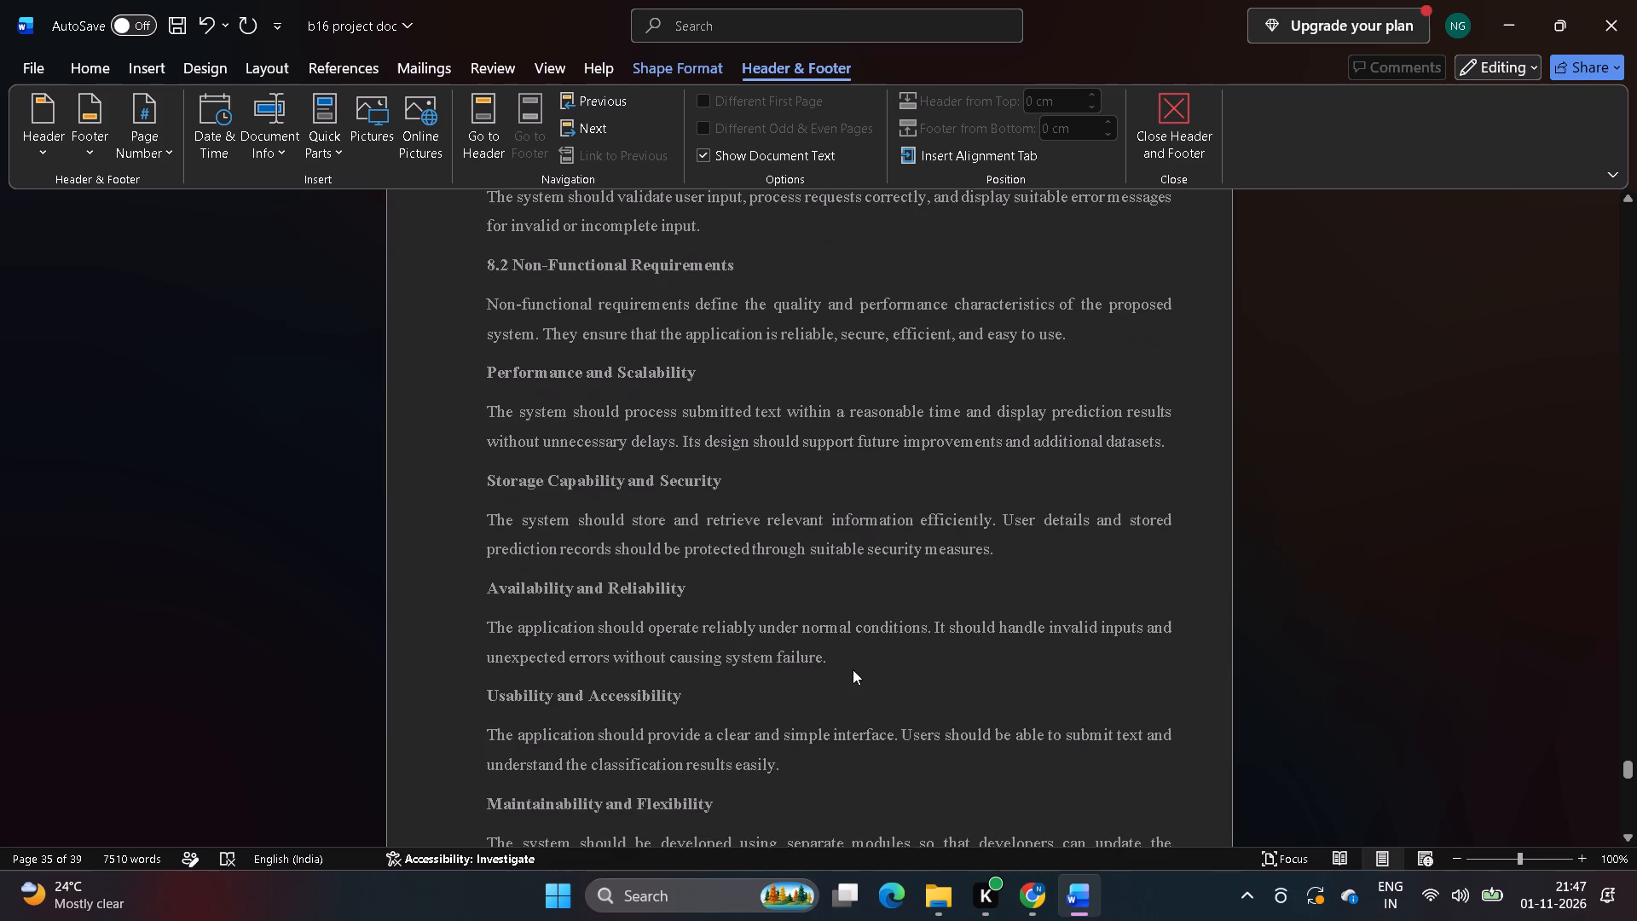
pyautogui.scroll(-3, 853, 669)
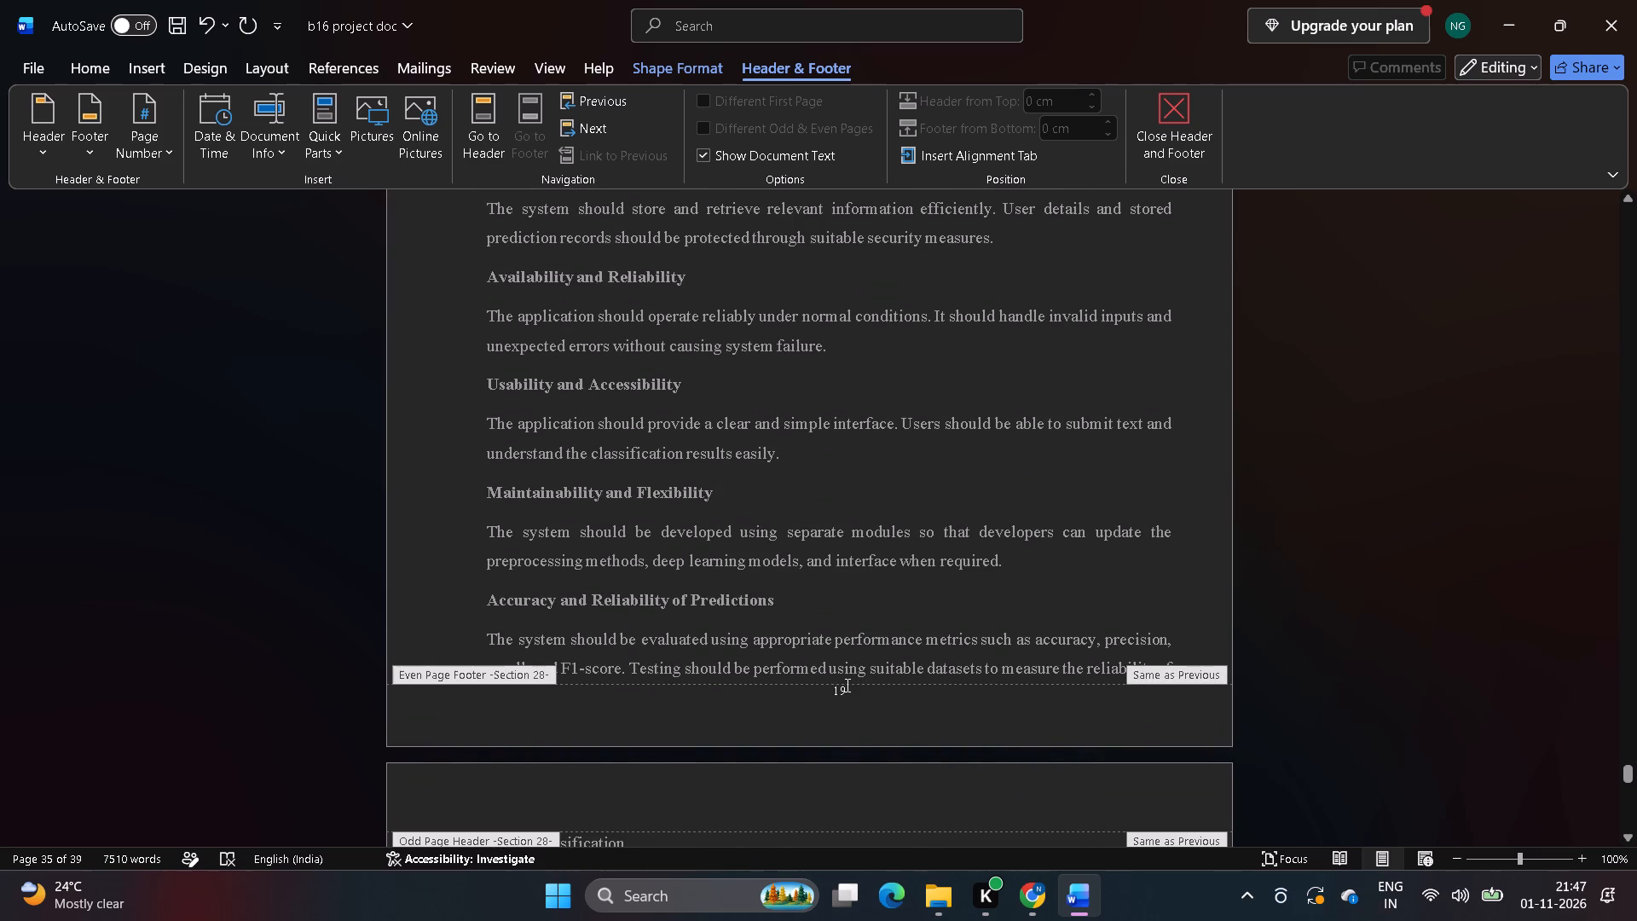
pyautogui.click(846, 686)
pyautogui.press('BackSpace')
pyautogui.press('BackSpace')
pyautogui.write('21')
# Replace the footer number on the 8.3 Feasibility Analysis page, just before REFERENCES, with 22.
pyautogui.scroll(-3, 846, 686)
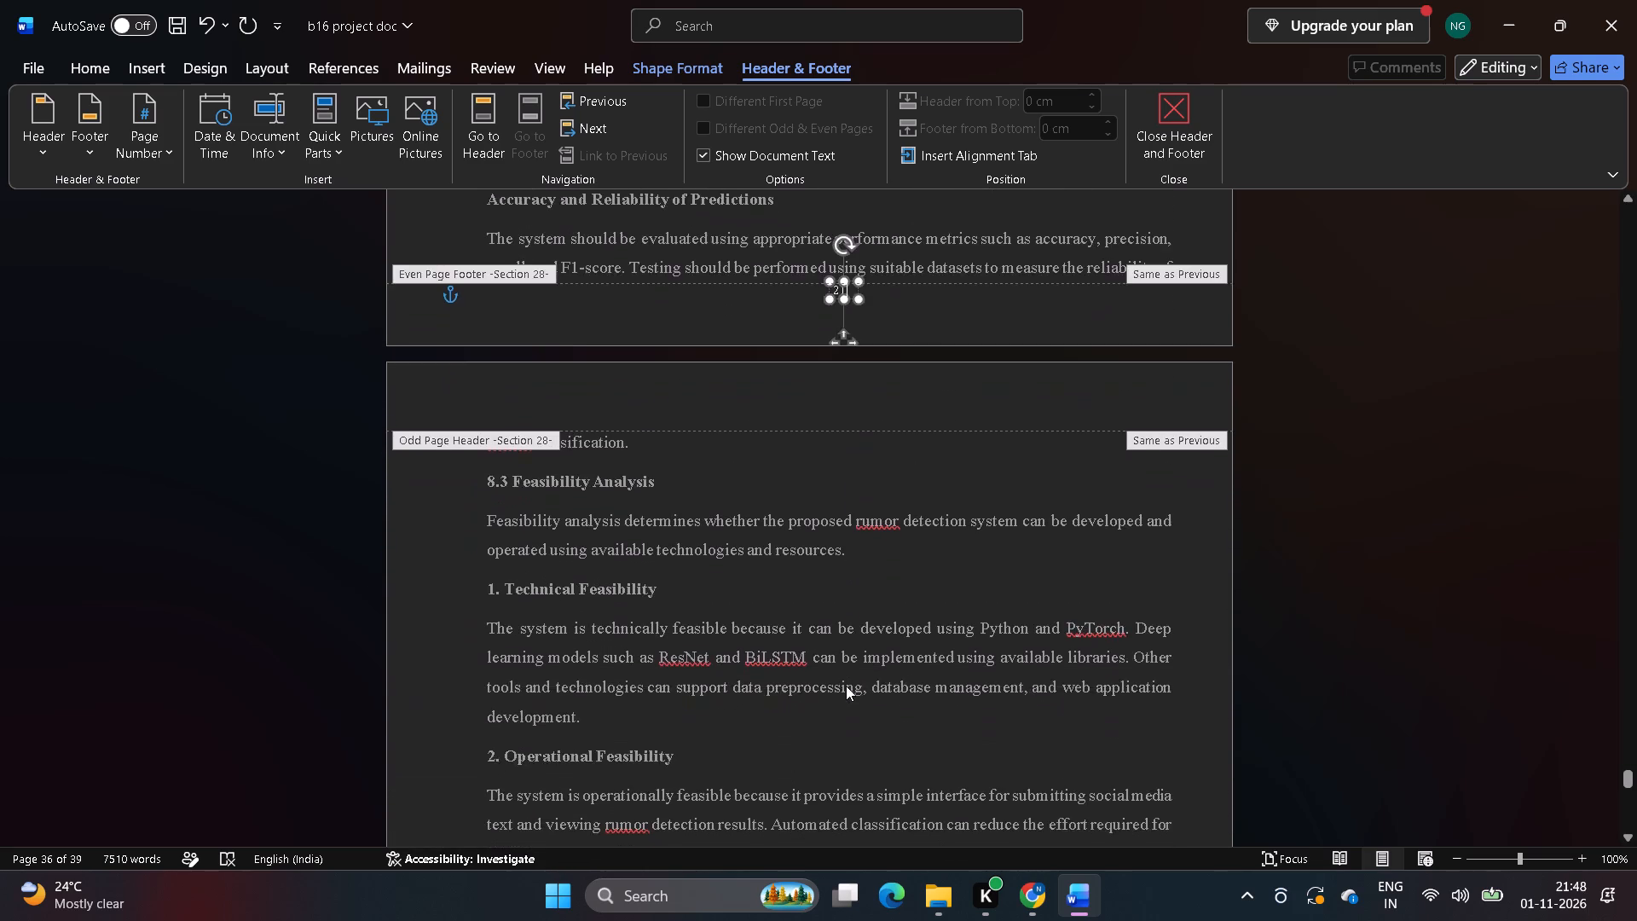
pyautogui.scroll(-1, 846, 686)
pyautogui.hscroll(1, 846, 686)
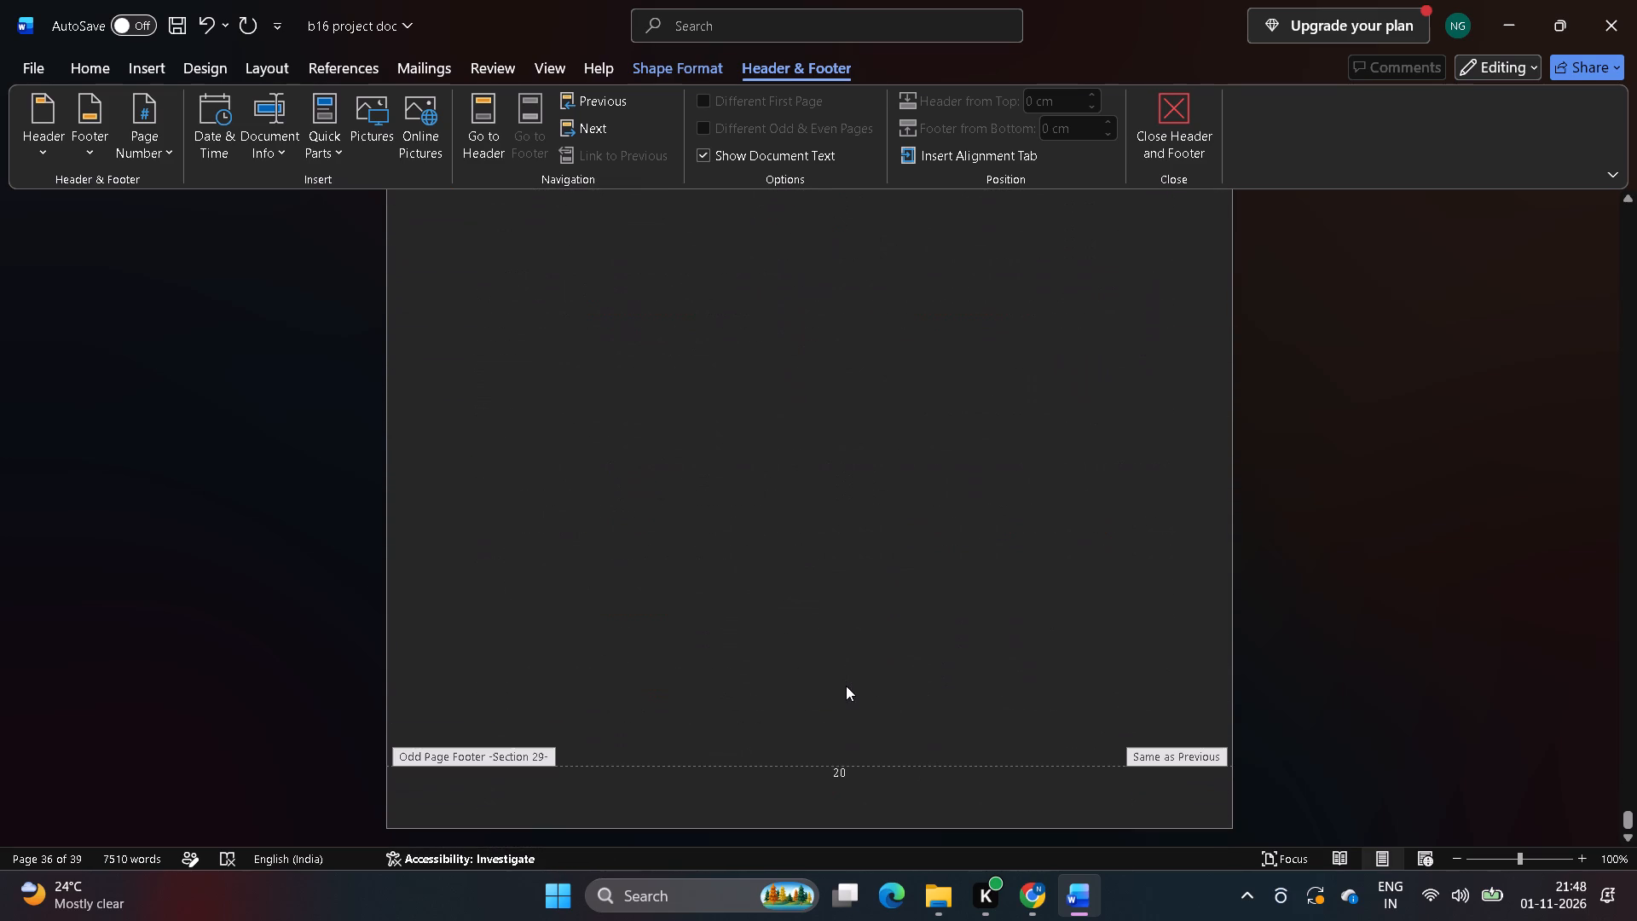
pyautogui.hscroll(2, 846, 686)
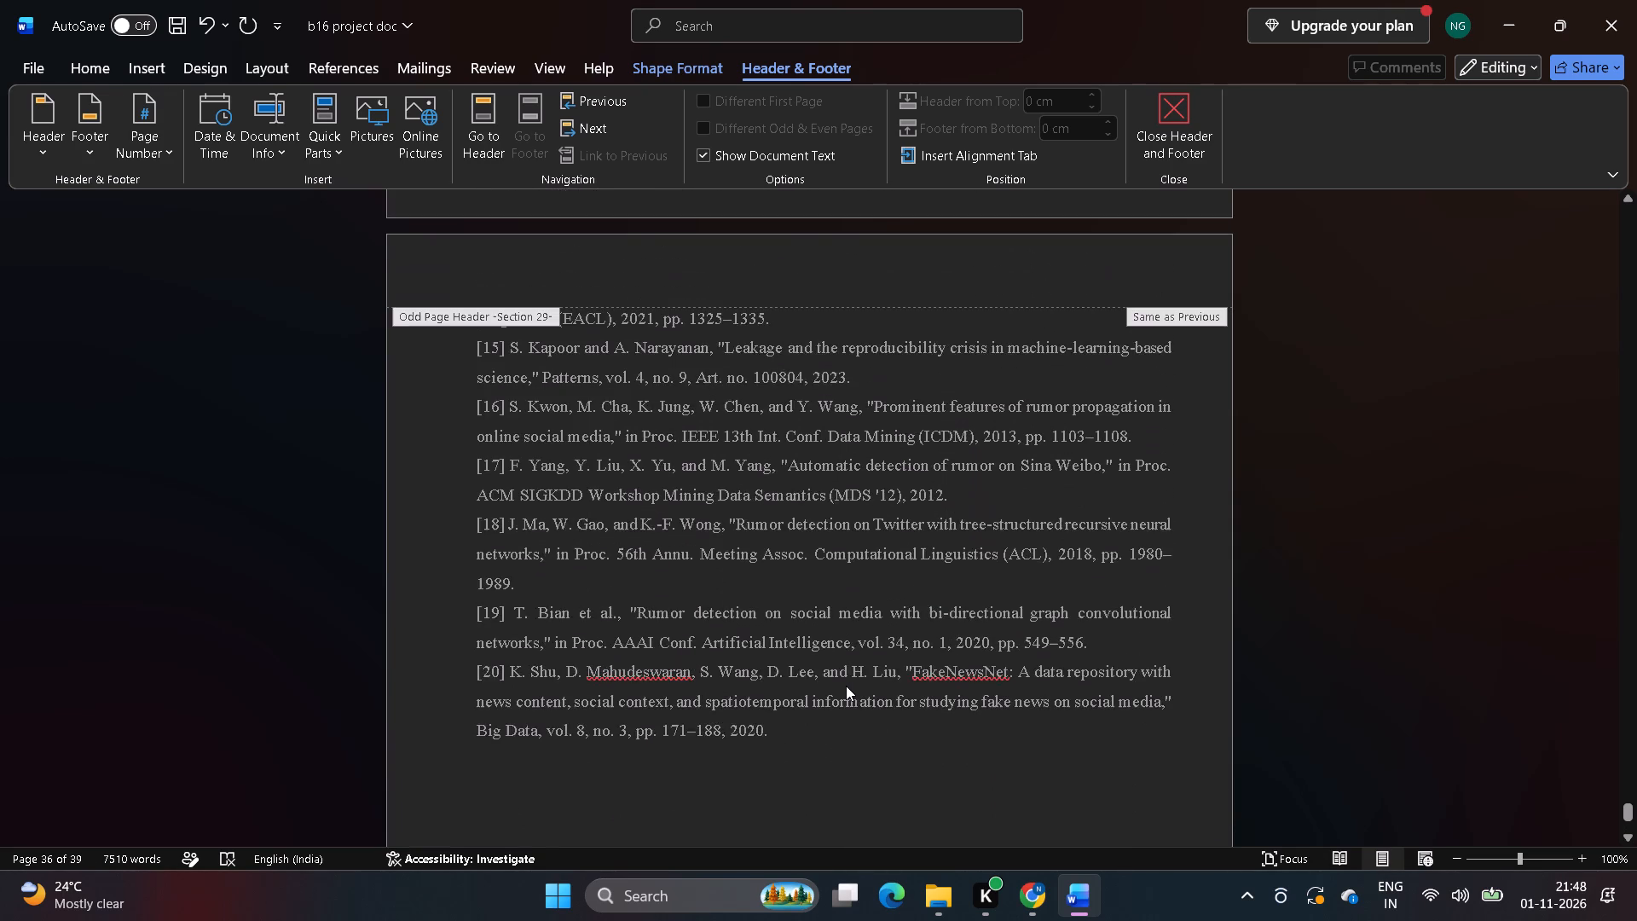
pyautogui.scroll(6, 846, 686)
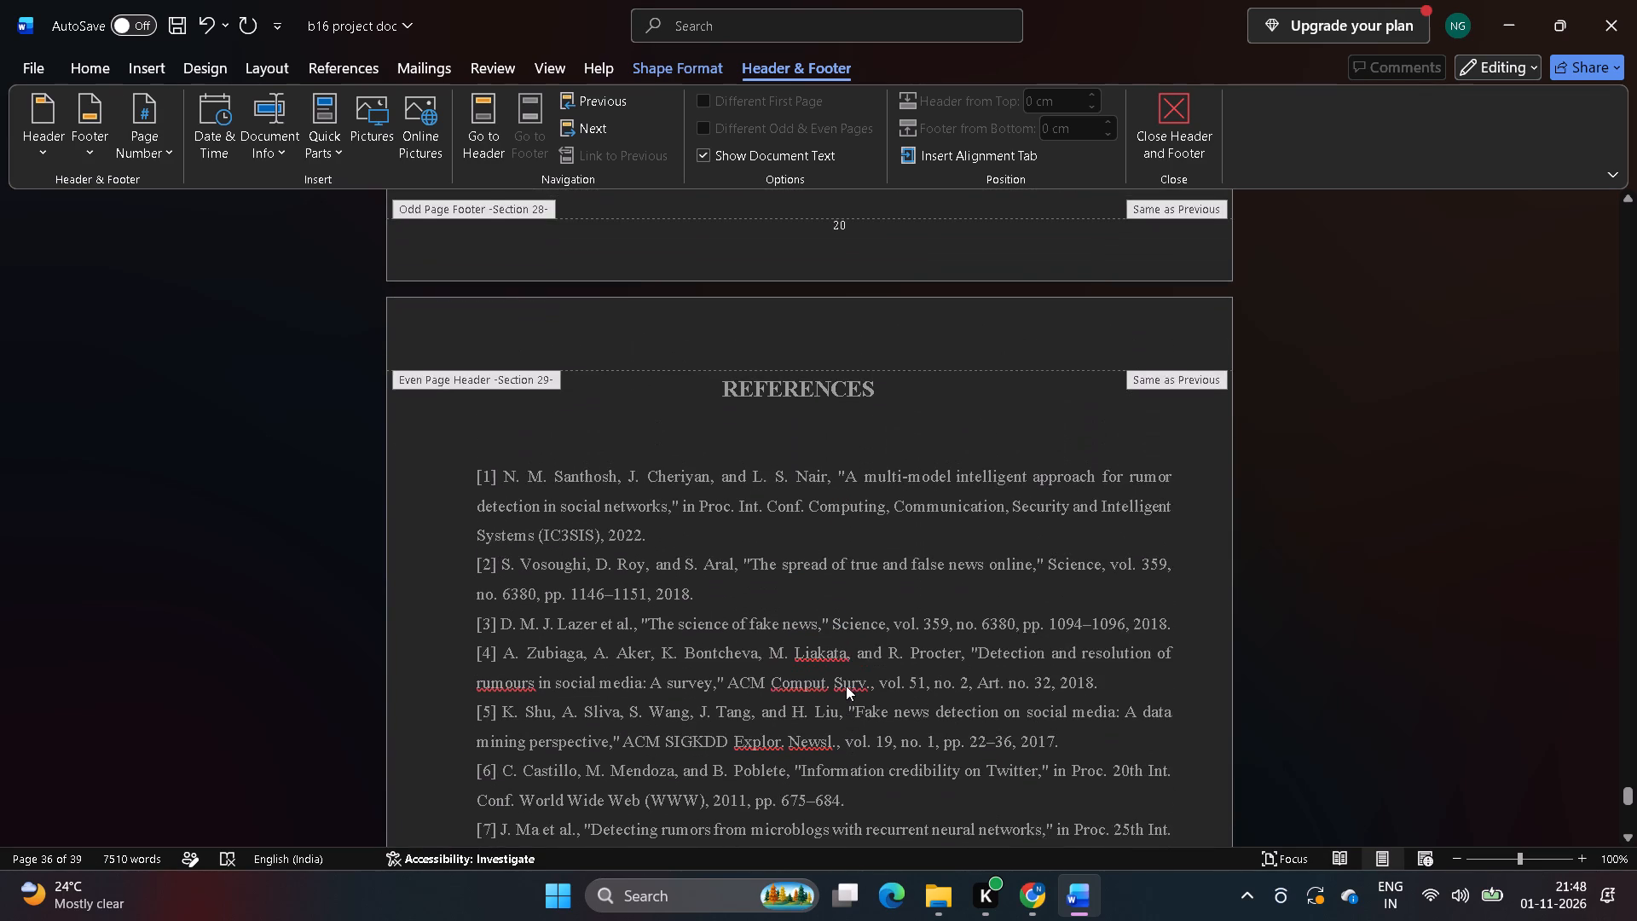
pyautogui.scroll(2, 846, 686)
pyautogui.hscroll(1, 846, 686)
pyautogui.scroll(-1, 846, 686)
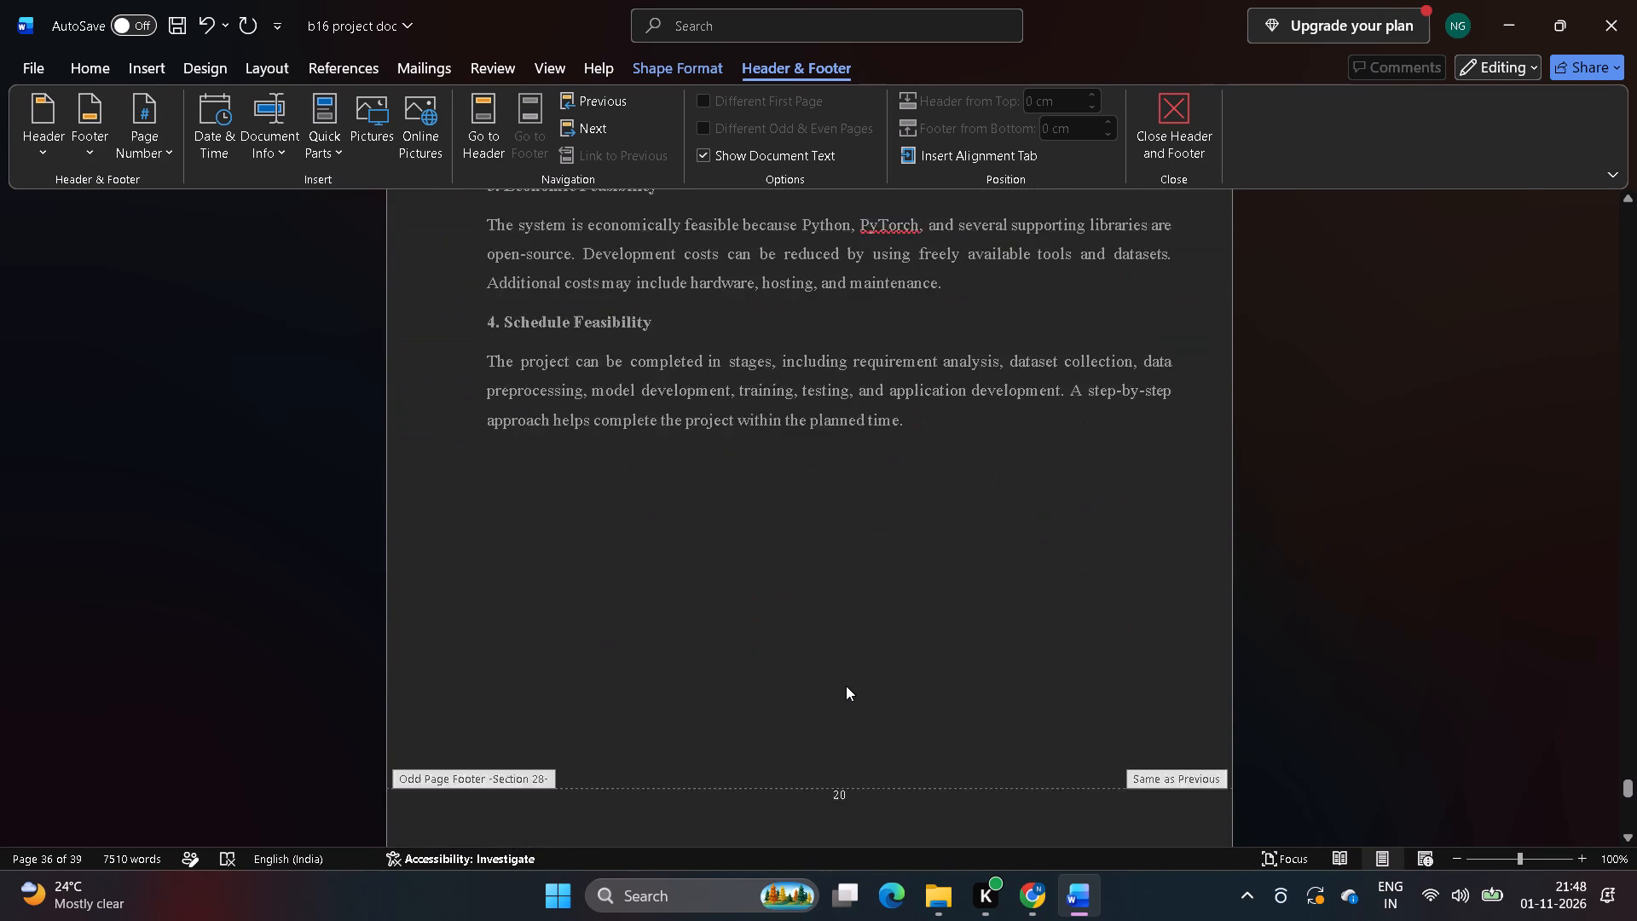
pyautogui.scroll(-1, 846, 686)
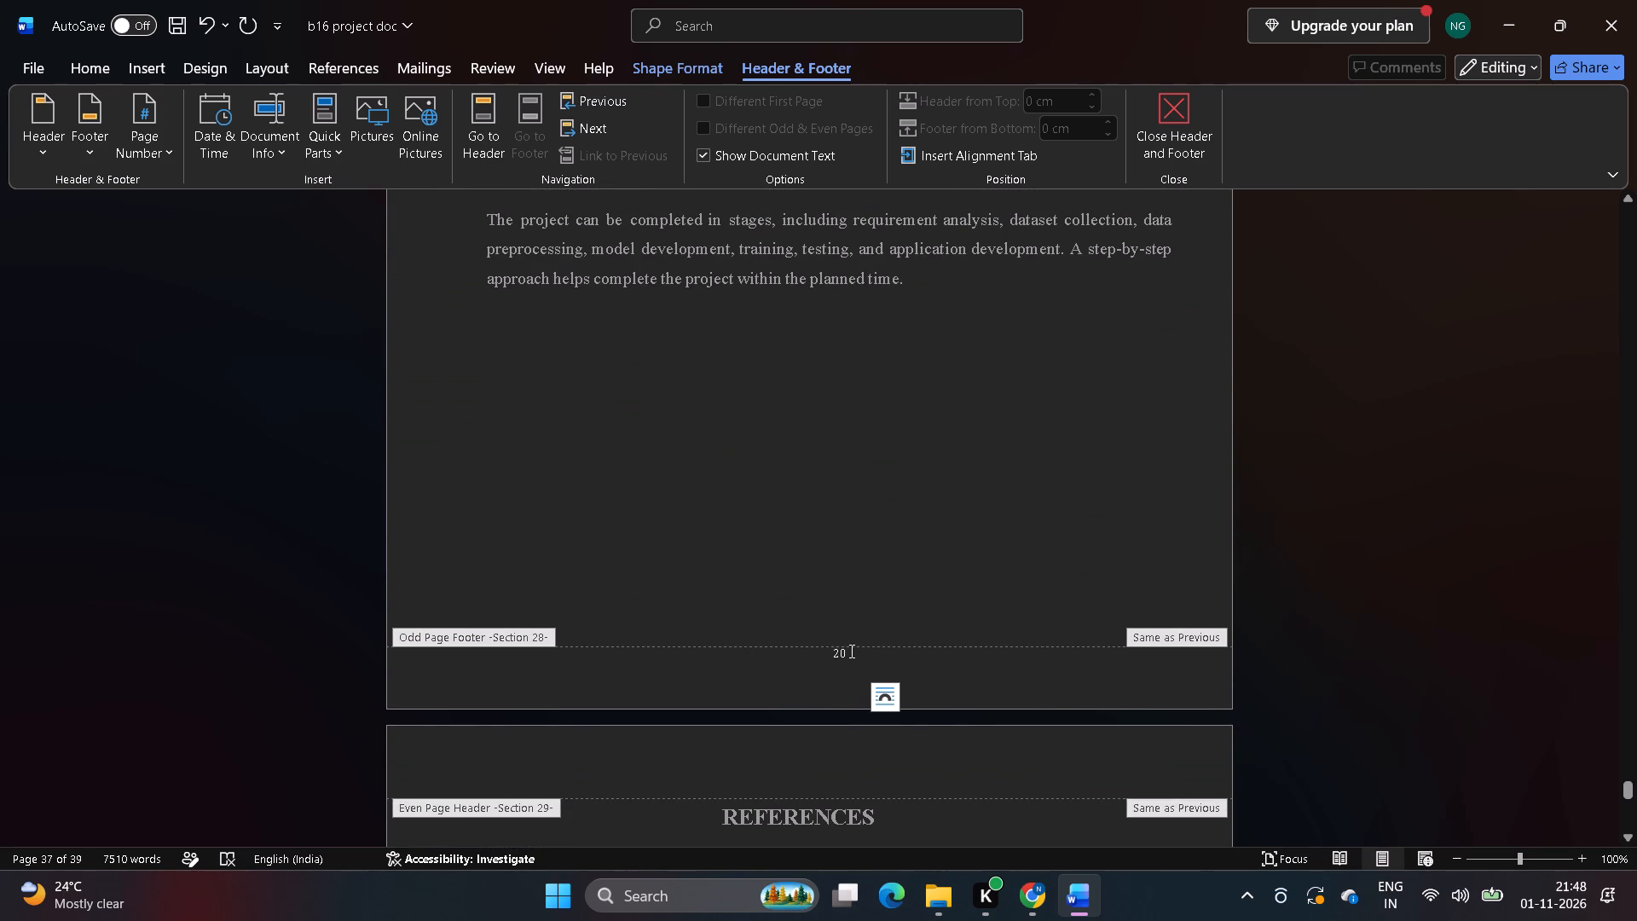
pyautogui.click(850, 651)
pyautogui.press('BackSpace')
pyautogui.press('BackSpace')
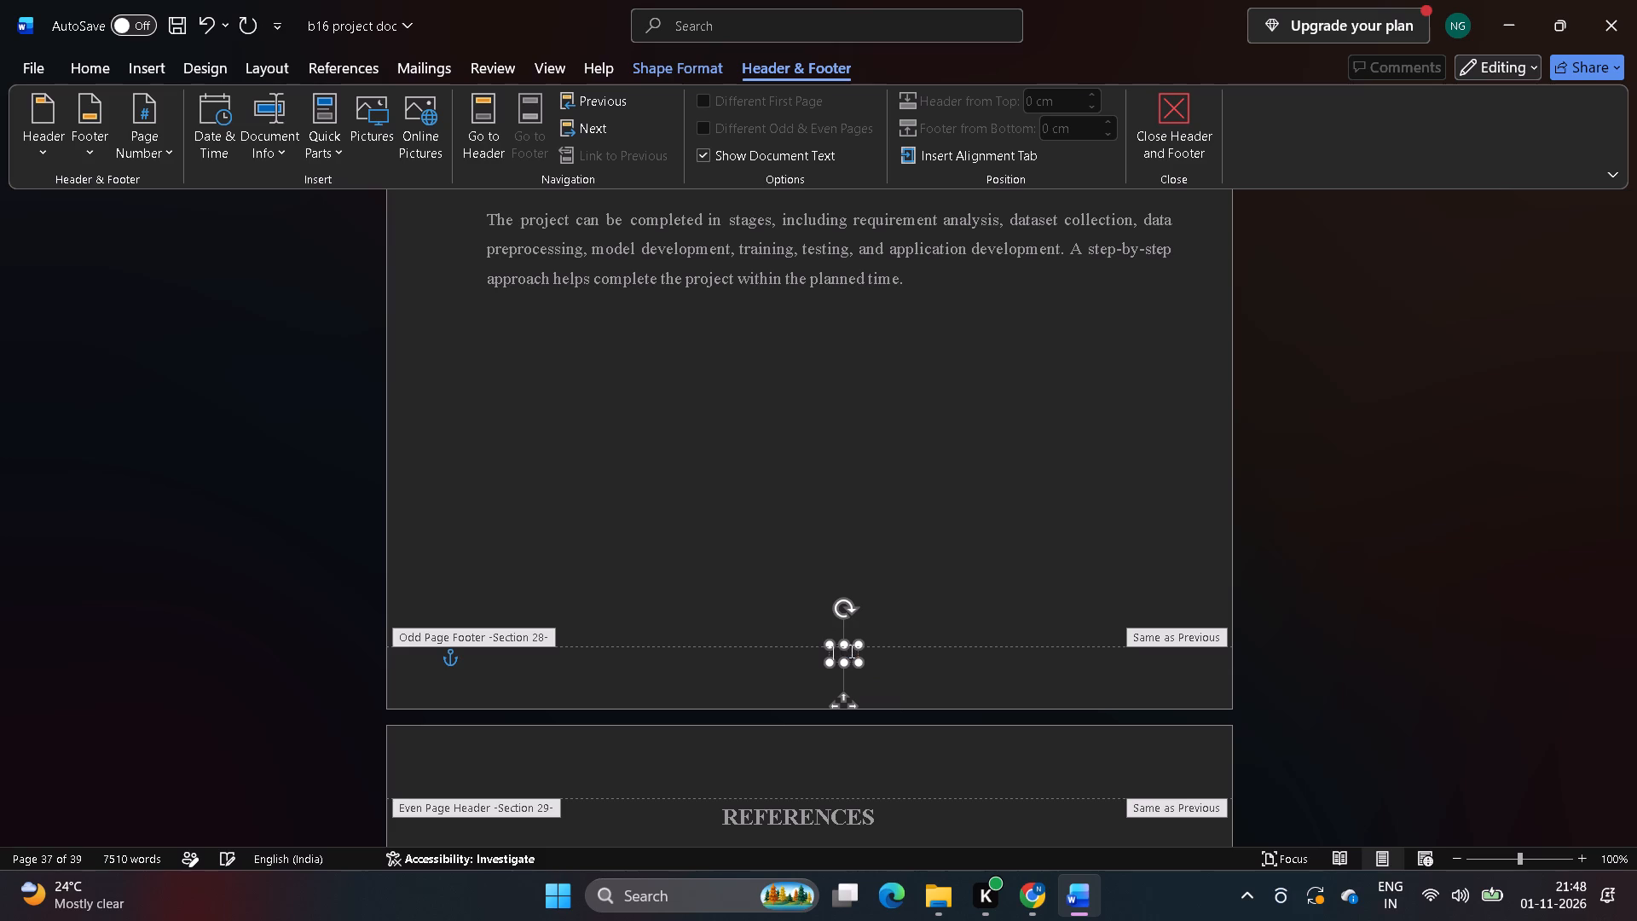
pyautogui.write('22')
# Change the footer number on the first REFERENCES page to 23.
pyautogui.scroll(-2, 850, 651)
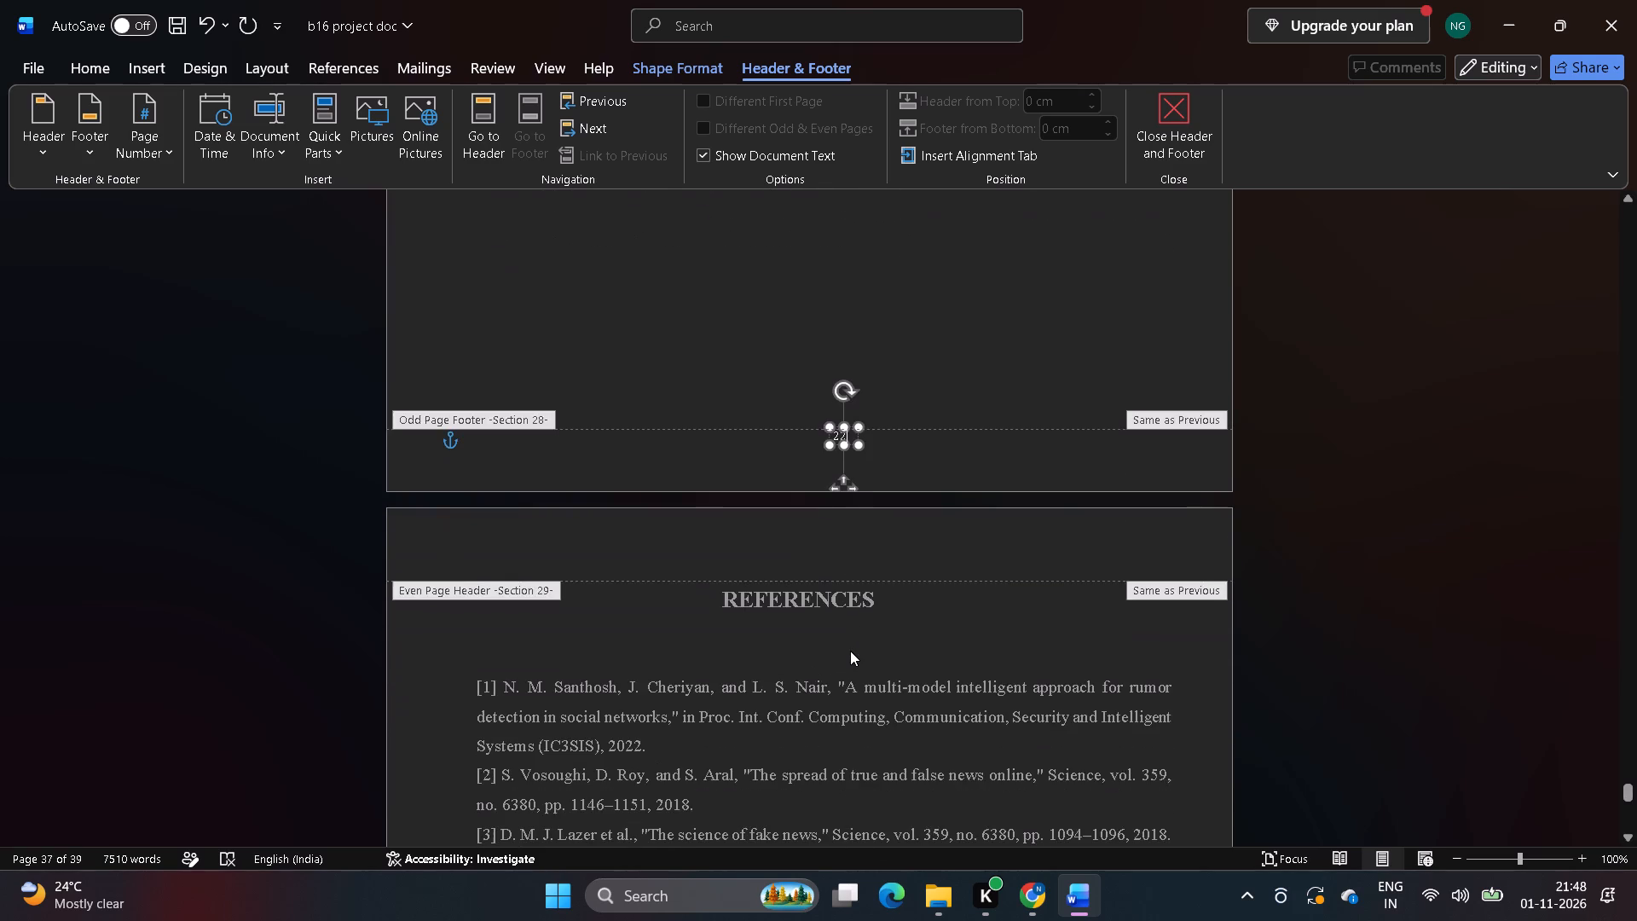
pyautogui.scroll(-5, 850, 651)
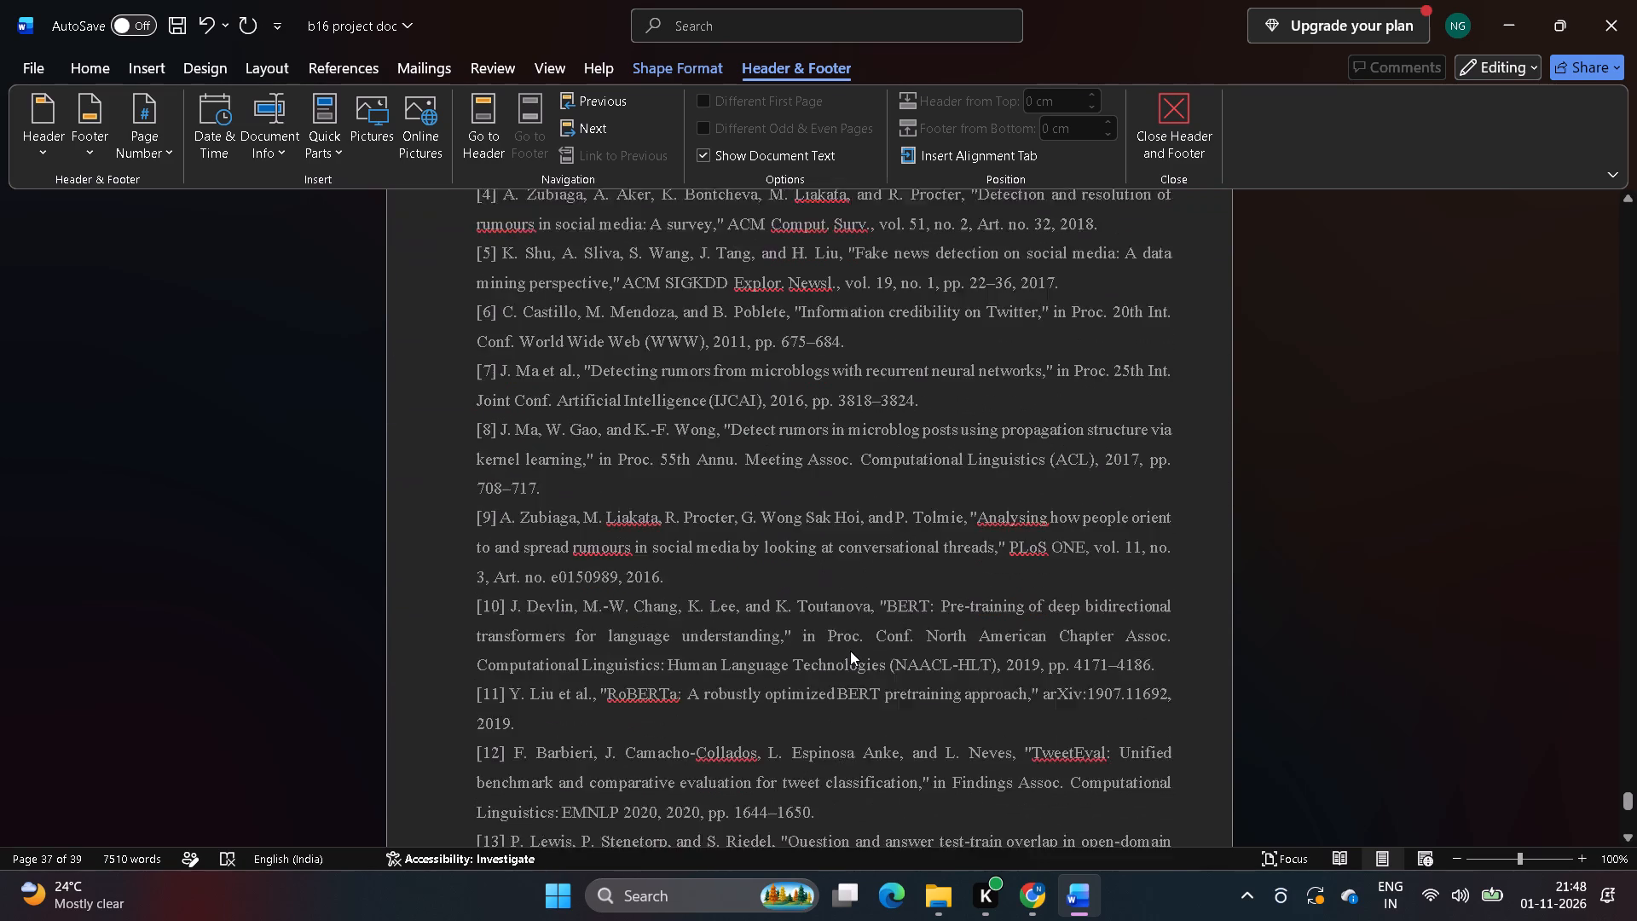
pyautogui.scroll(-2, 850, 651)
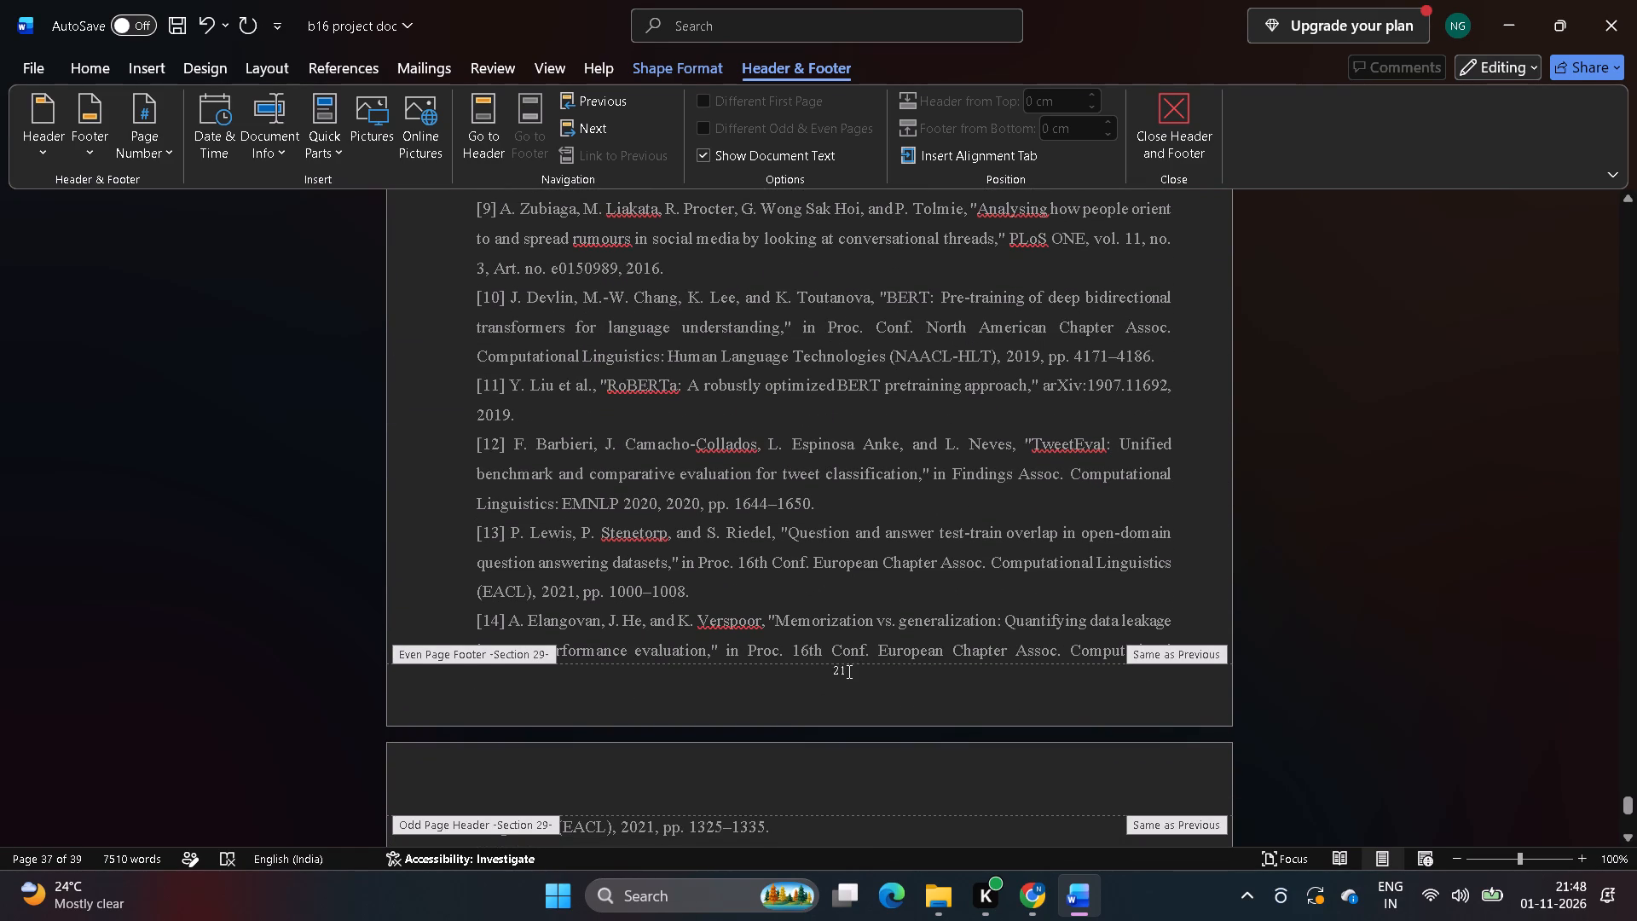
pyautogui.click(847, 671)
pyautogui.press('BackSpace')
pyautogui.press('3')
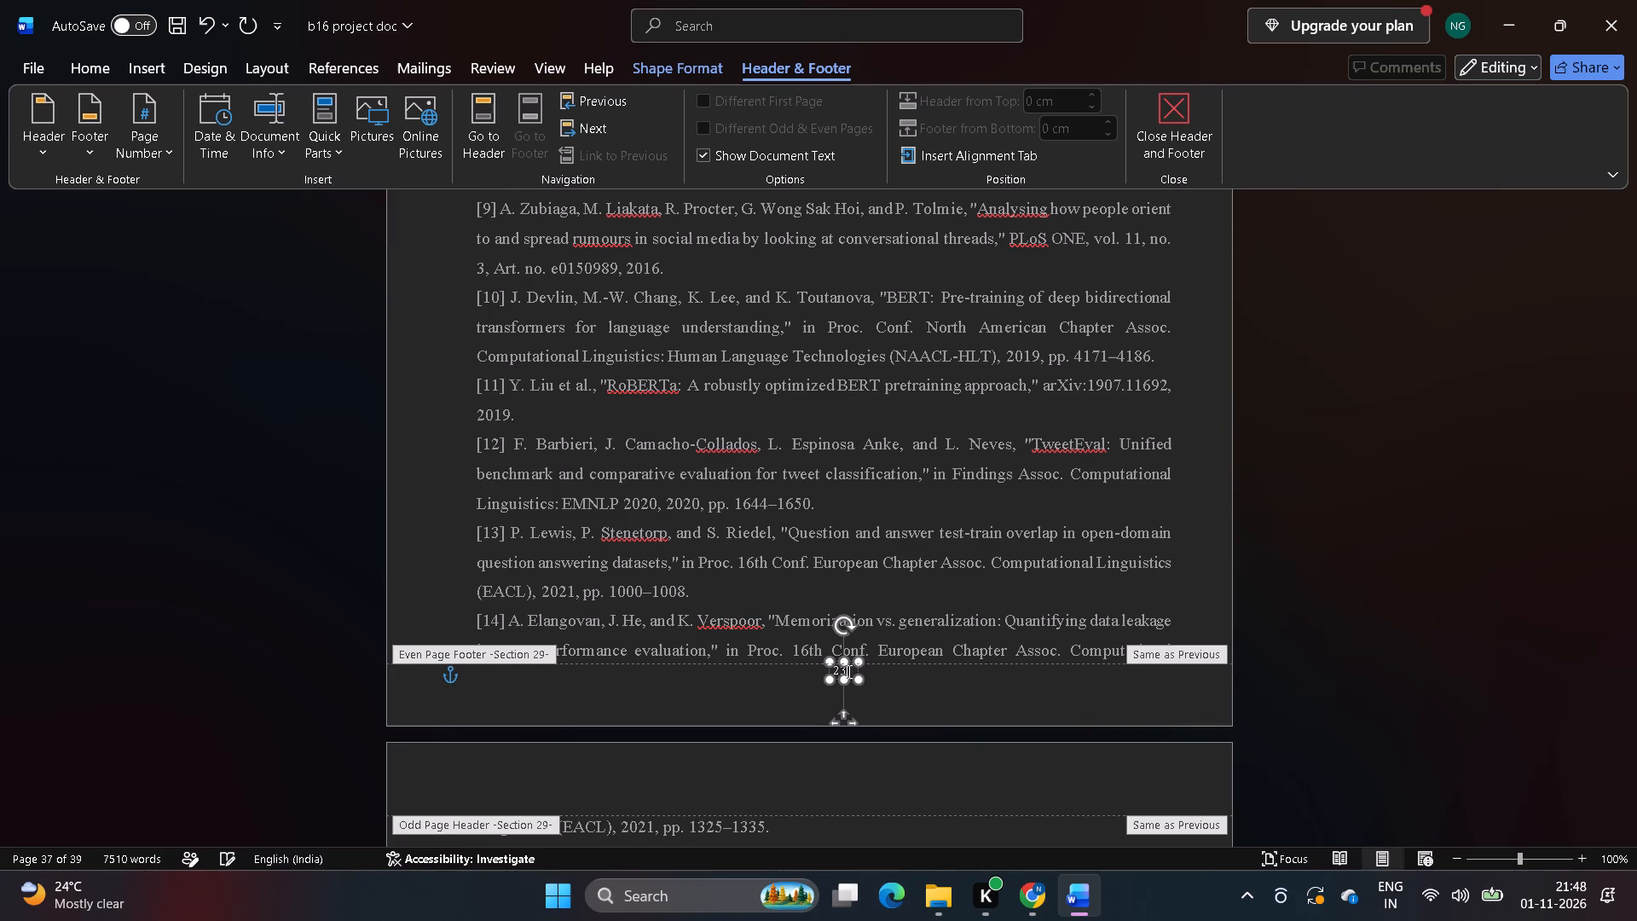
# Change the footer number on the last REFERENCES page to 24 and return to editing the document body.
pyautogui.scroll(-5, 847, 671)
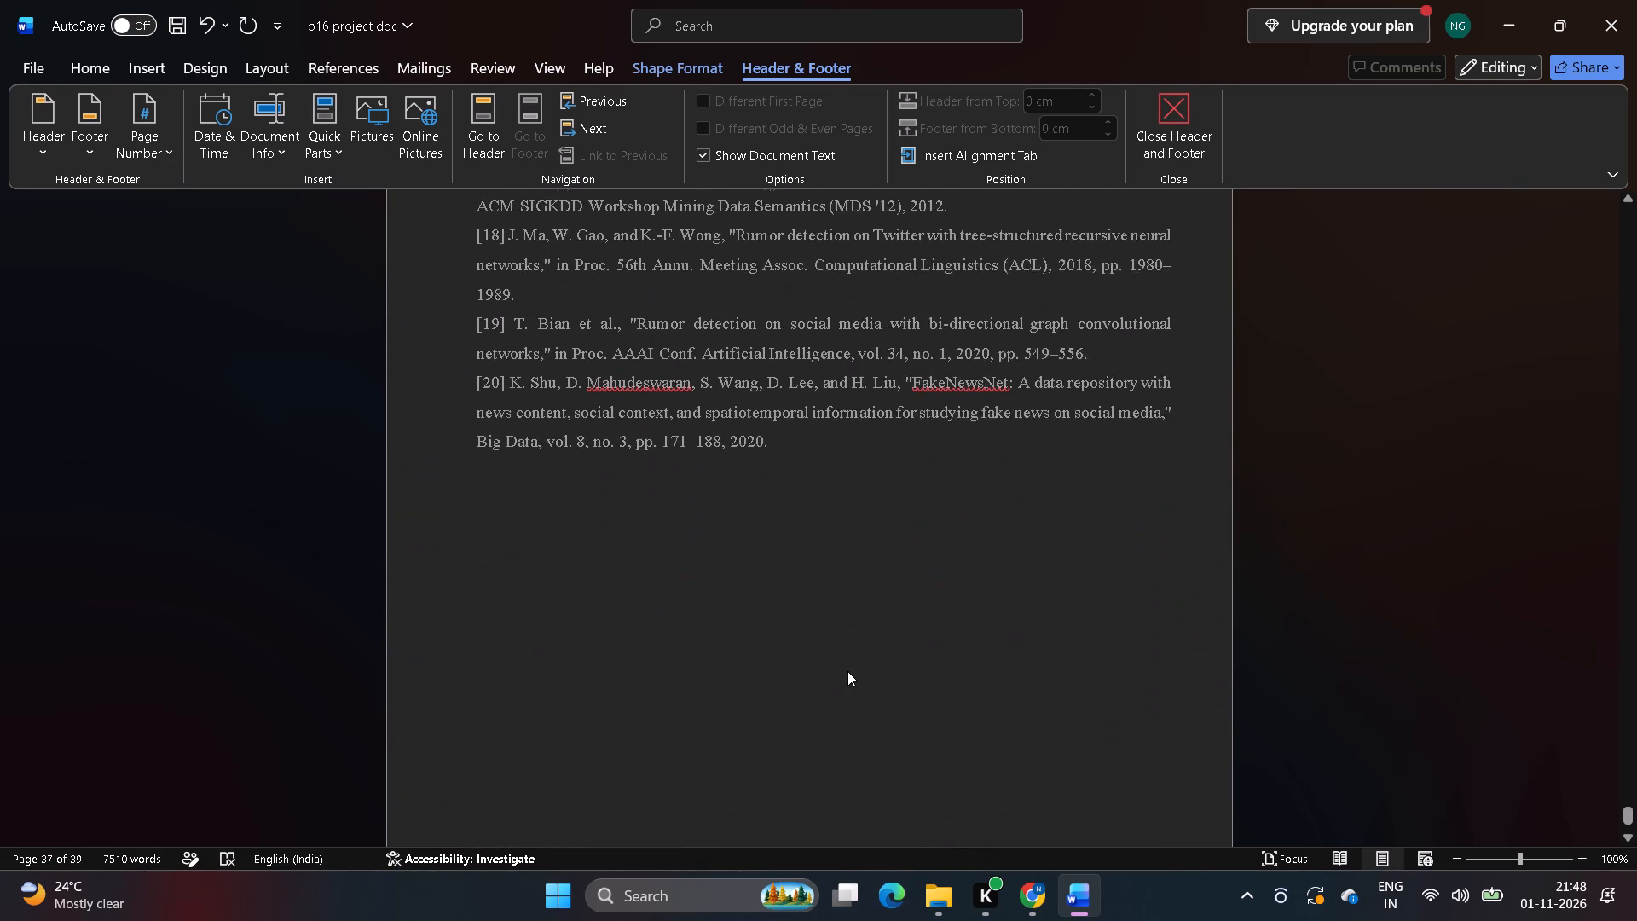
pyautogui.scroll(-2, 847, 671)
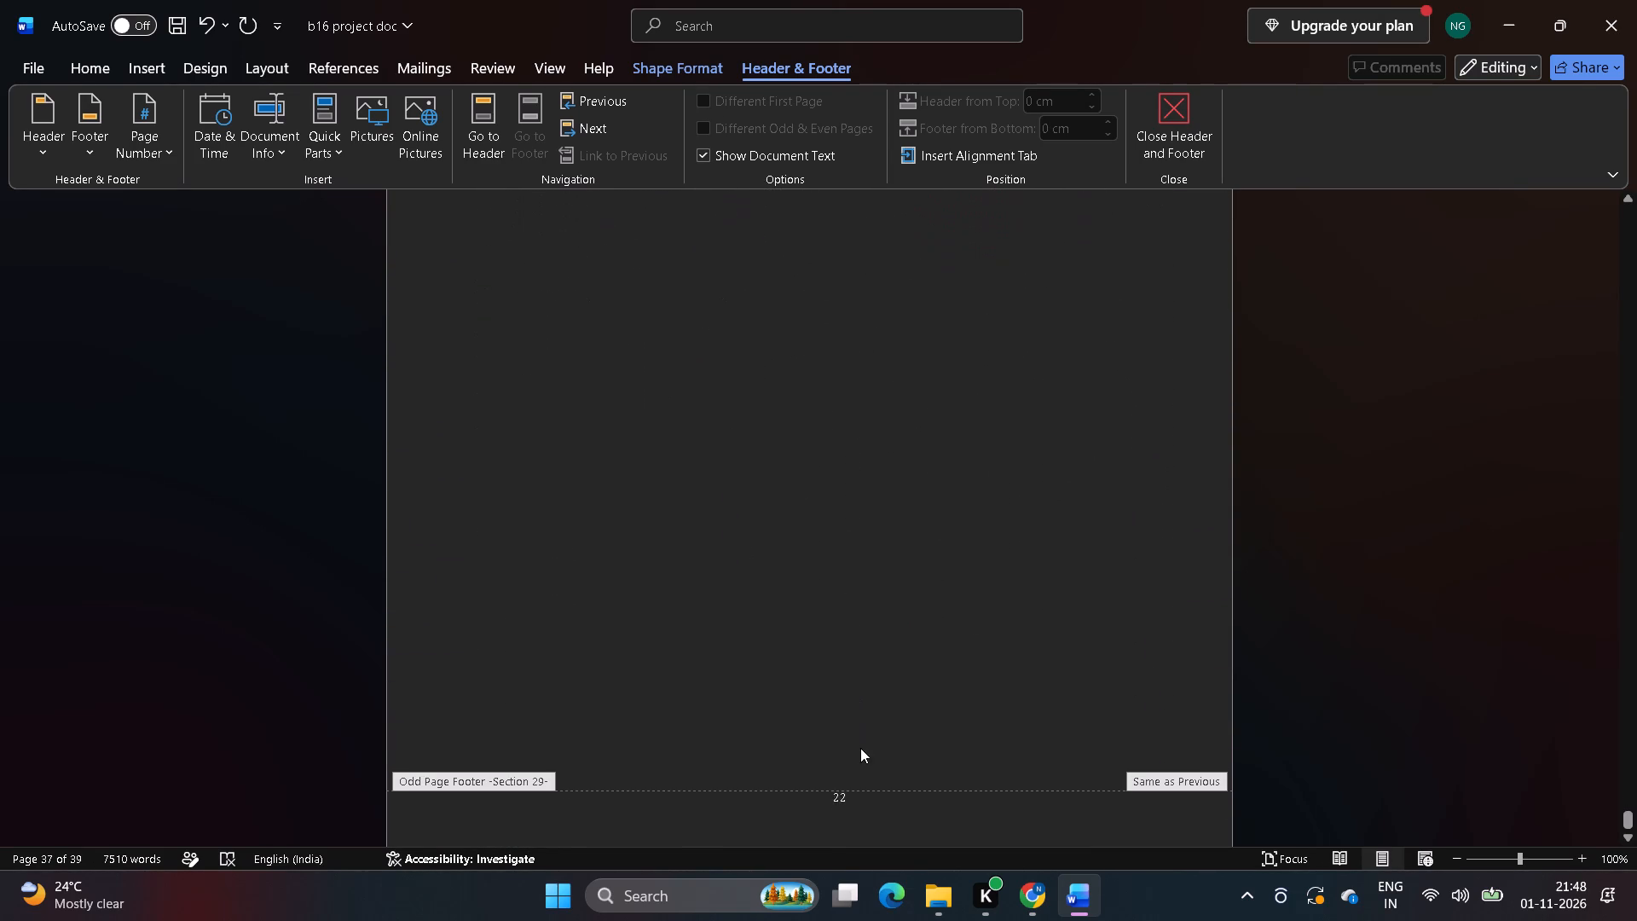
pyautogui.click(853, 792)
pyautogui.press('BackSpace')
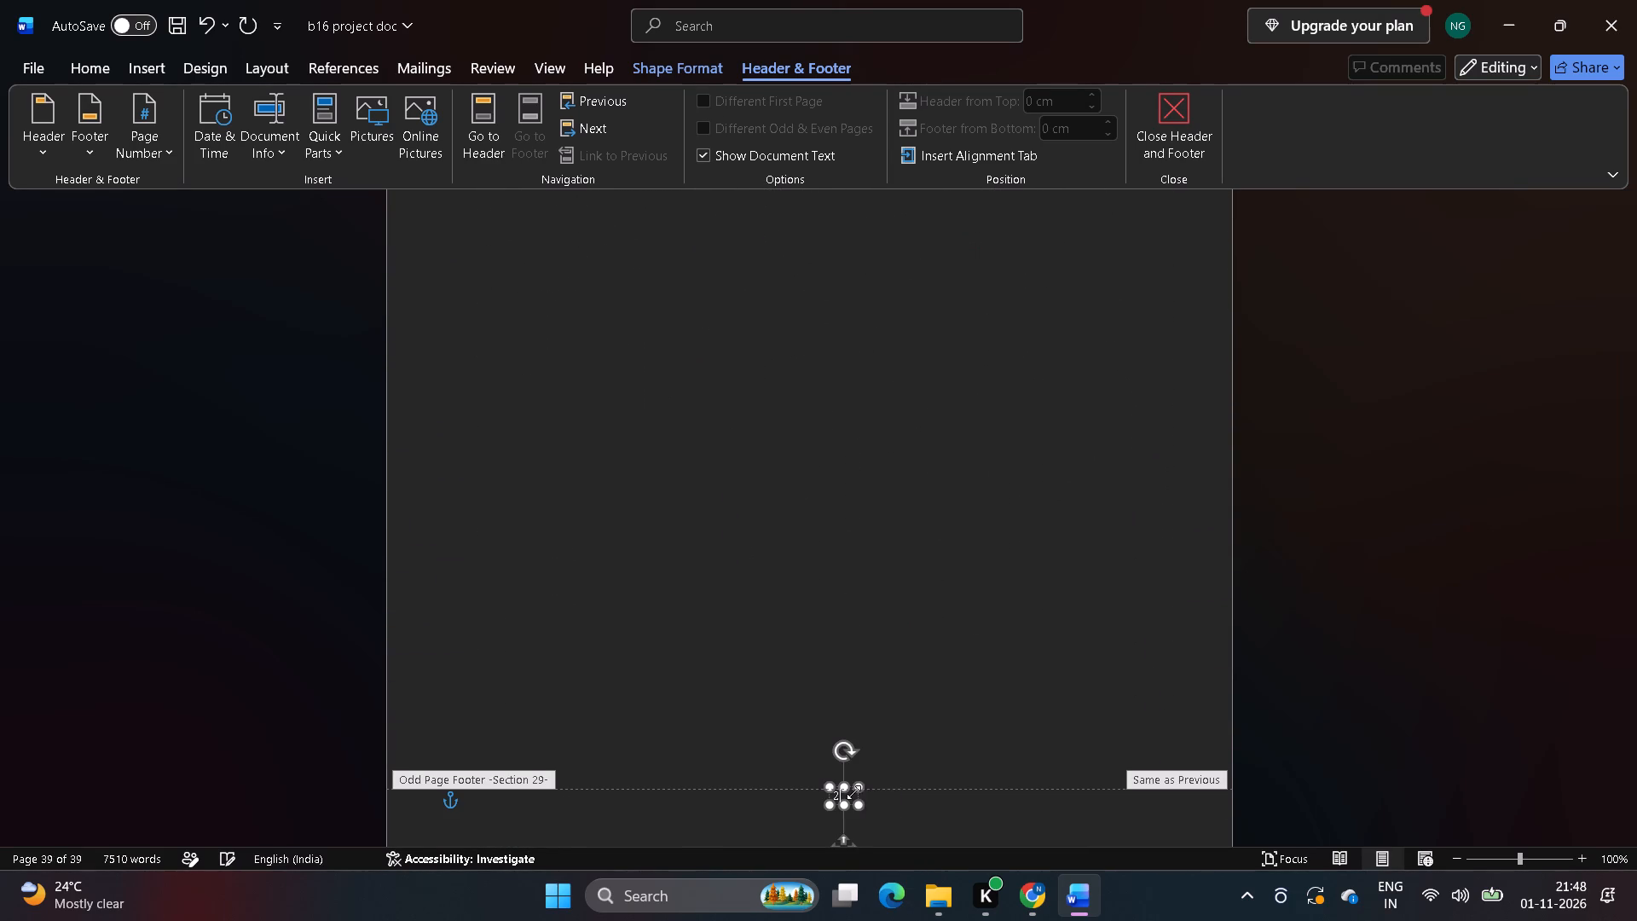
pyautogui.press('4')
pyautogui.scroll(-2, 853, 792)
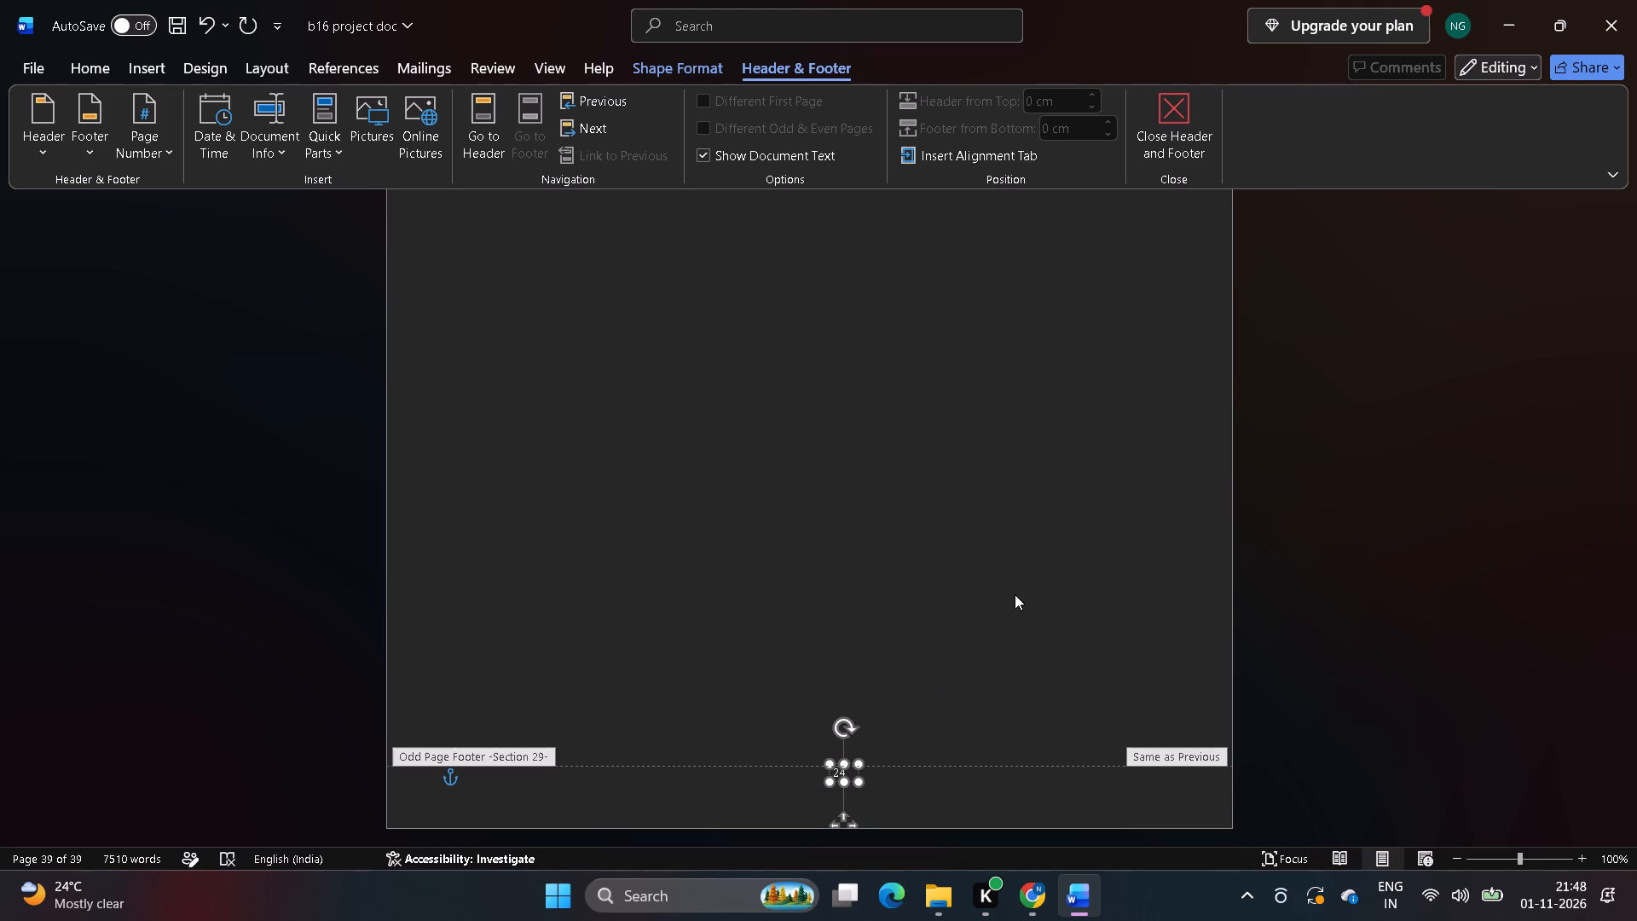
pyautogui.click(1015, 594)
pyautogui.doubleClick(1015, 594)
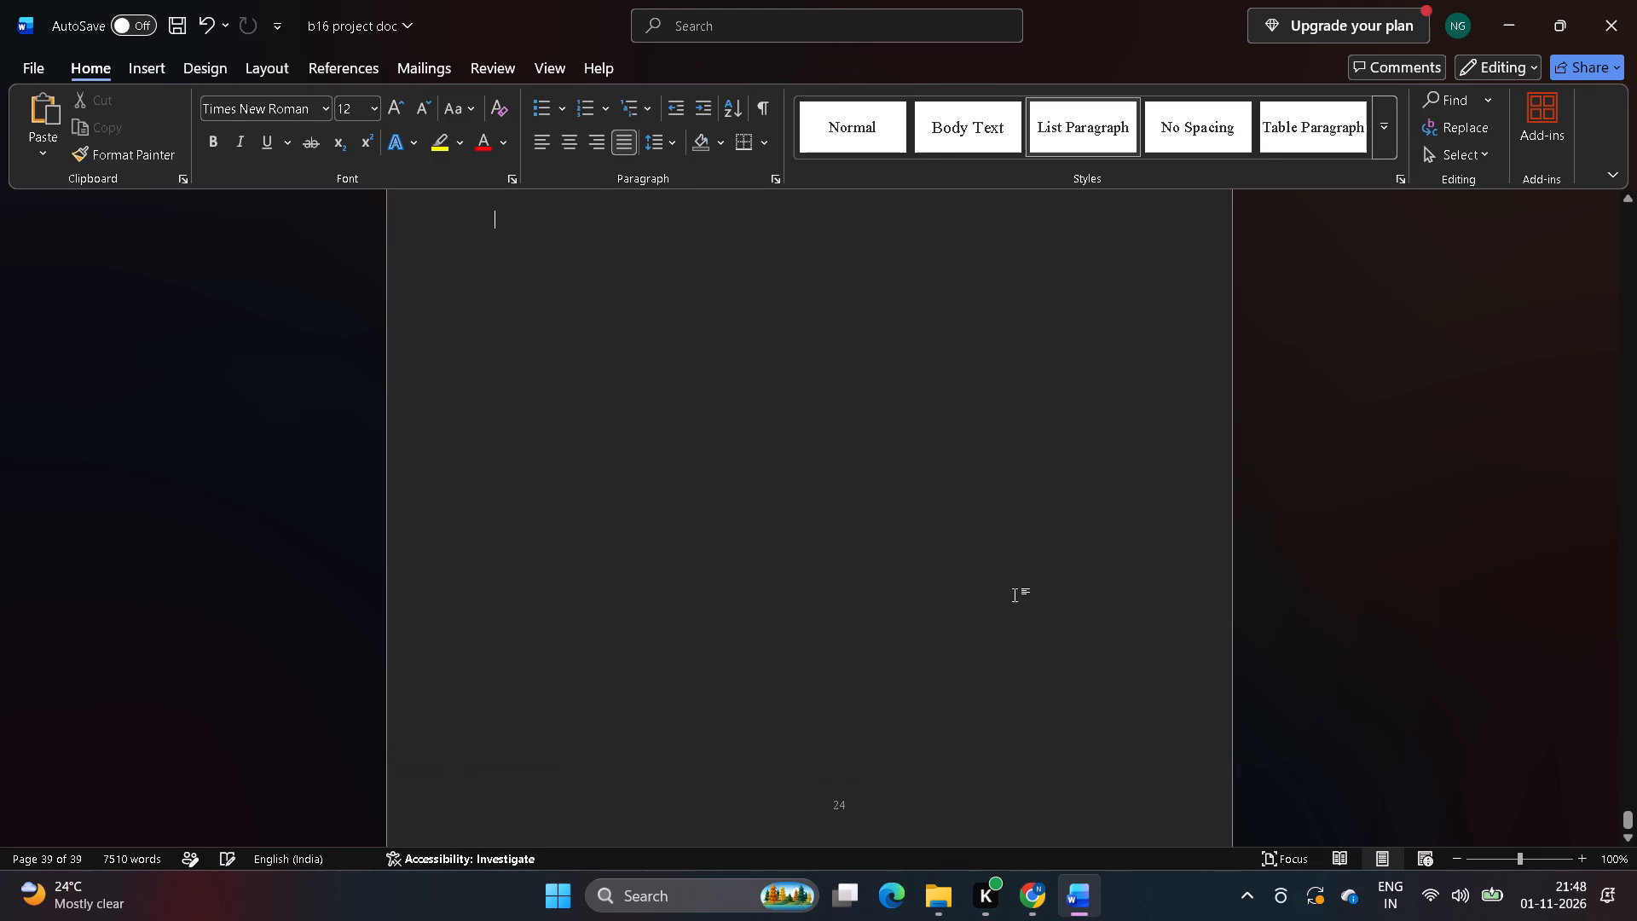
# Go back to the start of the report and review the front matter footer numbers from the cover page through the Abstract.
pyautogui.scroll(20, 951, 554)
pyautogui.scroll(1, 951, 554)
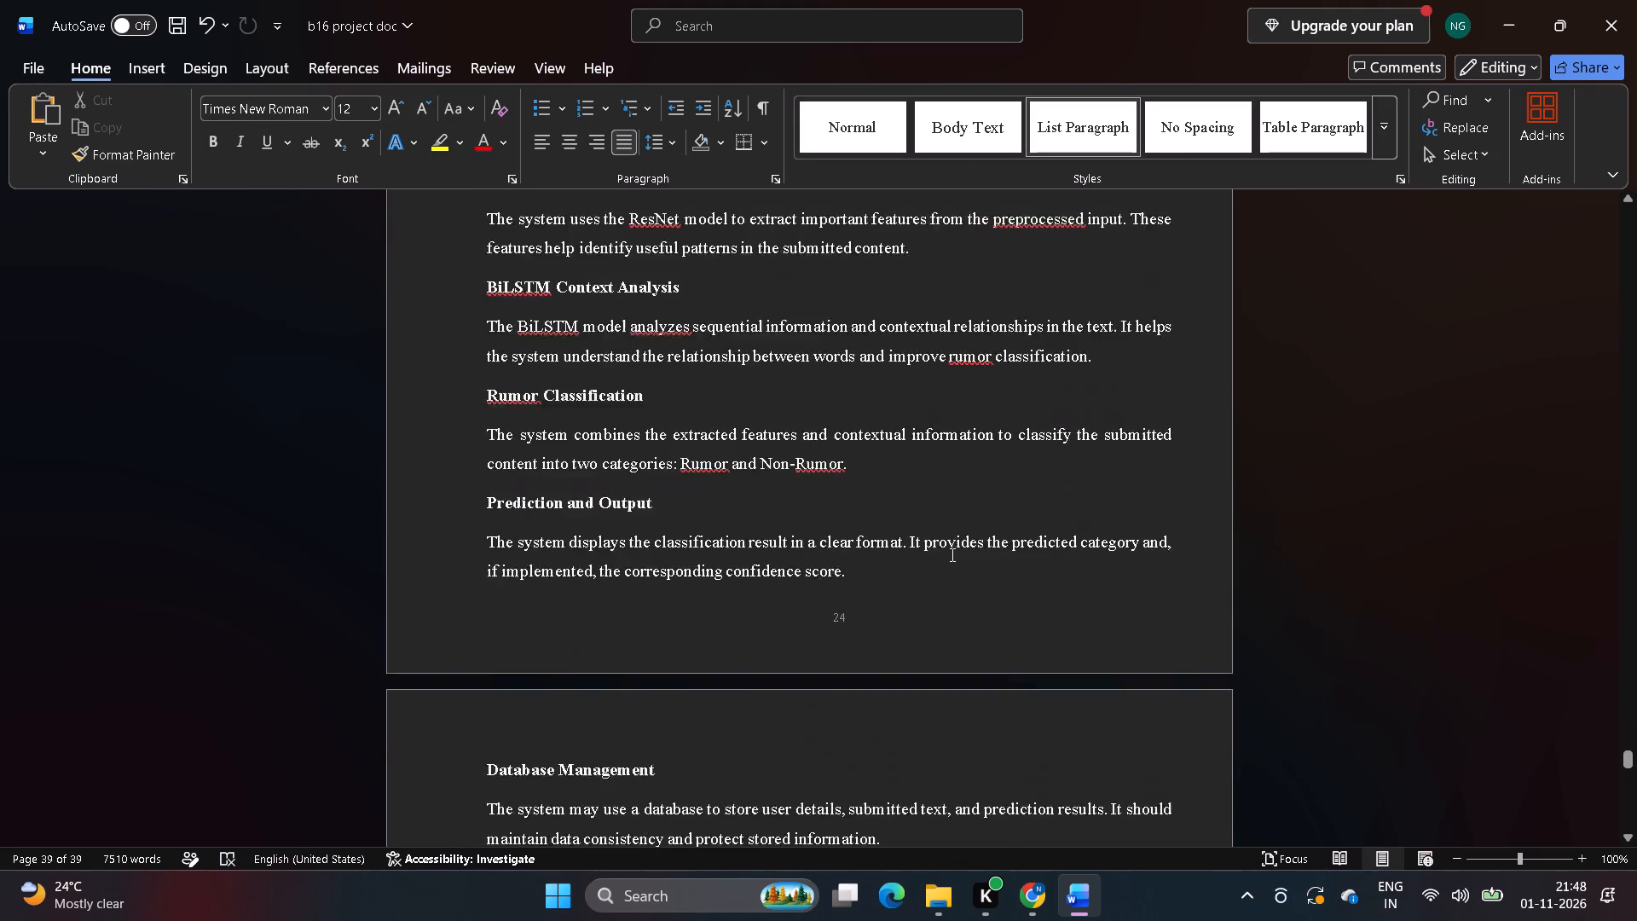
pyautogui.scroll(18, 951, 554)
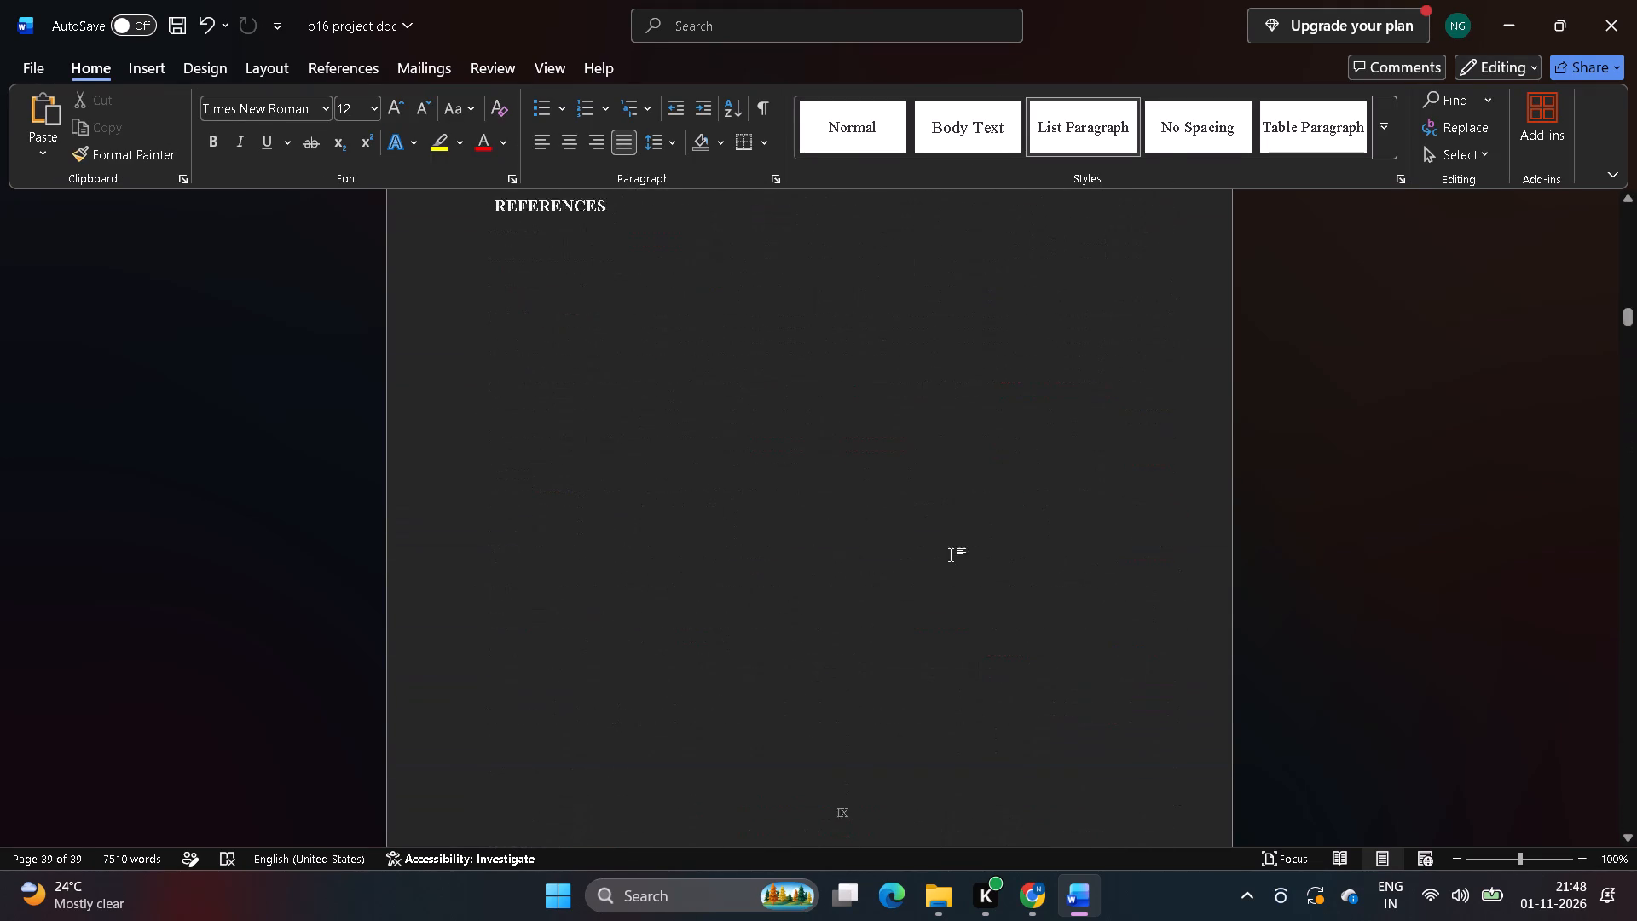
pyautogui.scroll(17, 951, 554)
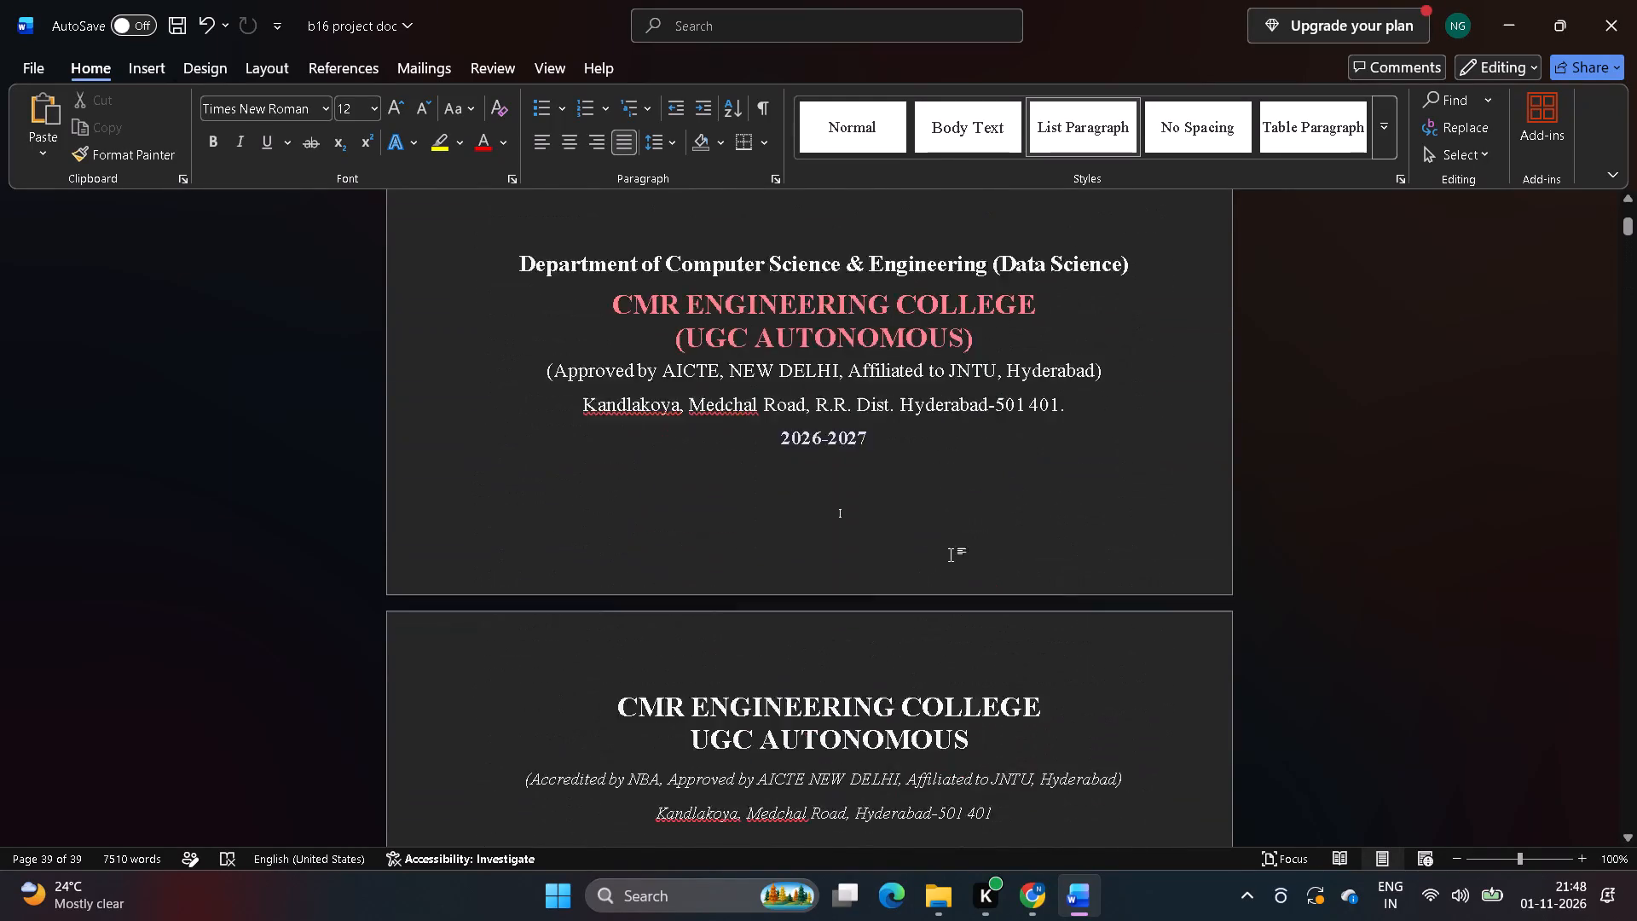
pyautogui.scroll(2, 951, 554)
pyautogui.scroll(-2, 951, 554)
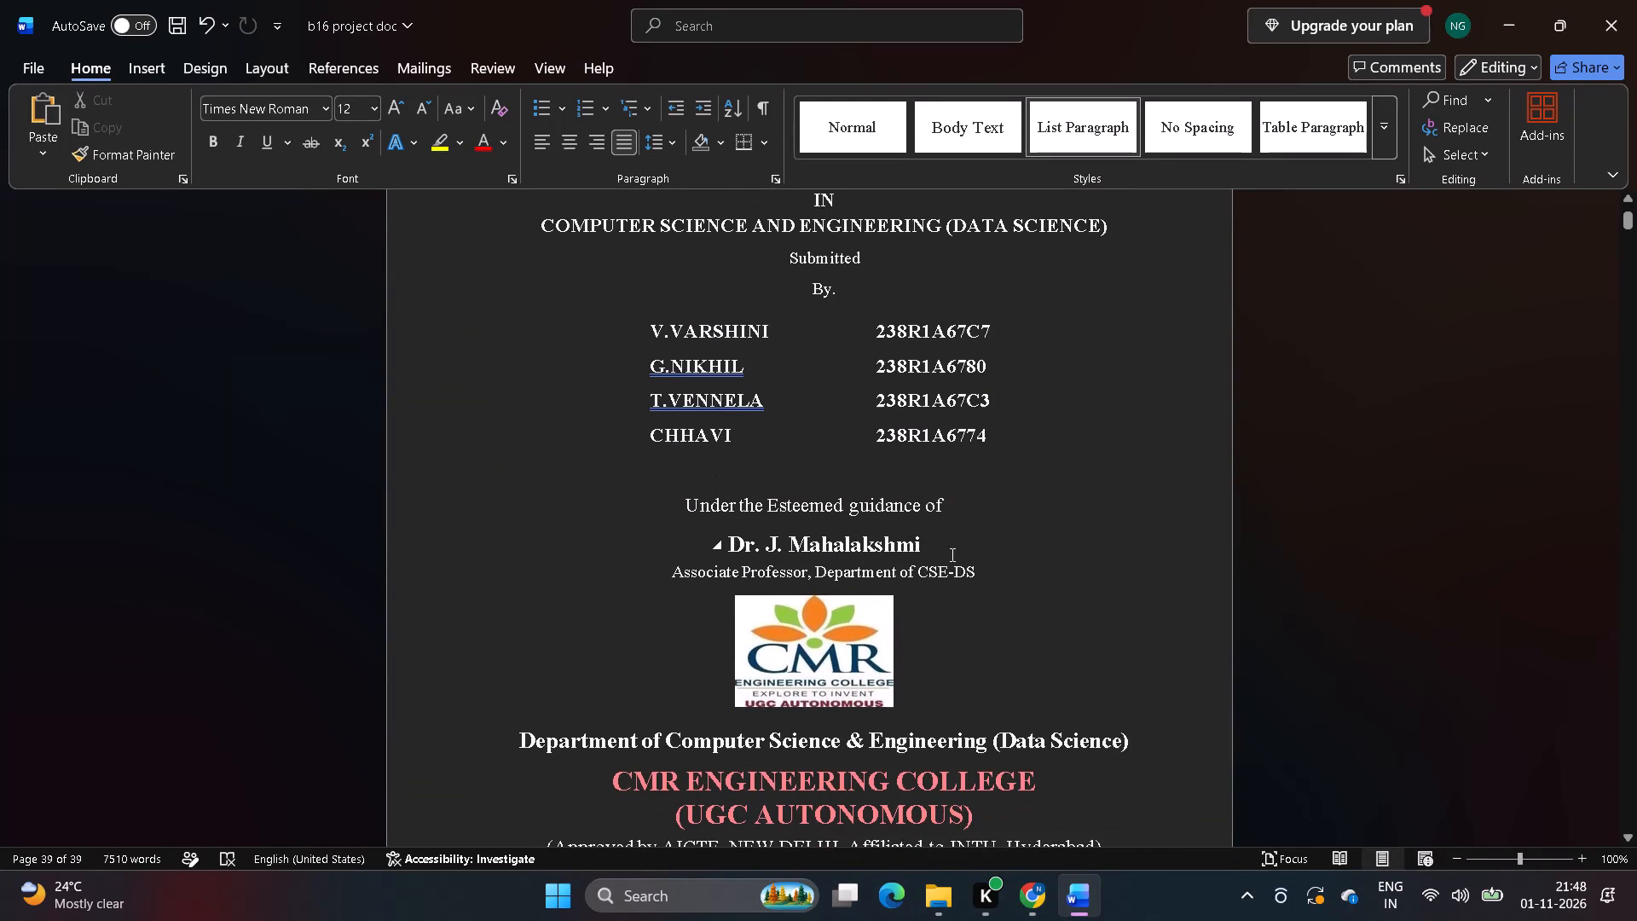
pyautogui.scroll(-6, 951, 554)
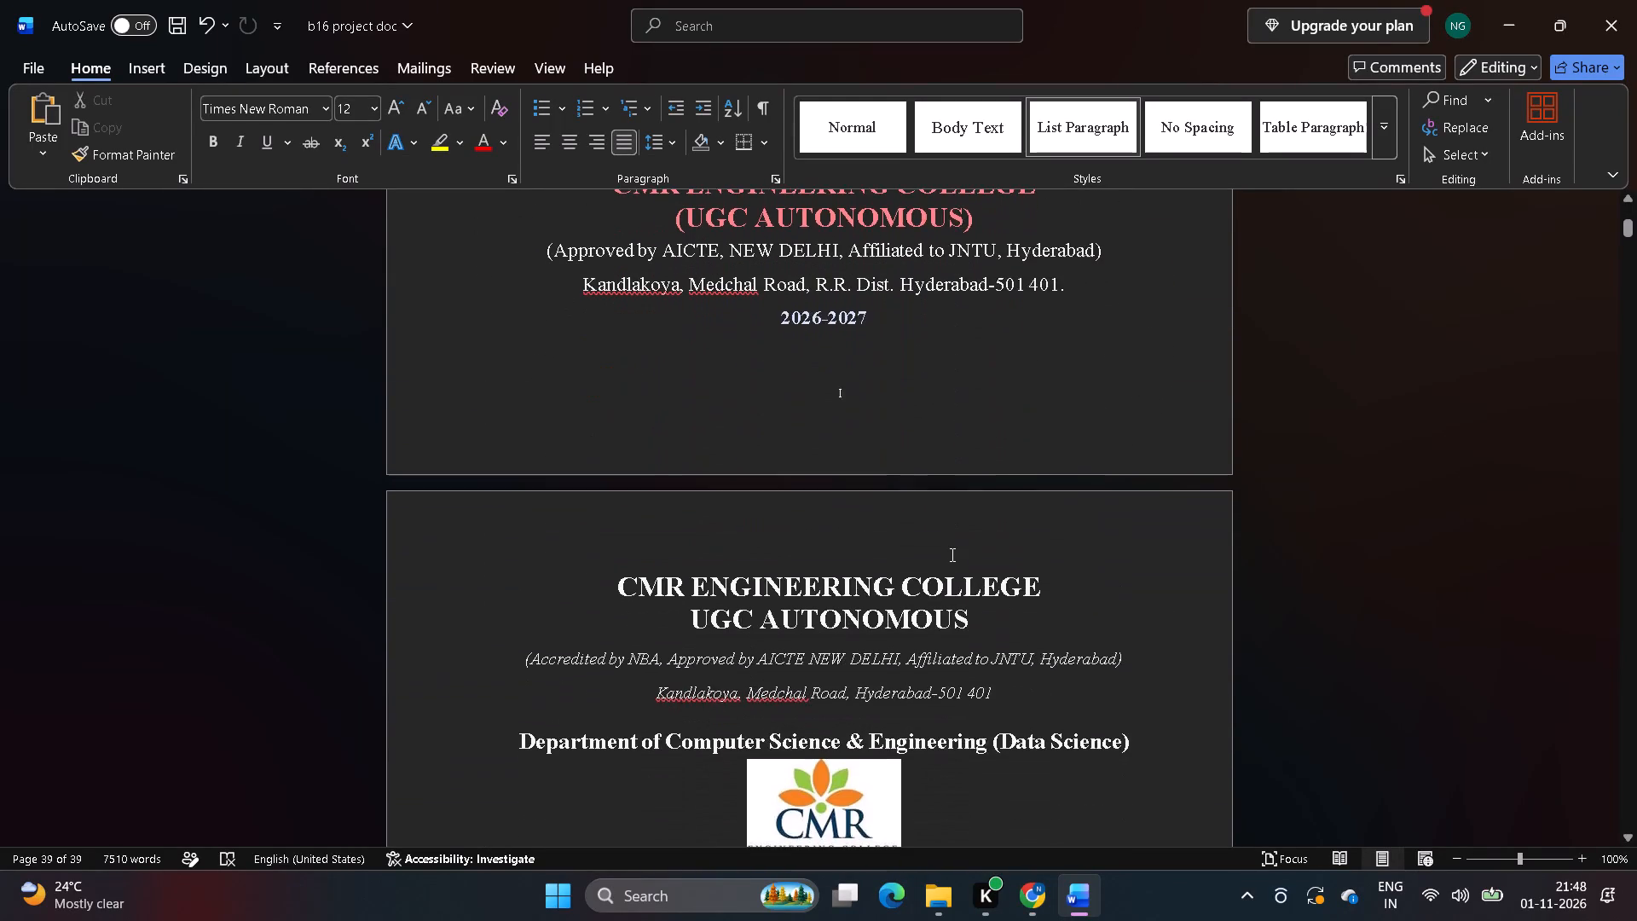
pyautogui.scroll(-2, 951, 554)
pyautogui.hscroll(1, 951, 554)
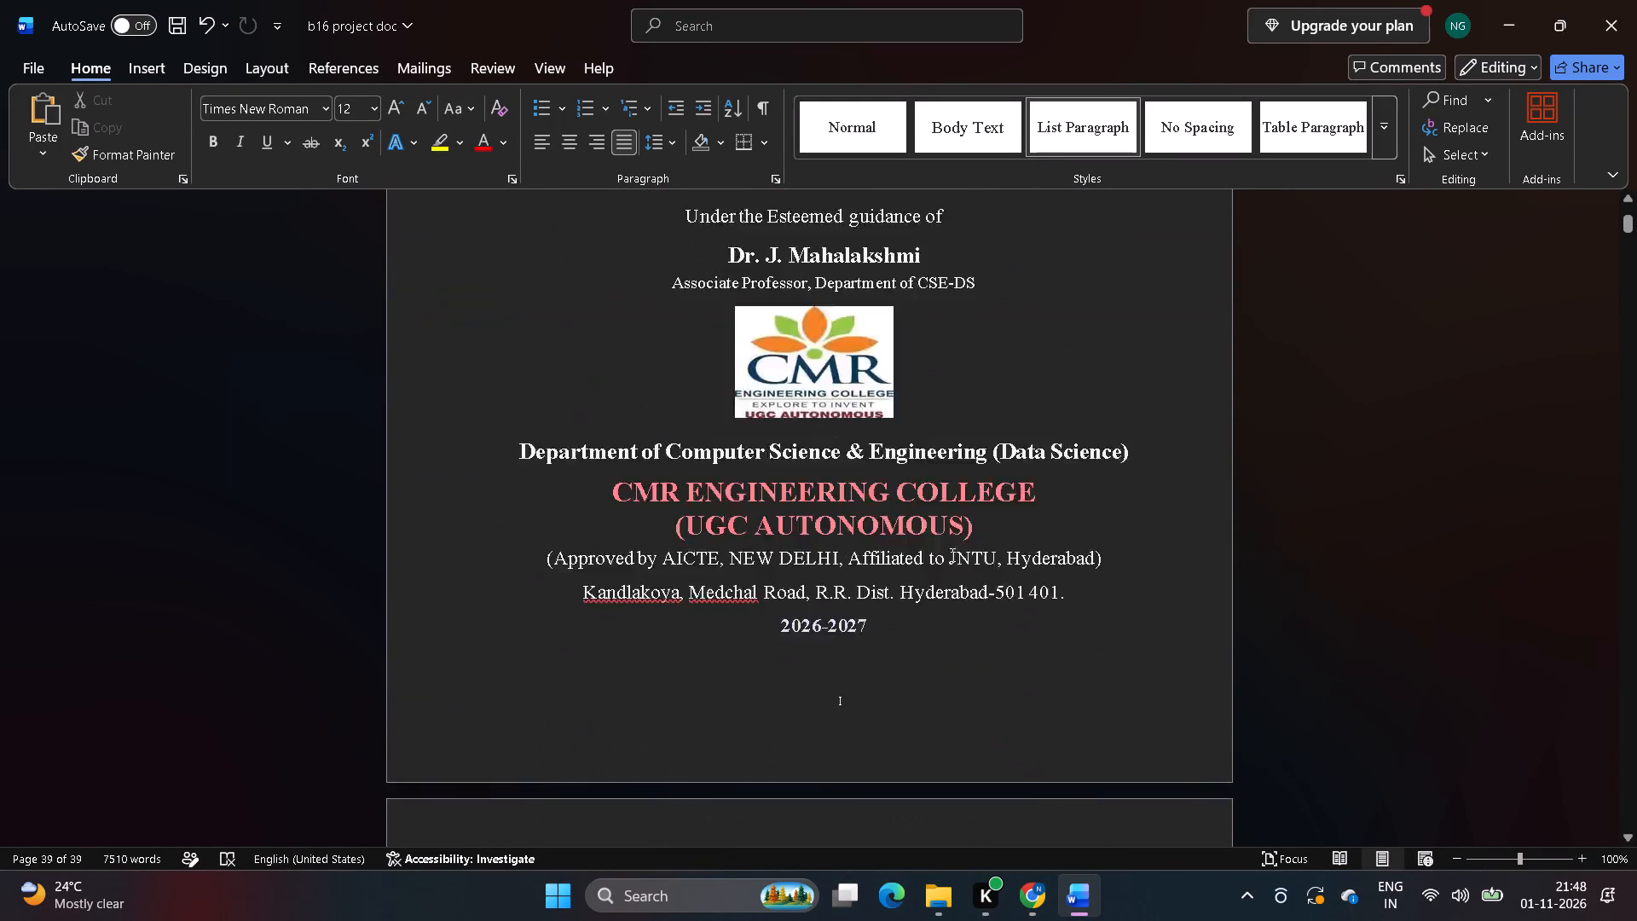
pyautogui.scroll(-3, 951, 554)
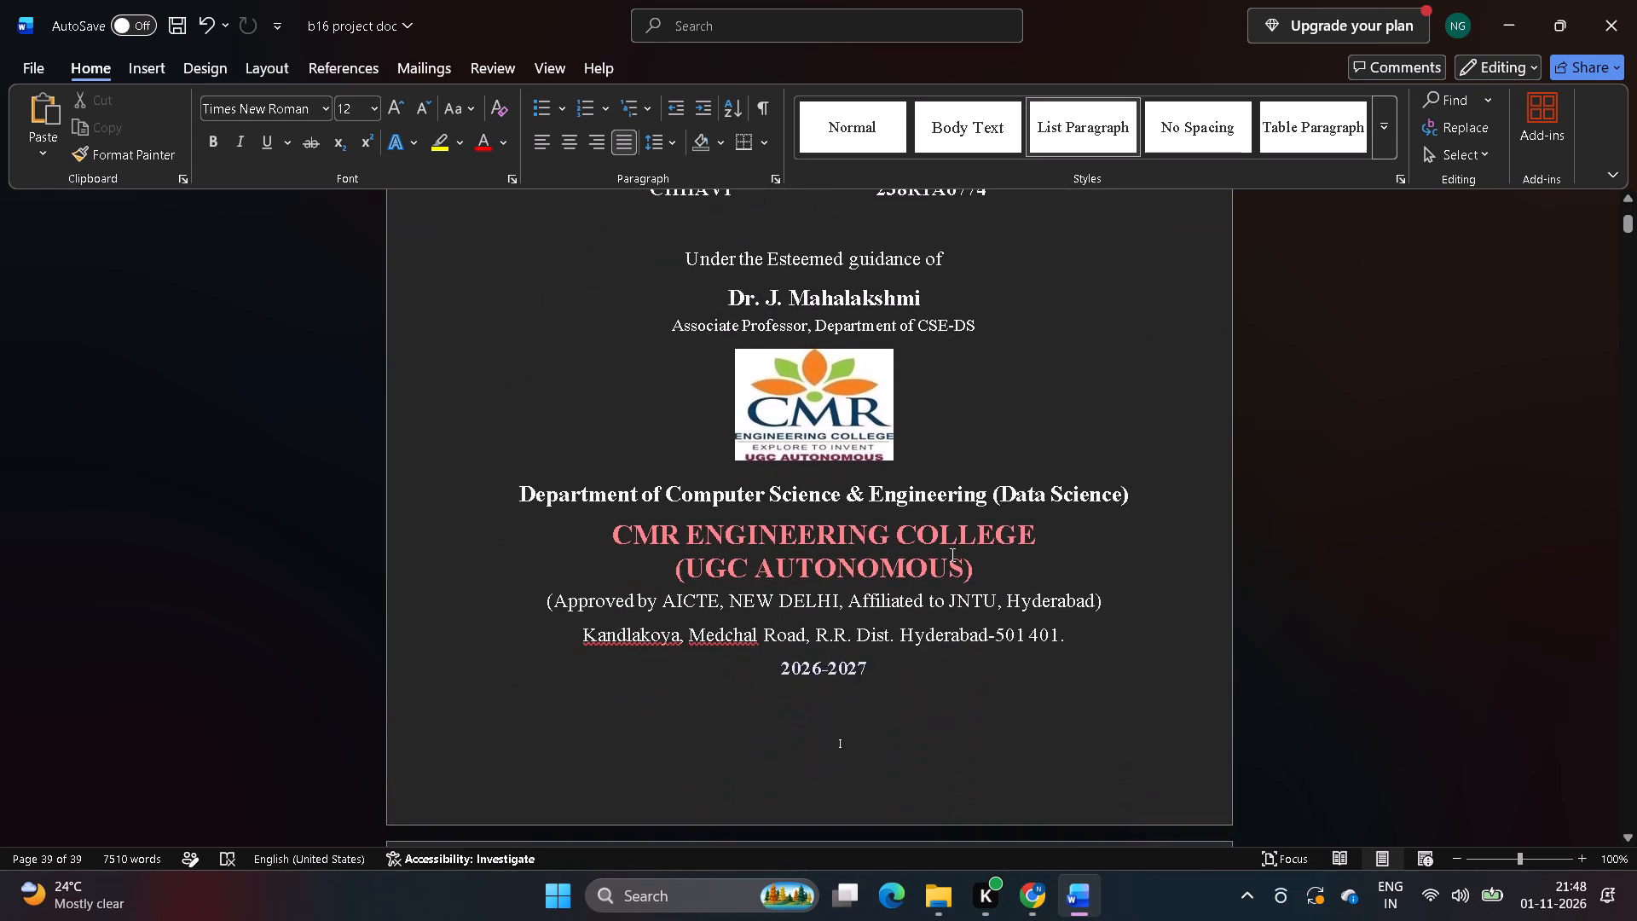
pyautogui.scroll(-1, 951, 554)
pyautogui.scroll(-4, 880, 740)
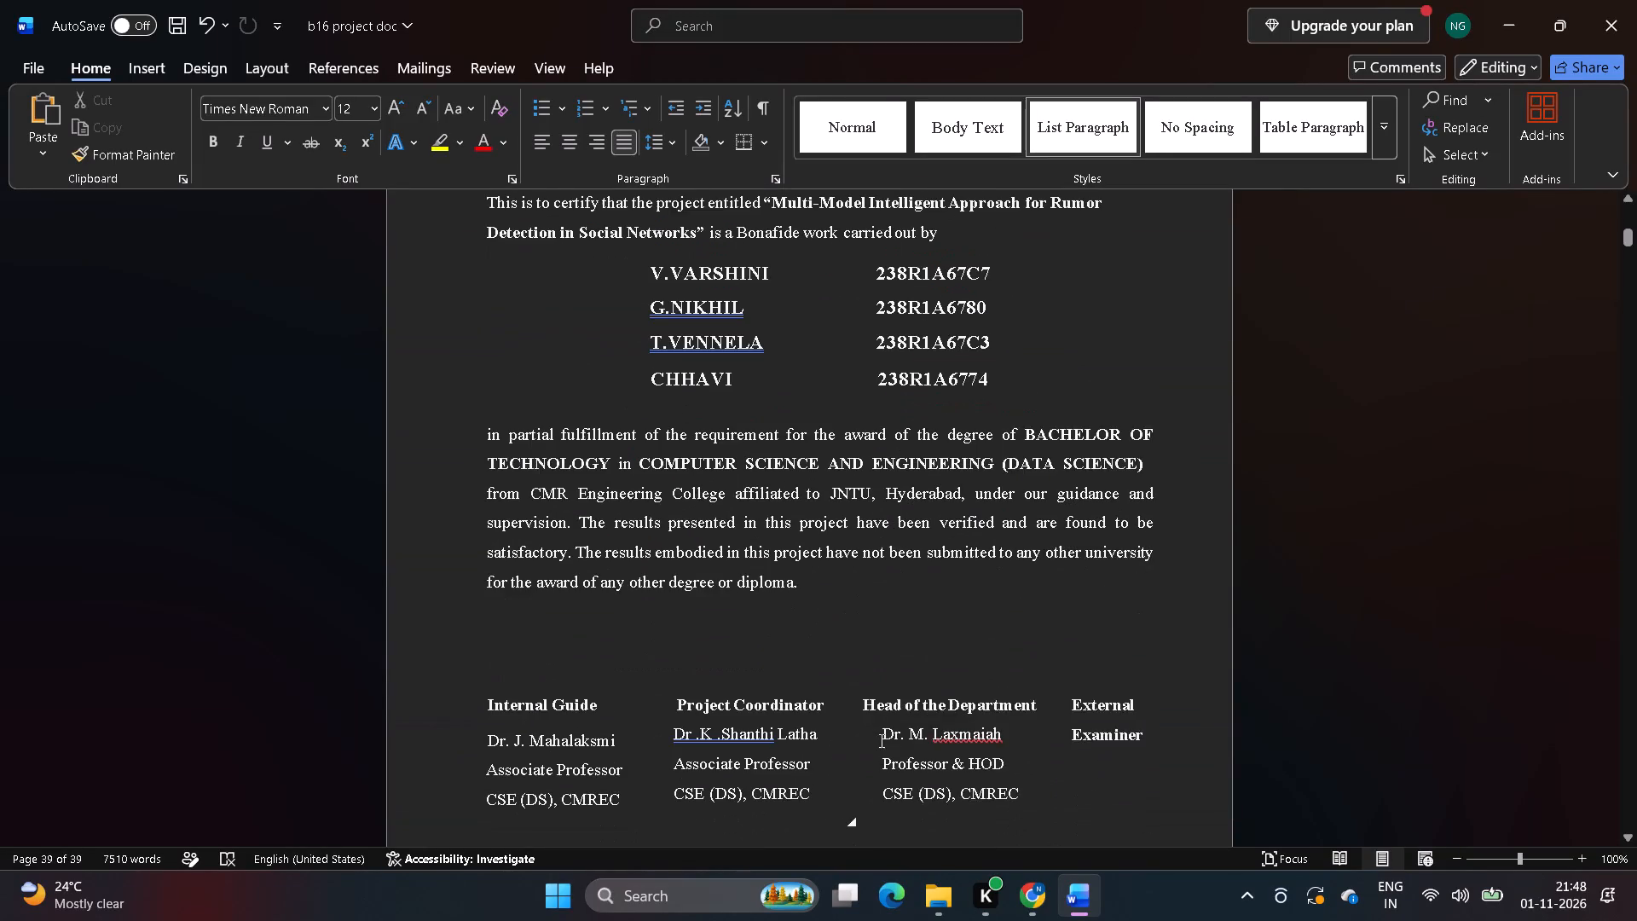
pyautogui.scroll(-5, 880, 740)
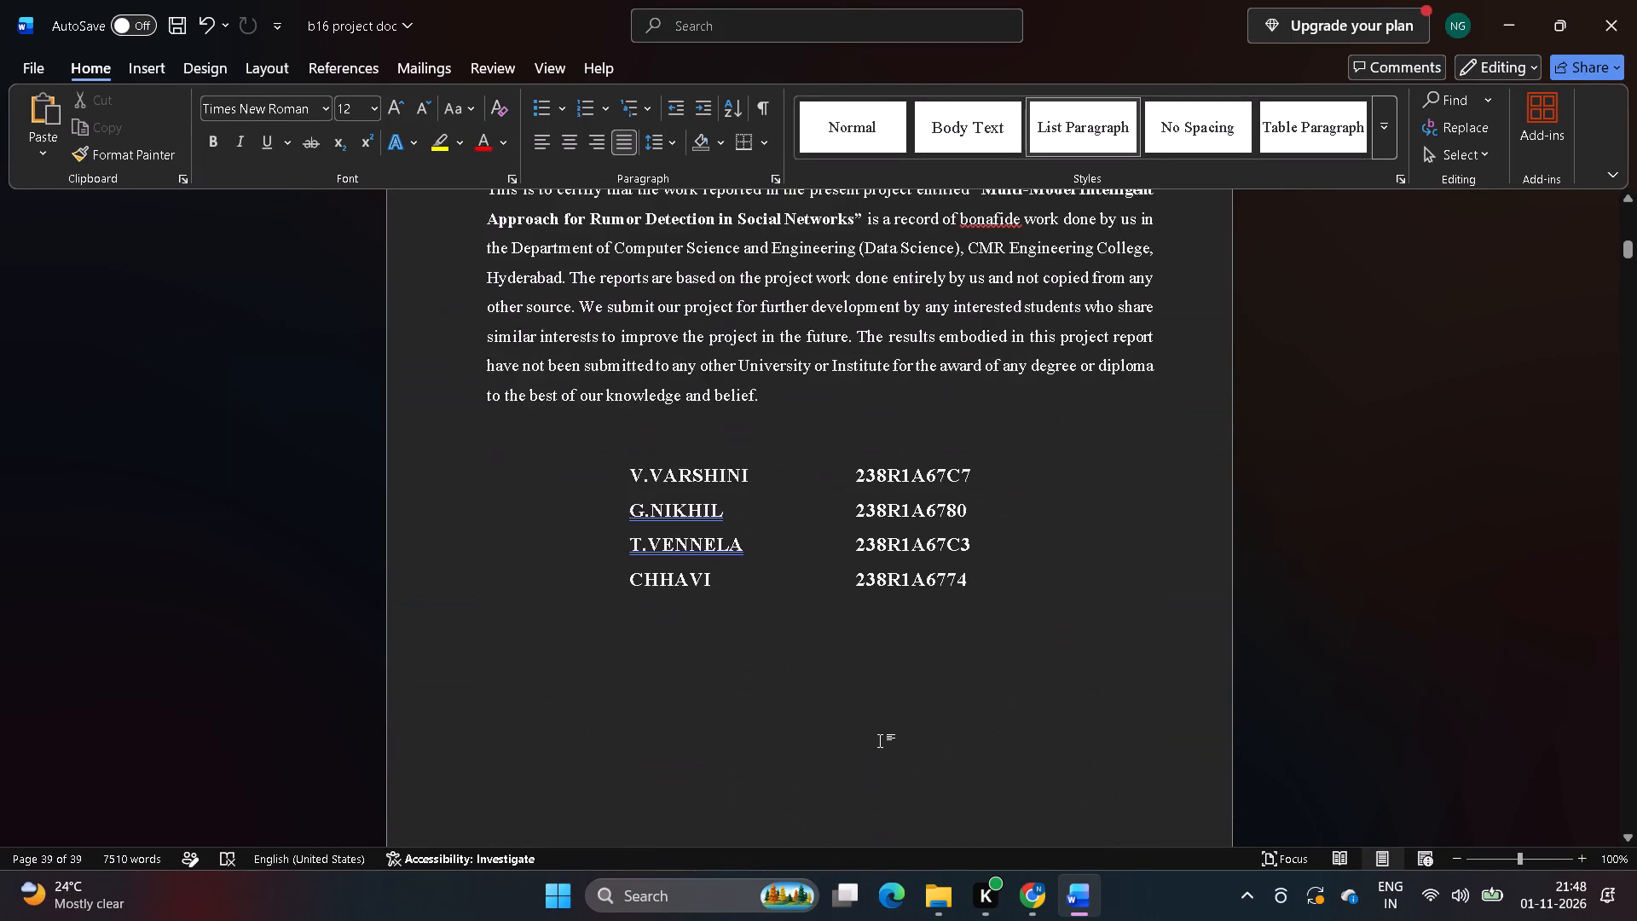
pyautogui.scroll(-3, 880, 740)
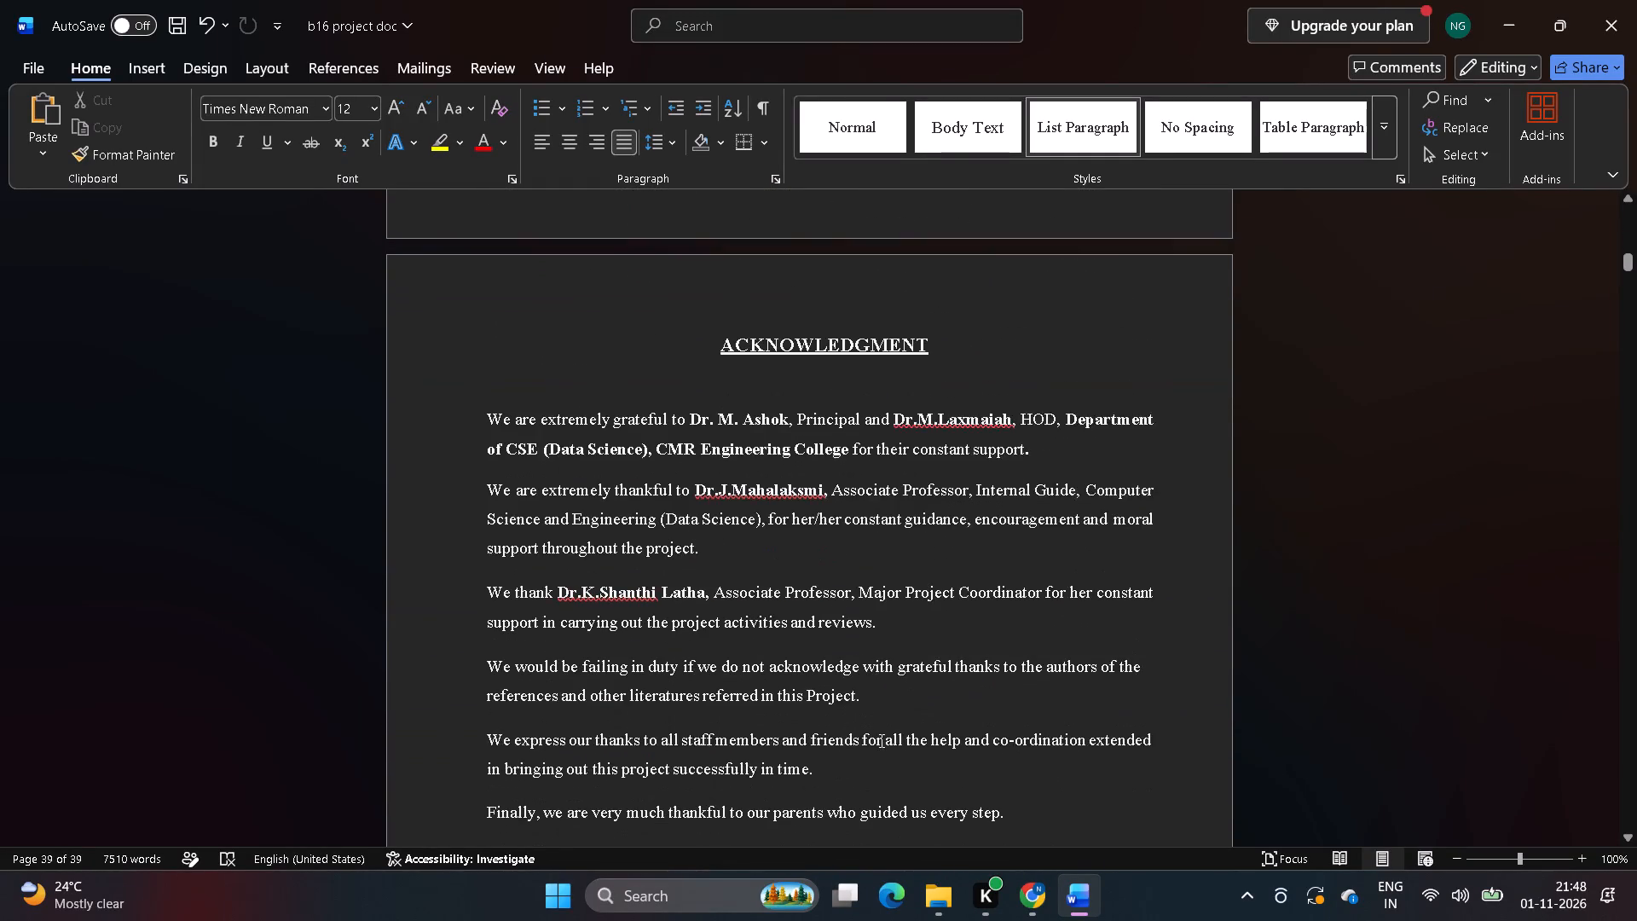
pyautogui.scroll(-5, 880, 740)
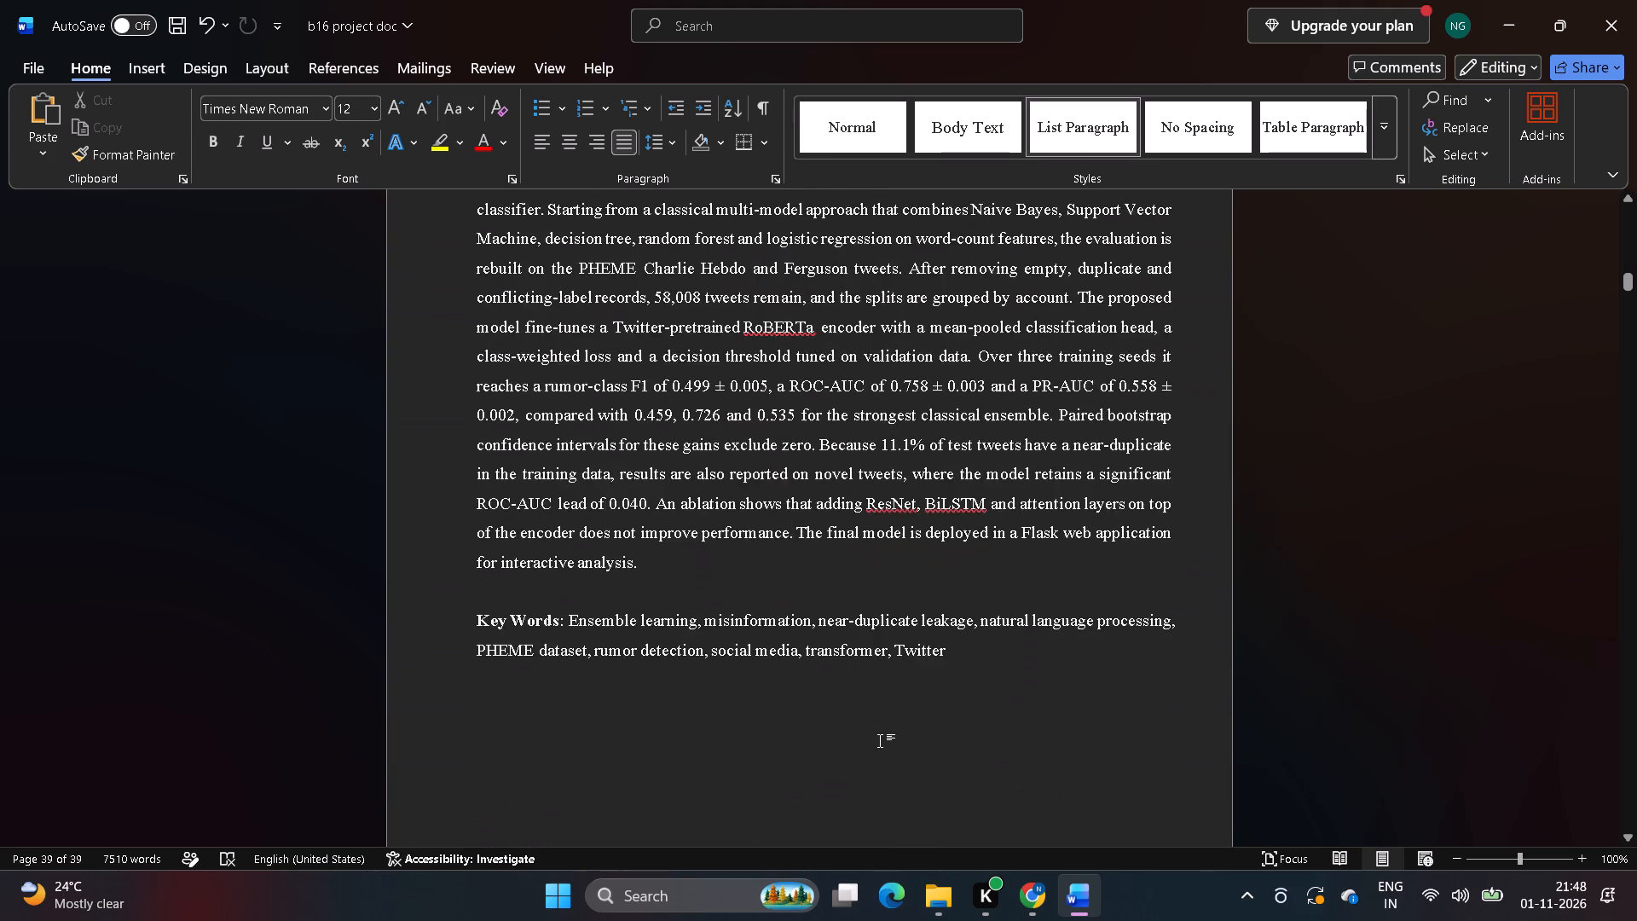
# Check the front matter footer numbers across the Declaration, Acknowledgment and Abstract pages.
pyautogui.hscroll(1, 880, 740)
pyautogui.scroll(2, 880, 740)
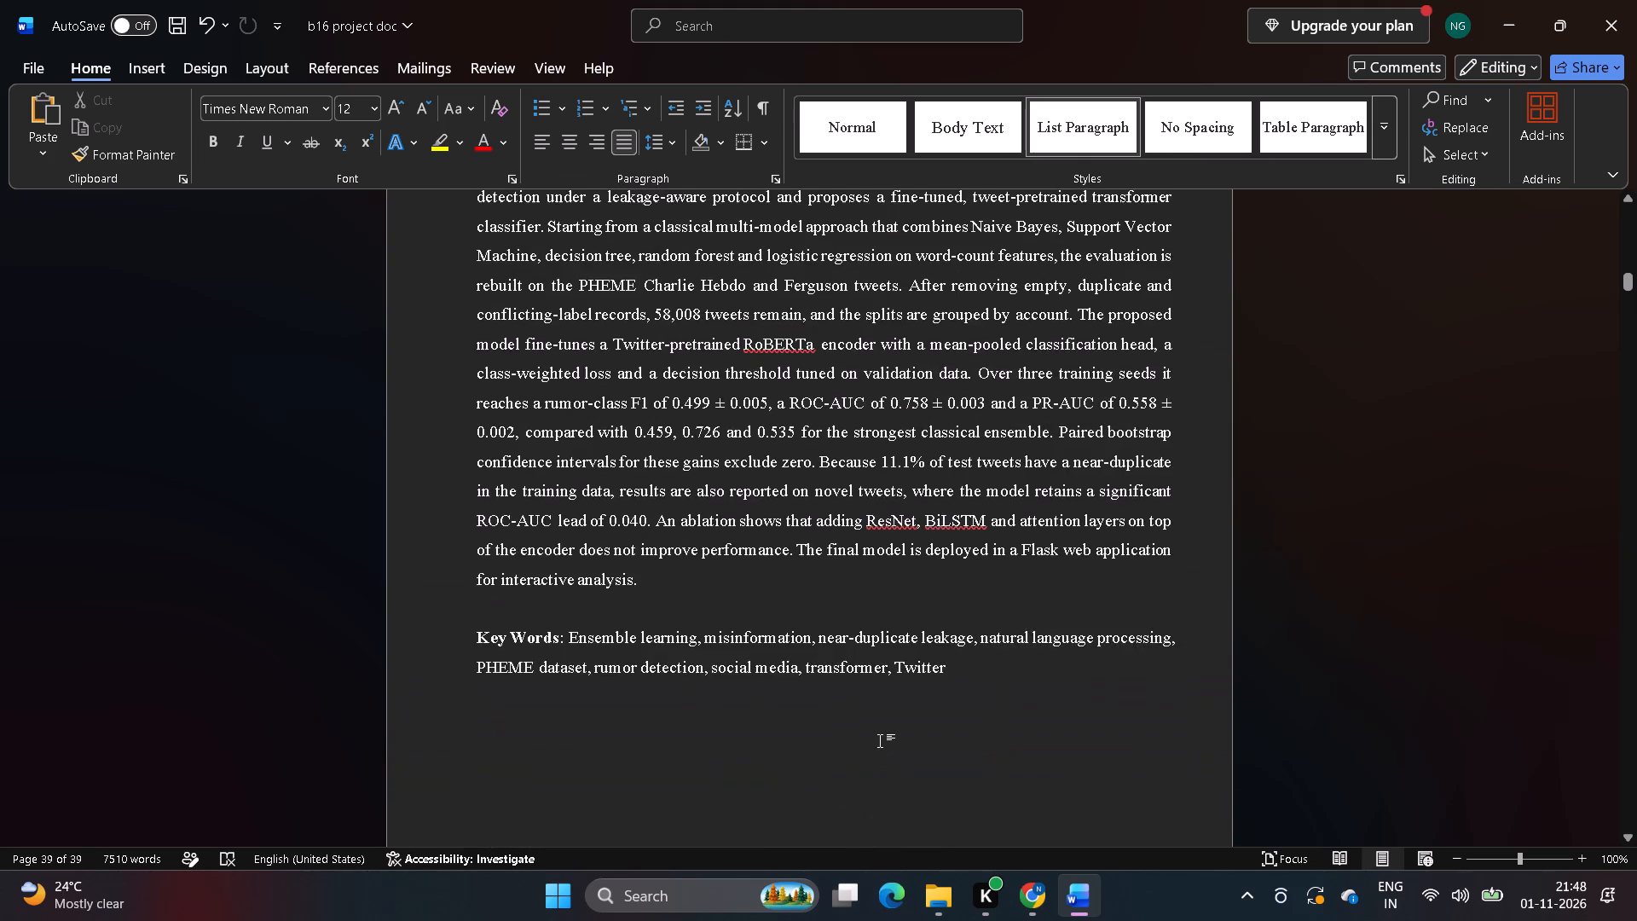
pyautogui.hscroll(1, 880, 740)
pyautogui.scroll(1, 880, 740)
pyautogui.hscroll(2, 880, 740)
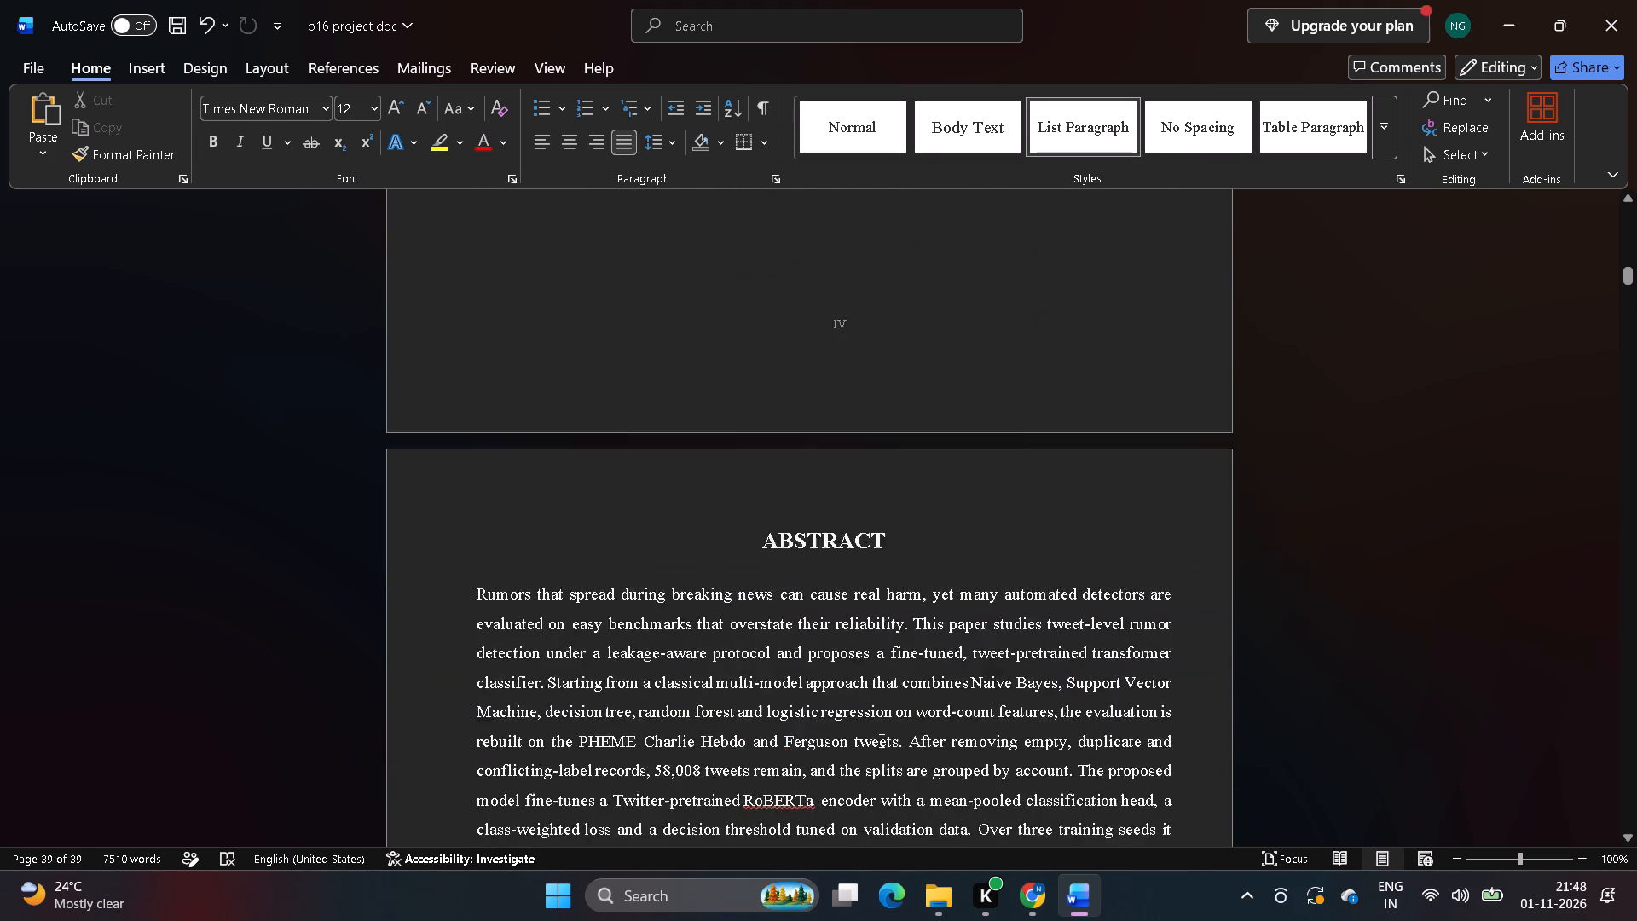
pyautogui.hscroll(1, 880, 740)
pyautogui.scroll(3, 880, 740)
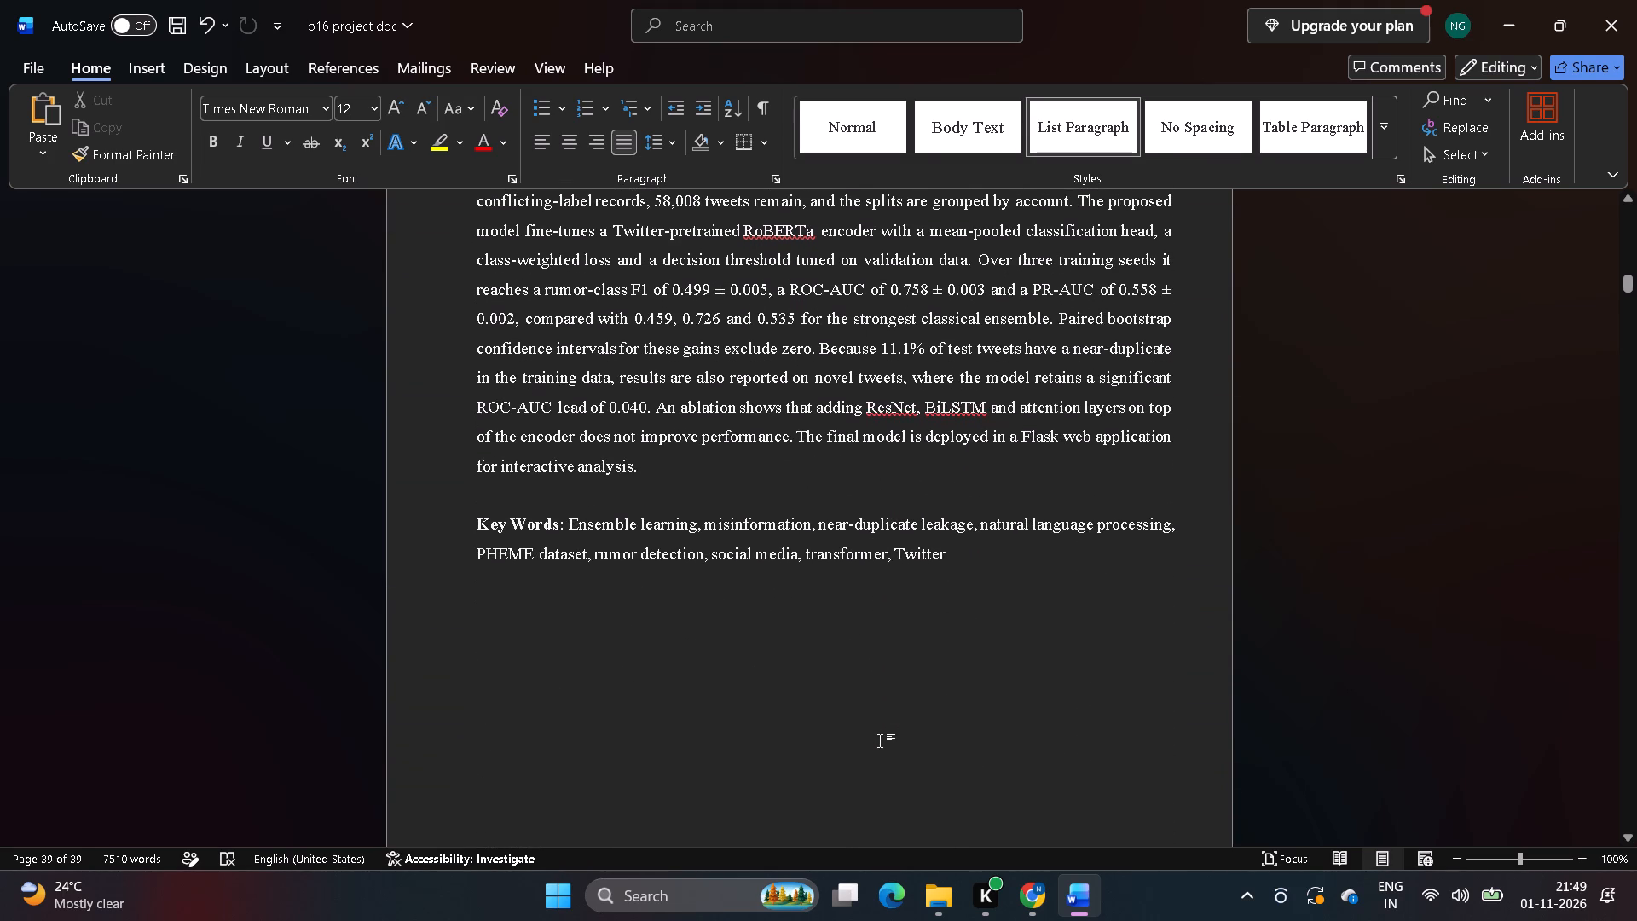
pyautogui.scroll(8, 880, 740)
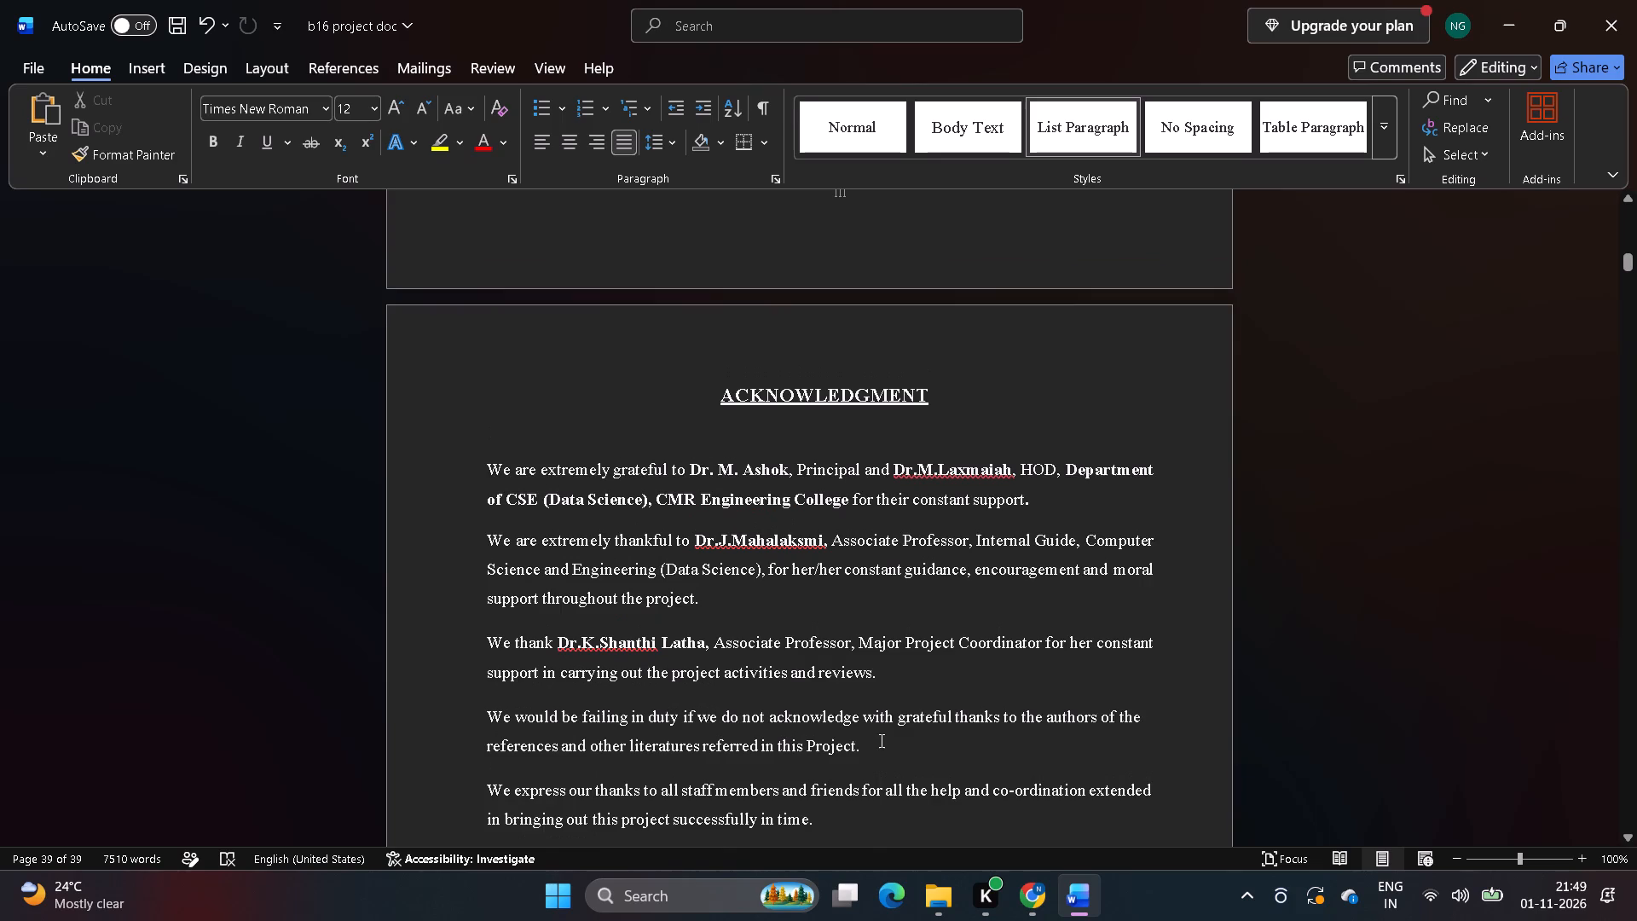
pyautogui.scroll(3, 880, 740)
pyautogui.scroll(-3, 880, 740)
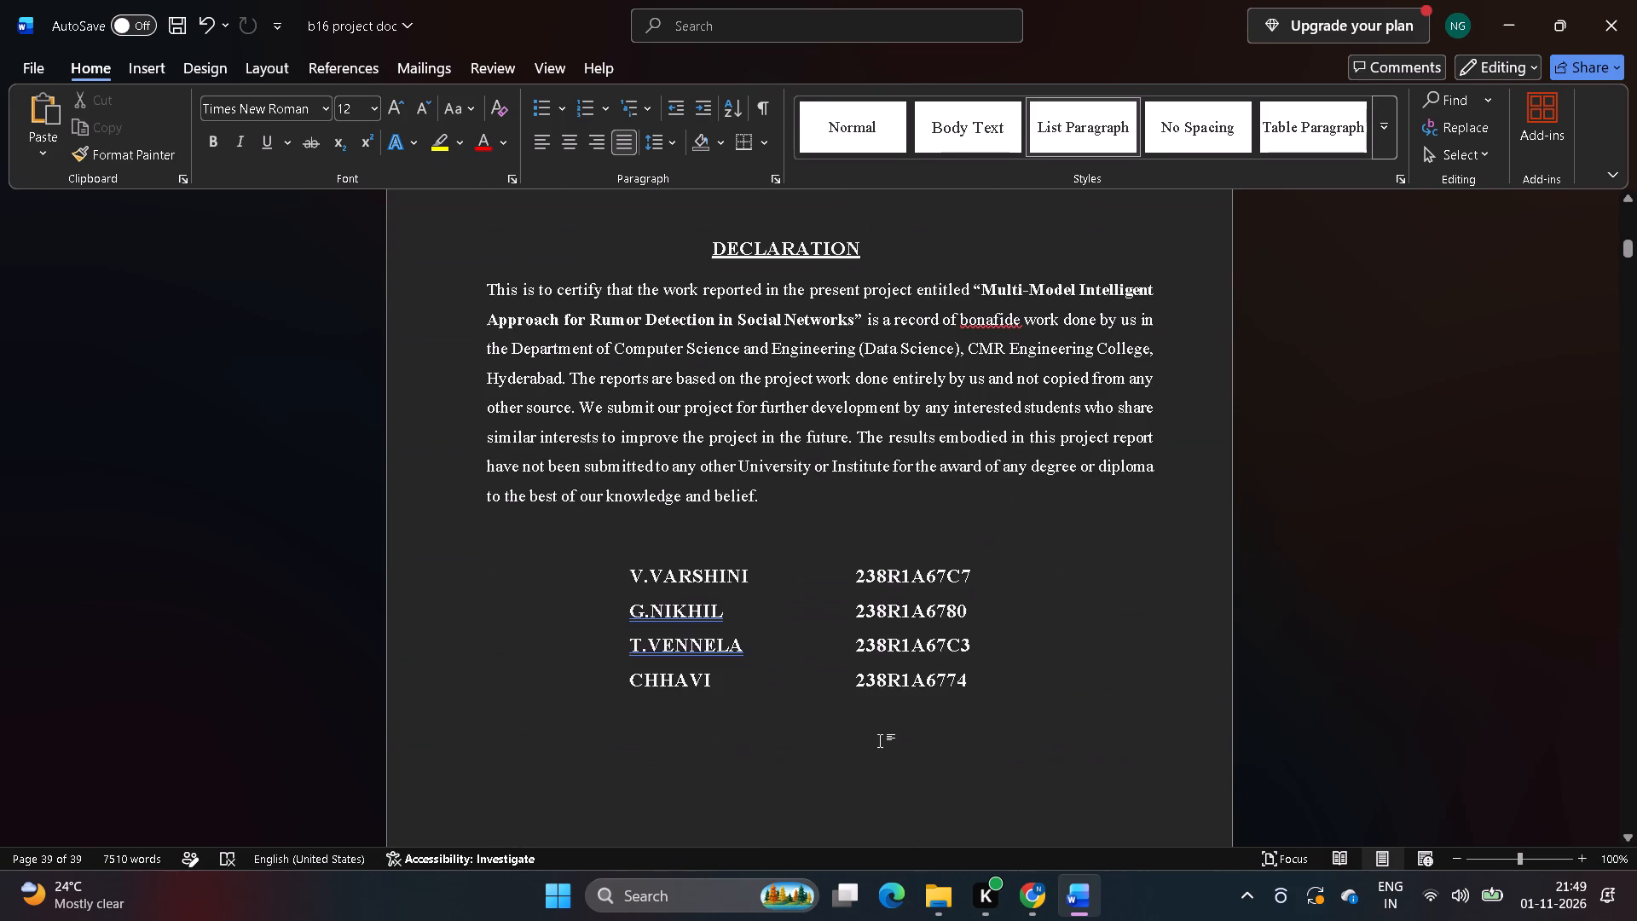
pyautogui.scroll(-5, 880, 740)
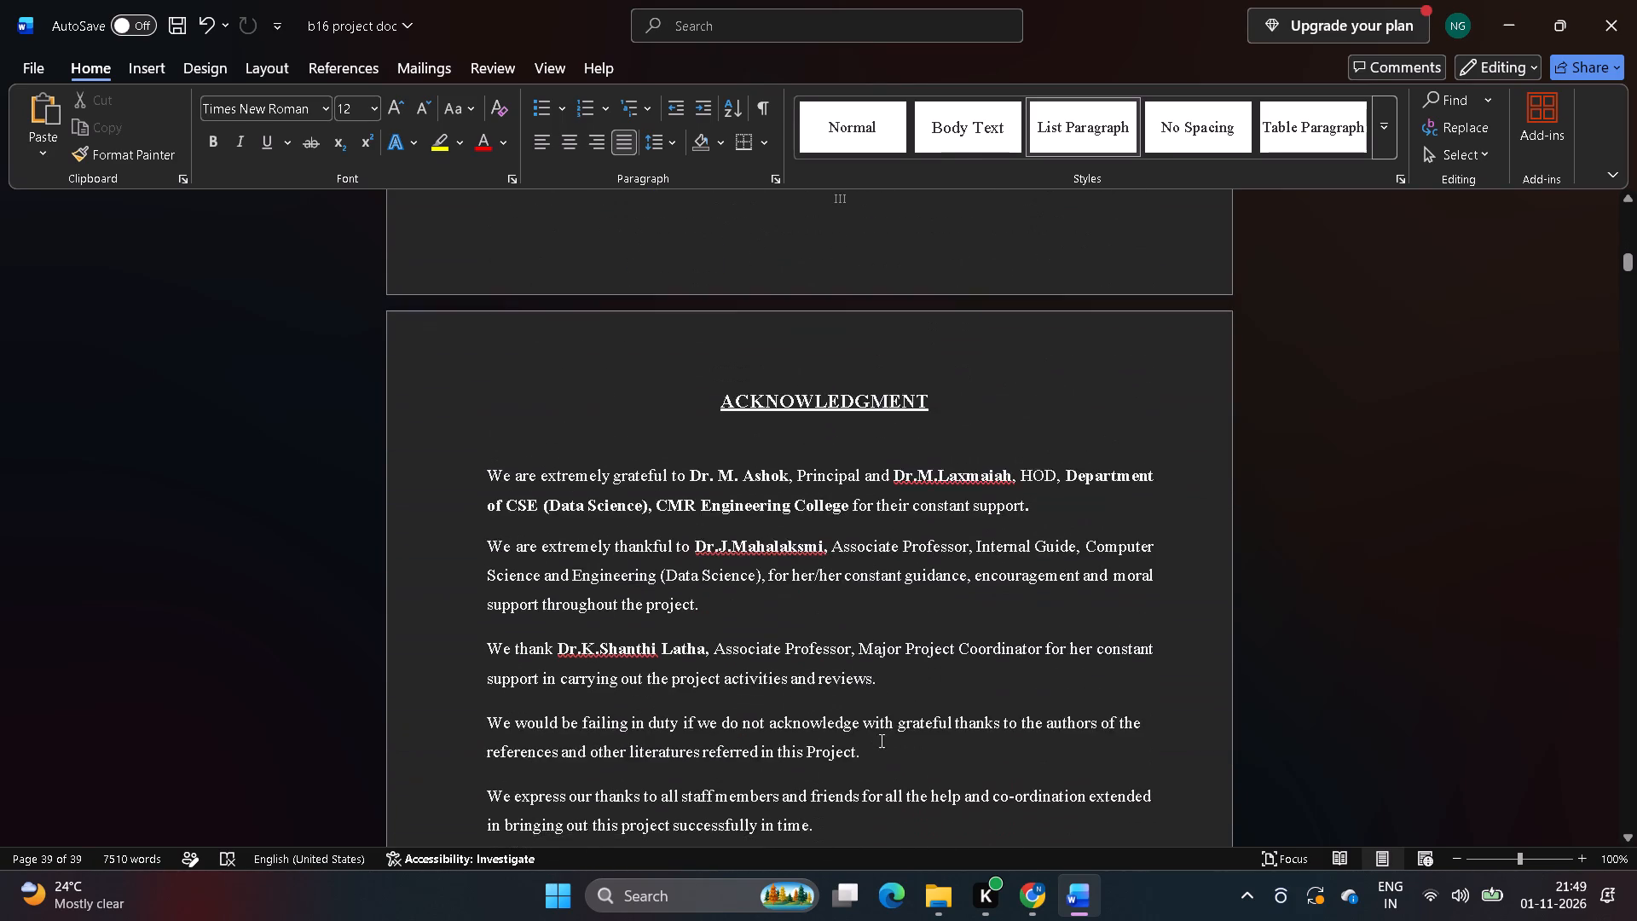
pyautogui.scroll(-4, 880, 740)
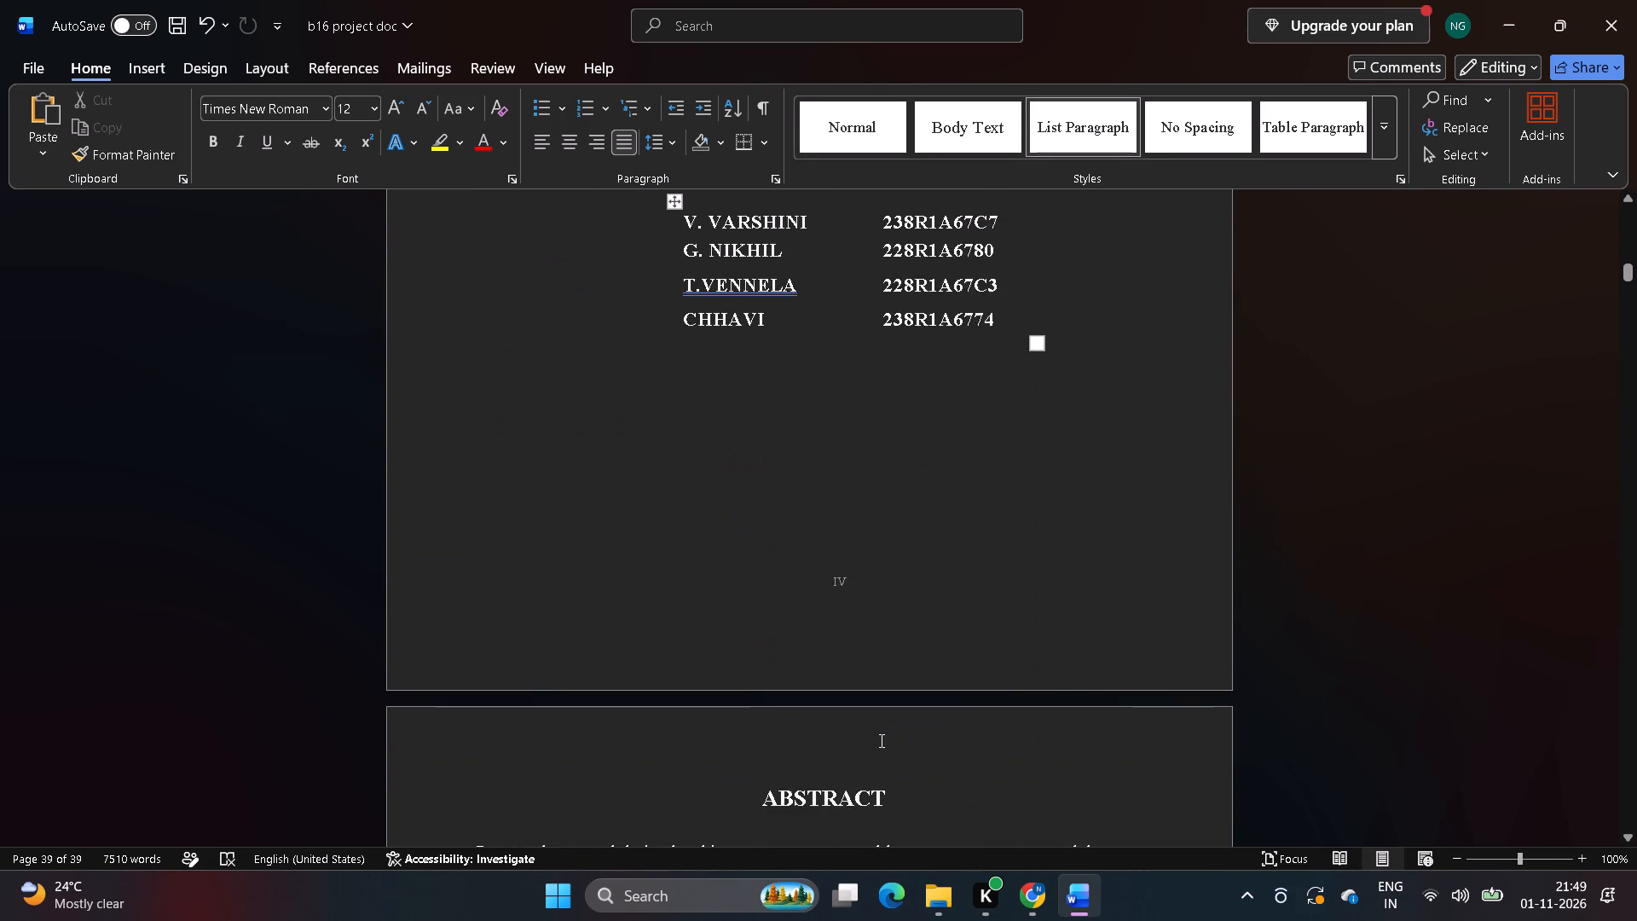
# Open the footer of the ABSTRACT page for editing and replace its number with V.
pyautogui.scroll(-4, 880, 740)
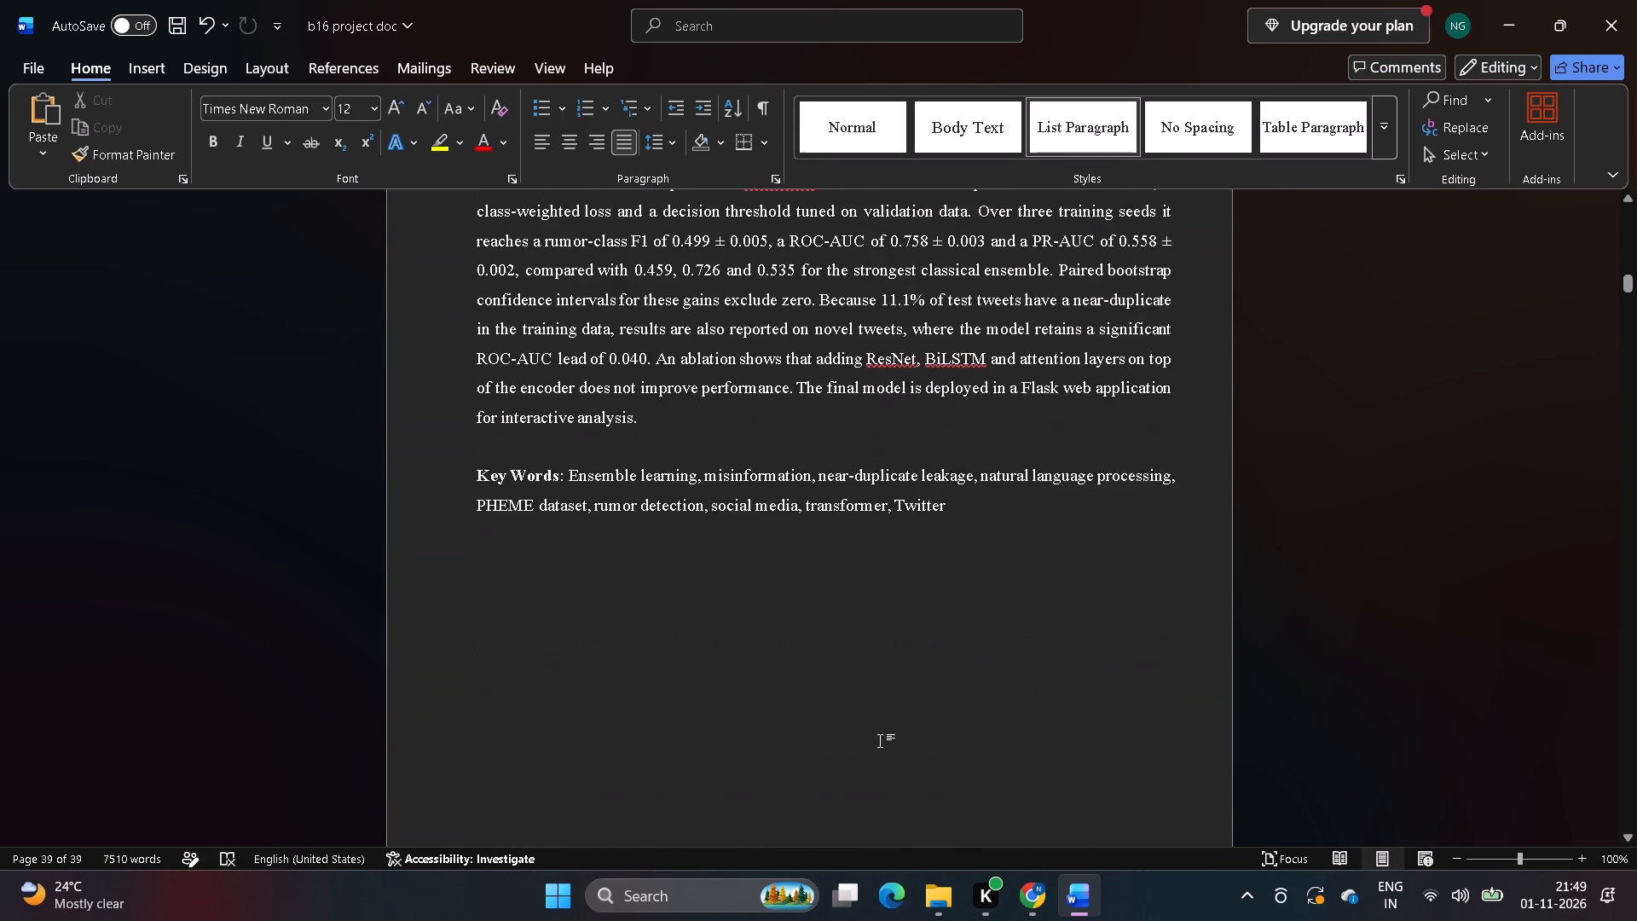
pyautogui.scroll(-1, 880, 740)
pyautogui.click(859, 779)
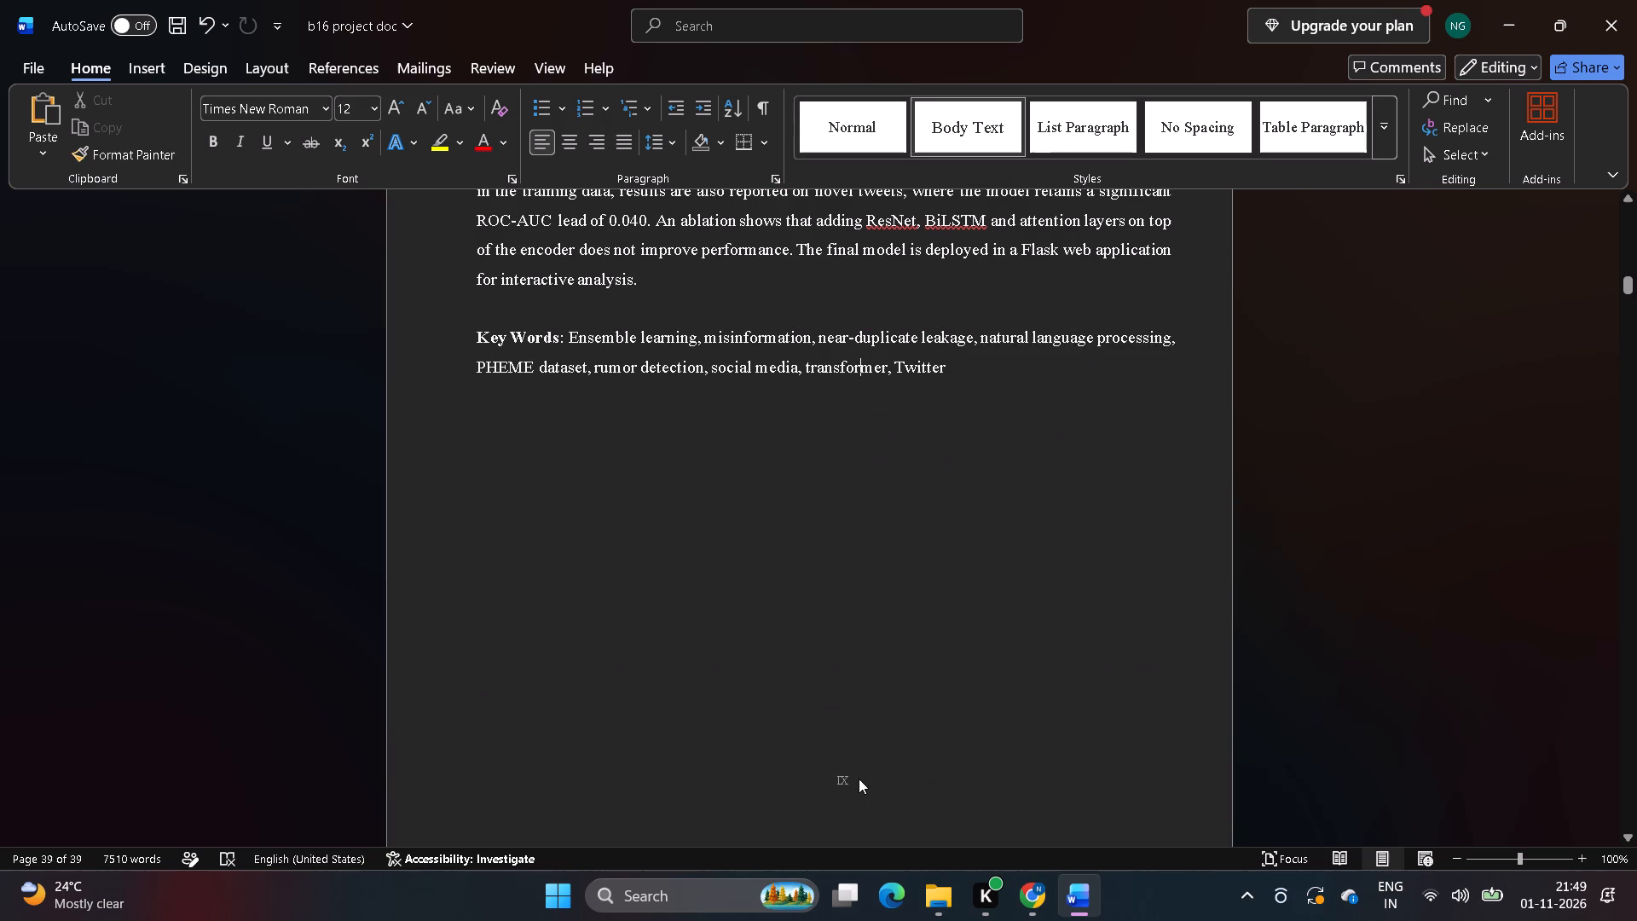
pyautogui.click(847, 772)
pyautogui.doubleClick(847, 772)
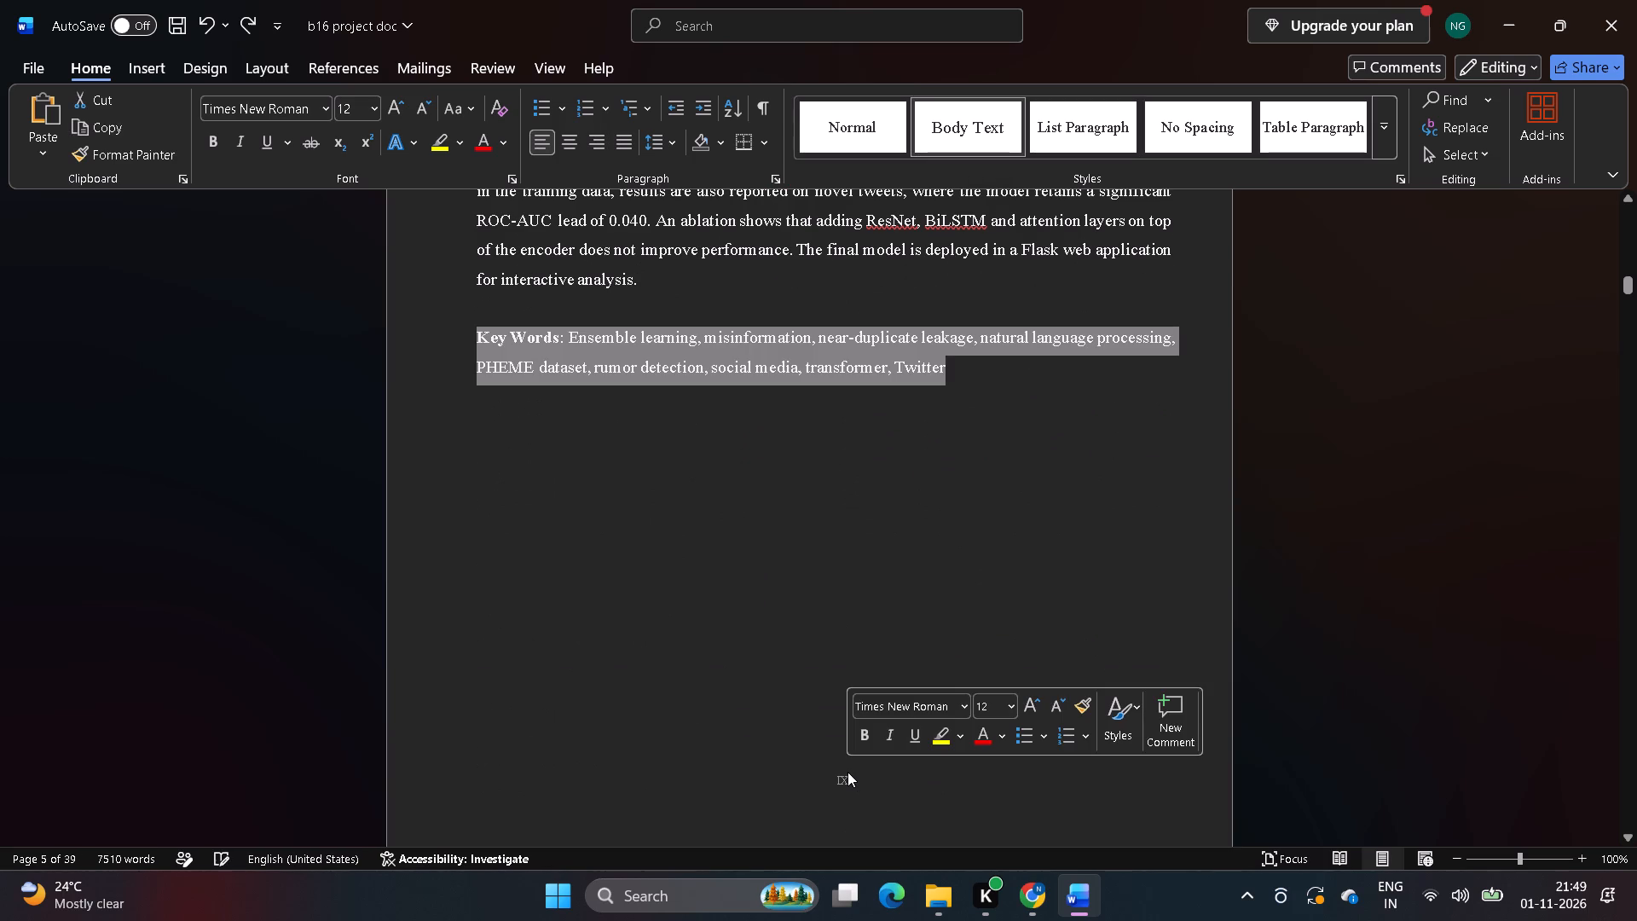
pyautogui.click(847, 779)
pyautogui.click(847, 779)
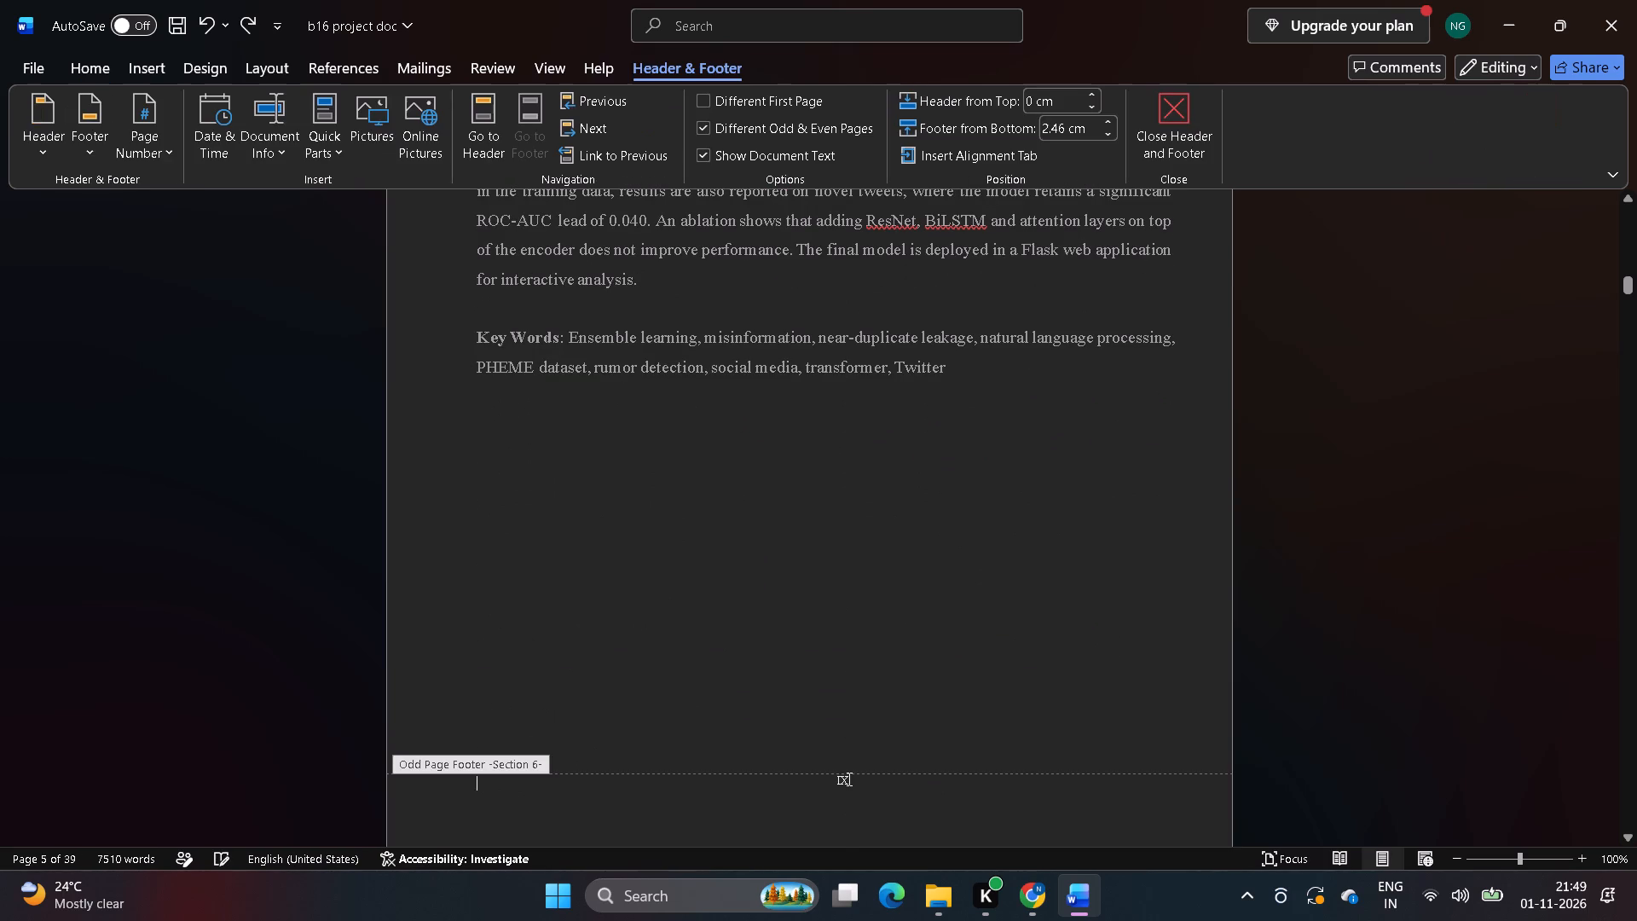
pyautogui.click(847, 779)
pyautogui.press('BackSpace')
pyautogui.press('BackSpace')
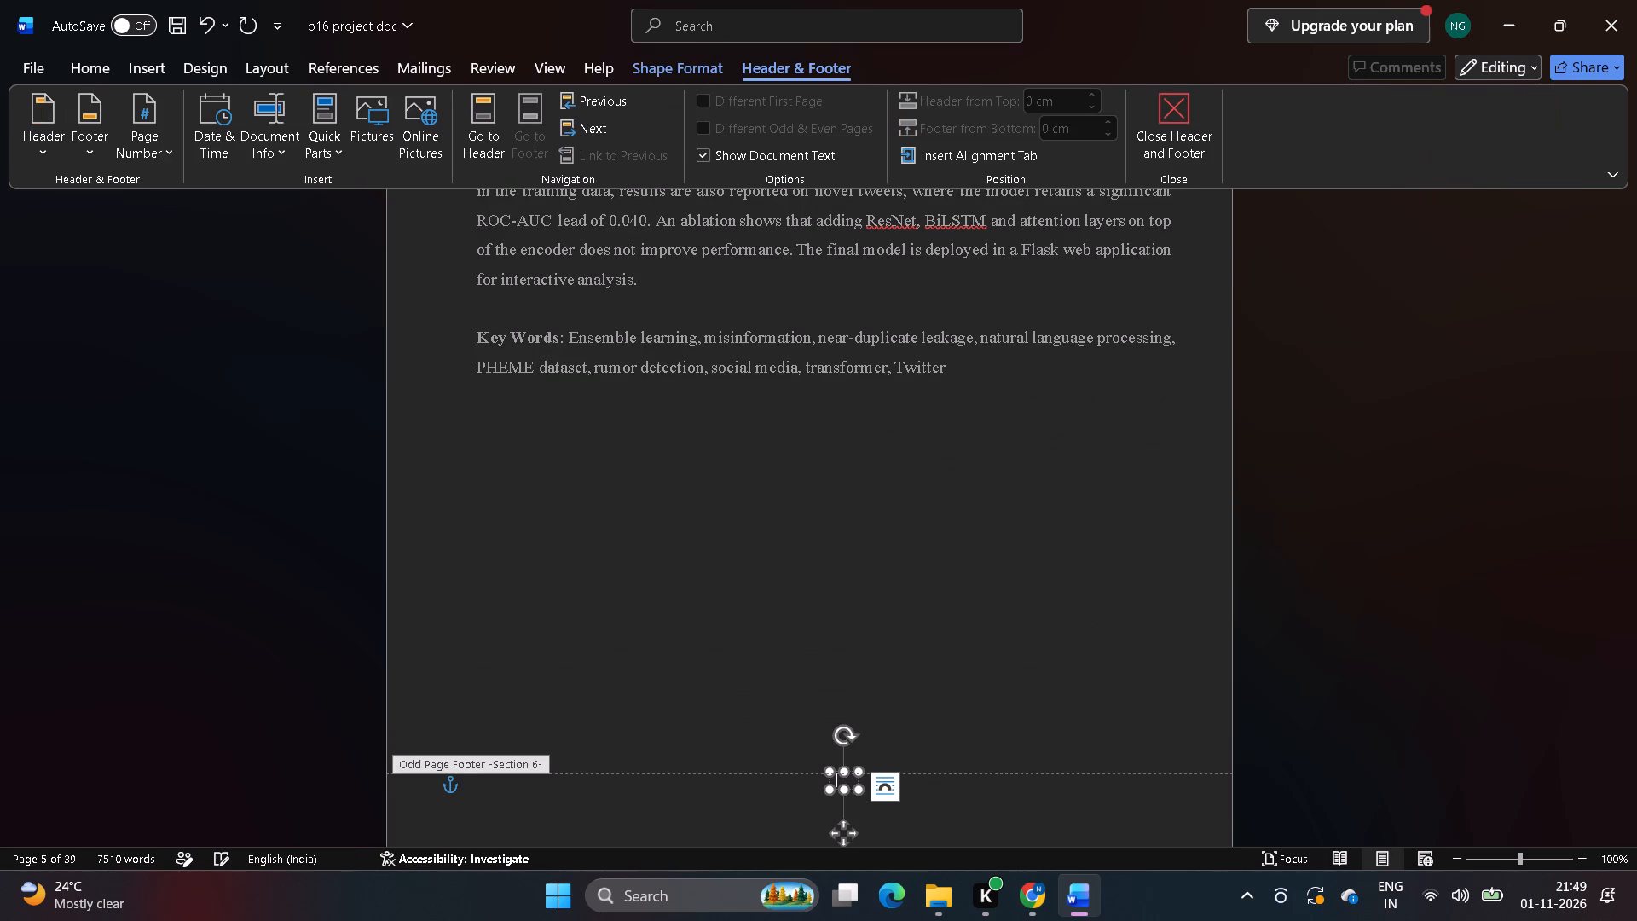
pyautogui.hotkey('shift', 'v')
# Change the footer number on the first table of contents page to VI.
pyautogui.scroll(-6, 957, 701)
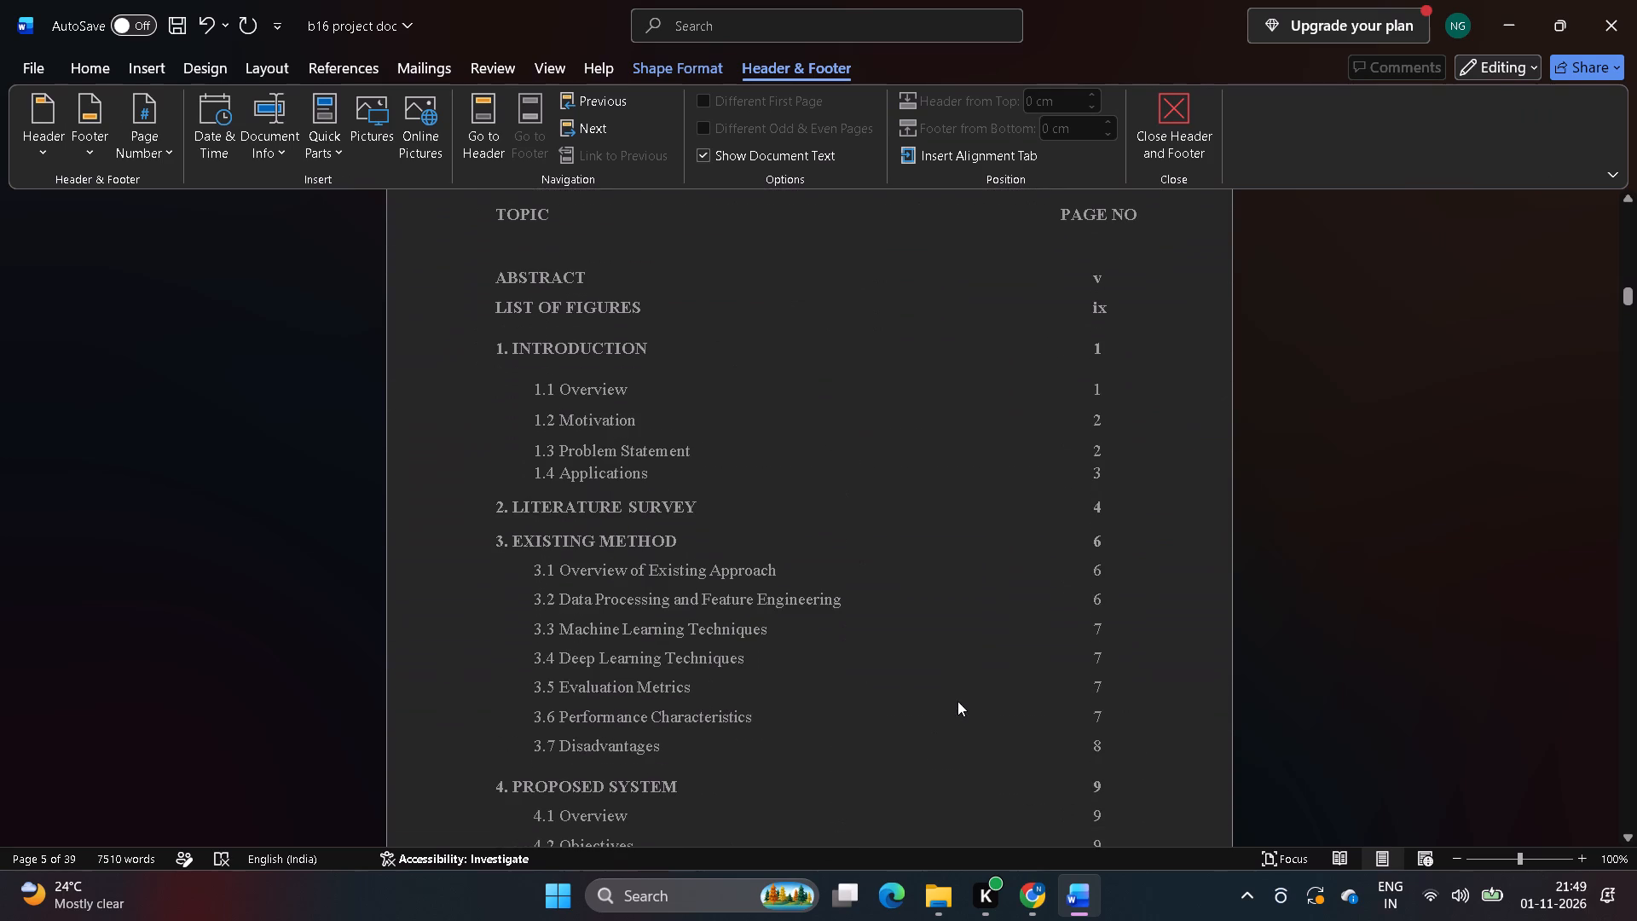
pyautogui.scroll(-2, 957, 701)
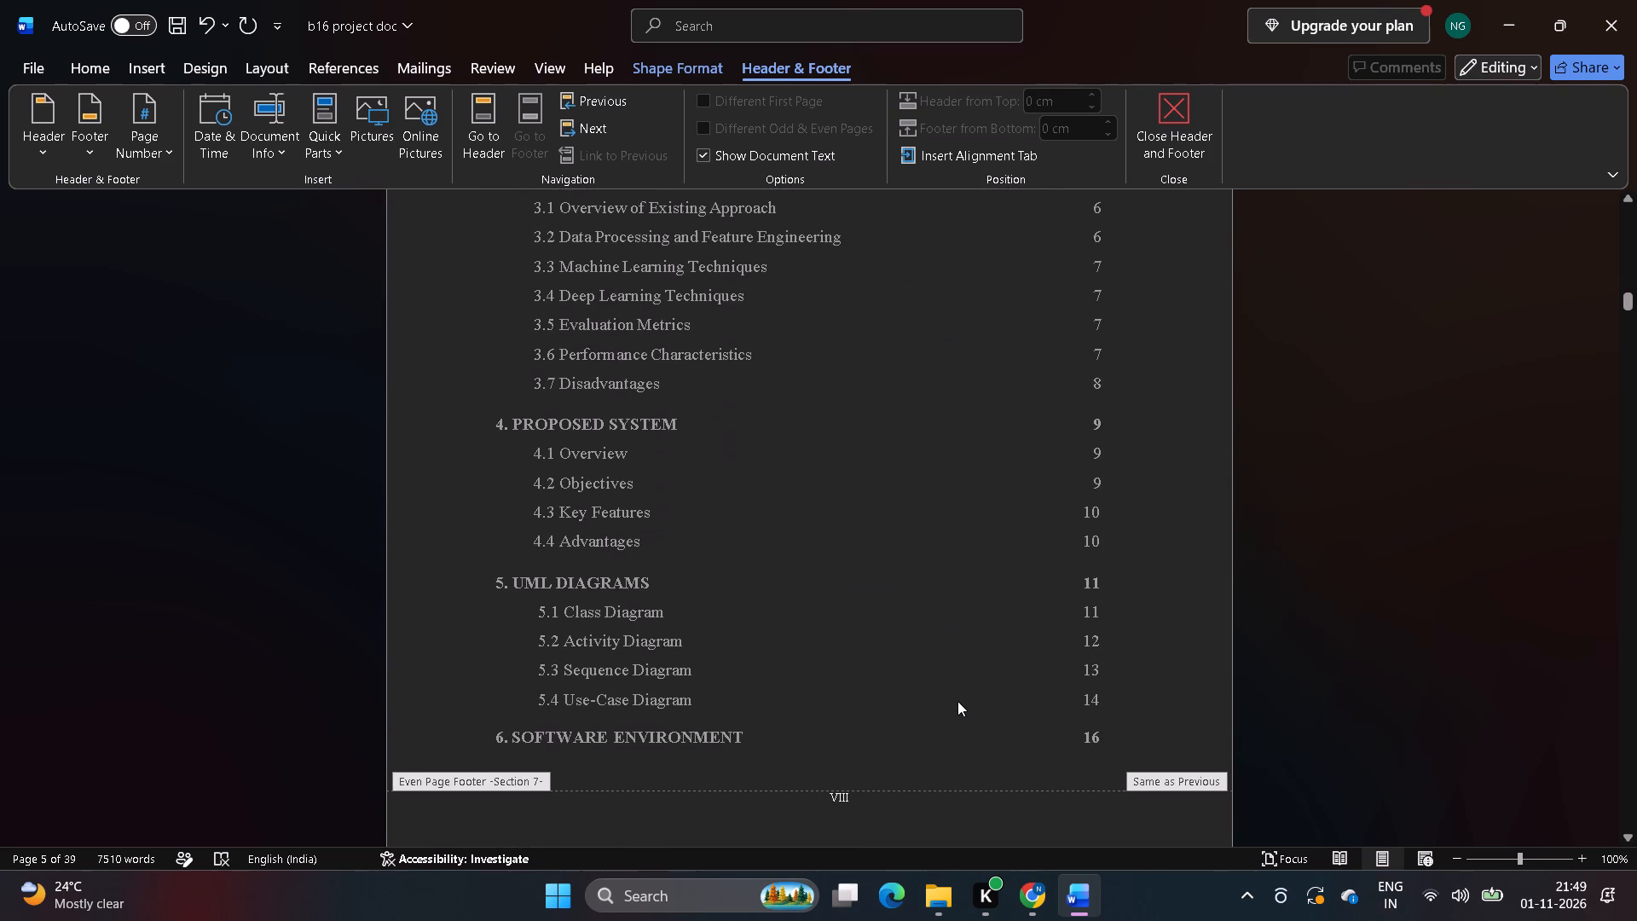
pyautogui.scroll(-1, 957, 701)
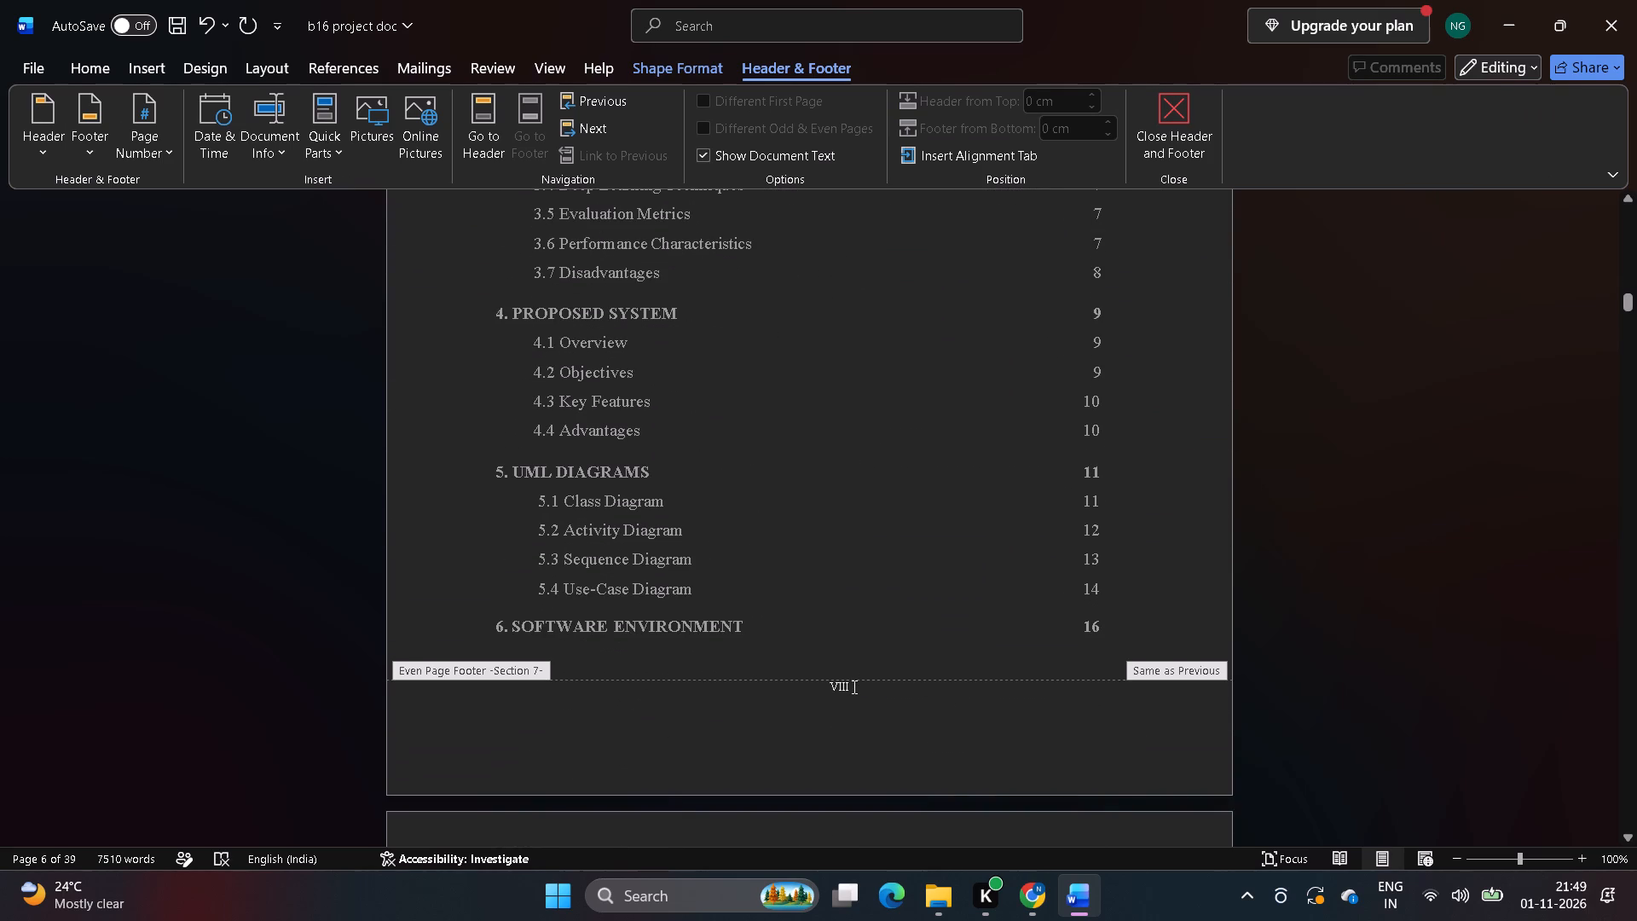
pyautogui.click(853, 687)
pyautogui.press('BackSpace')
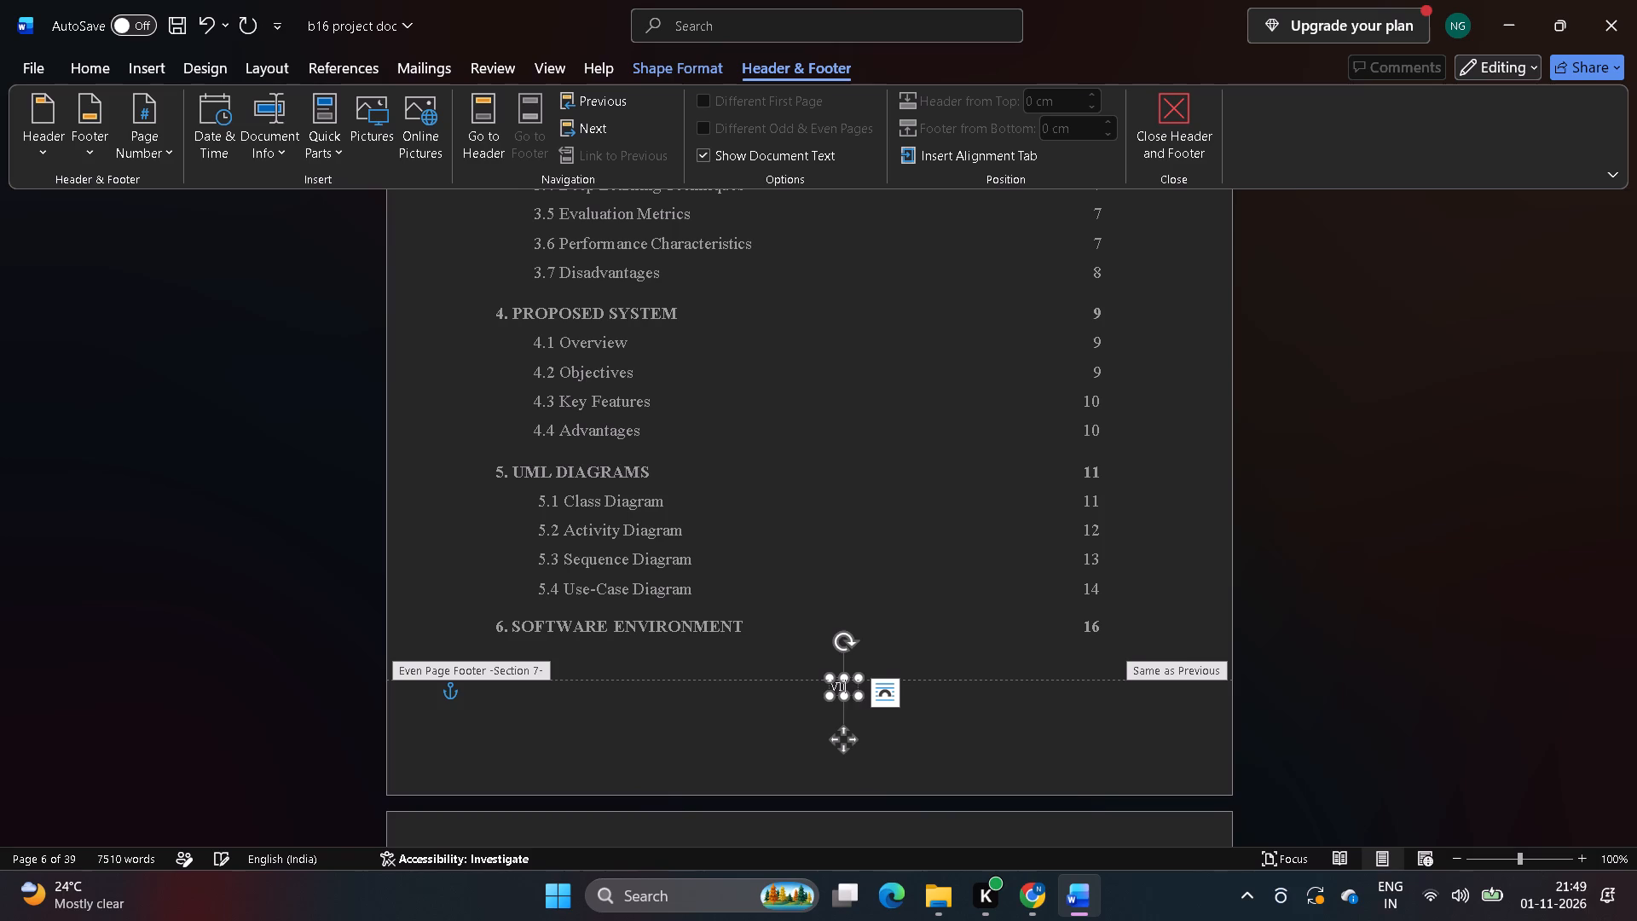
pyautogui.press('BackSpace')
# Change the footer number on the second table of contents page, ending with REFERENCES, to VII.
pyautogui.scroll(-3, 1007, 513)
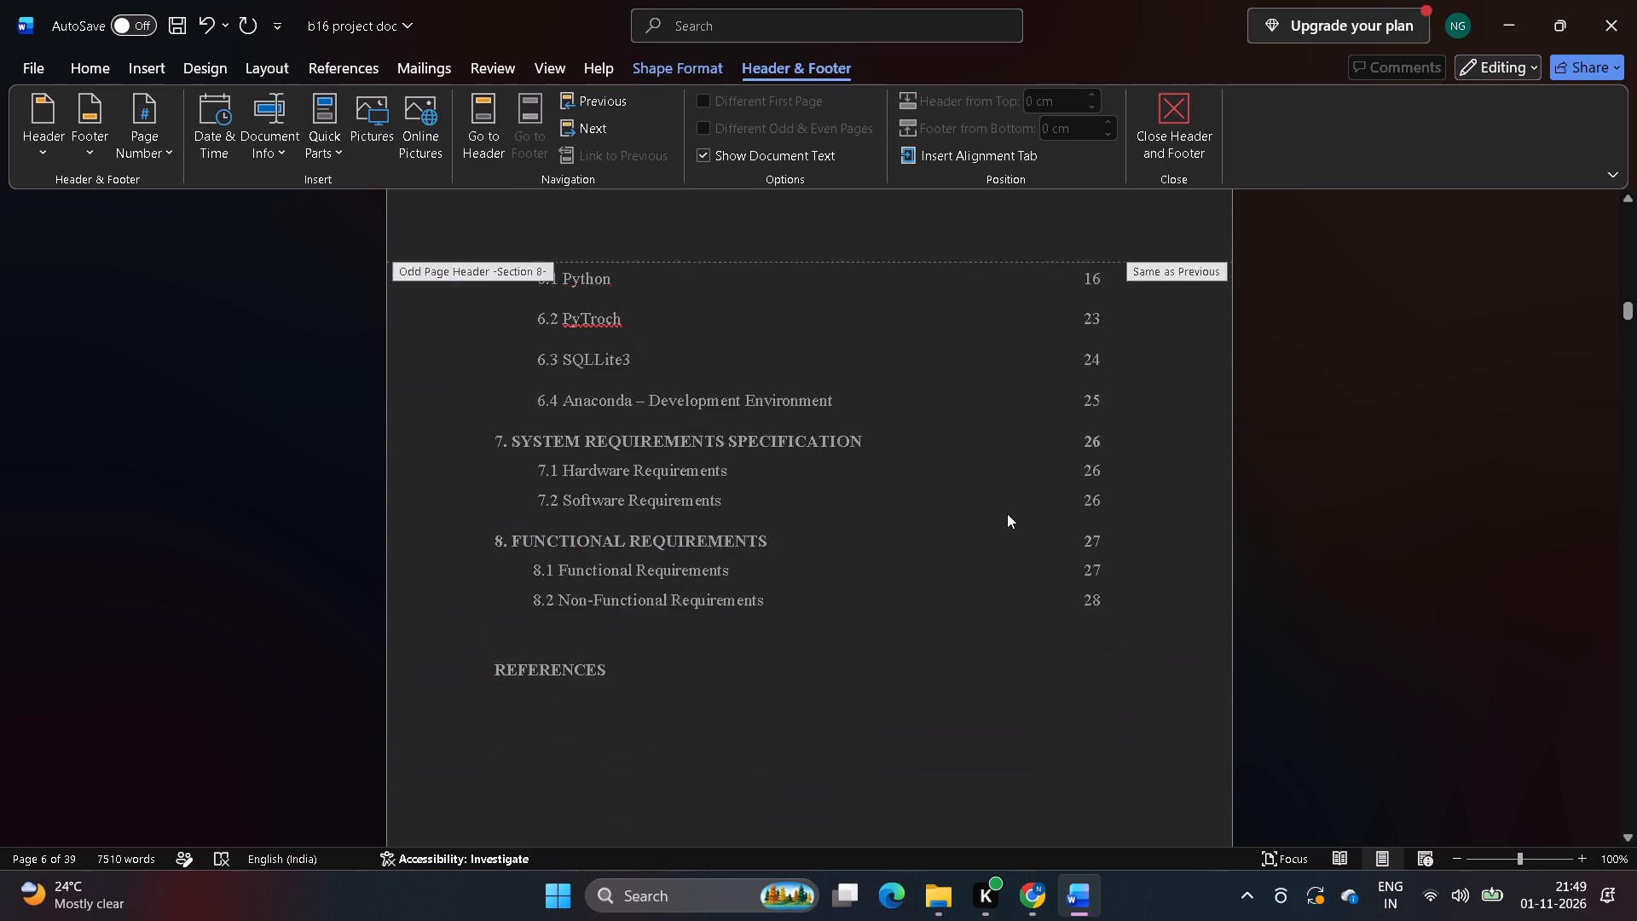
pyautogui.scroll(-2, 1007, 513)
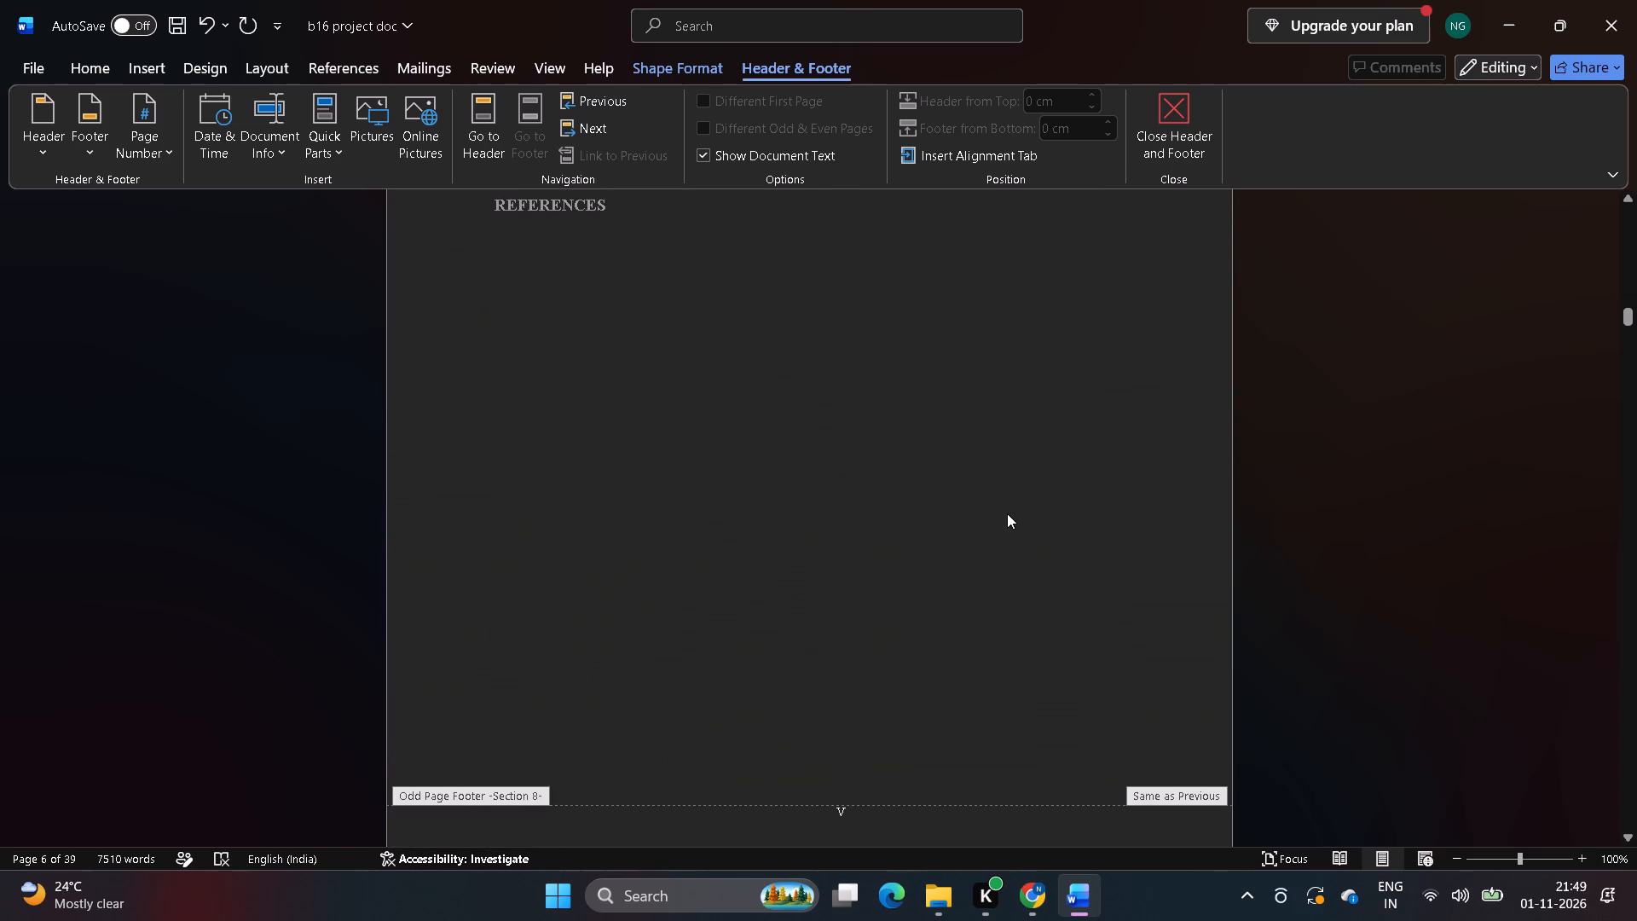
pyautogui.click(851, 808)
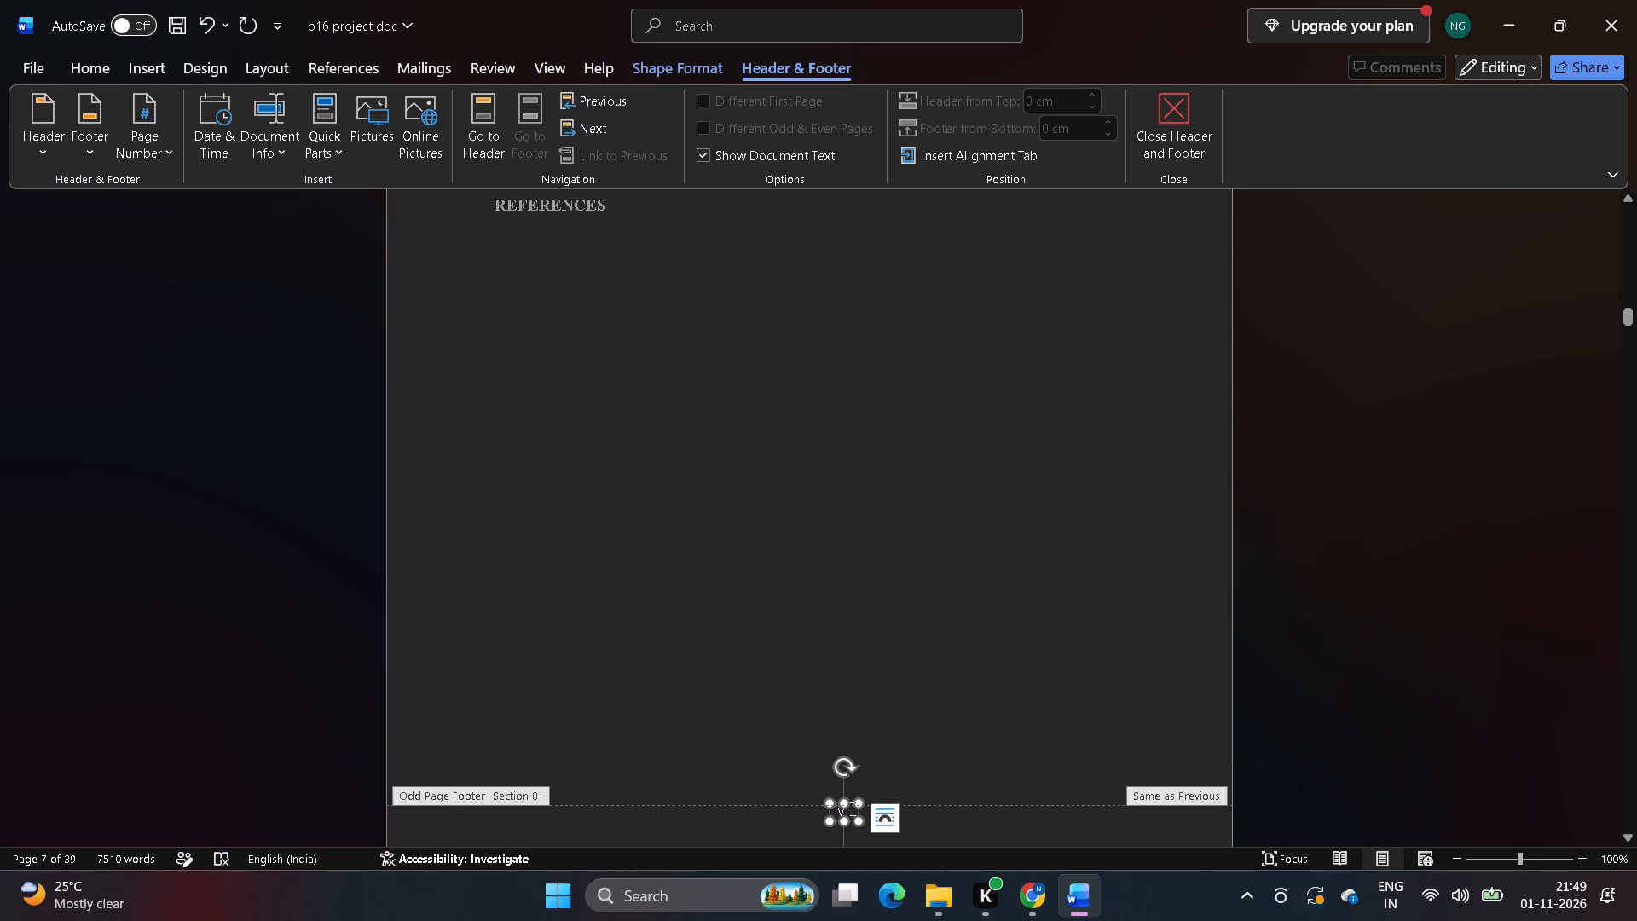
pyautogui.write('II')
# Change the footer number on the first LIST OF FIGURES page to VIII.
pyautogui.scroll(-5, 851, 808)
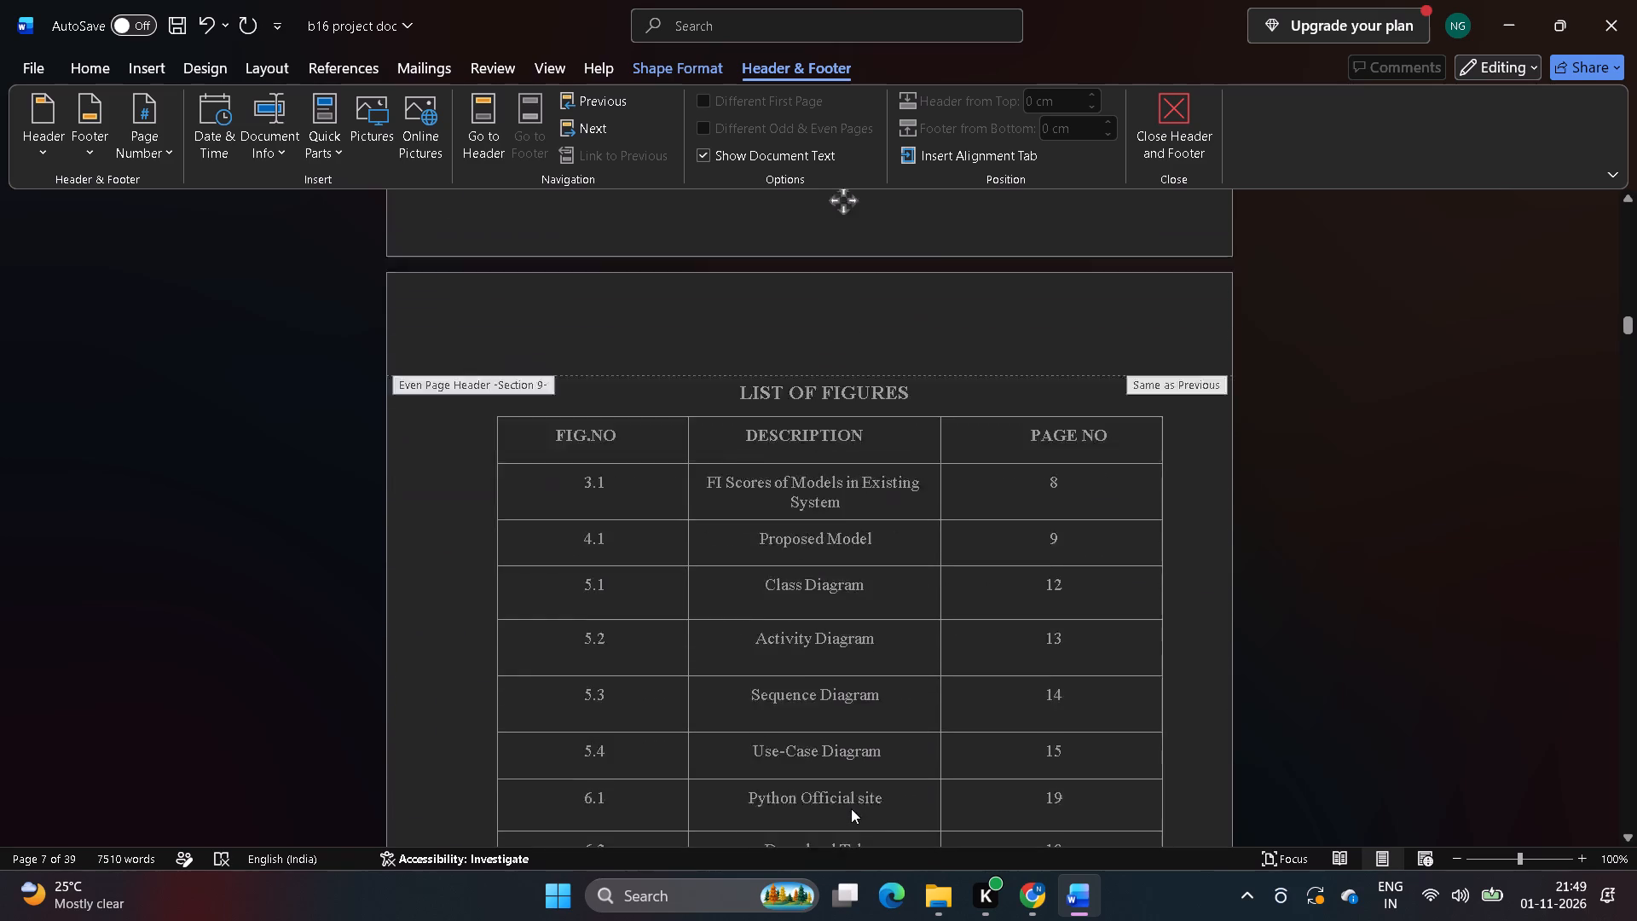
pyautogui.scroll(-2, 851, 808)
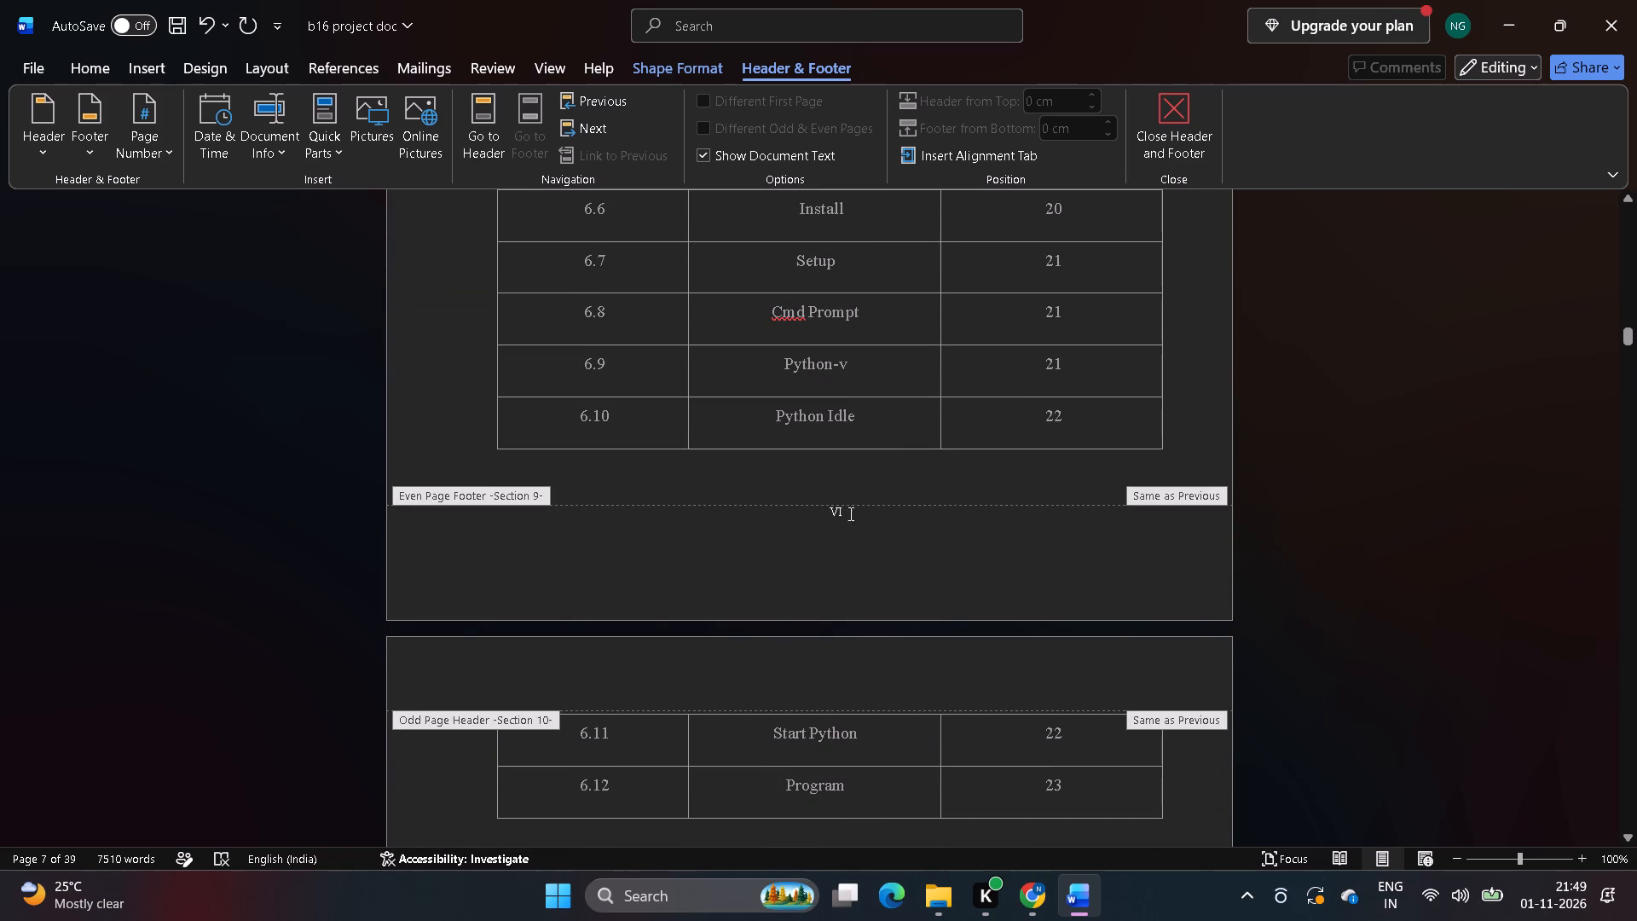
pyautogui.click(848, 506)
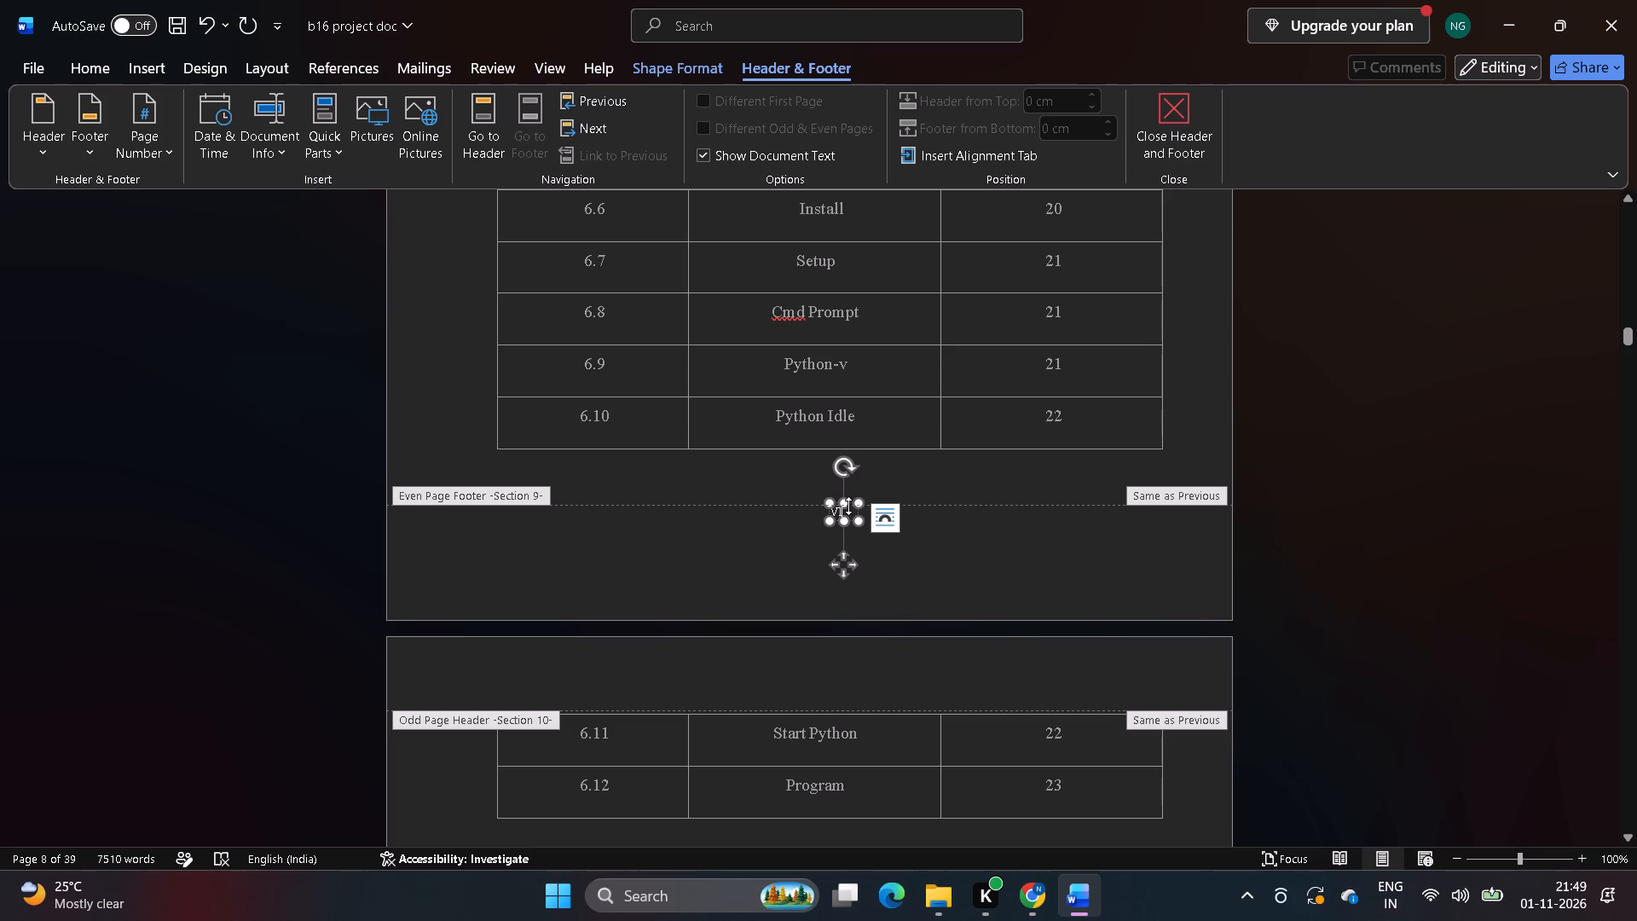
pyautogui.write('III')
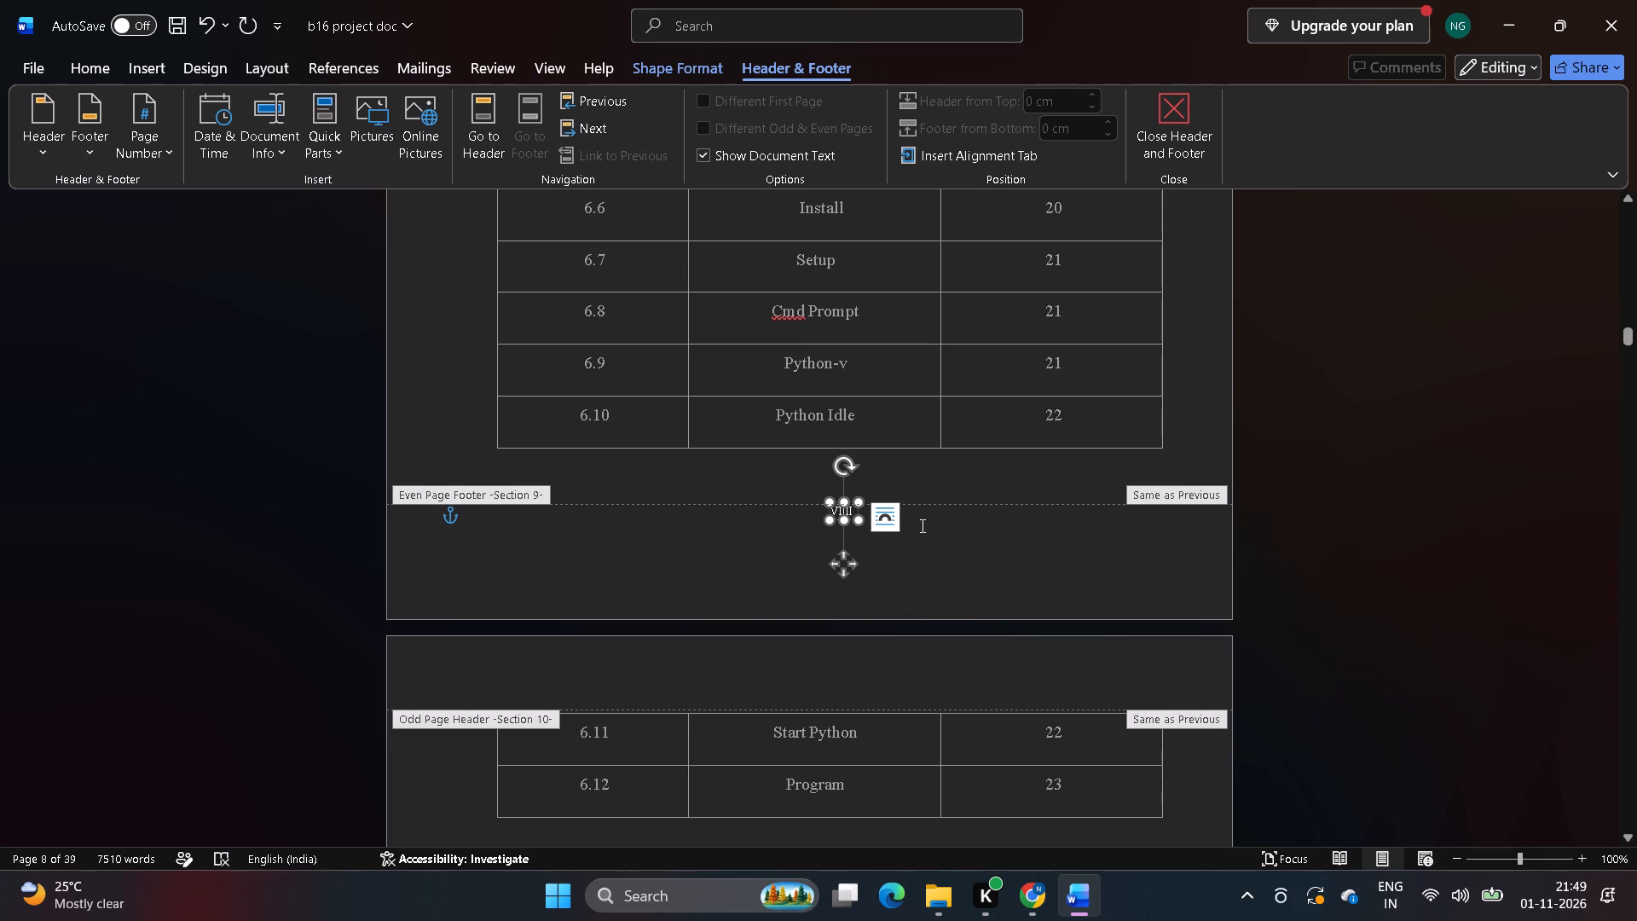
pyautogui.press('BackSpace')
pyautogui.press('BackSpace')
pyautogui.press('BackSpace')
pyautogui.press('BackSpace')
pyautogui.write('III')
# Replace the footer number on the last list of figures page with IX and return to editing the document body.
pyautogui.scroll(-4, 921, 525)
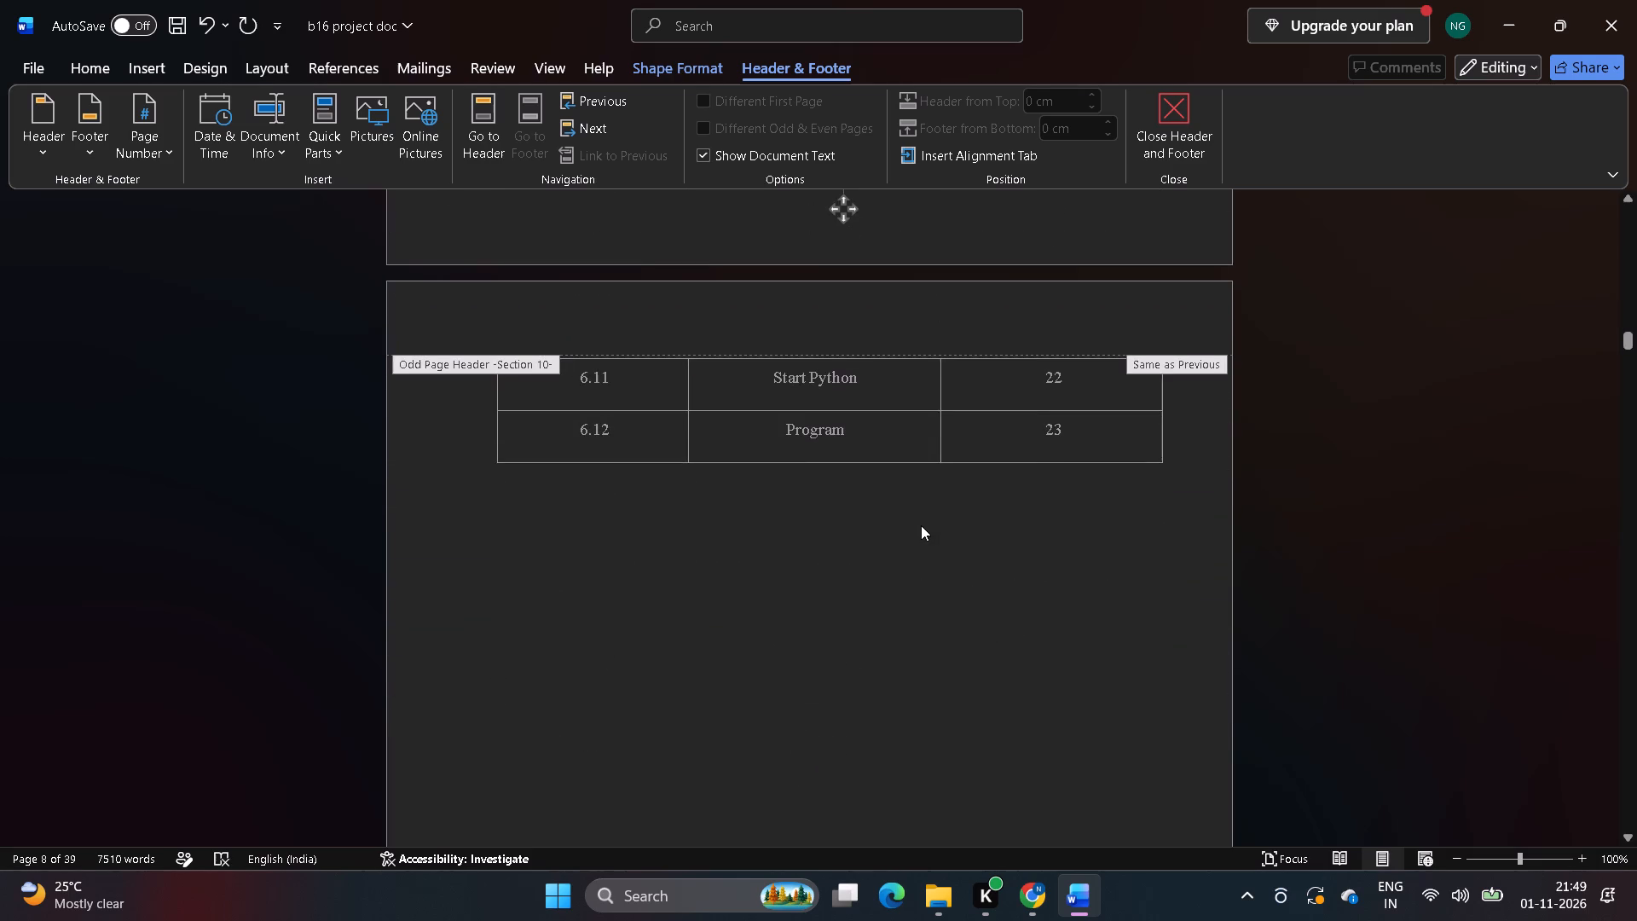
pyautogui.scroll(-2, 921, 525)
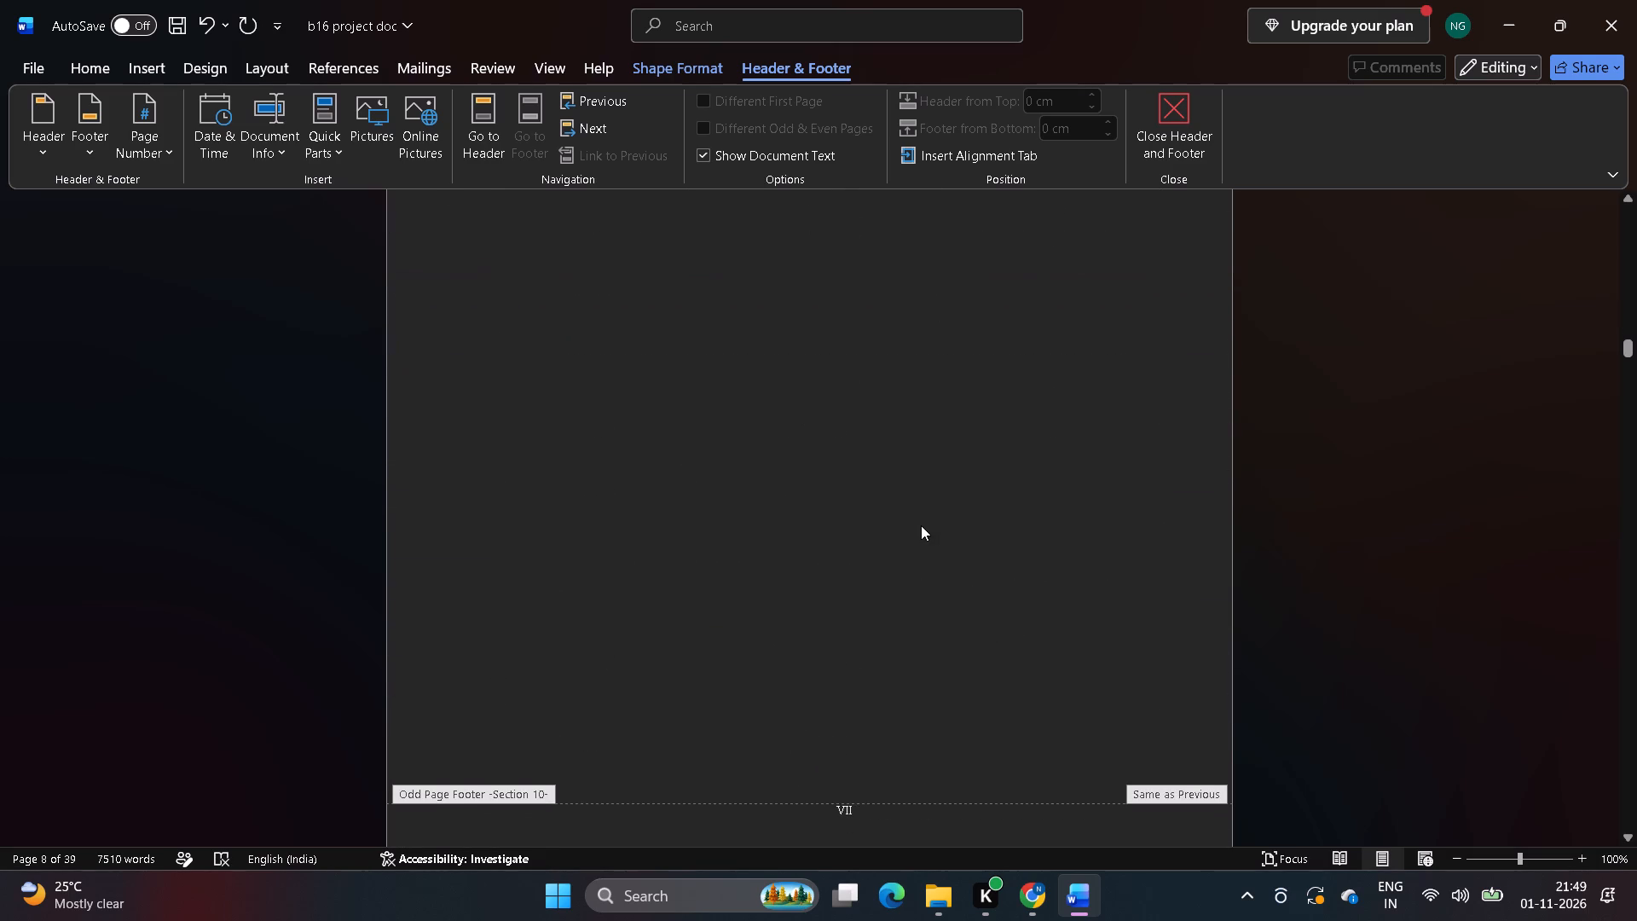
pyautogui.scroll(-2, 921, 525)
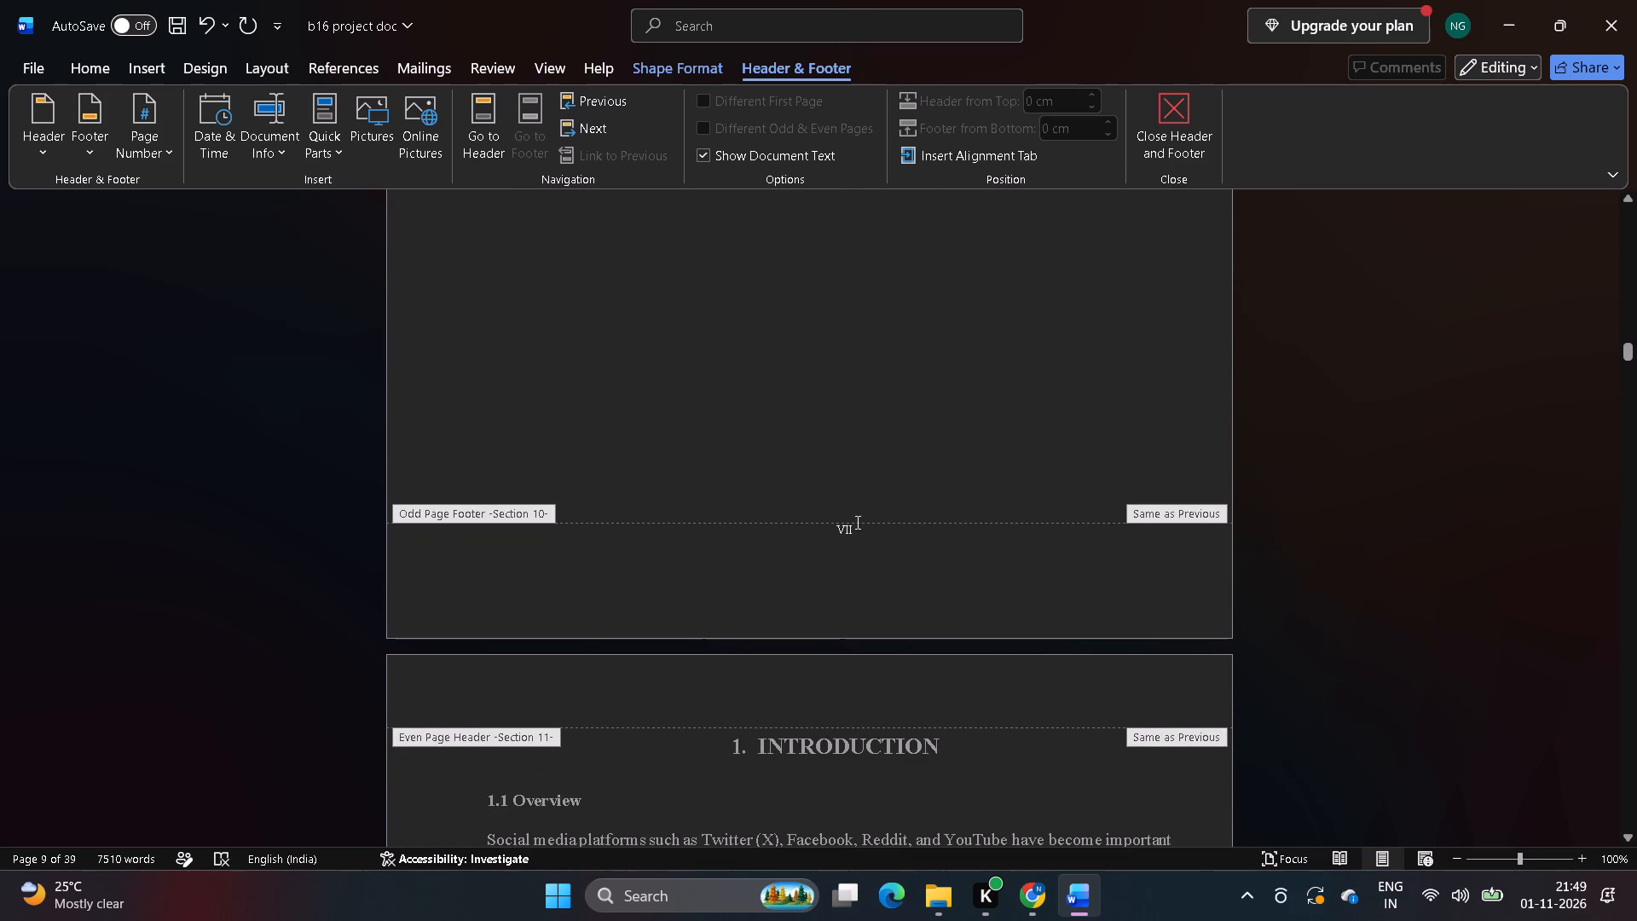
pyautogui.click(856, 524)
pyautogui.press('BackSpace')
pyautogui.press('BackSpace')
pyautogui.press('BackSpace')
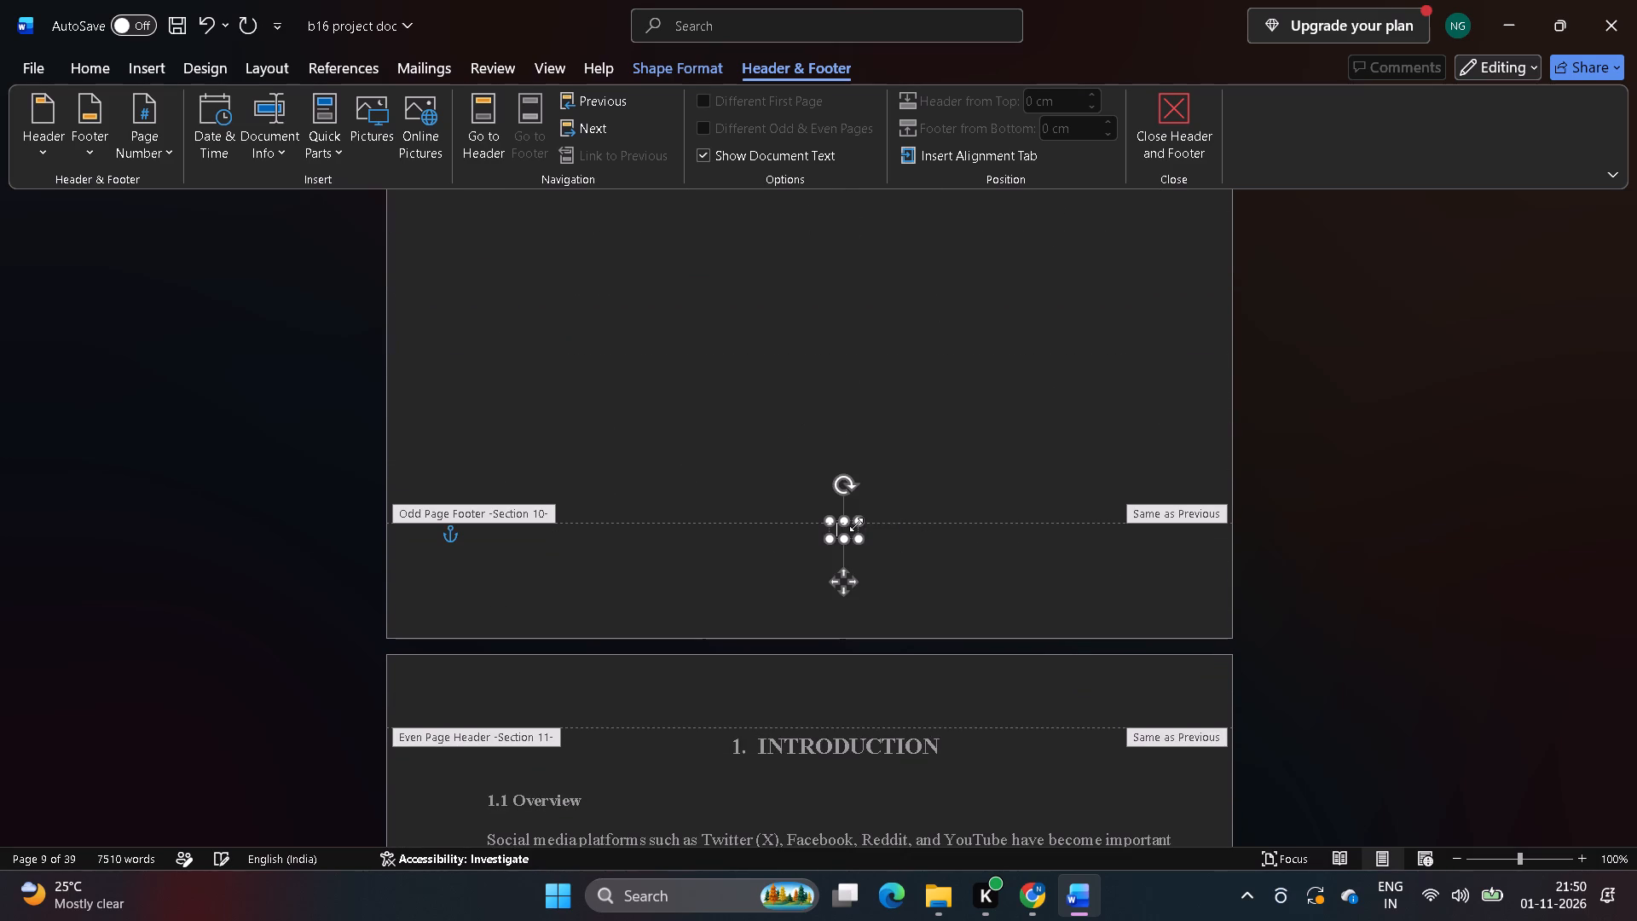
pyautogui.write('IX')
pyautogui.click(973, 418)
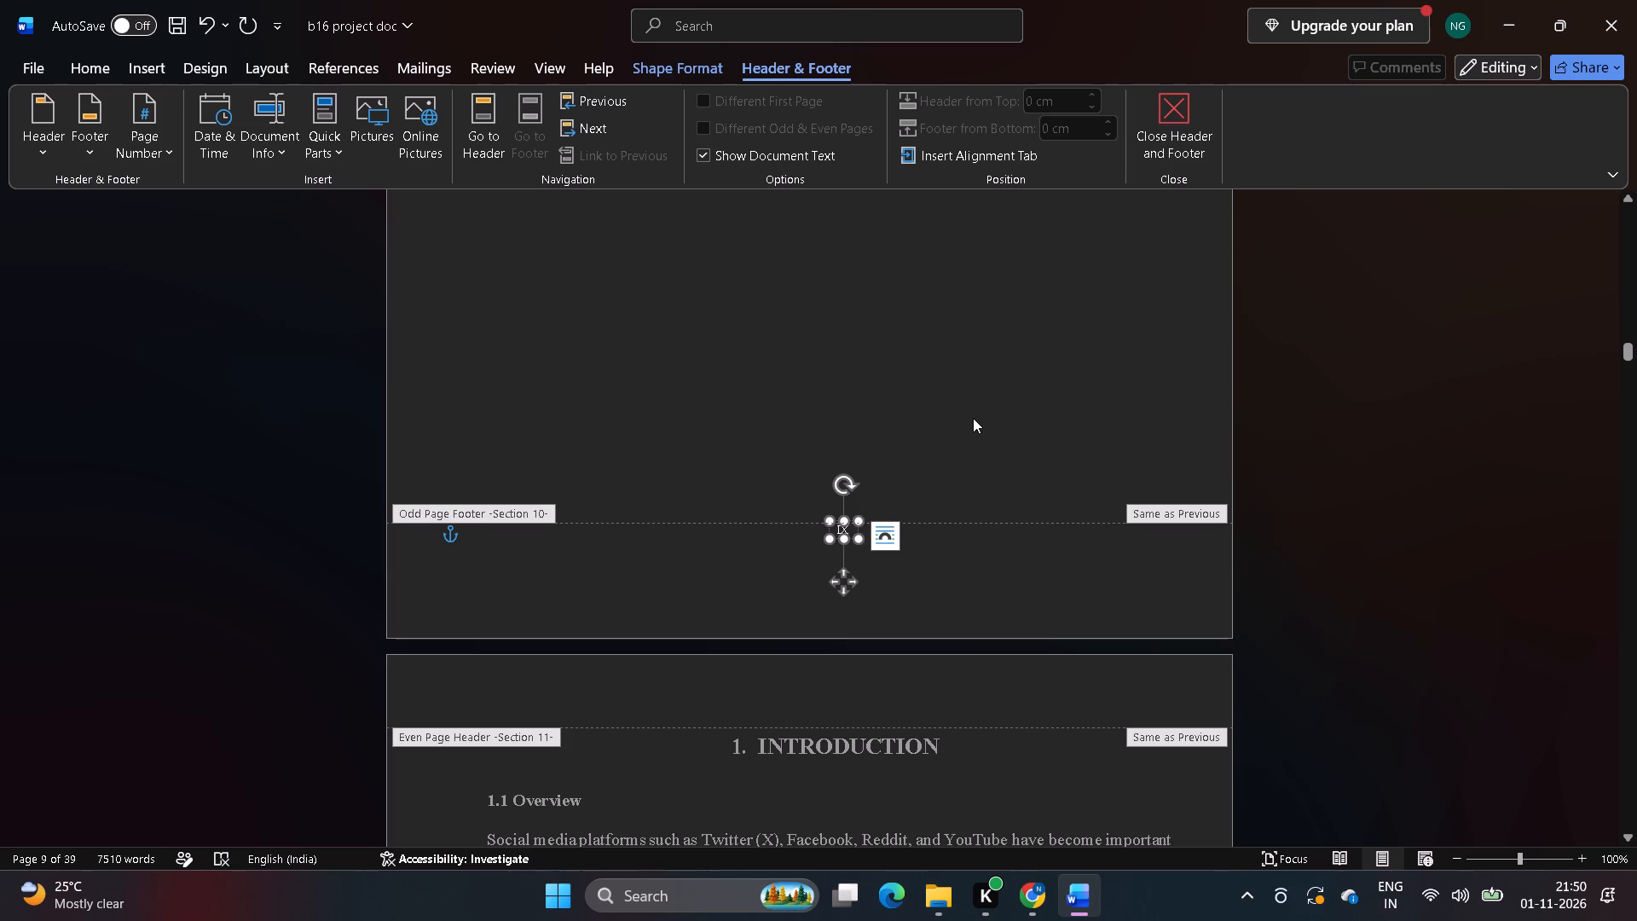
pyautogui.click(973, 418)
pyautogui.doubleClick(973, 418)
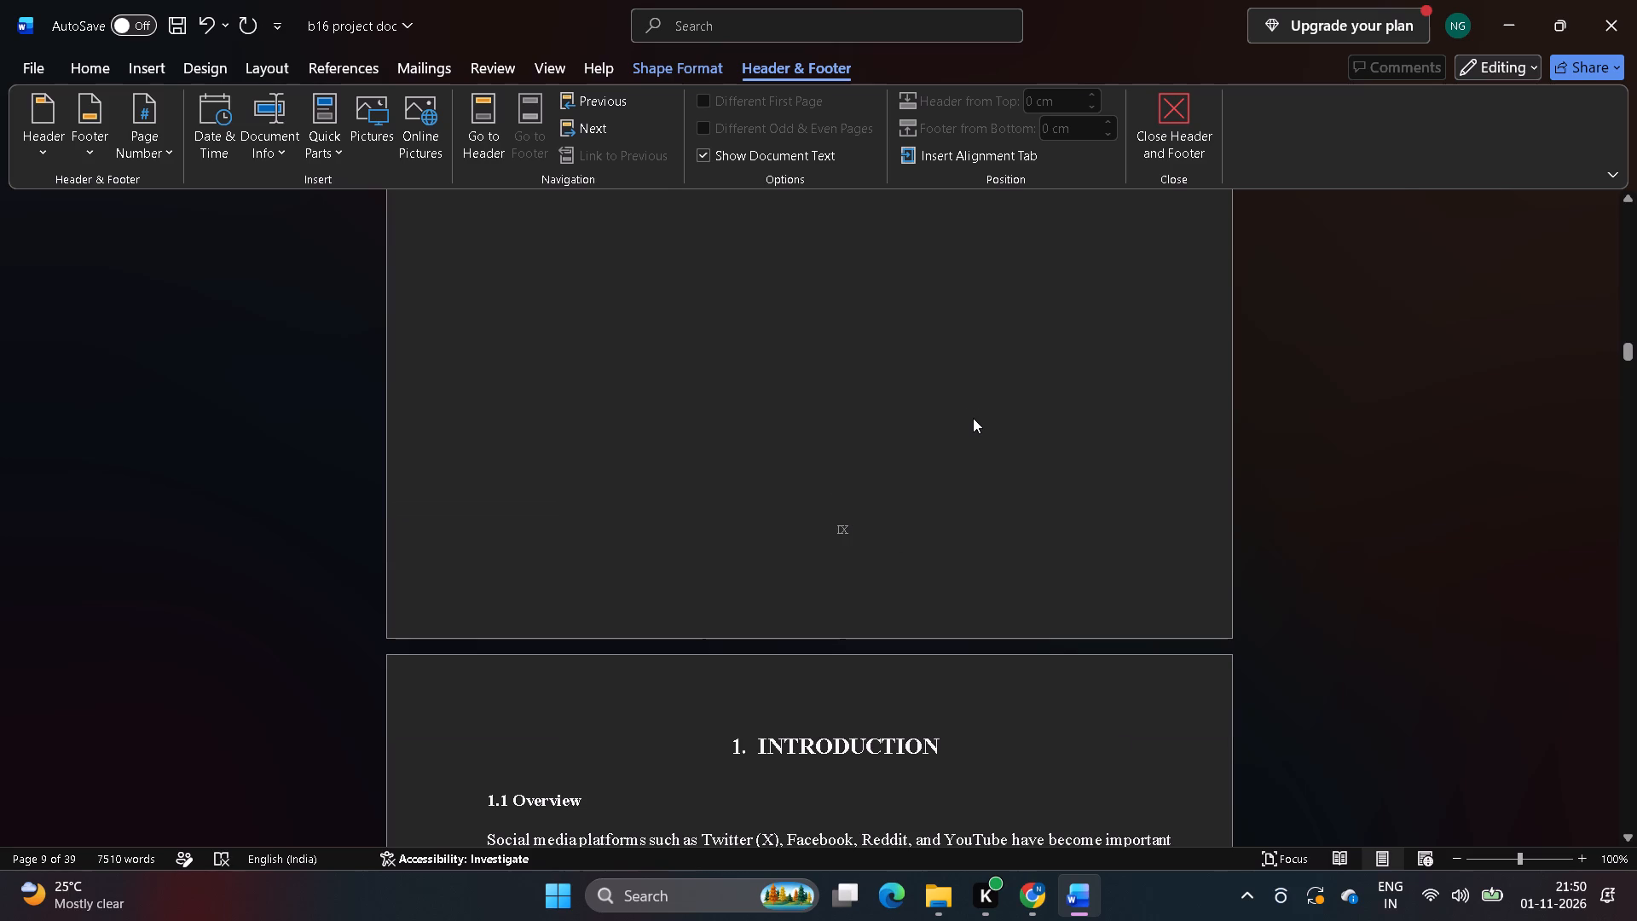
# Review the footer numbers on the Chapter 1 Introduction pages, and go back up to the cover page.
pyautogui.scroll(-1, 973, 418)
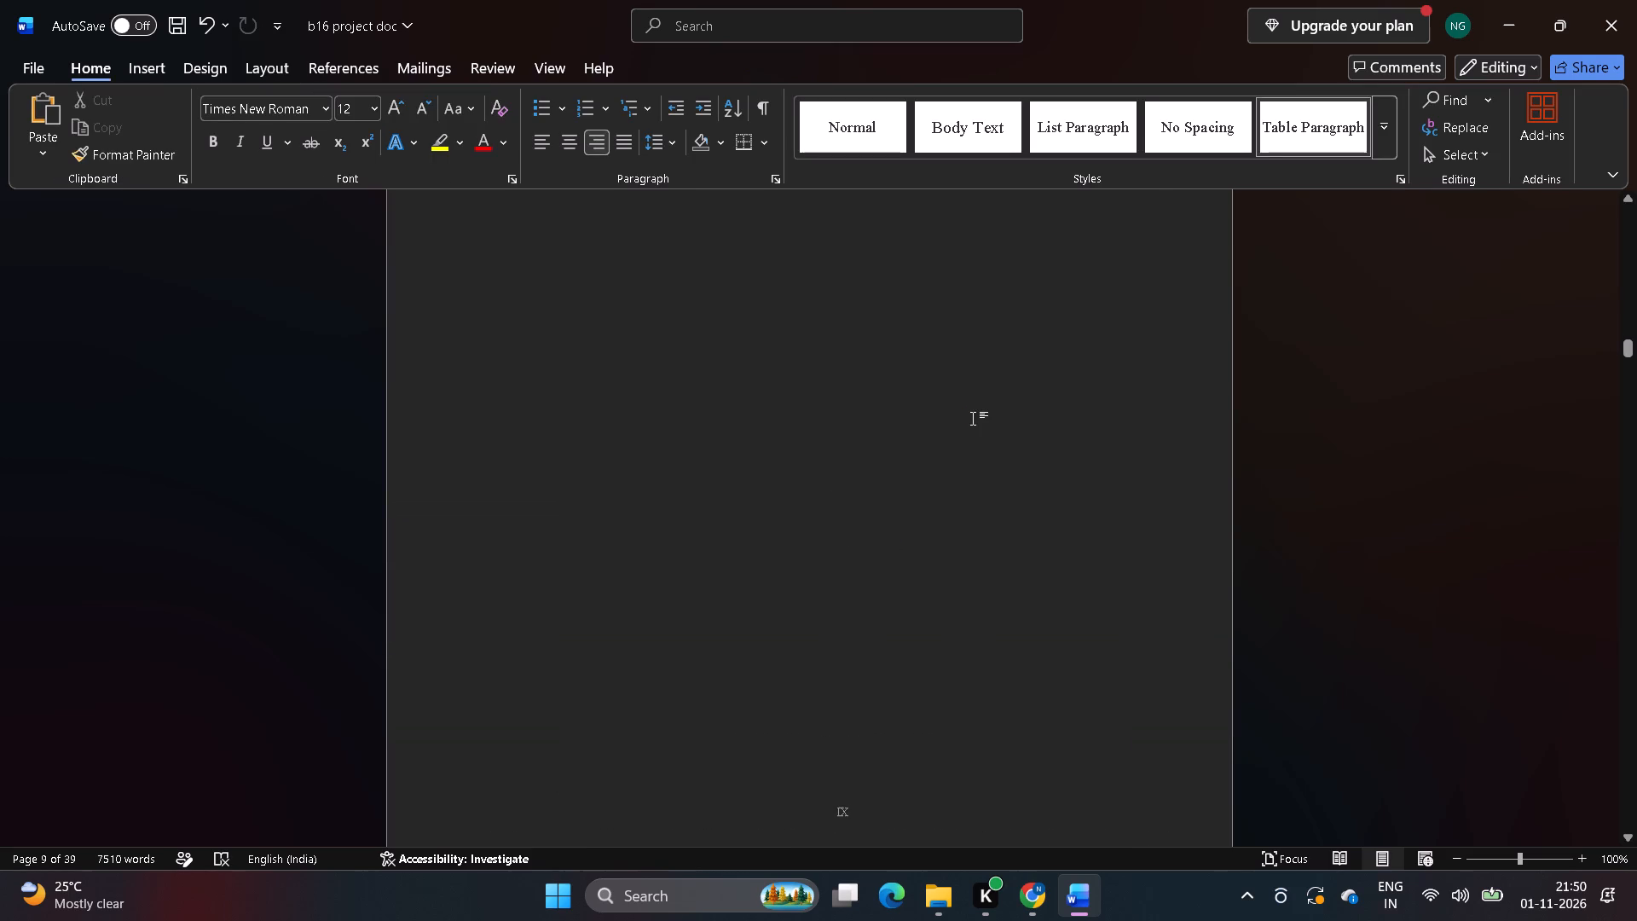
pyautogui.scroll(-3, 973, 418)
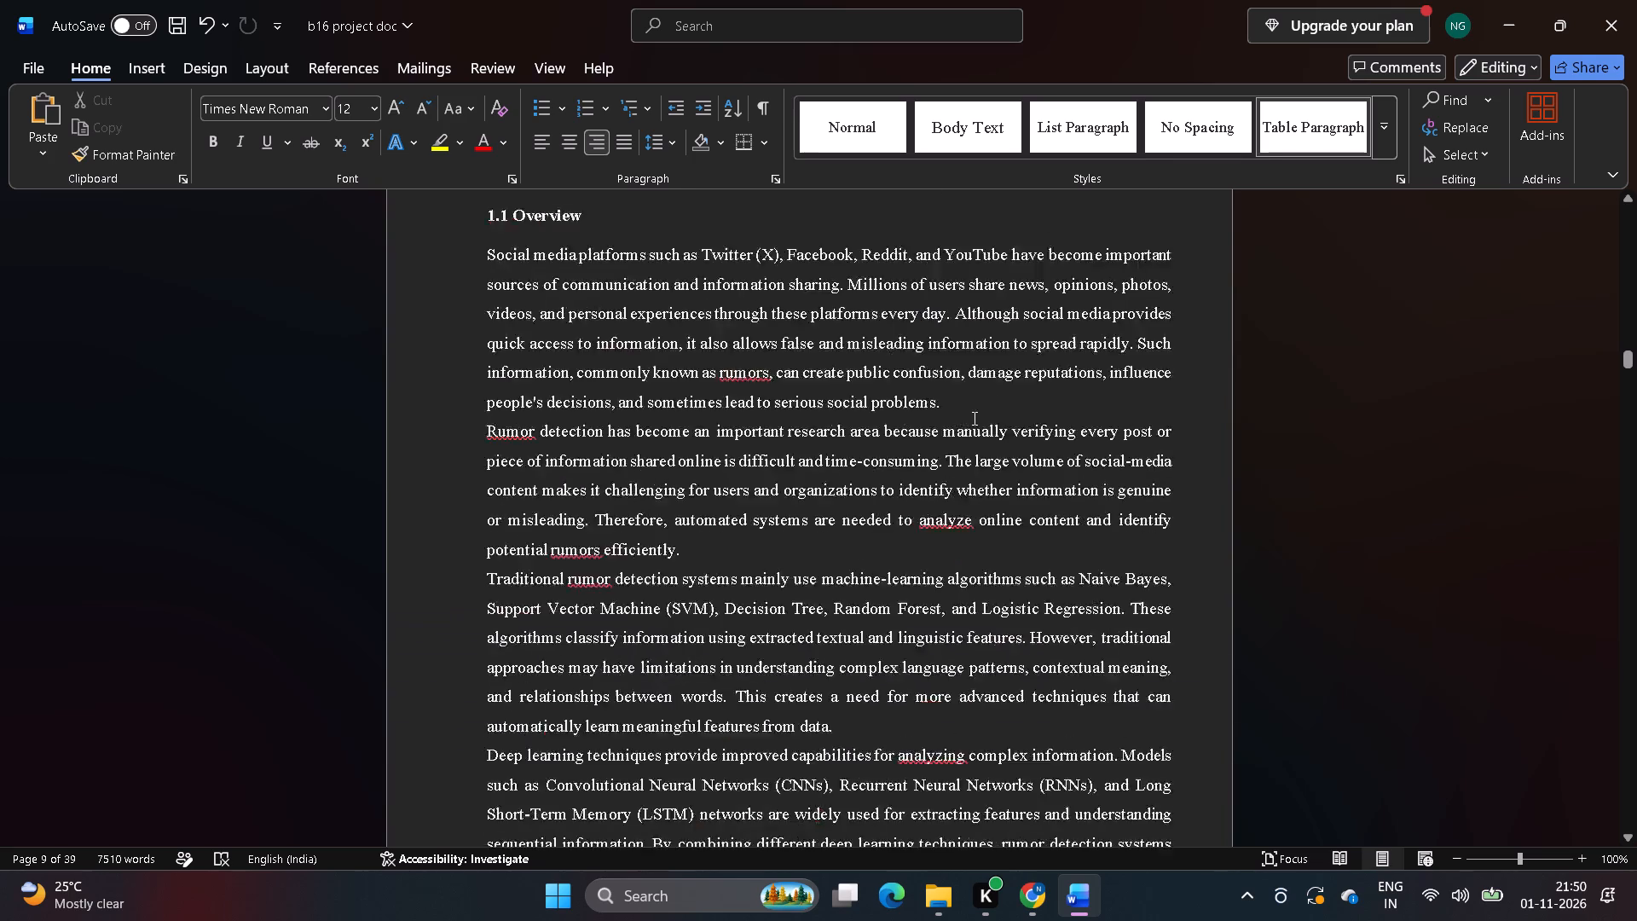
pyautogui.scroll(-6, 973, 418)
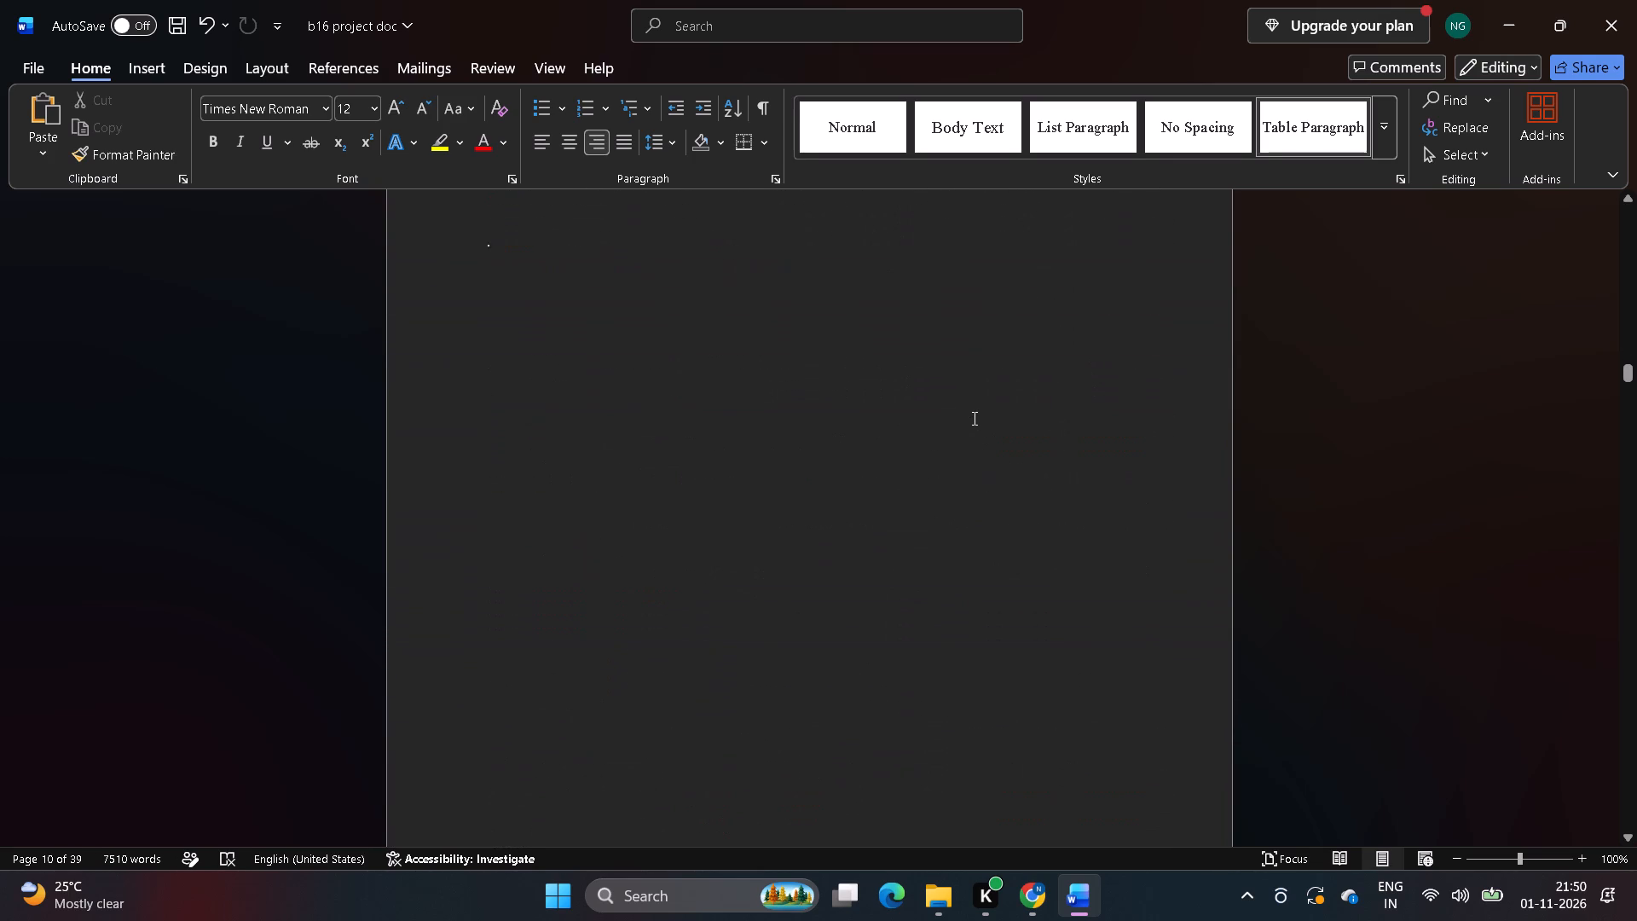
pyautogui.scroll(-9, 973, 418)
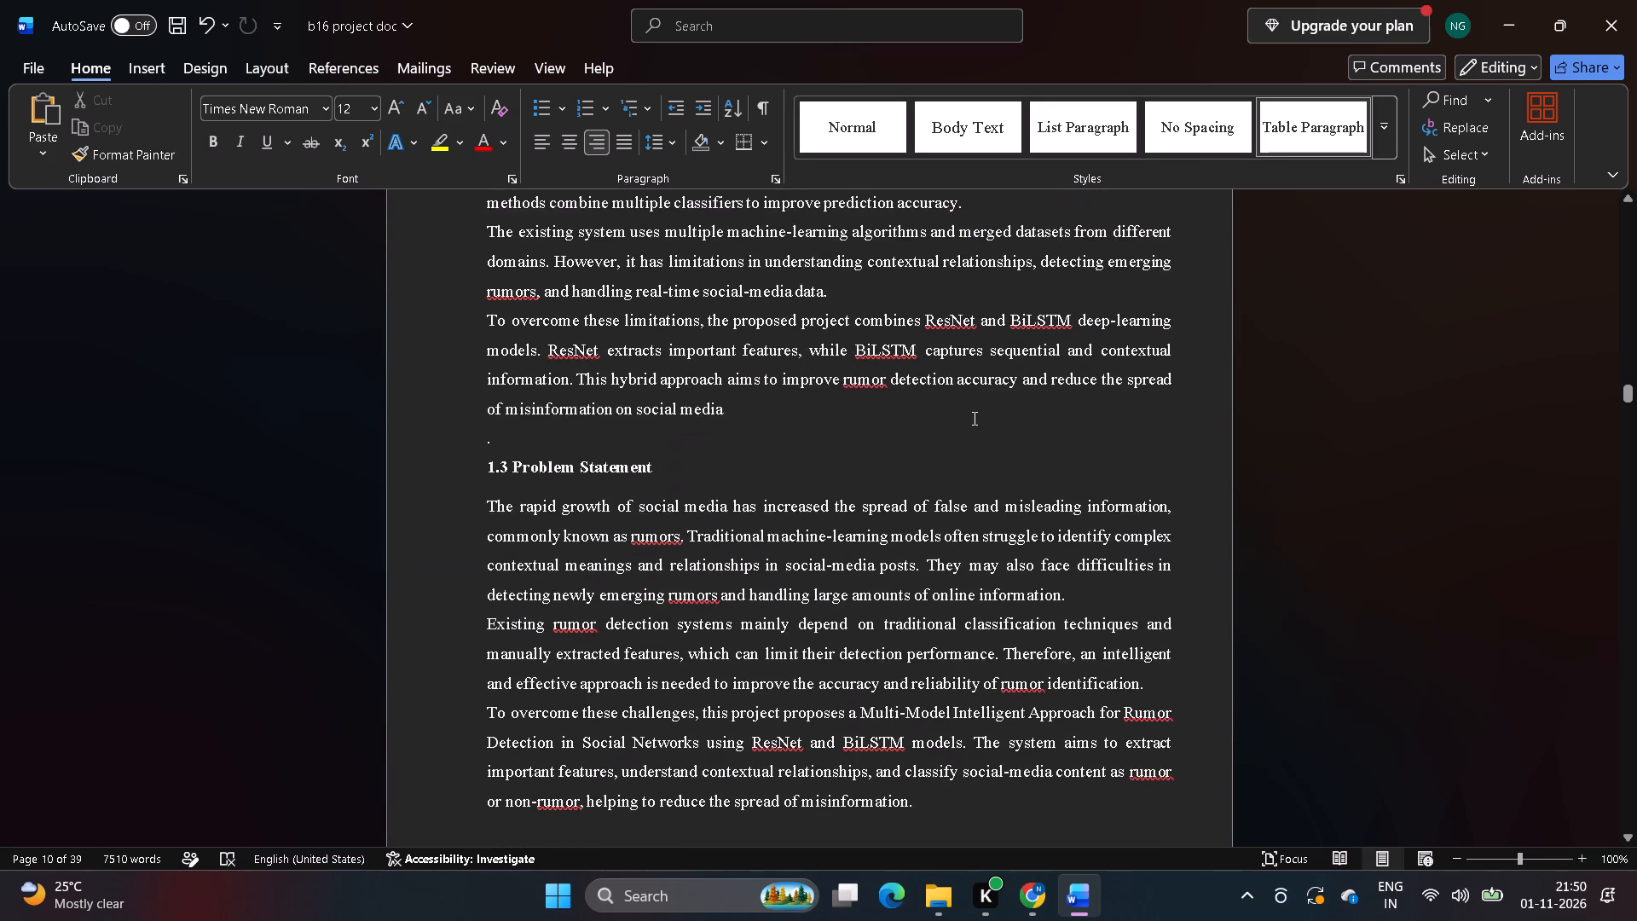
pyautogui.scroll(-7, 973, 418)
pyautogui.scroll(11, 973, 418)
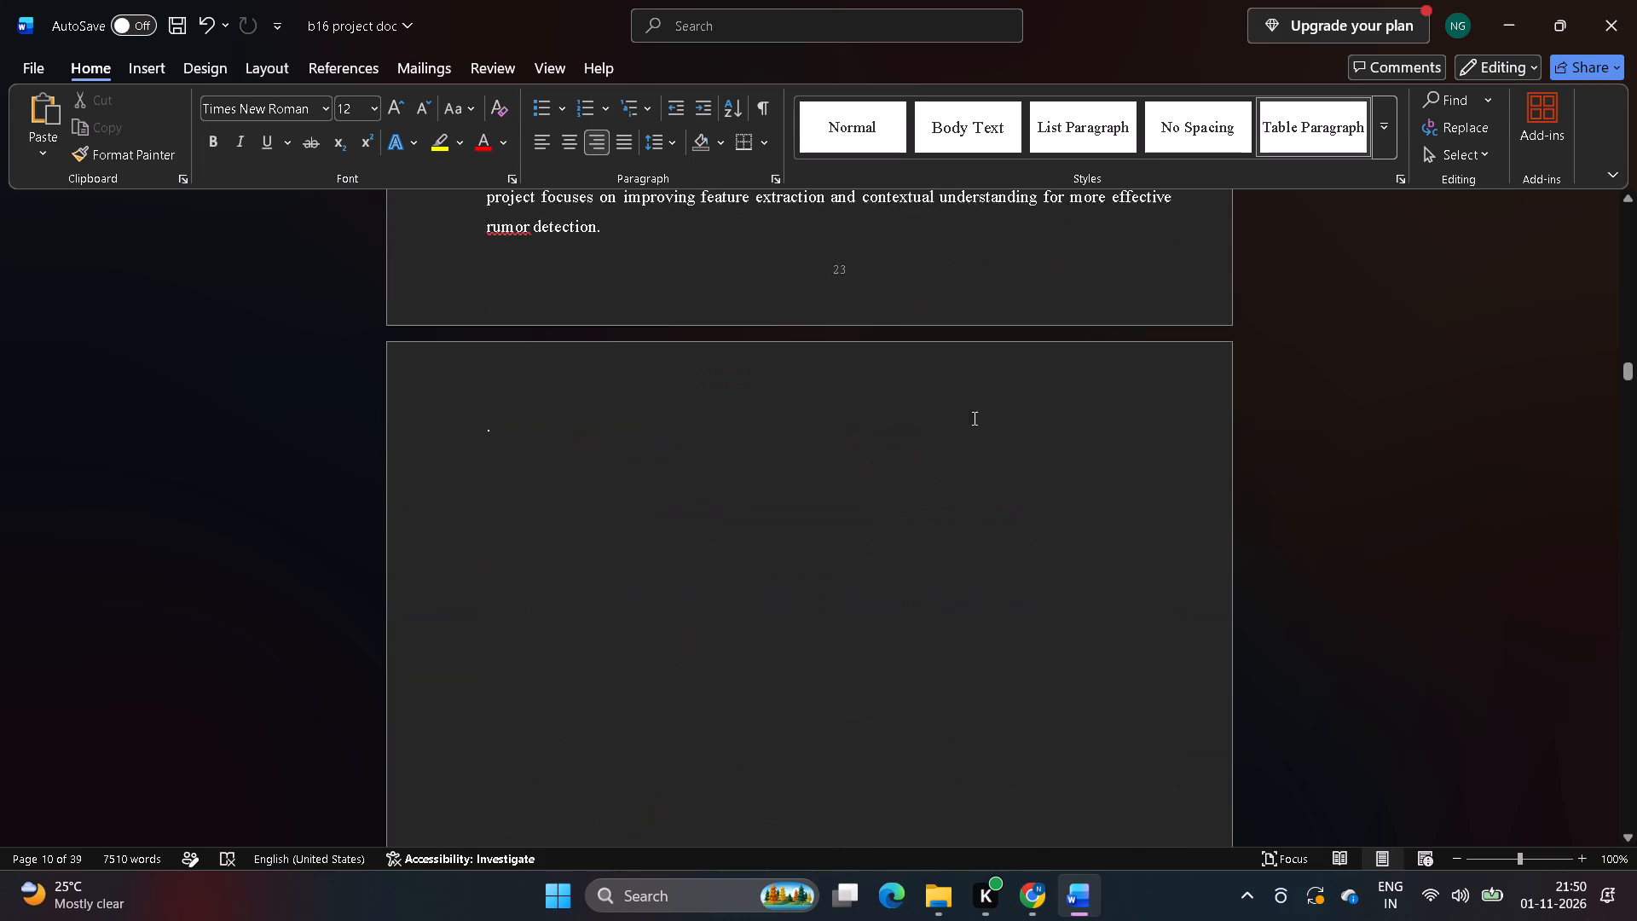
pyautogui.scroll(8, 973, 418)
pyautogui.scroll(14, 973, 418)
pyautogui.scroll(-3, 973, 418)
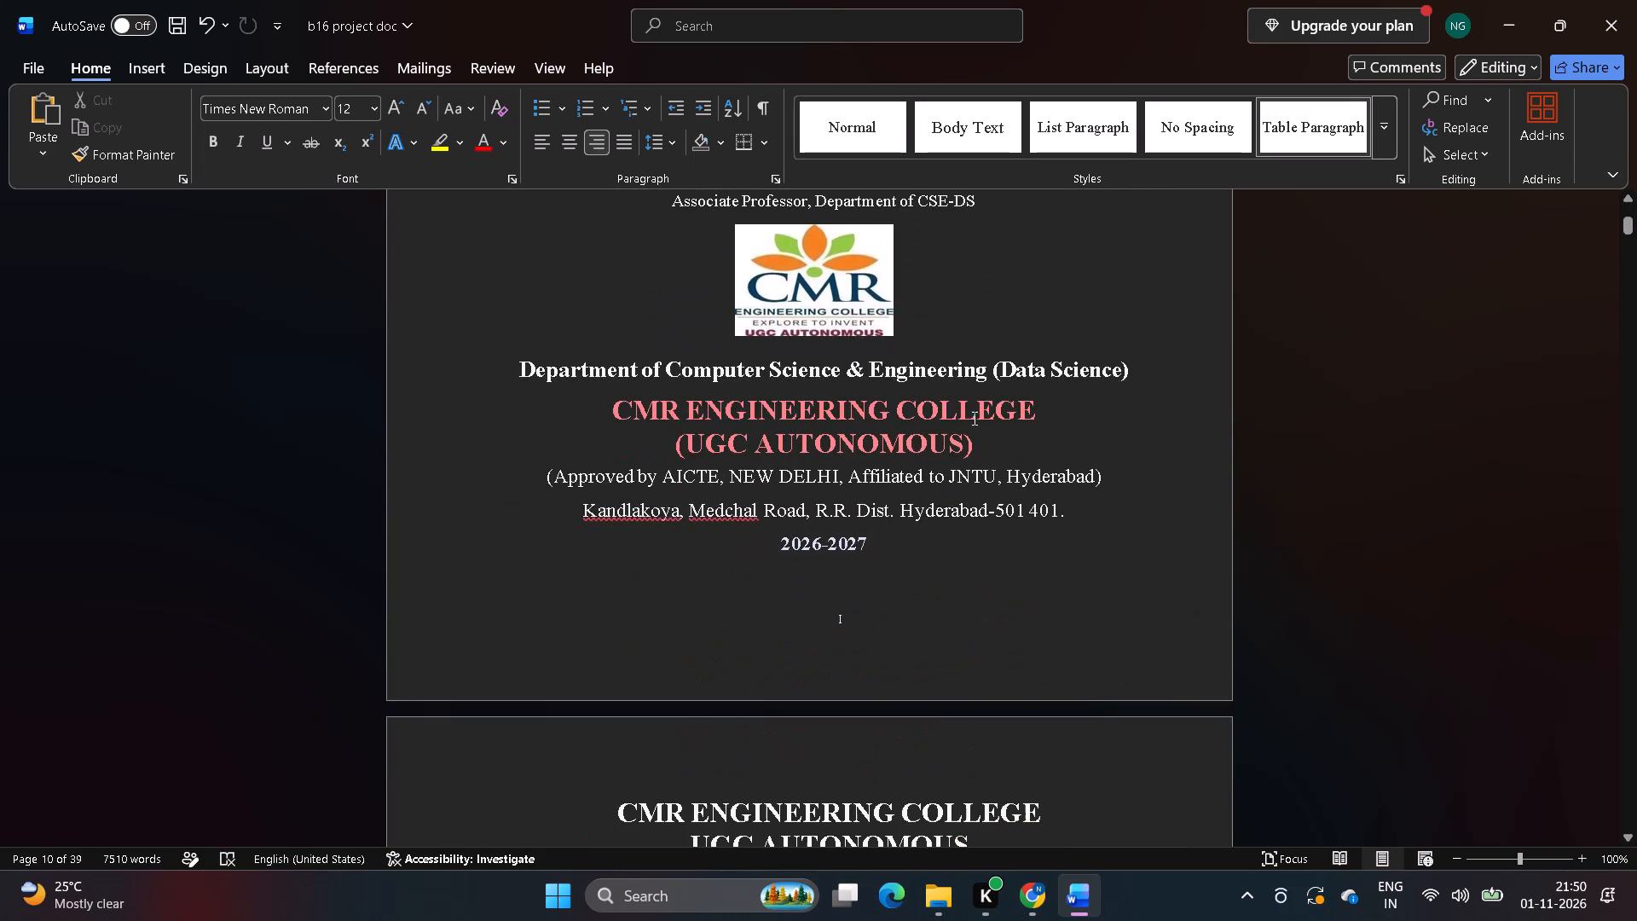
# Close the b16 project report without saving its changes.
pyautogui.click(1636, 0)
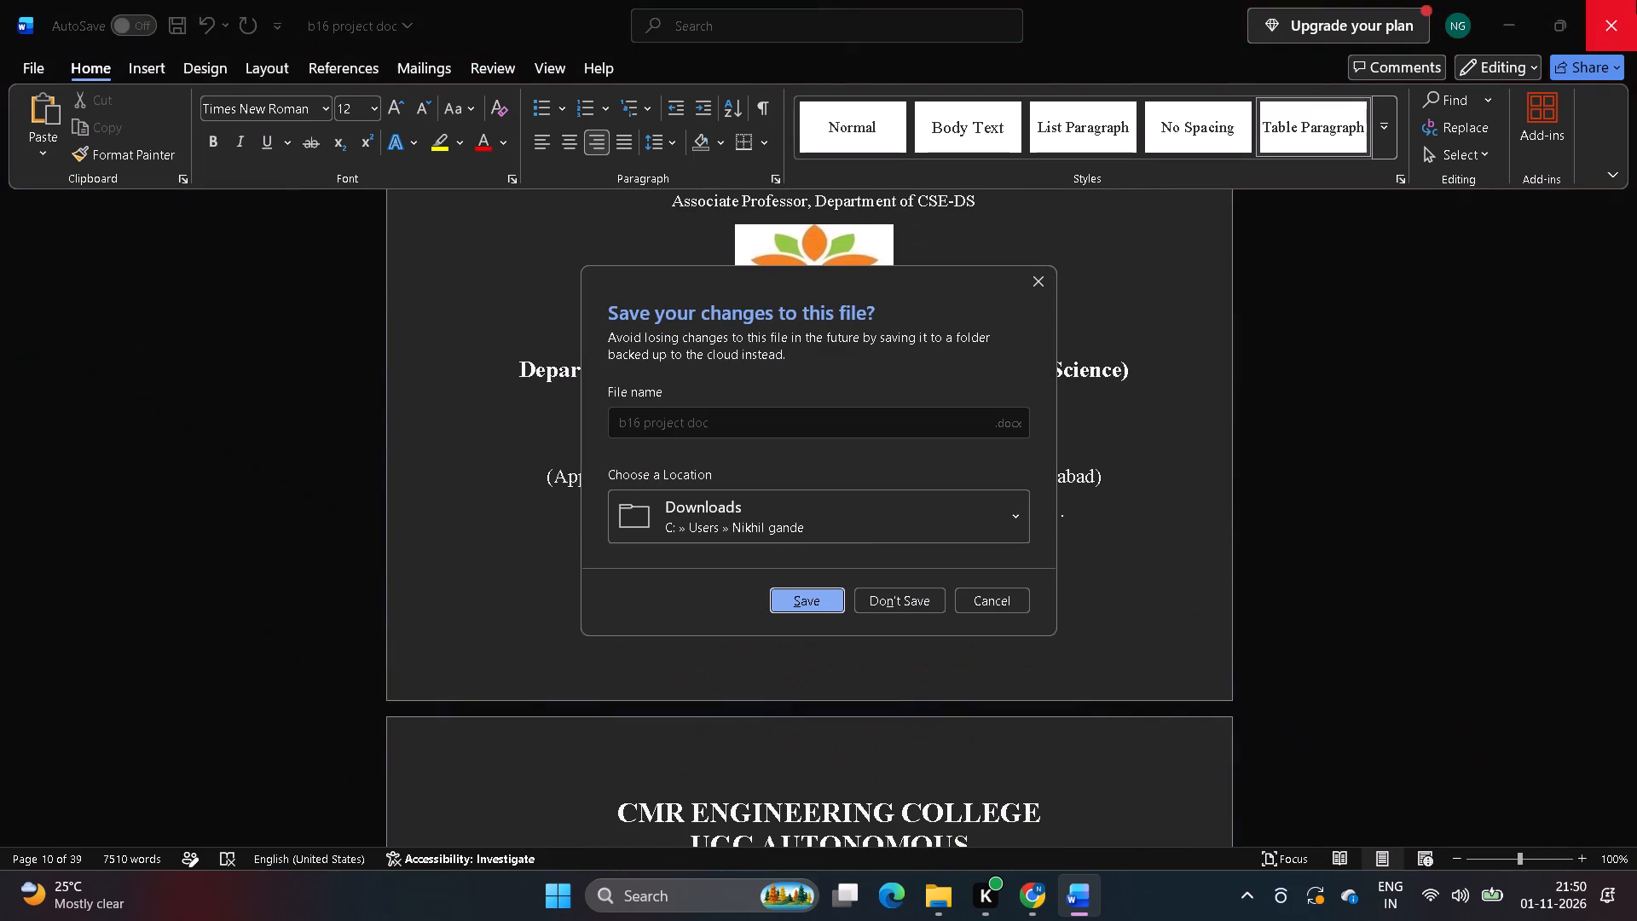
pyautogui.click(909, 605)
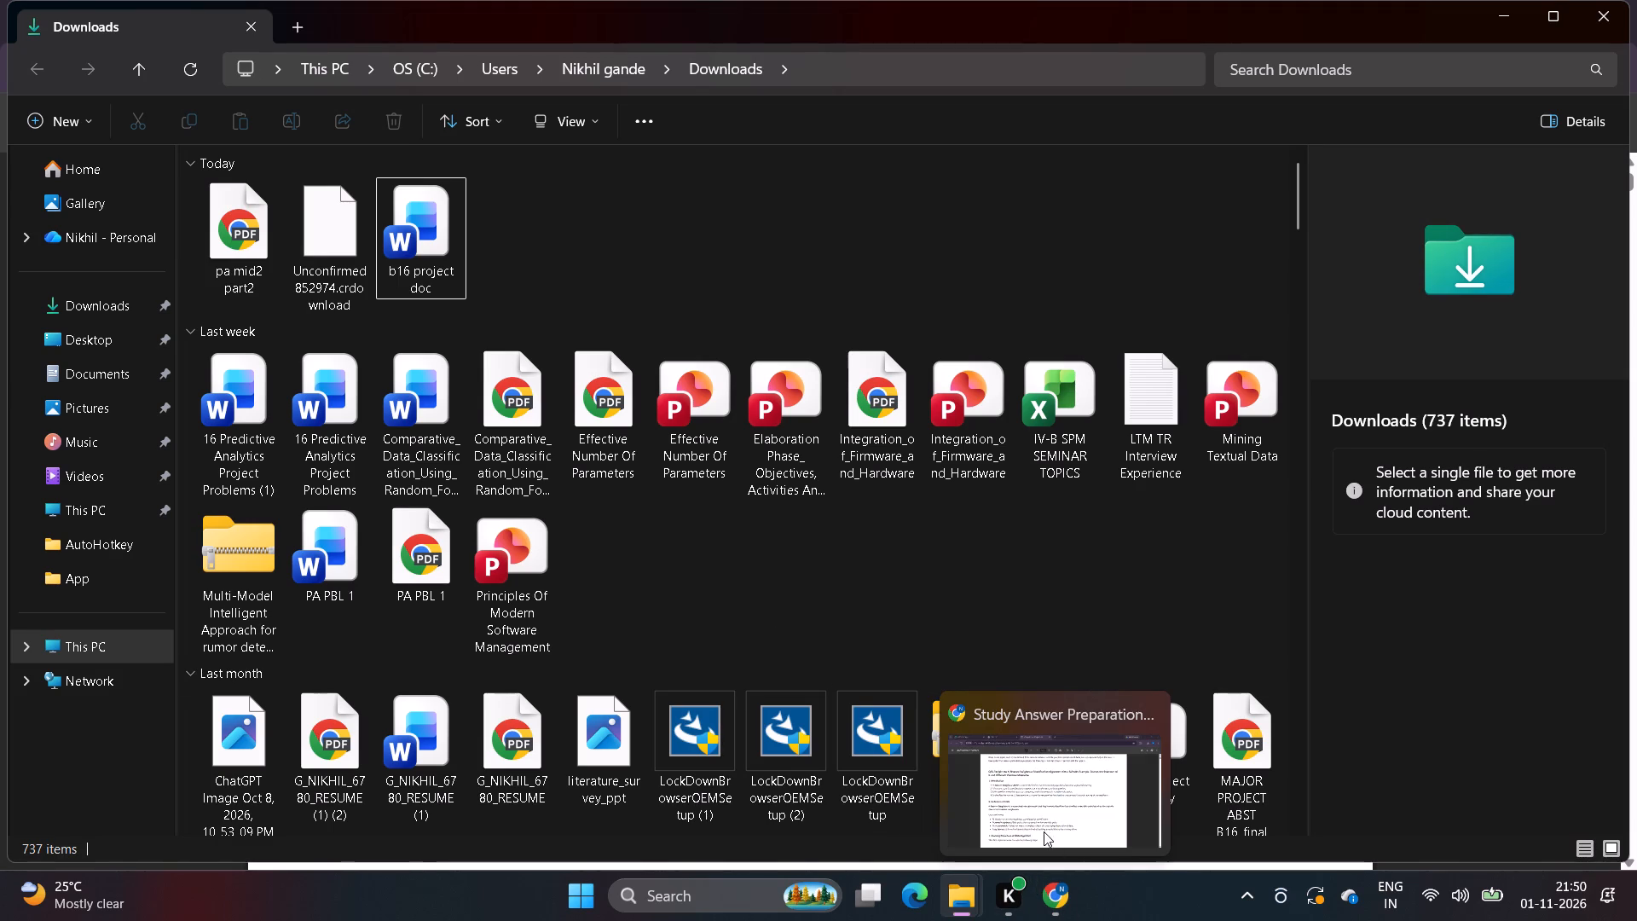
# Switch to Chrome and bring up the Study Answer Preparation PDF.
pyautogui.click(1040, 817)
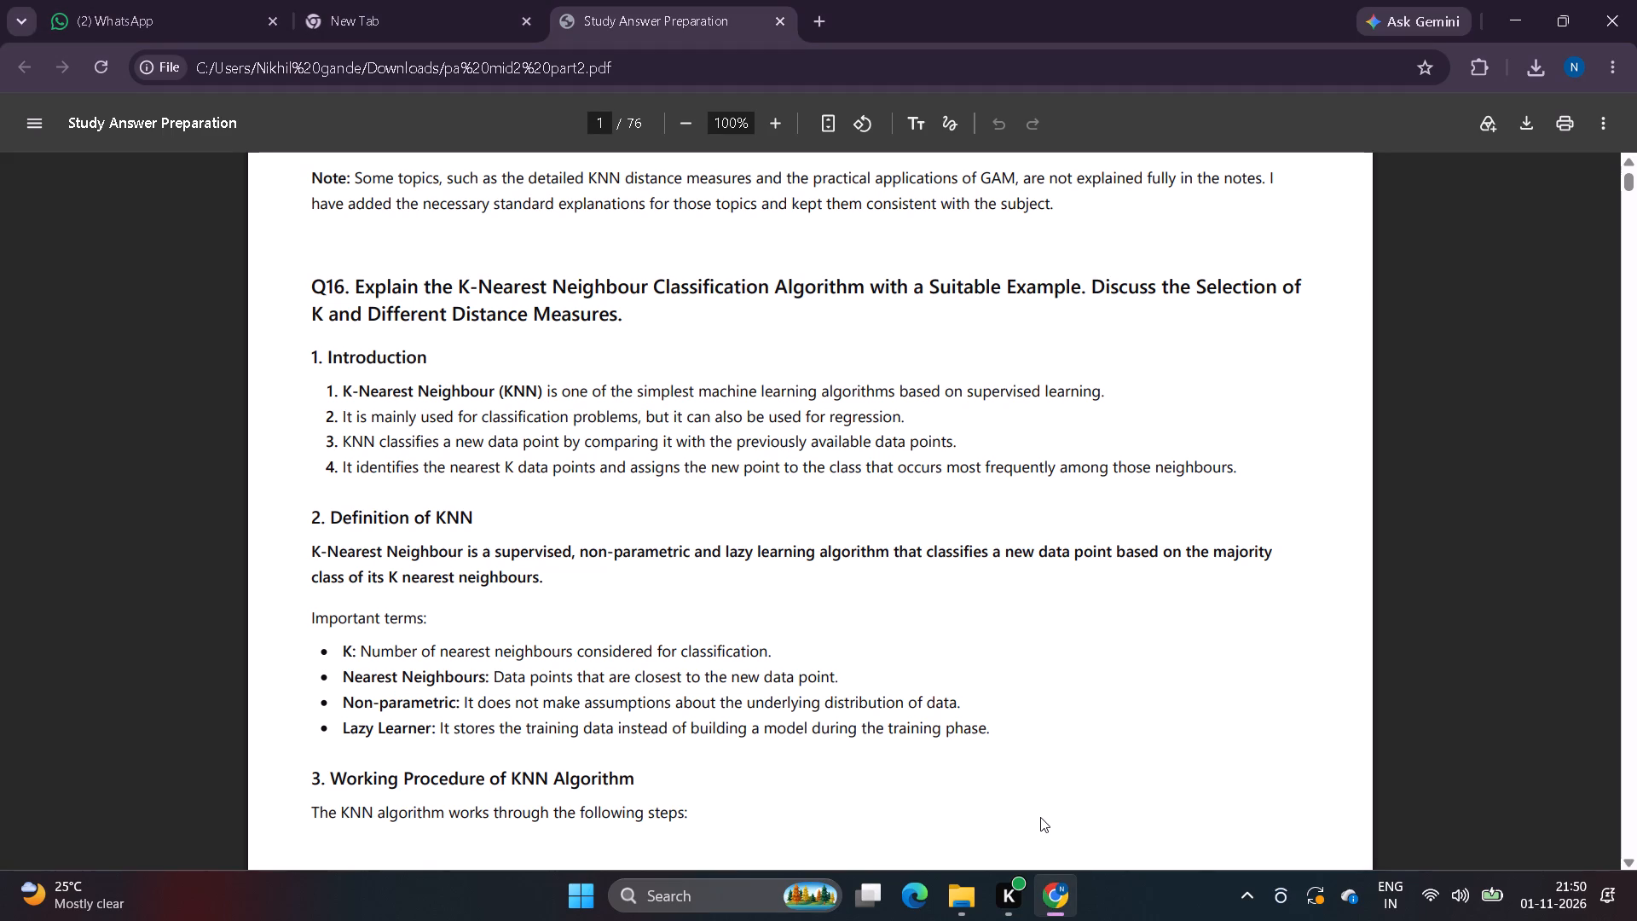
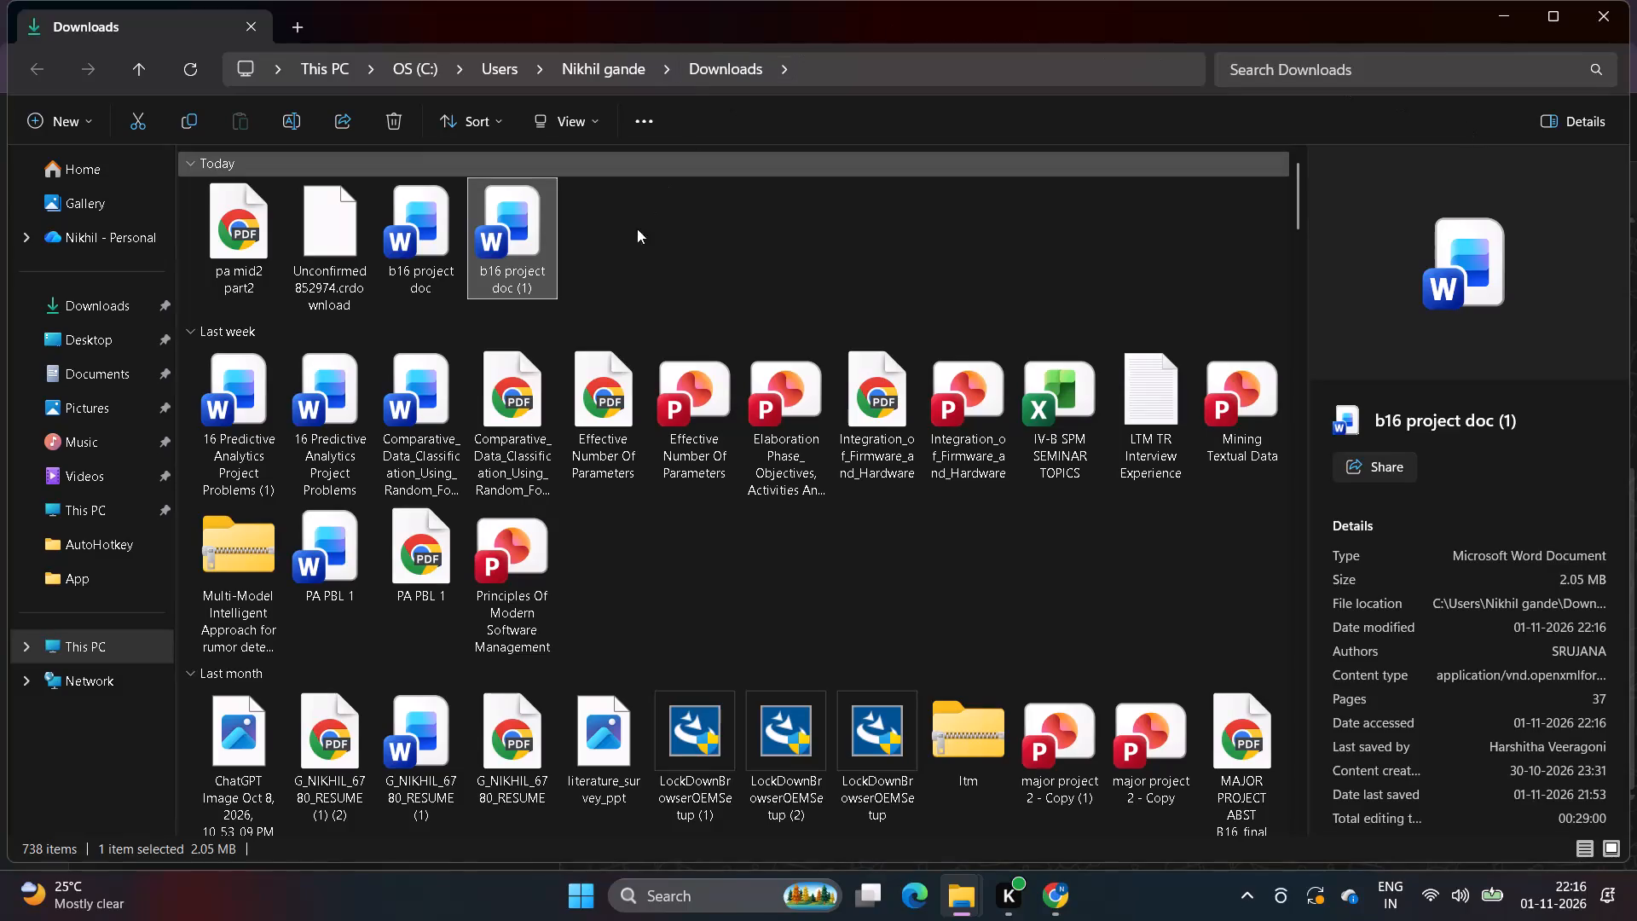
# Open the Word document b16 project doc (1) from the Downloads folder.
pyautogui.doubleClick(545, 235)
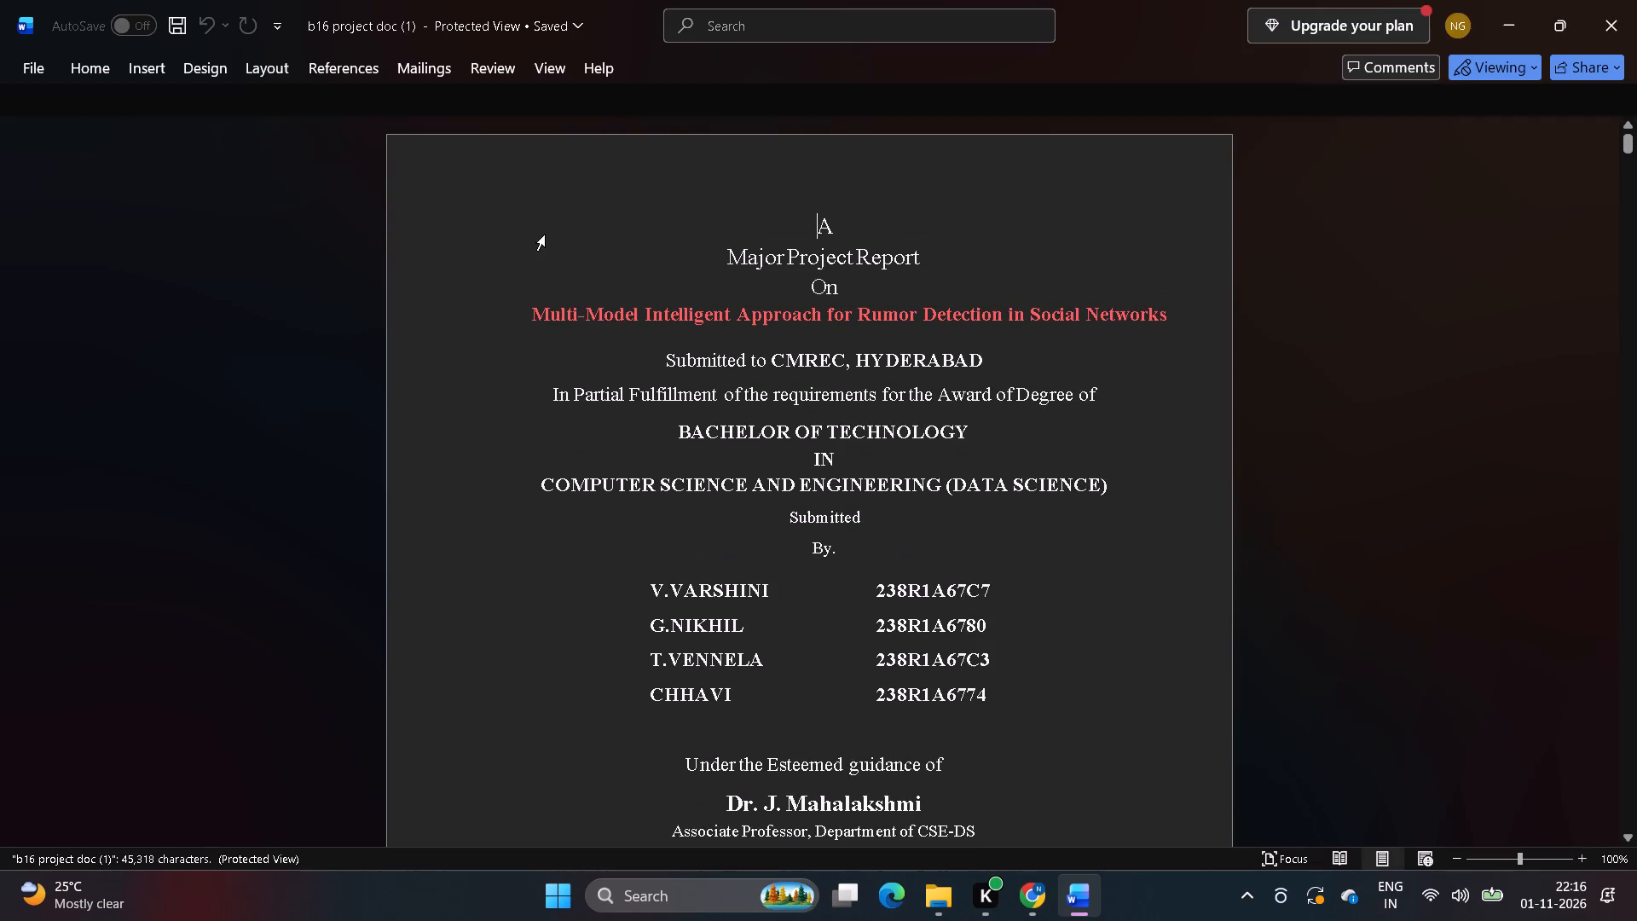
# Look through the report's opening pages from the cover to the Abstract, checking their footer numbering.
pyautogui.scroll(-4, 739, 502)
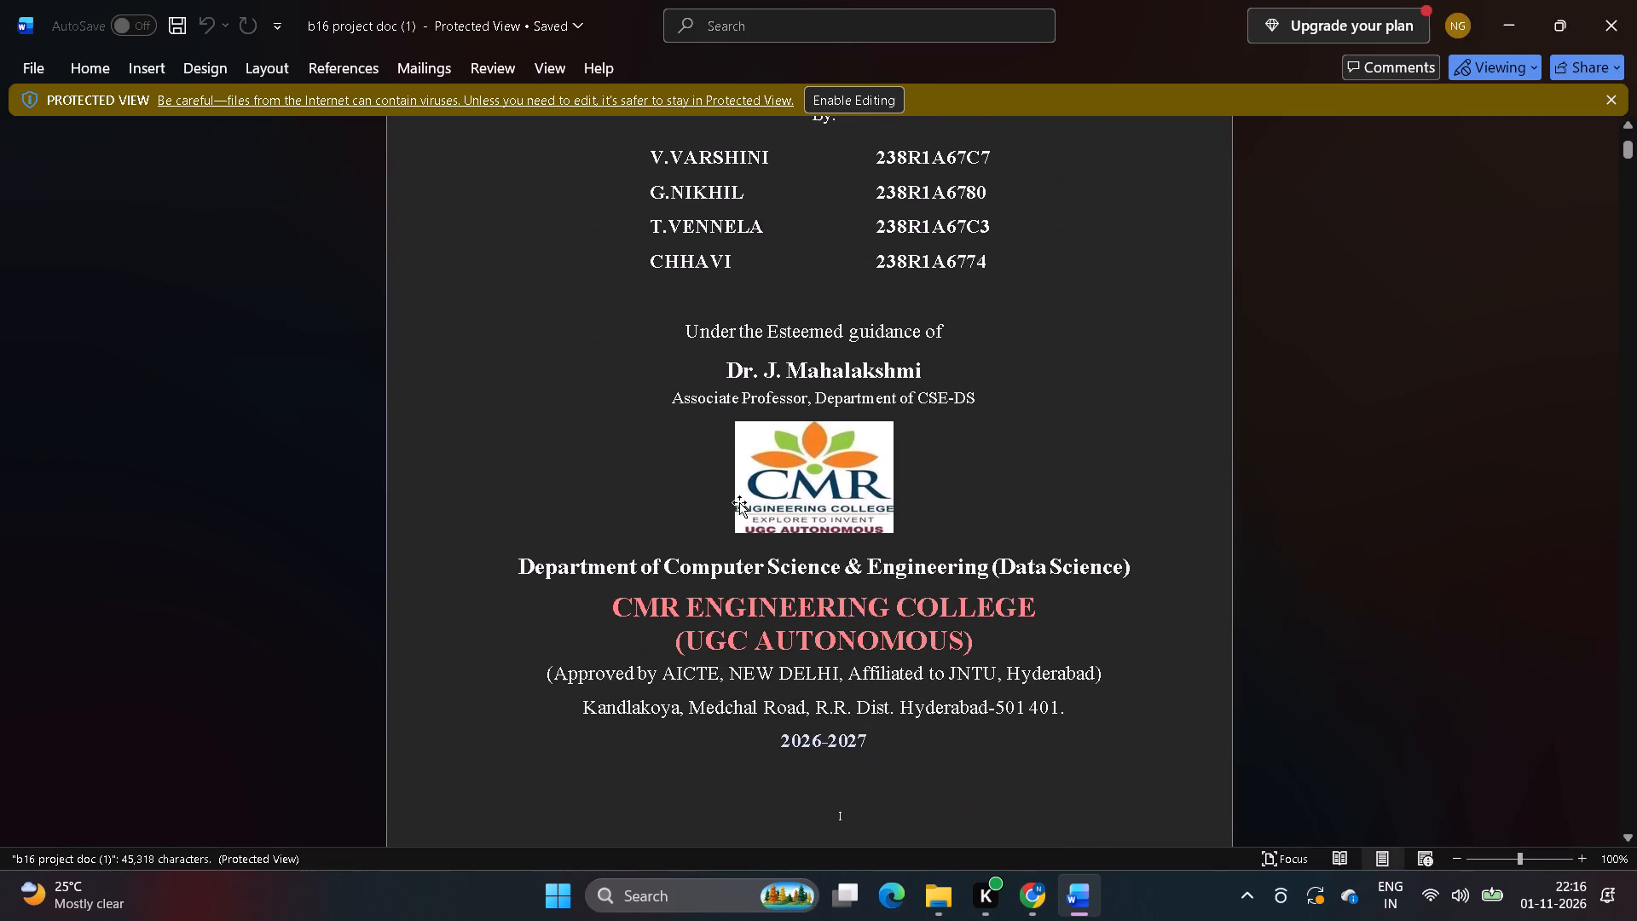
pyautogui.scroll(-1, 739, 502)
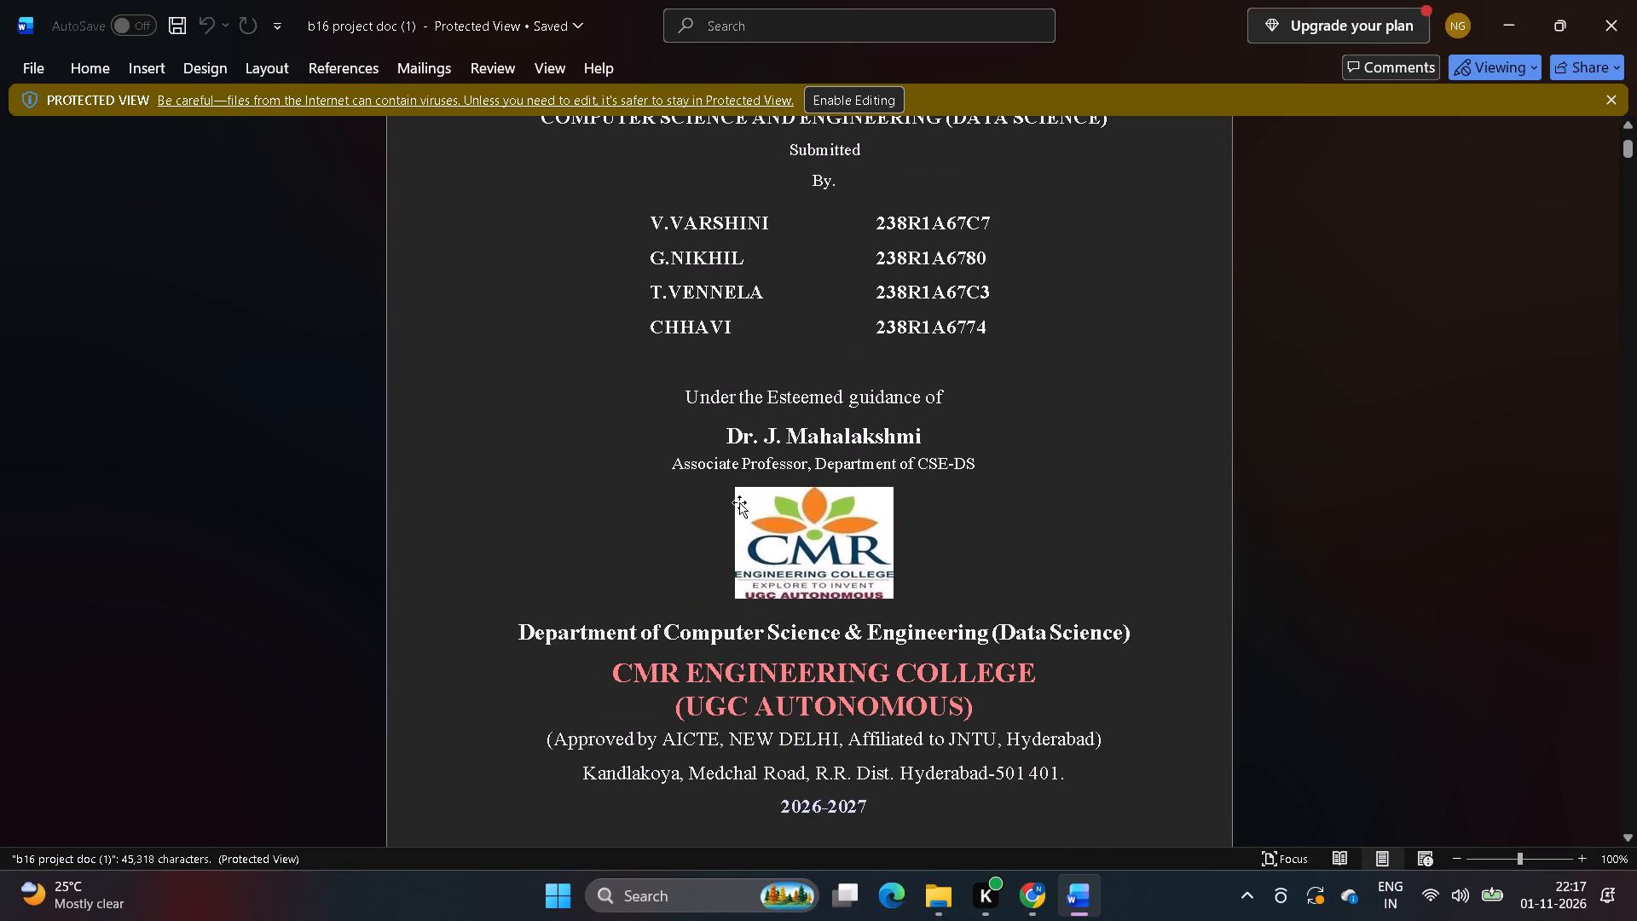
pyautogui.scroll(-2, 739, 502)
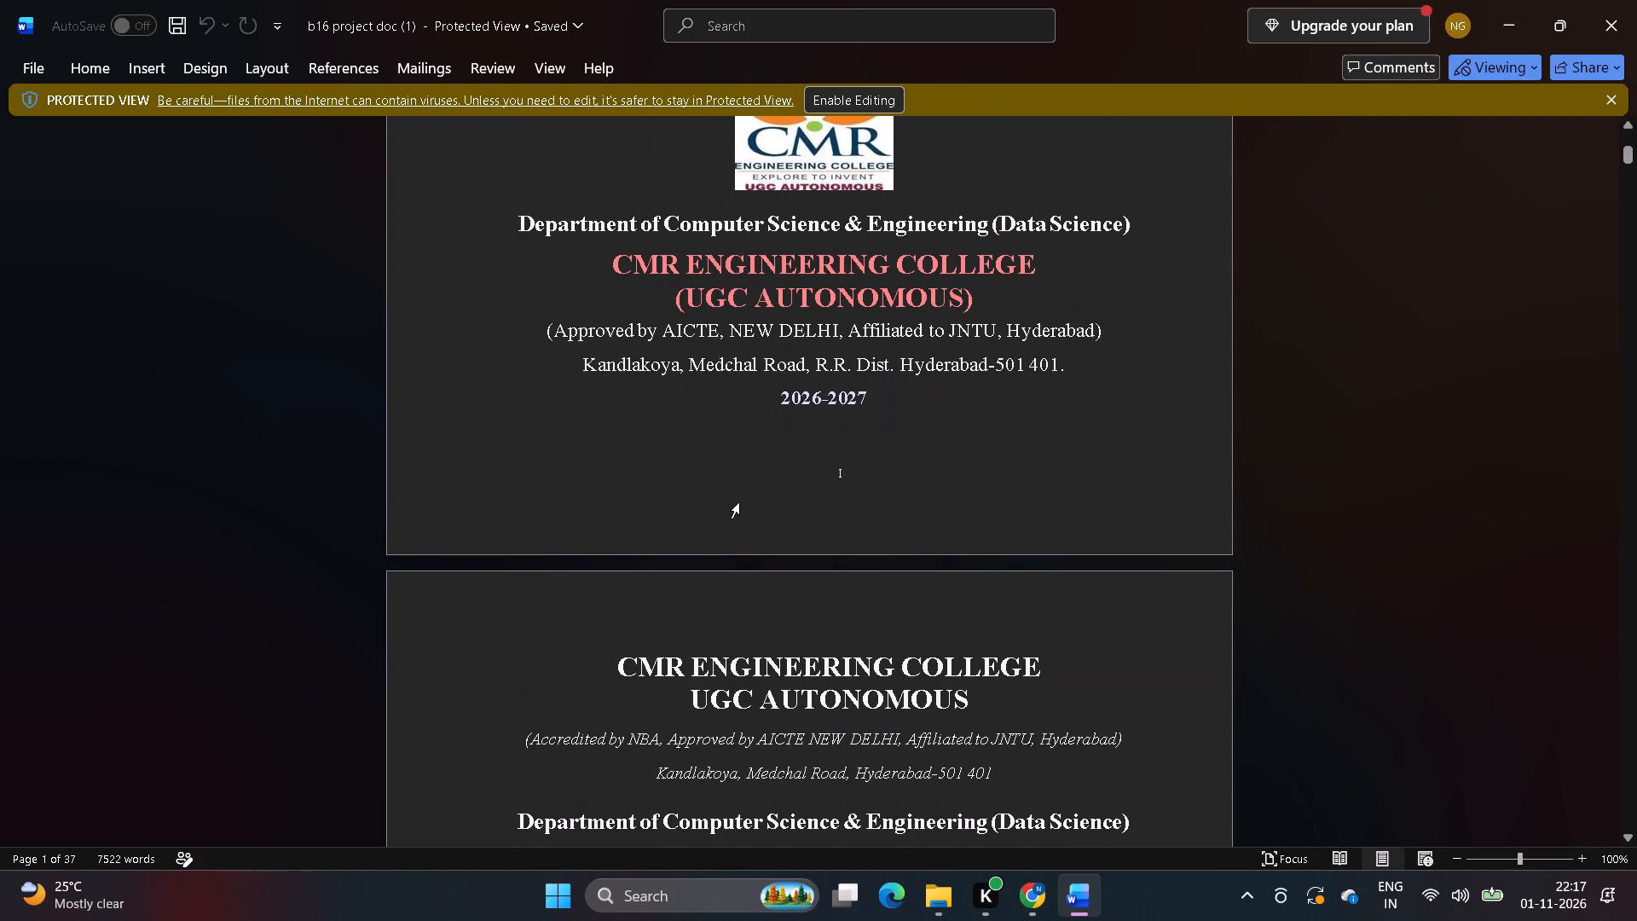
pyautogui.scroll(-16, 739, 502)
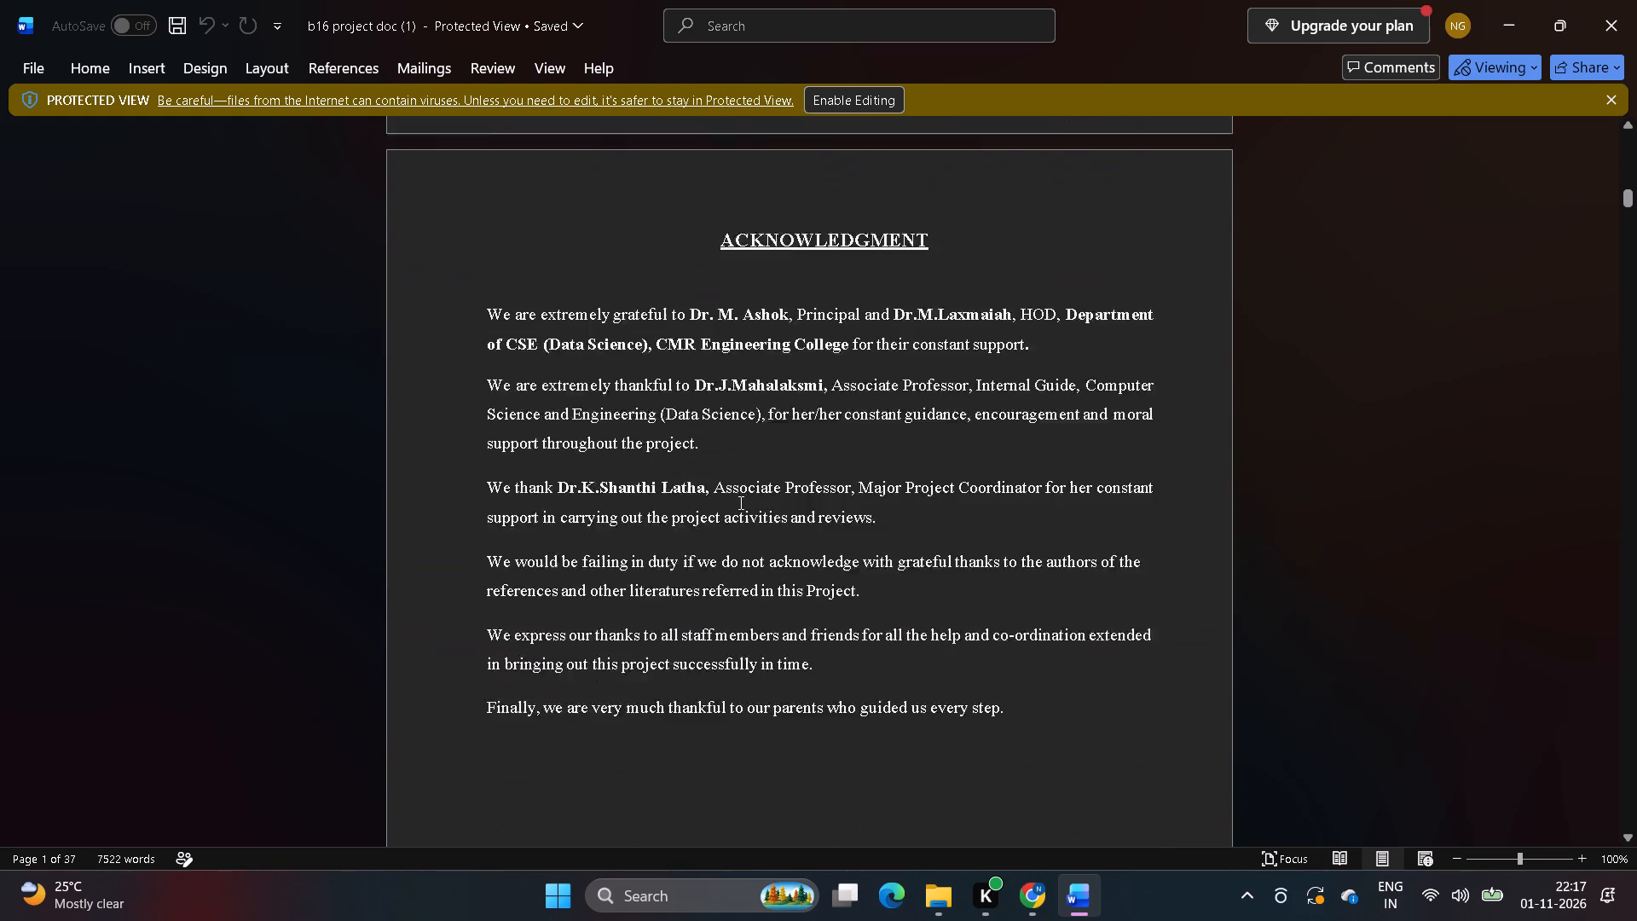
pyautogui.scroll(-12, 739, 502)
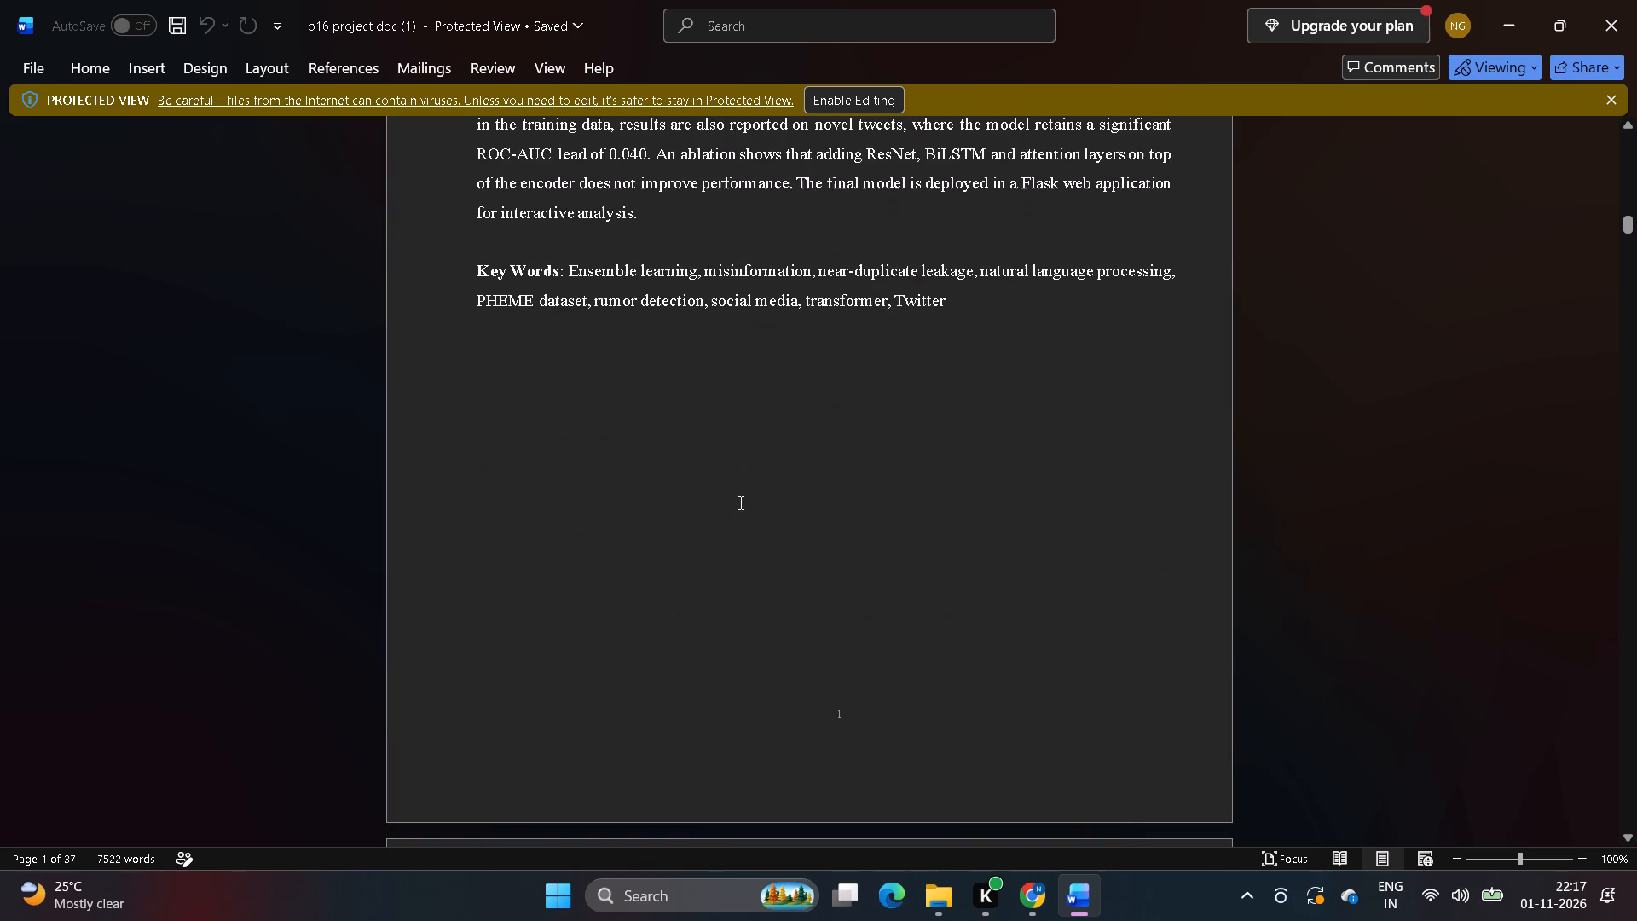
pyautogui.scroll(5, 739, 502)
# Examine the page numbers listed for the topics on the first Contents page.
pyautogui.scroll(-9, 739, 502)
pyautogui.hscroll(1, 739, 502)
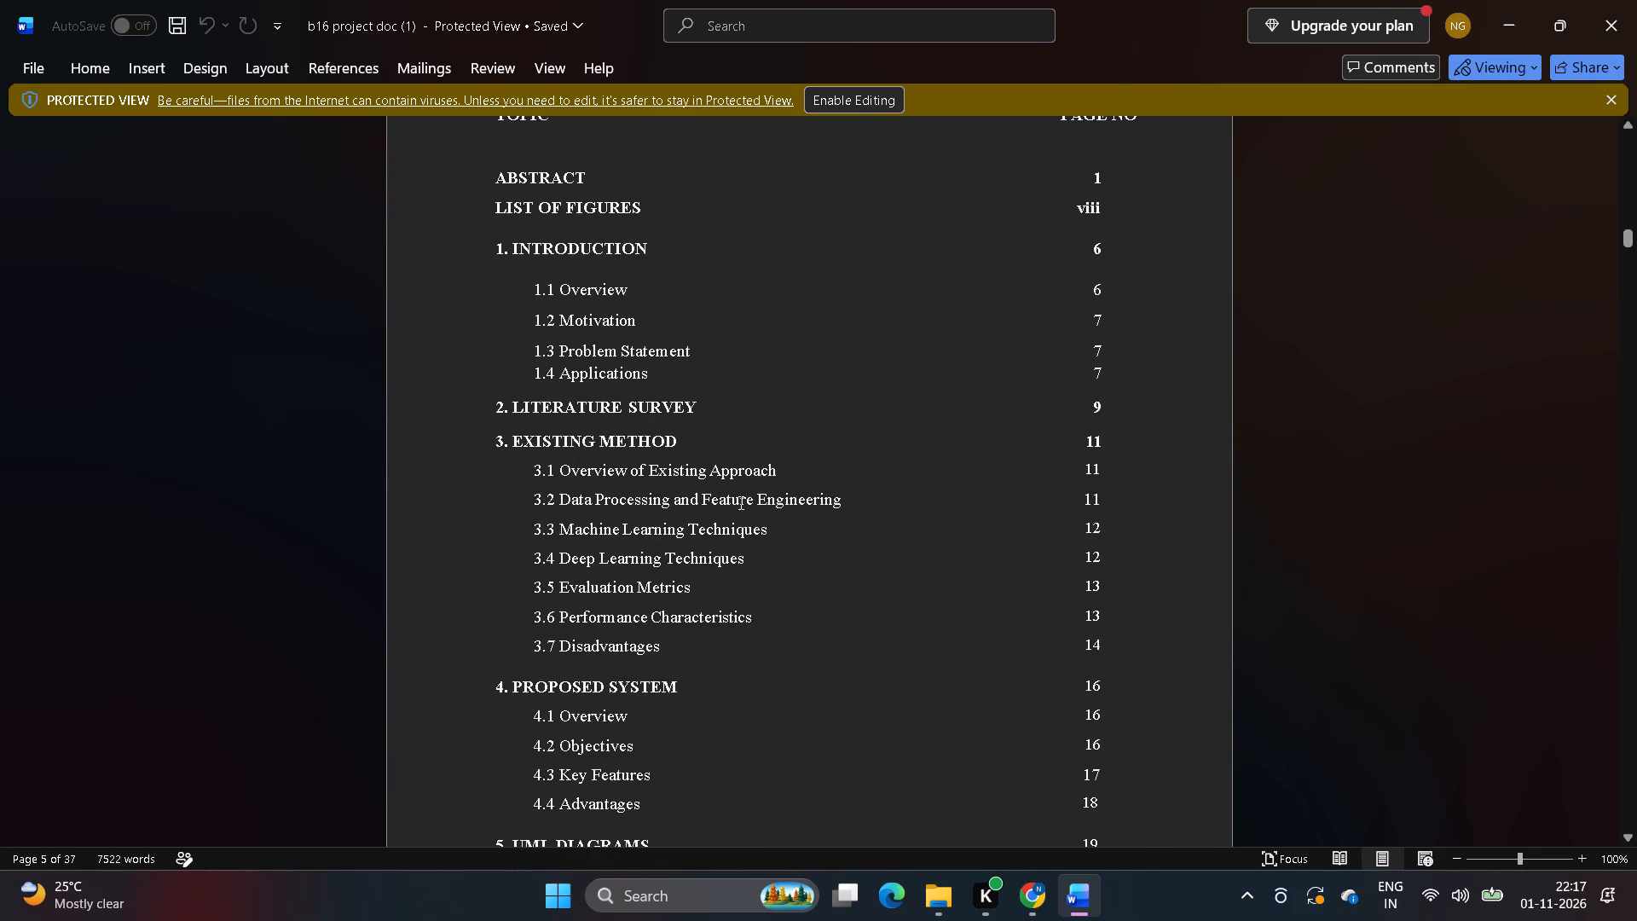
pyautogui.hscroll(2, 739, 502)
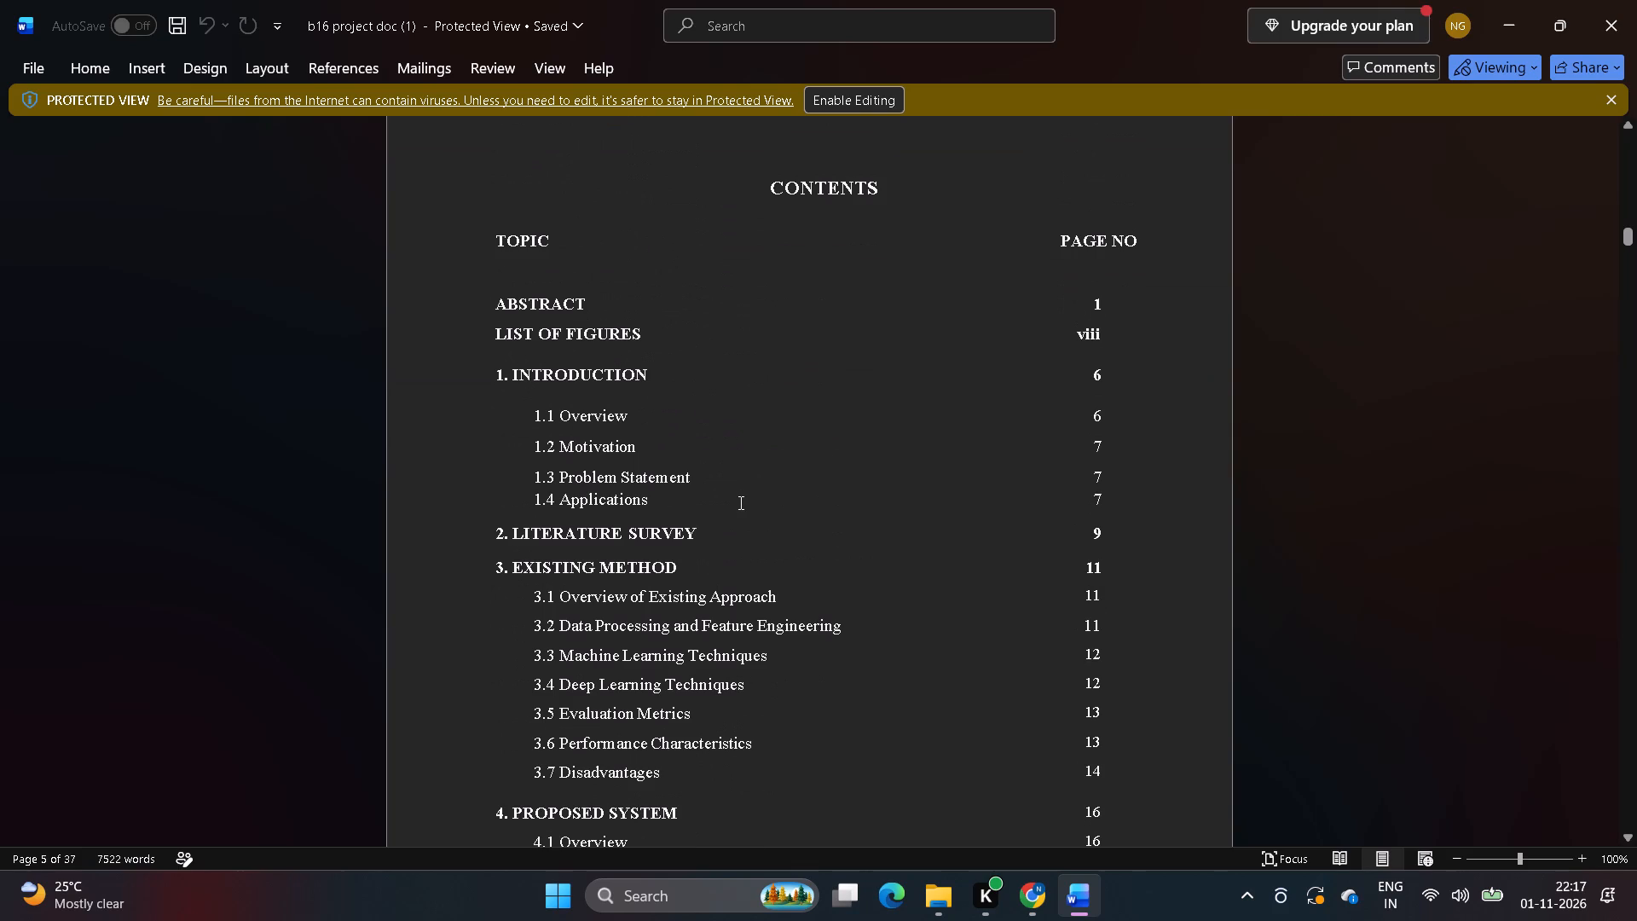
pyautogui.hscroll(3, 739, 502)
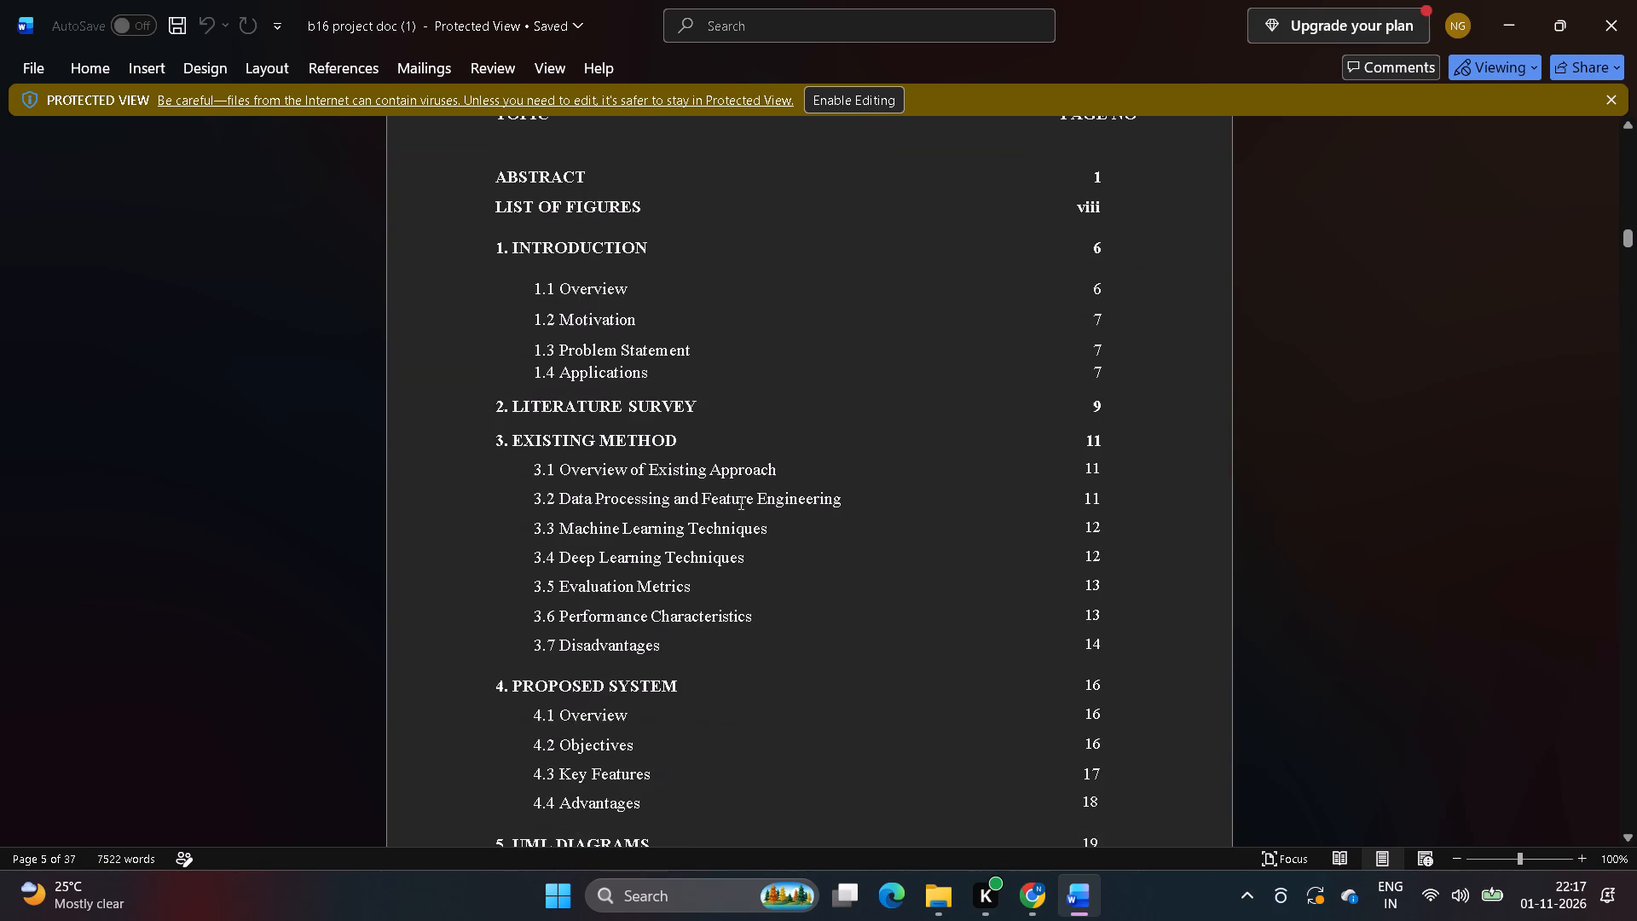
pyautogui.hscroll(1, 739, 502)
pyautogui.scroll(-4, 739, 502)
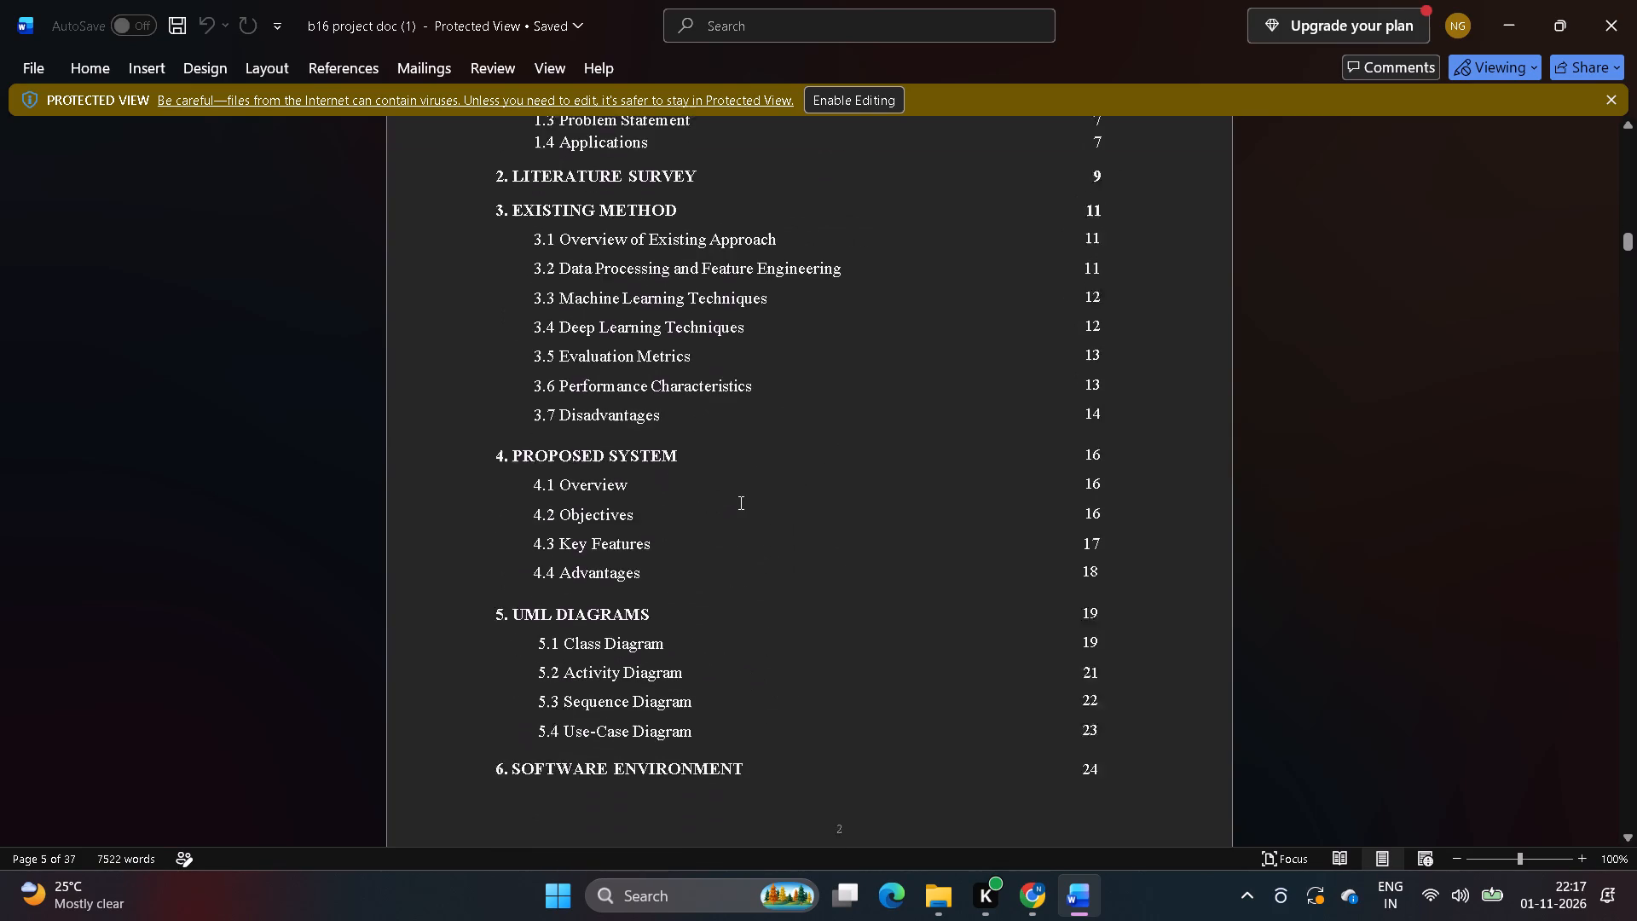
pyautogui.scroll(-1, 739, 502)
pyautogui.scroll(2, 739, 502)
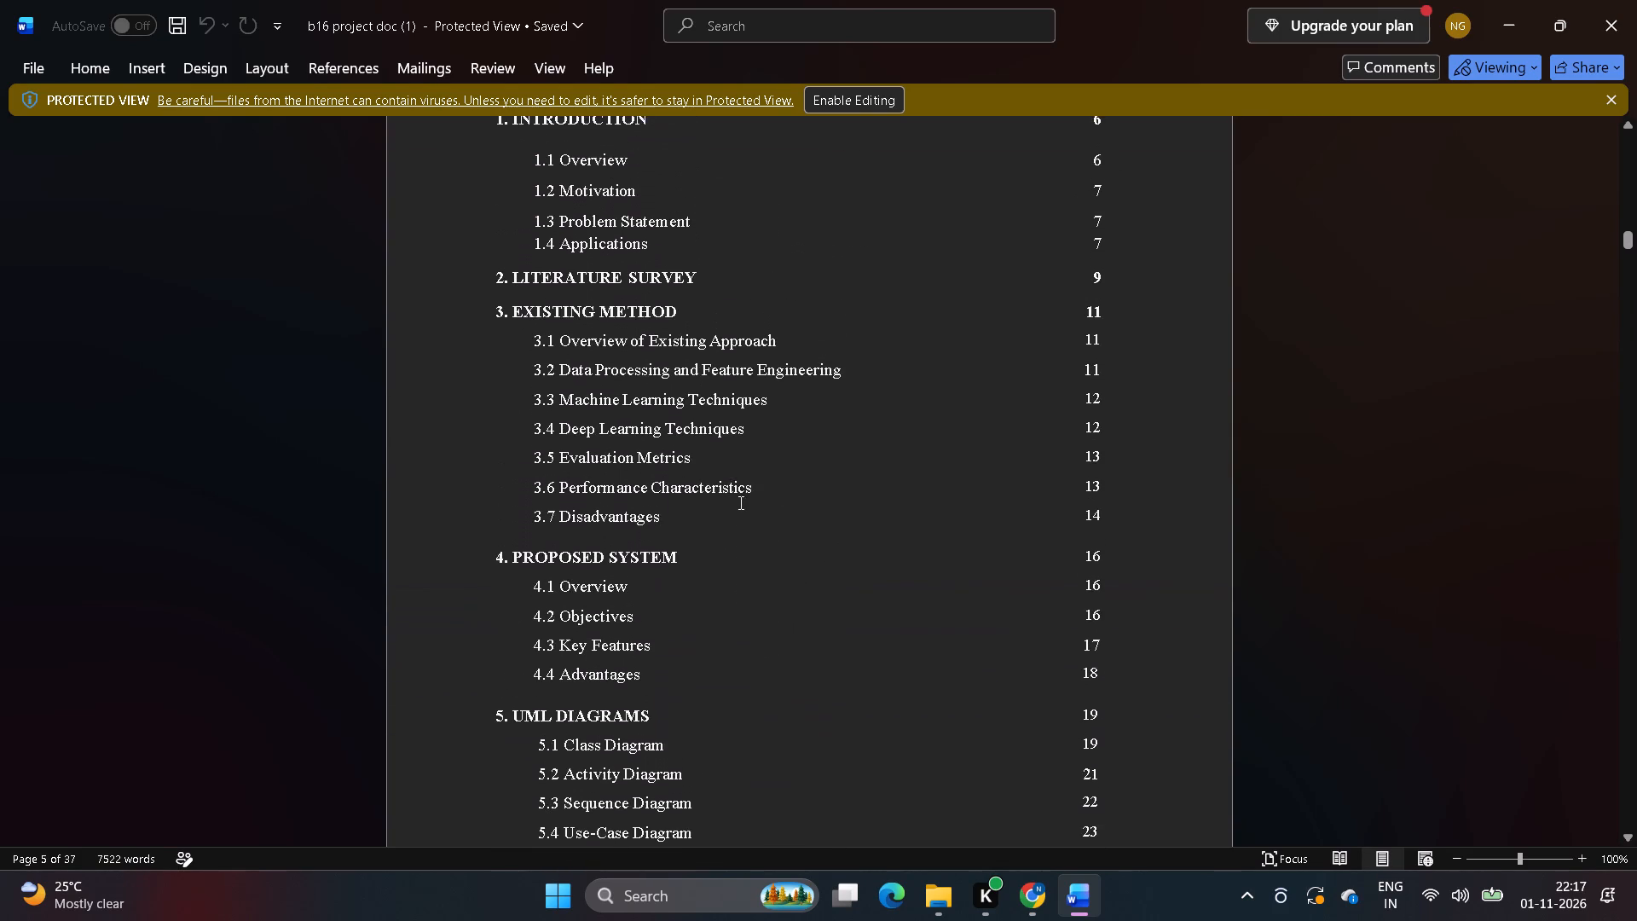
pyautogui.scroll(1, 739, 502)
pyautogui.hscroll(1, 739, 502)
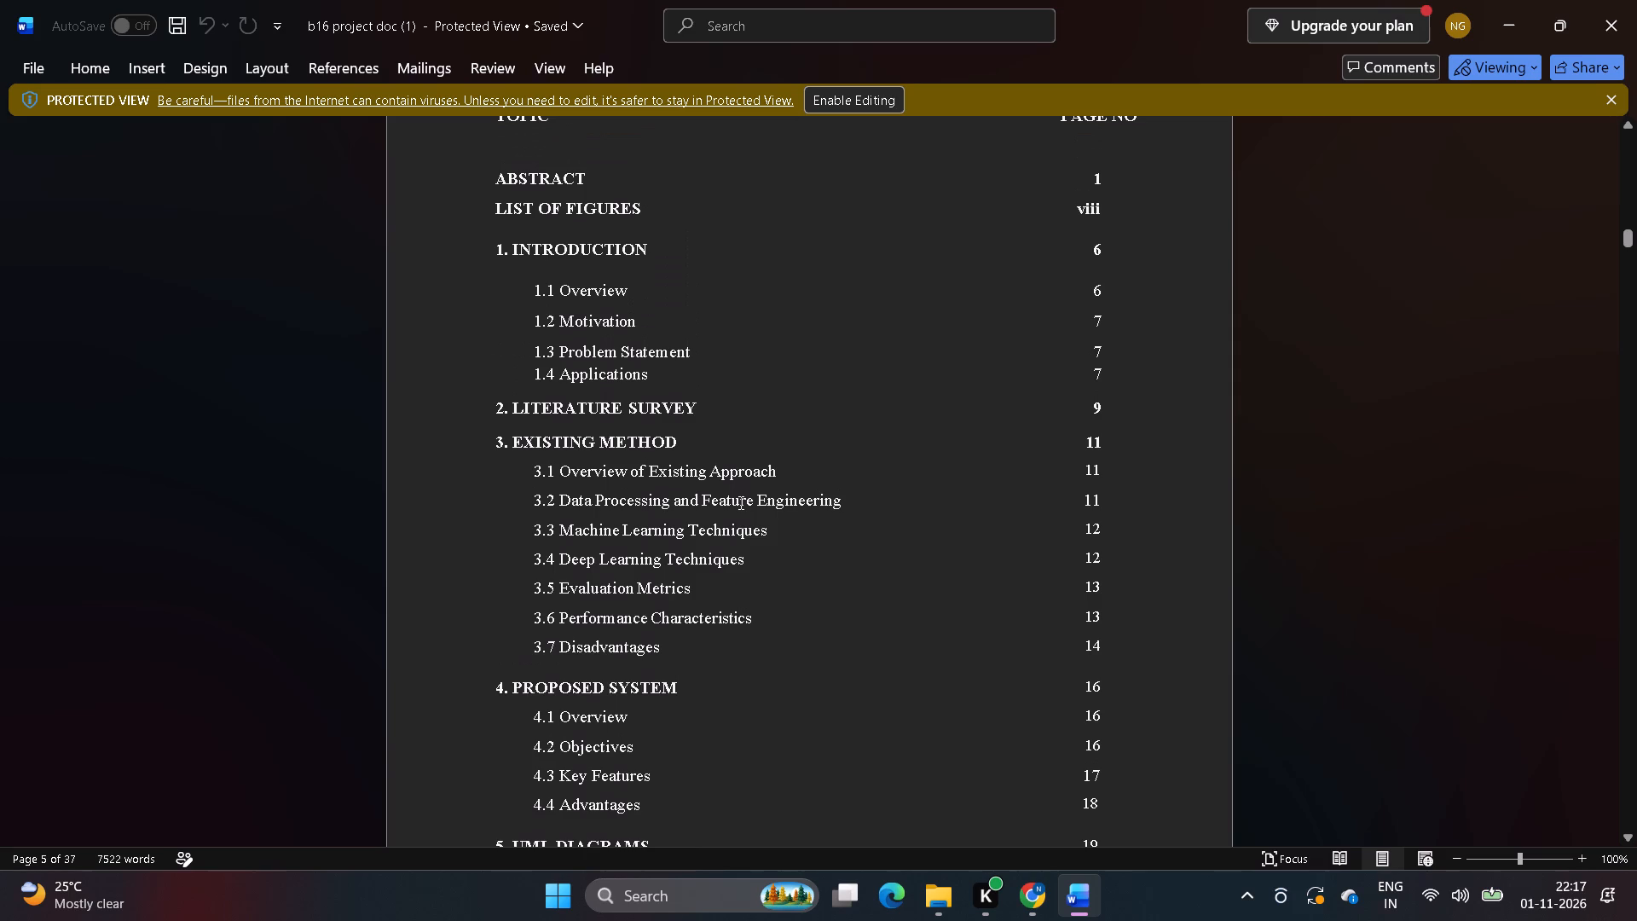
pyautogui.hscroll(1, 739, 502)
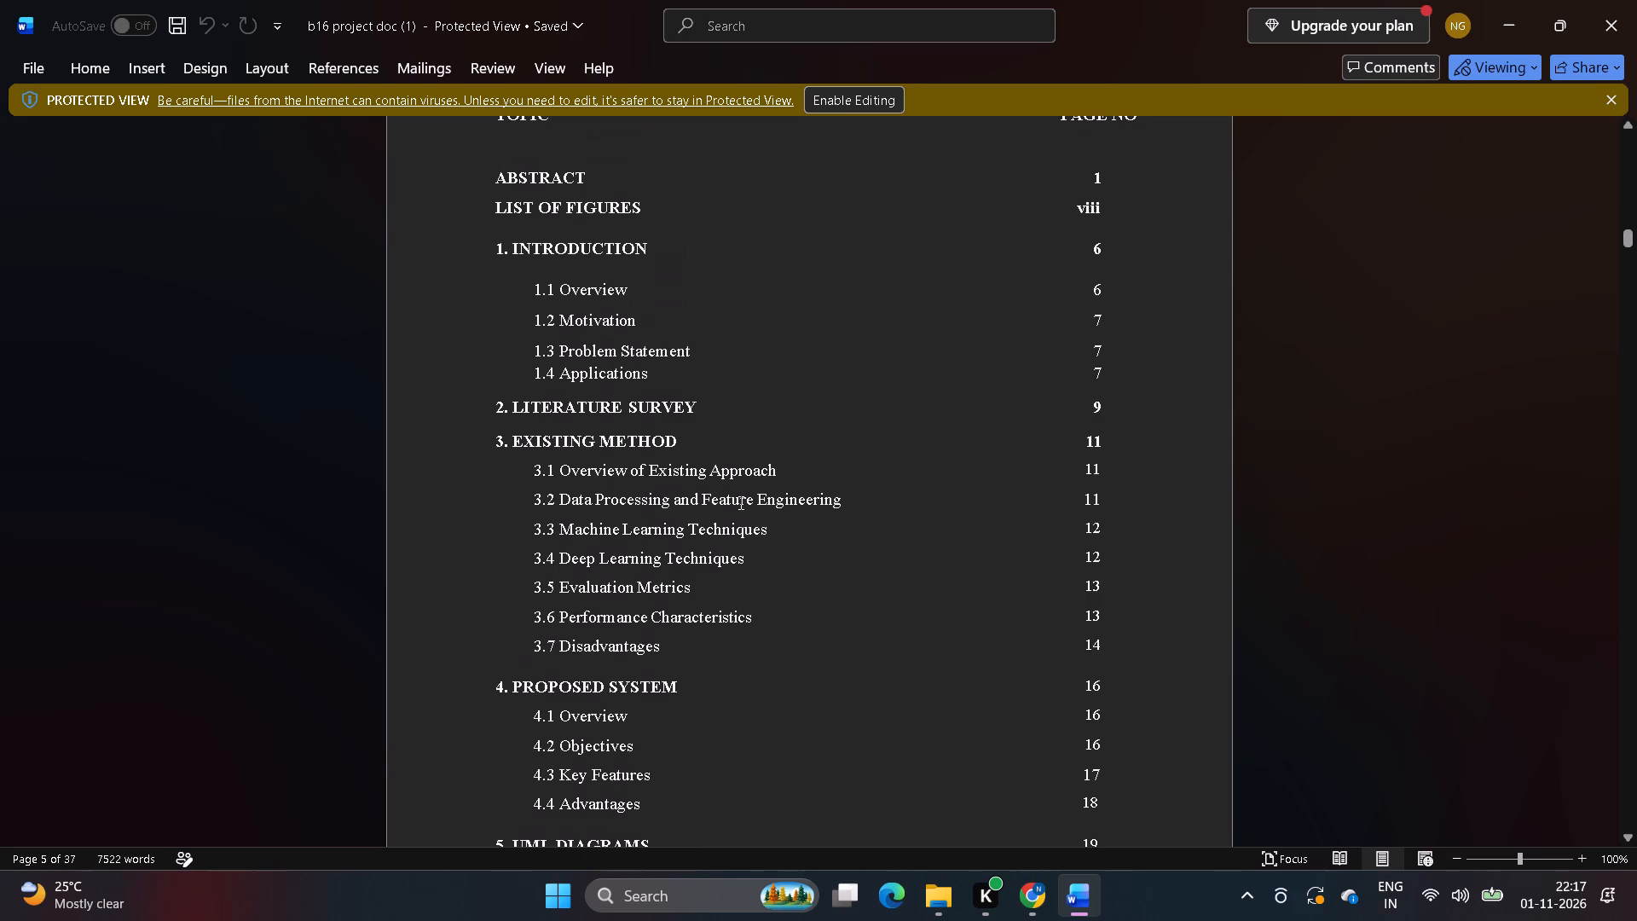
# Examine the remaining Contents entries and the List of Figures, including the page numbers in their footers.
pyautogui.scroll(-3, 739, 502)
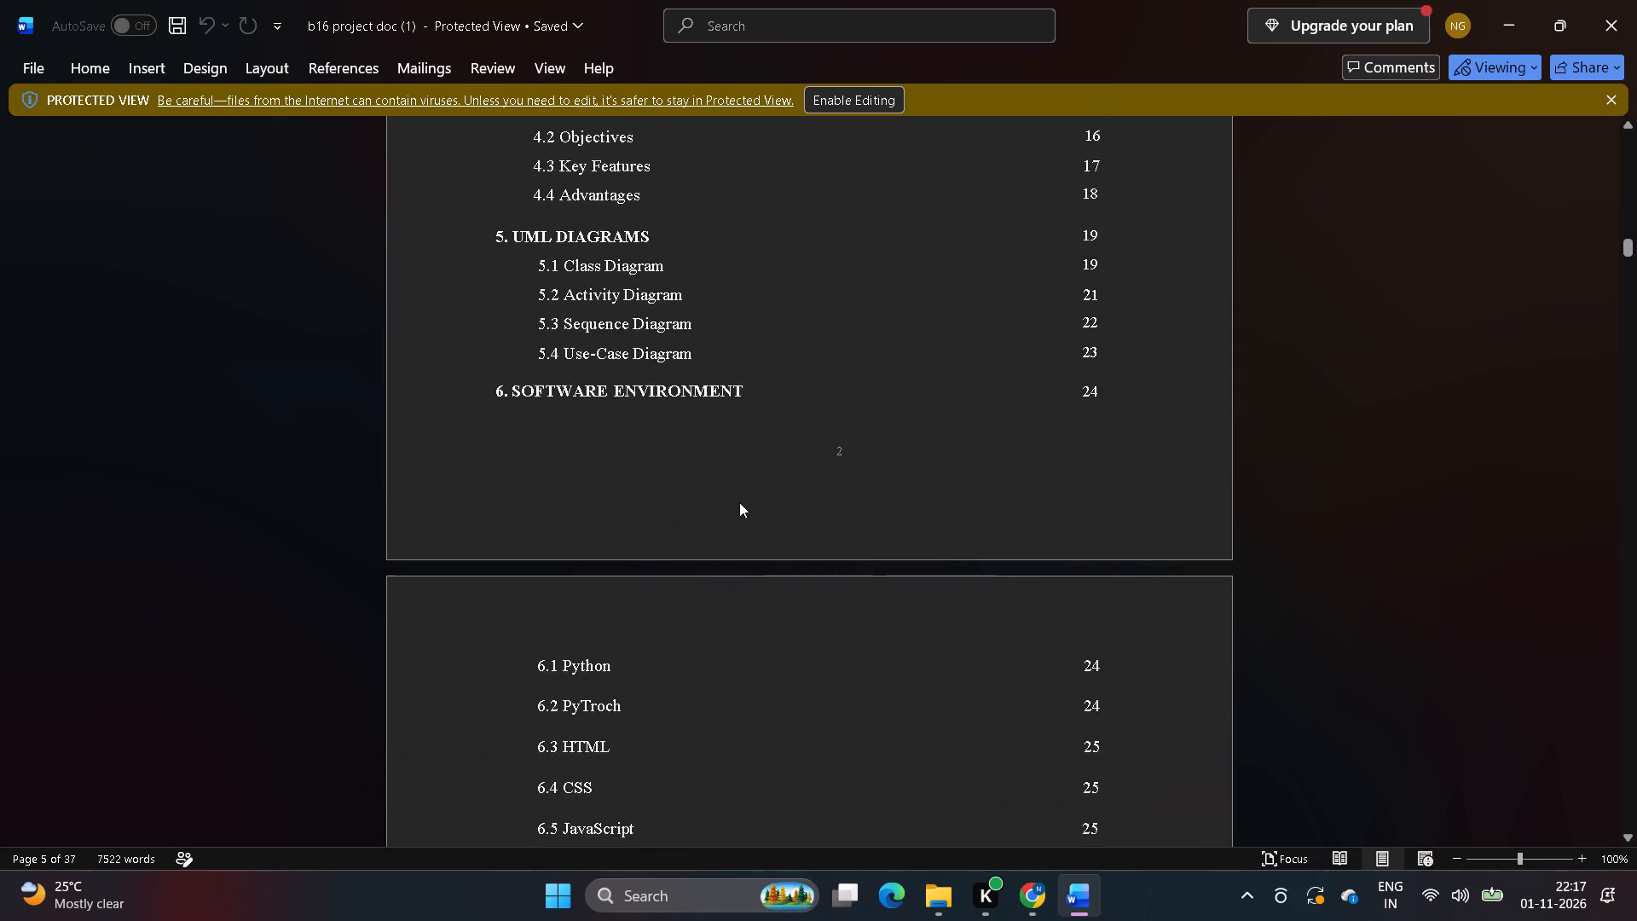
pyautogui.scroll(-4, 739, 502)
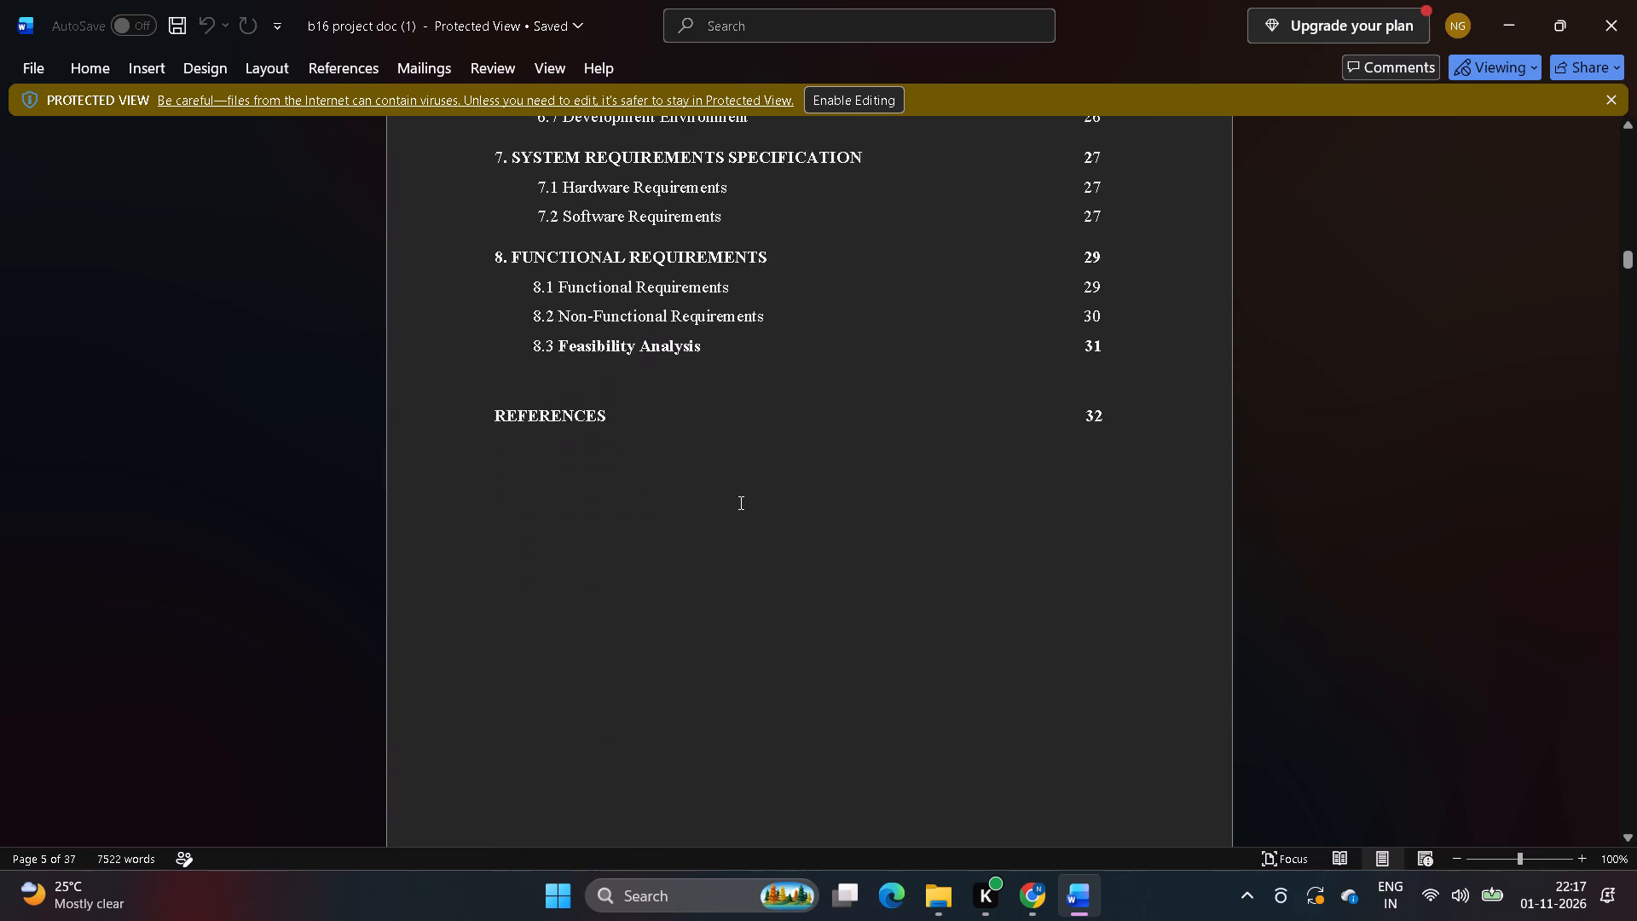
pyautogui.scroll(-2, 739, 502)
pyautogui.scroll(1, 739, 502)
pyautogui.scroll(-2, 739, 502)
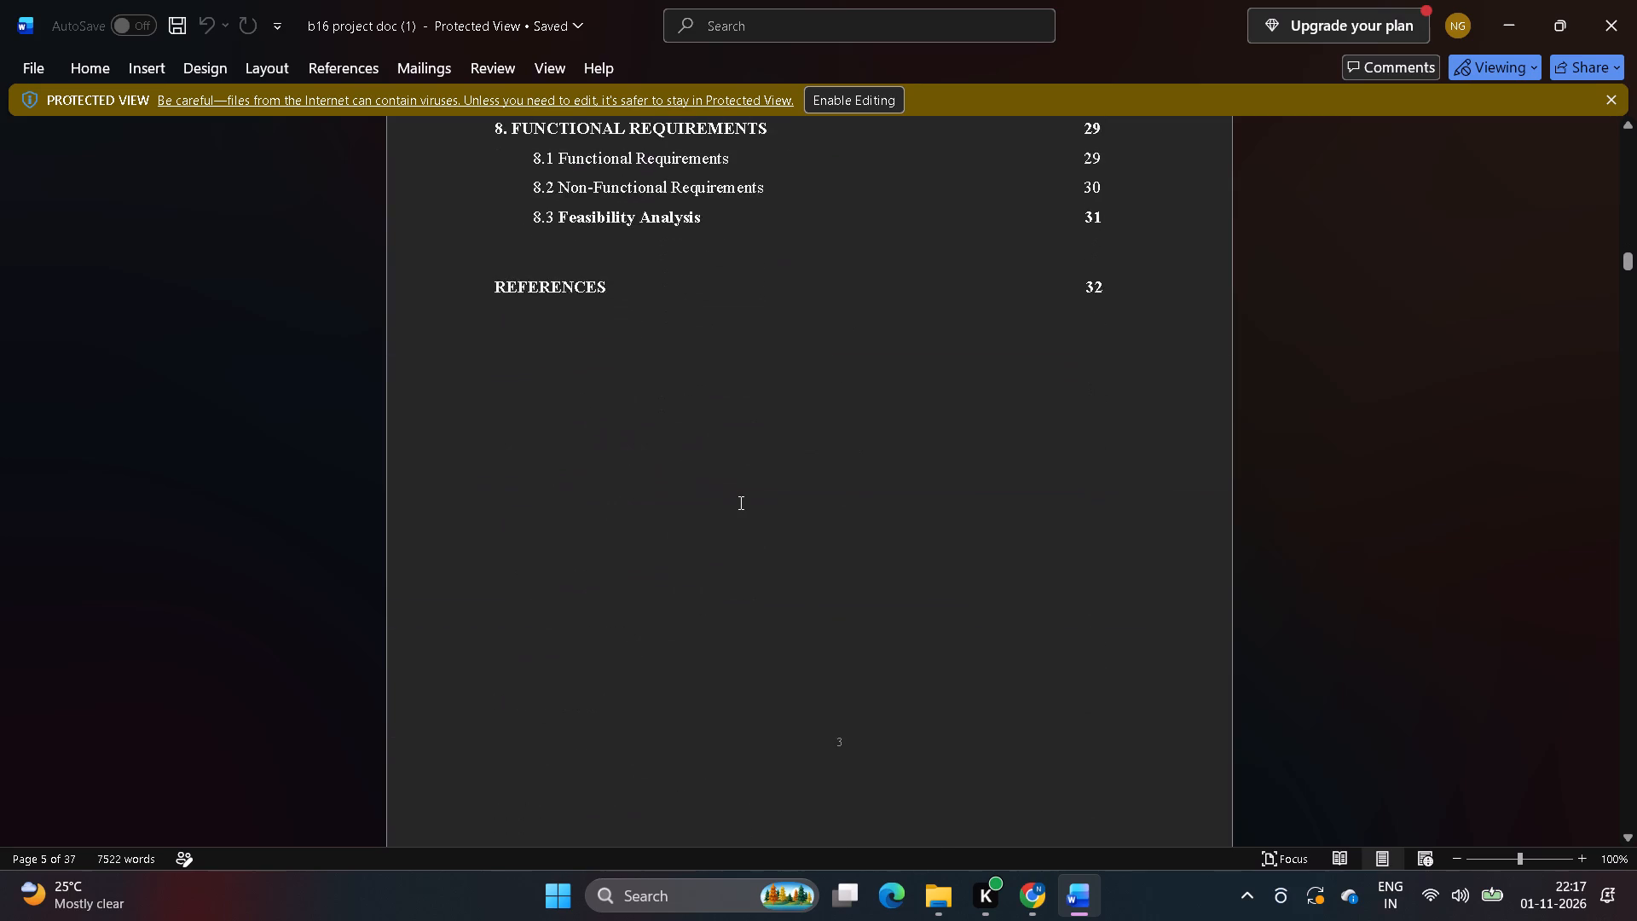
pyautogui.scroll(-5, 739, 502)
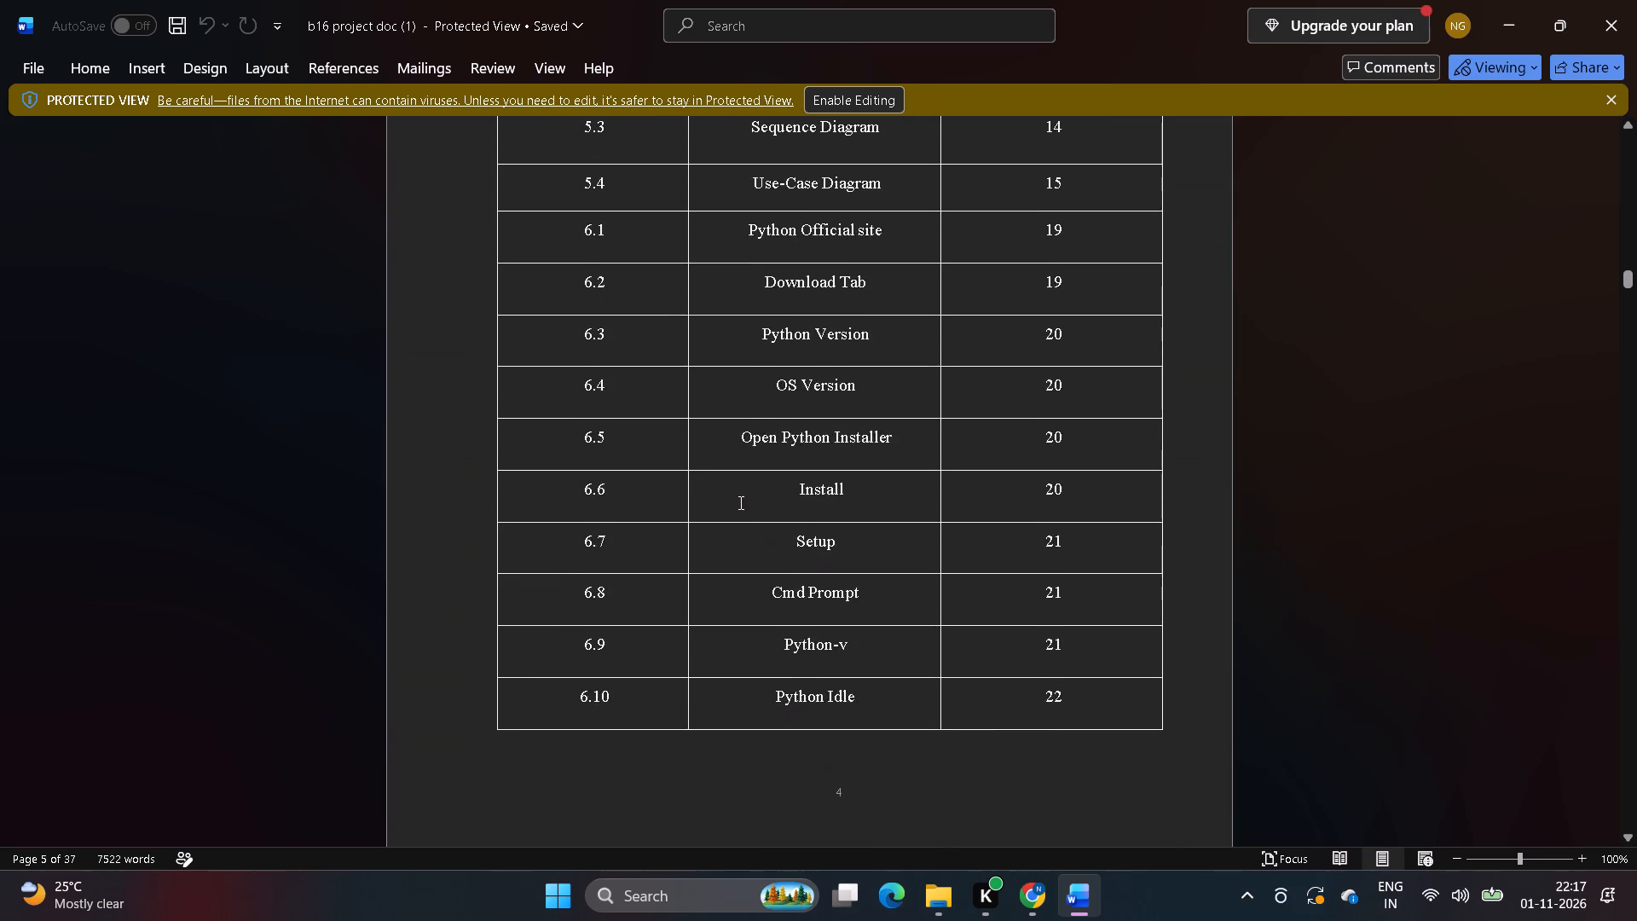
pyautogui.scroll(-2, 739, 502)
# Go back to the Abstract and recheck the footer numbers from there through the Contents and List of Figures pages.
pyautogui.scroll(8, 739, 502)
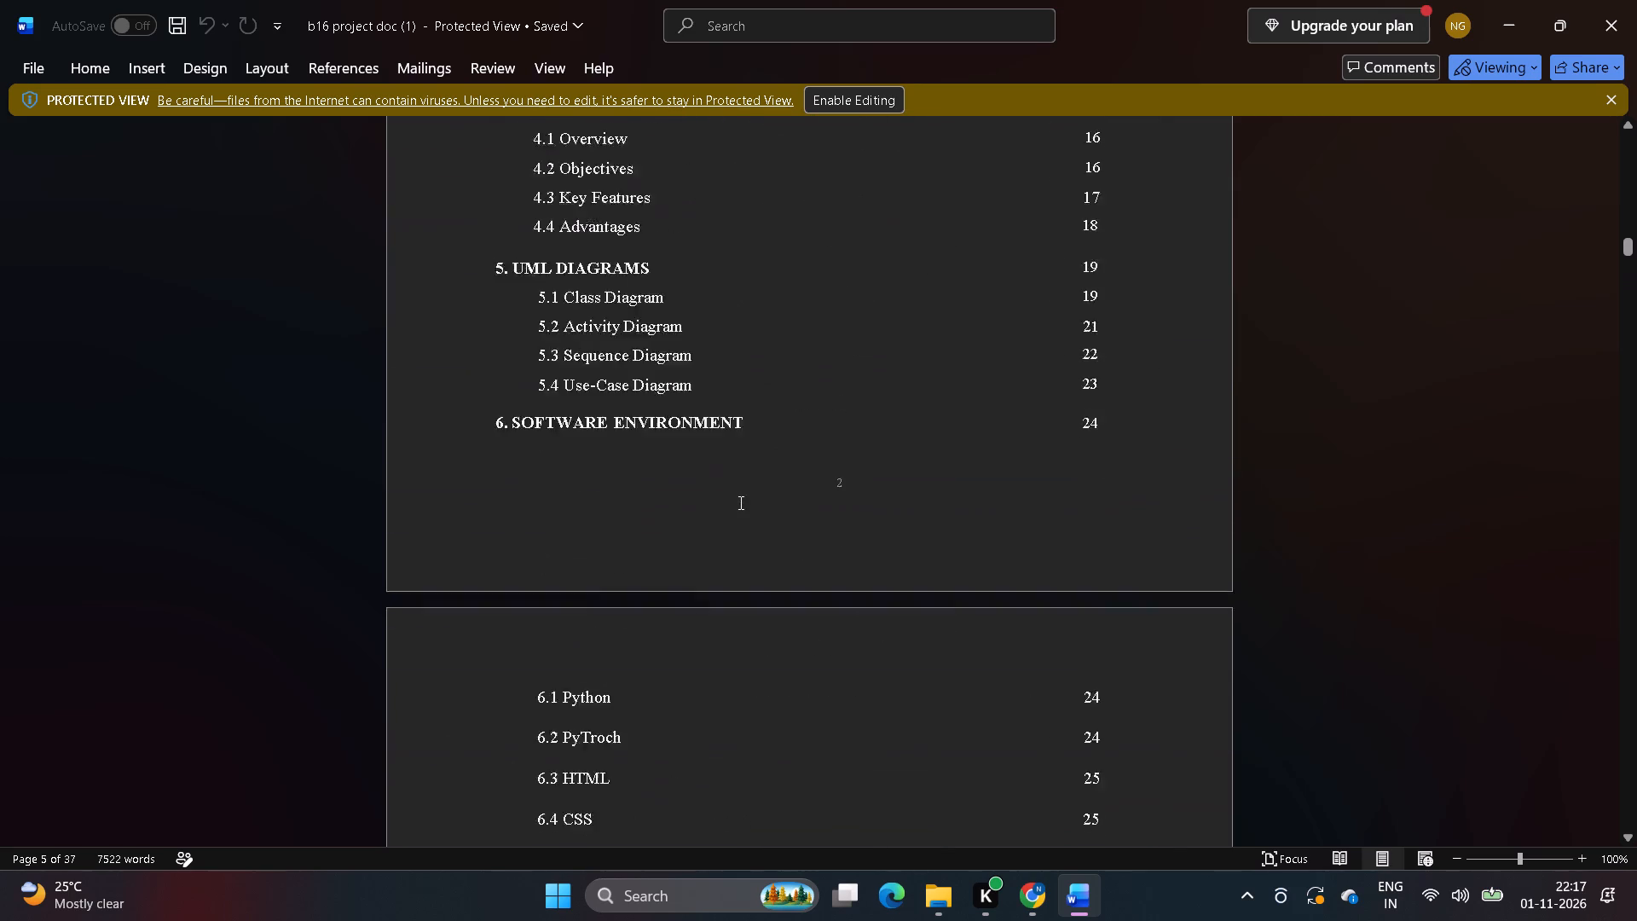
pyautogui.scroll(9, 739, 502)
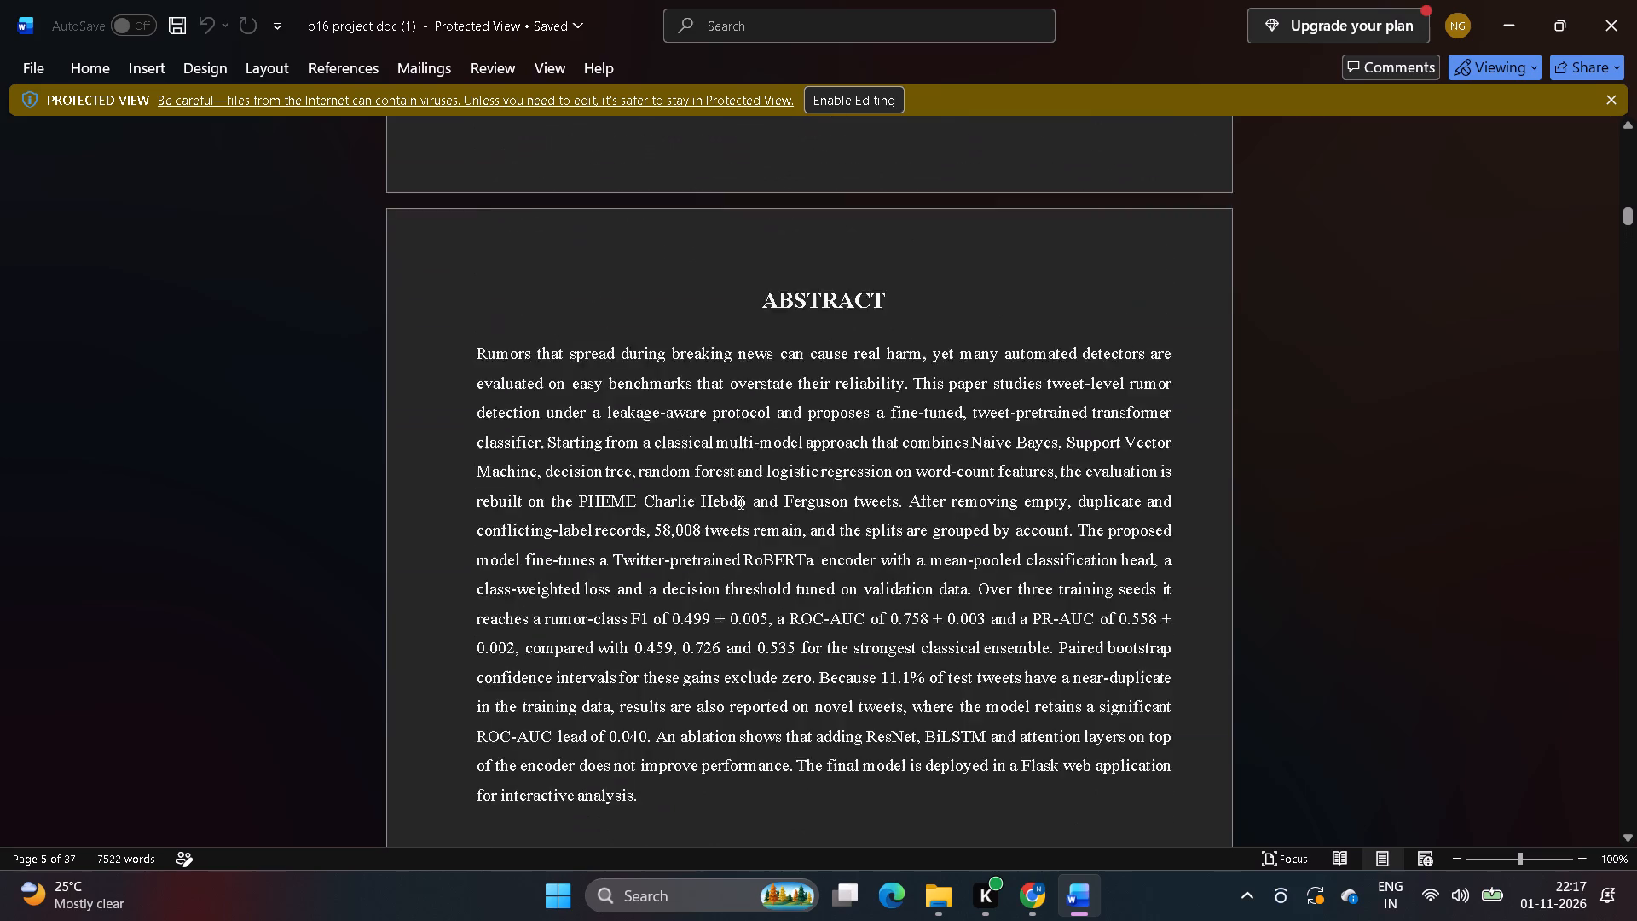
pyautogui.scroll(2, 739, 502)
pyautogui.hscroll(1, 739, 502)
pyautogui.scroll(-1, 739, 502)
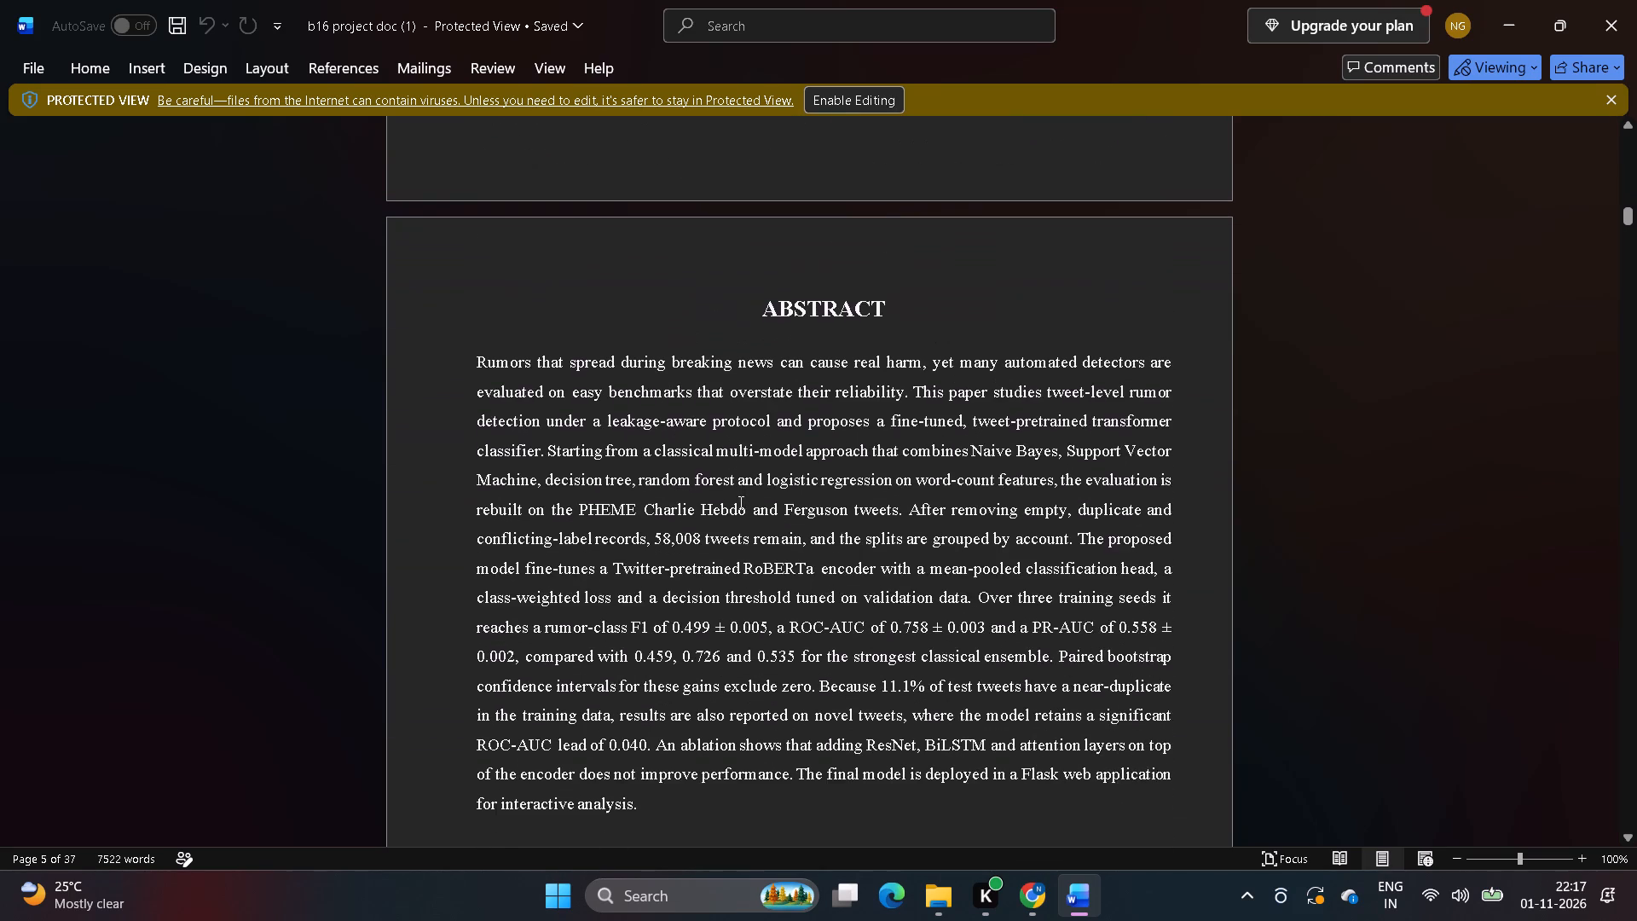
pyautogui.scroll(-4, 739, 502)
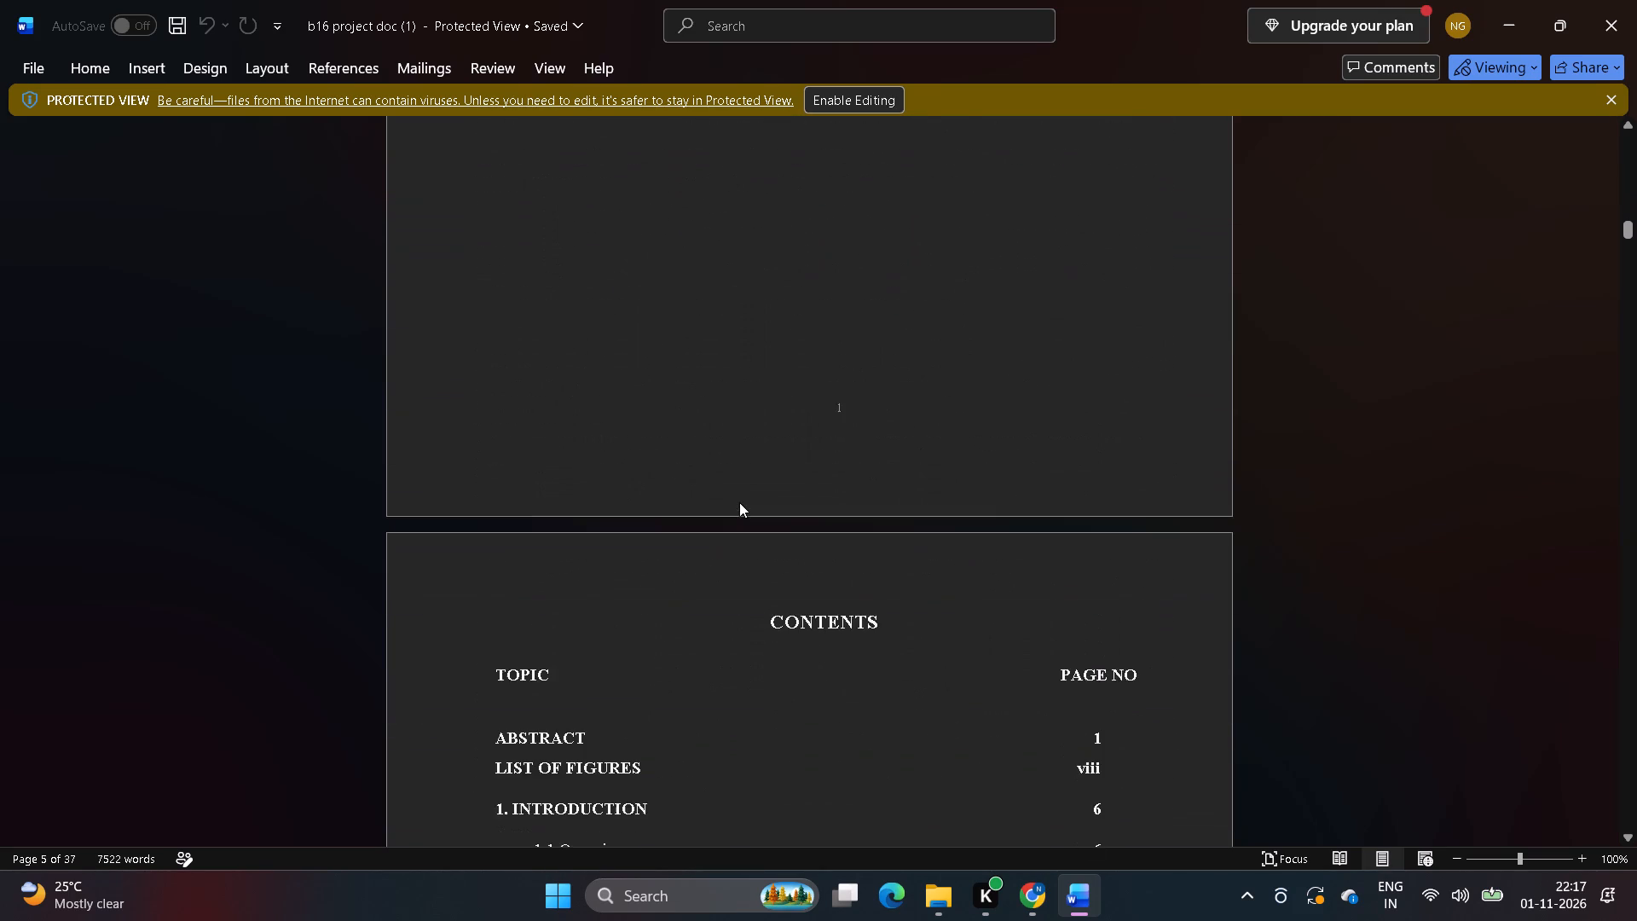
pyautogui.scroll(-6, 739, 502)
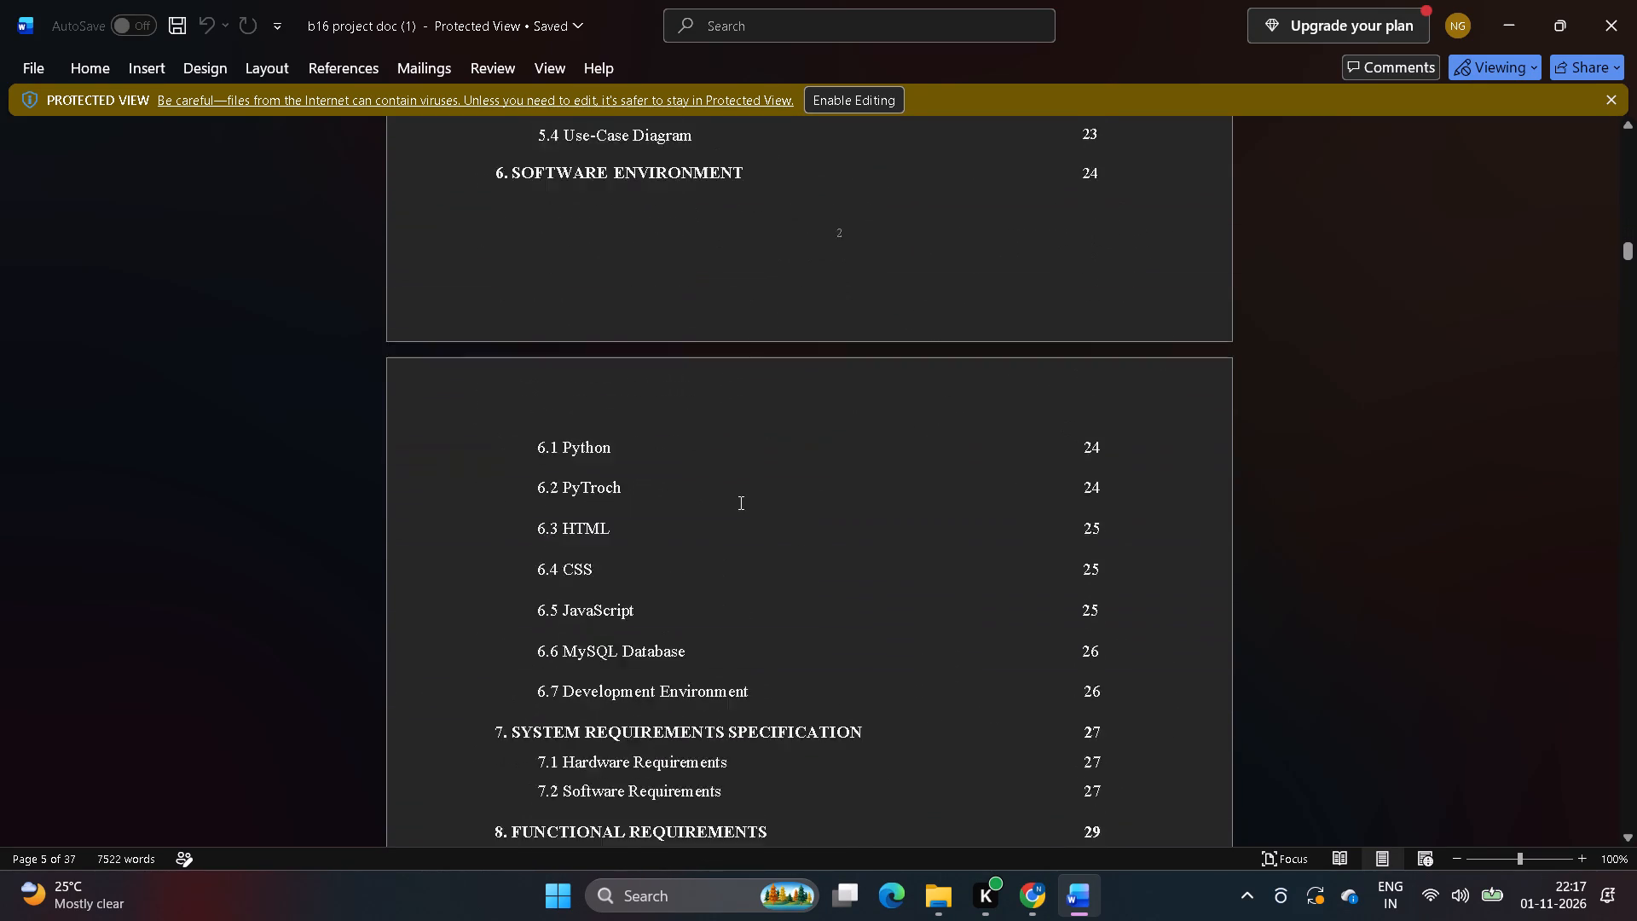
pyautogui.scroll(-6, 739, 502)
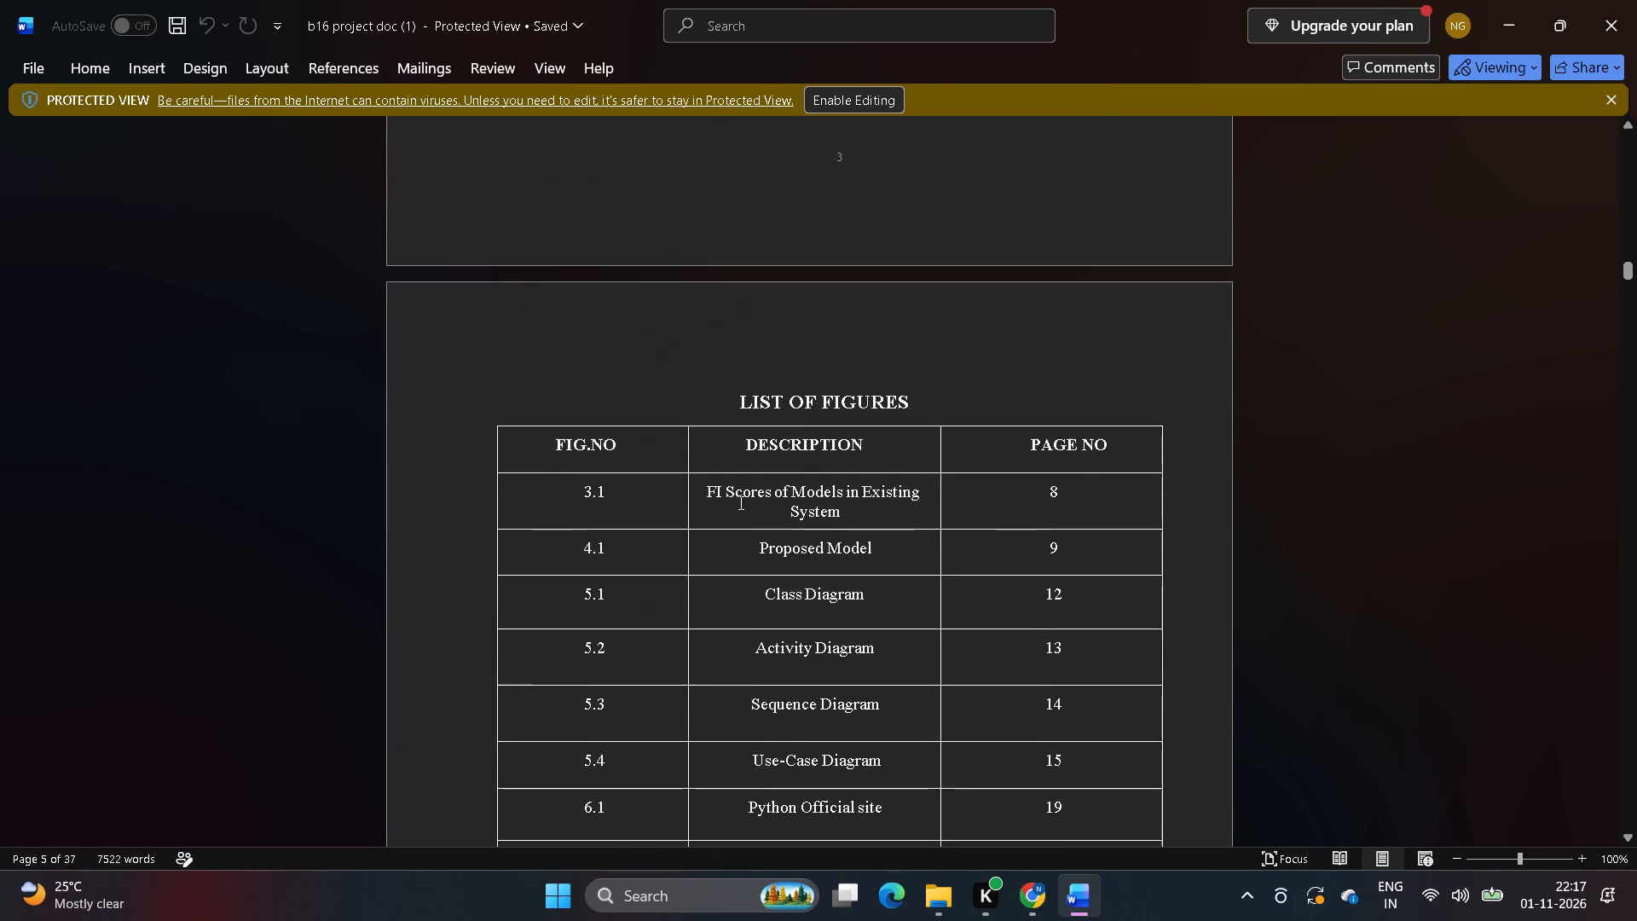
pyautogui.scroll(-6, 739, 502)
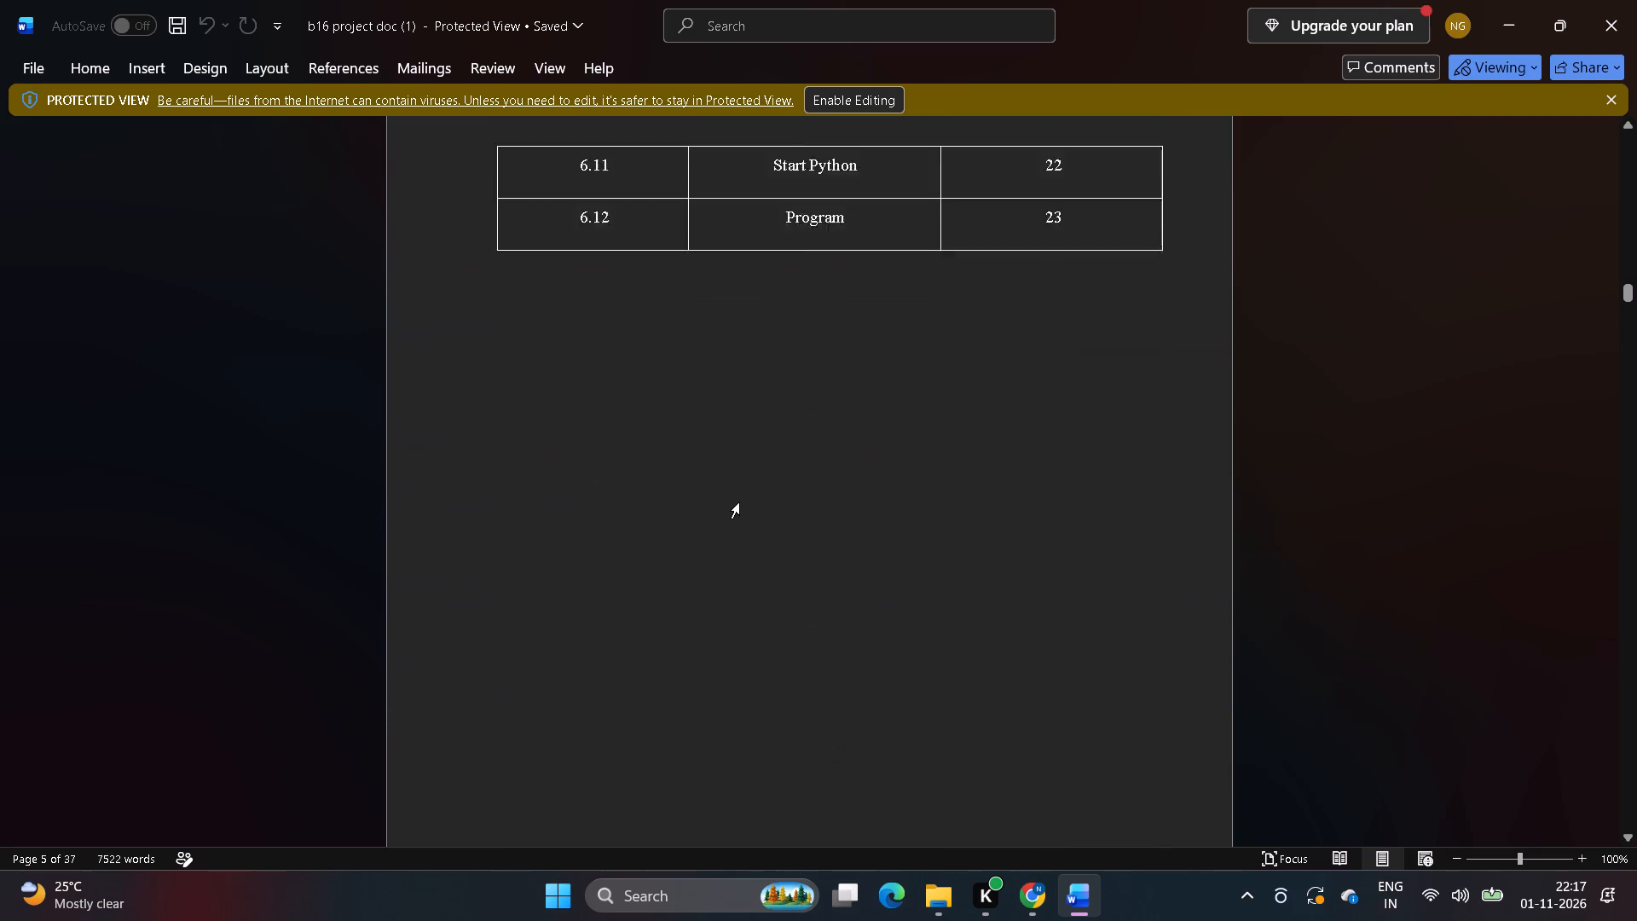
# Review the page numbering from the Introduction chapter through the Literature Survey and Existing Method chapters.
pyautogui.scroll(-6, 739, 502)
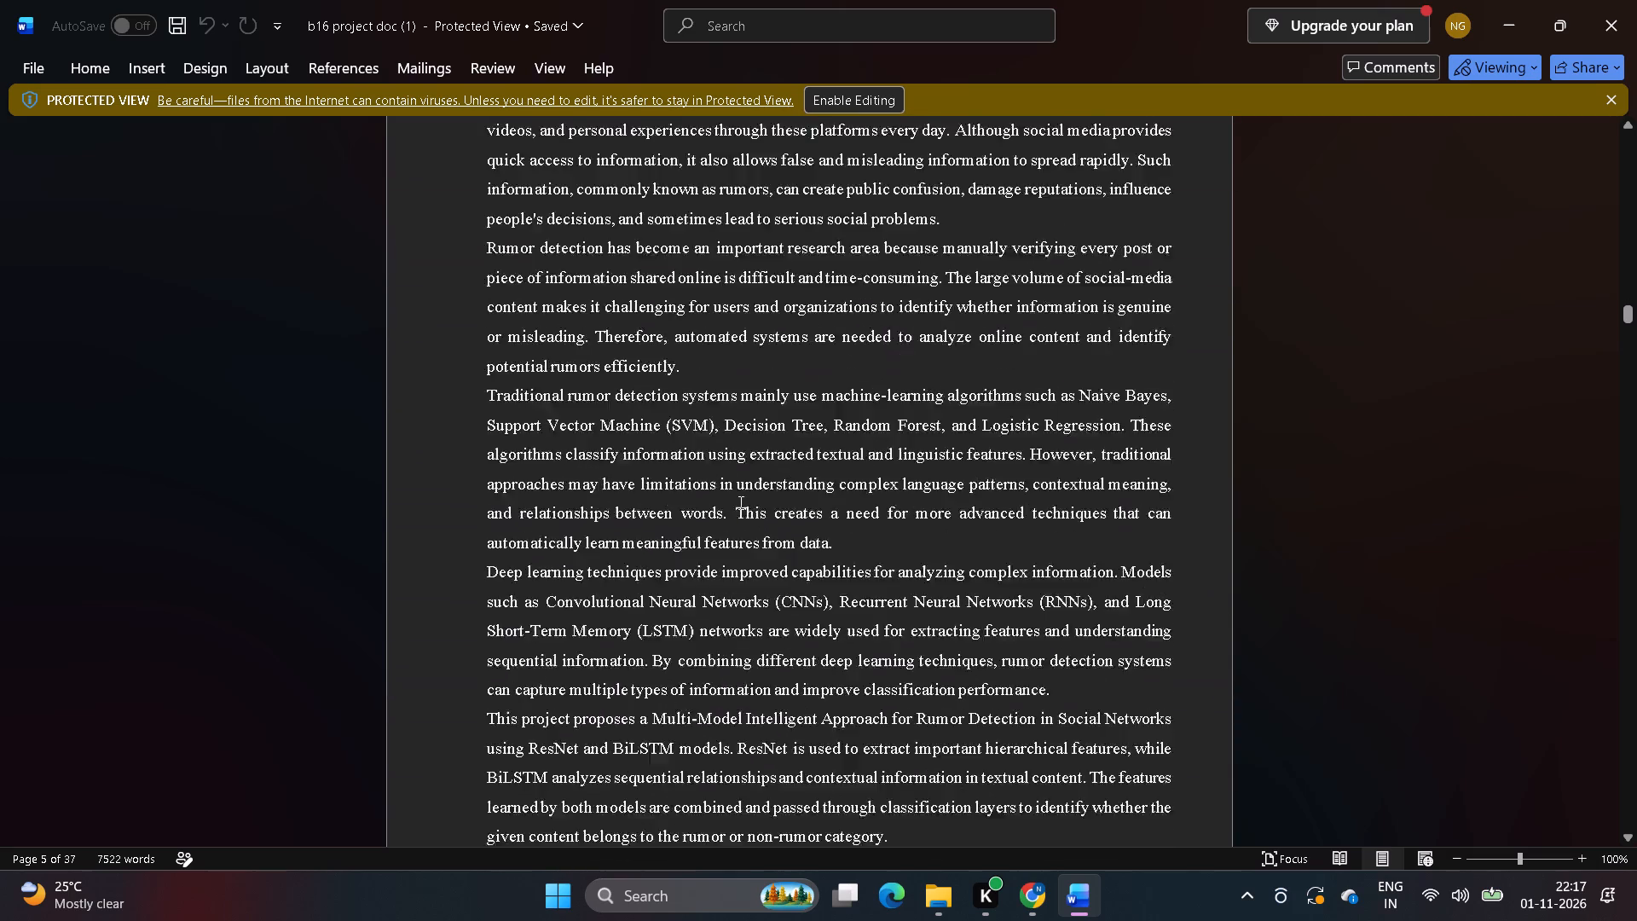
pyautogui.scroll(-5, 739, 502)
pyautogui.hscroll(5, 739, 502)
pyautogui.scroll(-2, 739, 502)
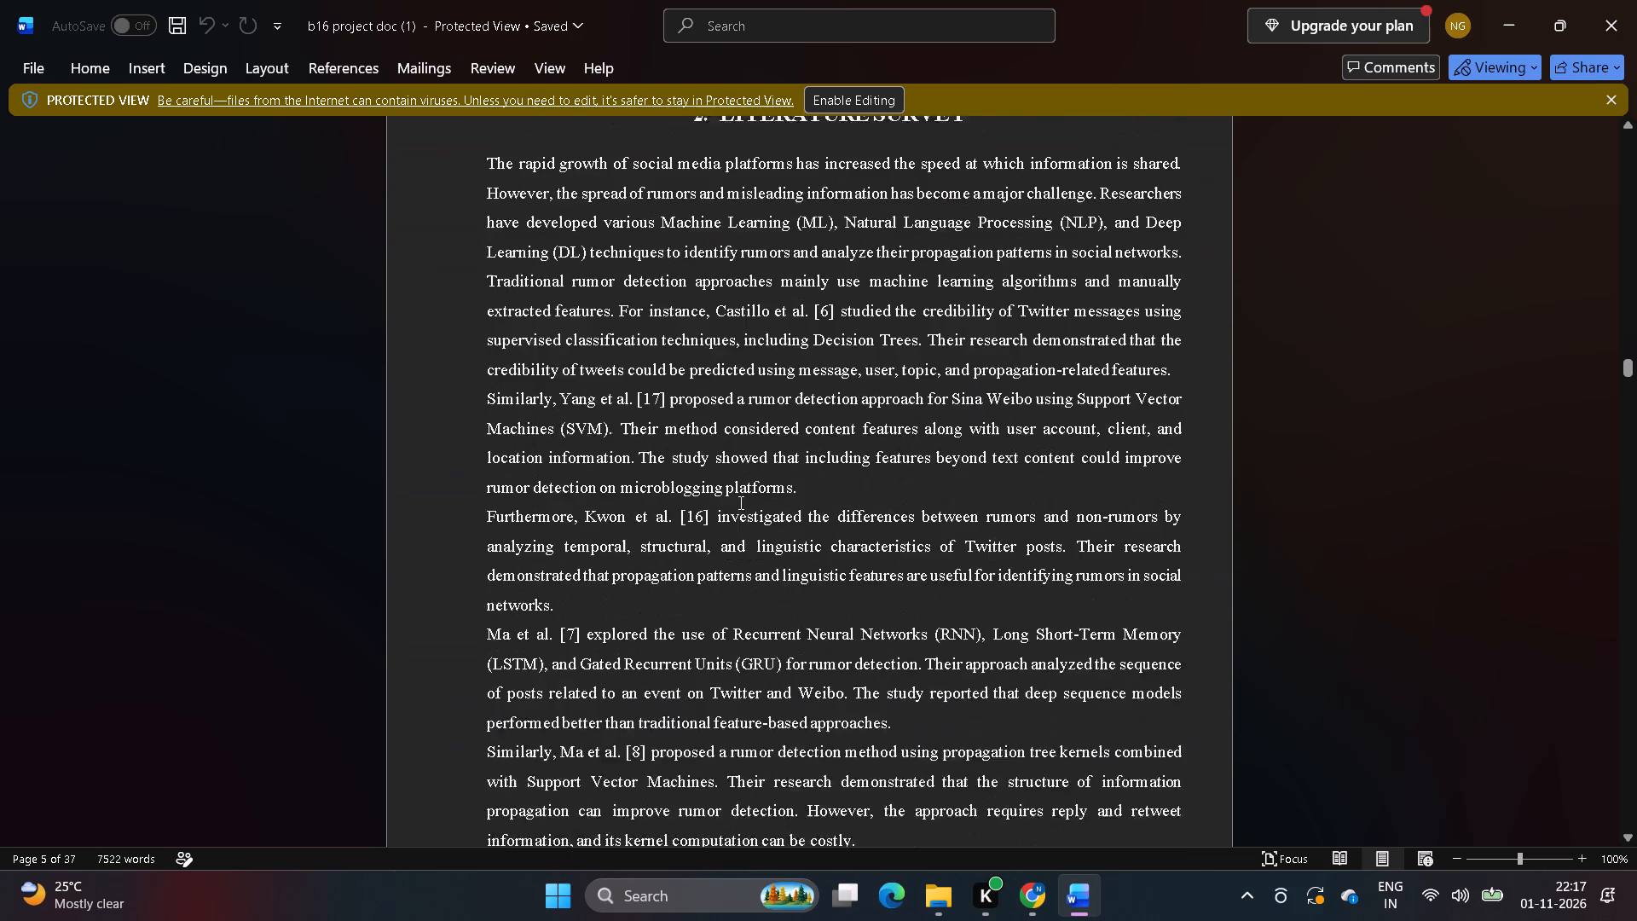
pyautogui.scroll(-3, 739, 502)
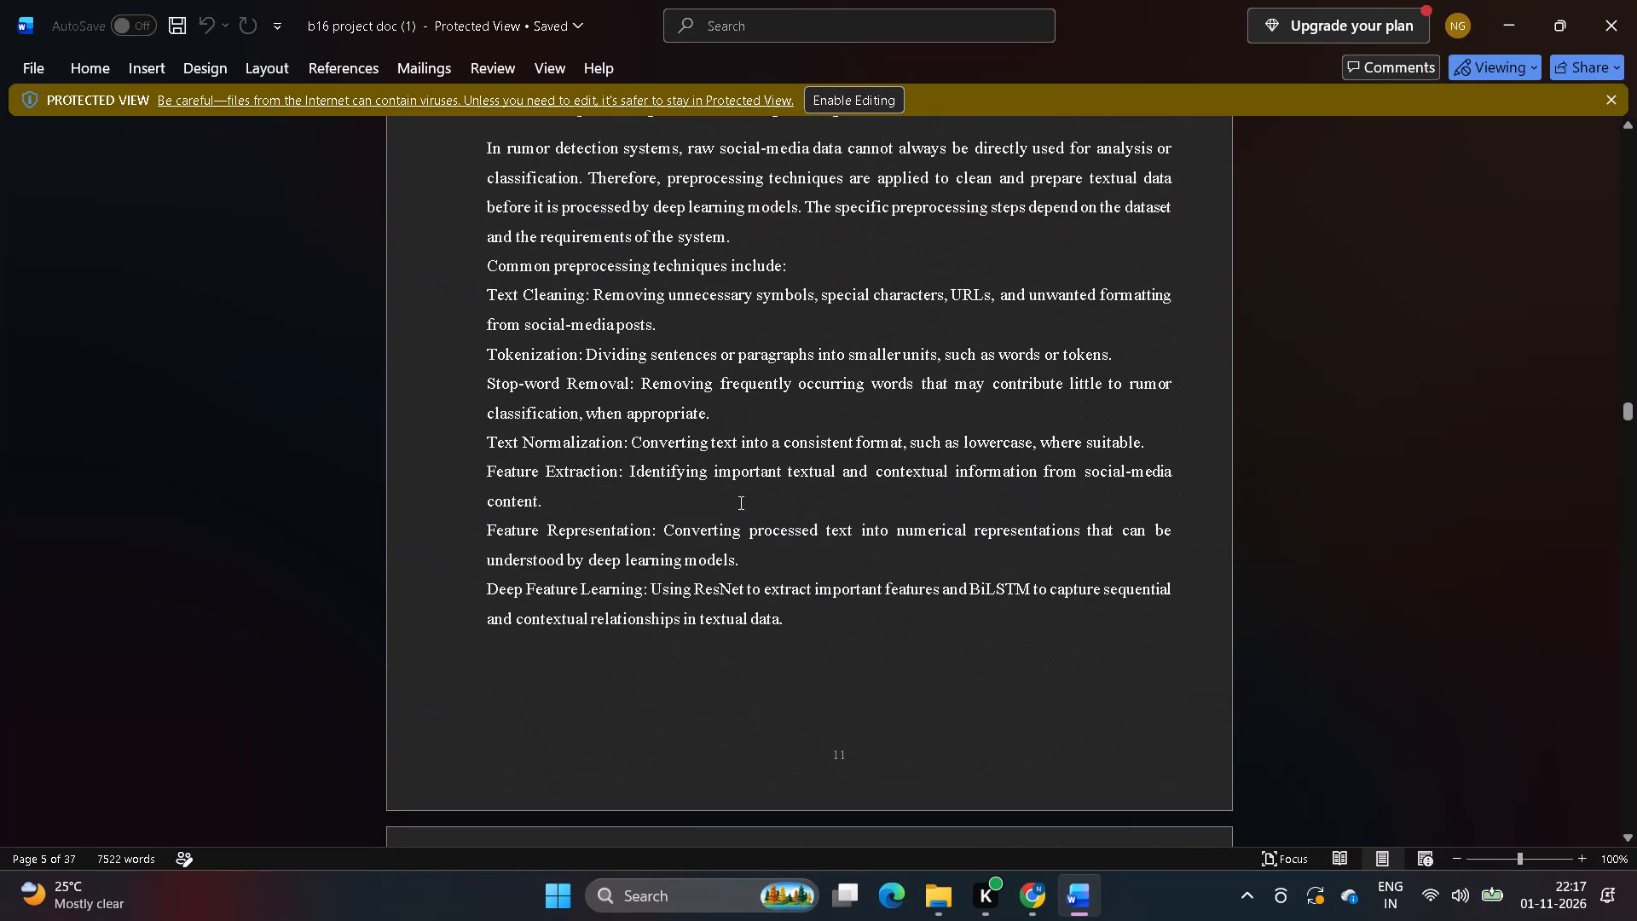
pyautogui.scroll(-1, 739, 502)
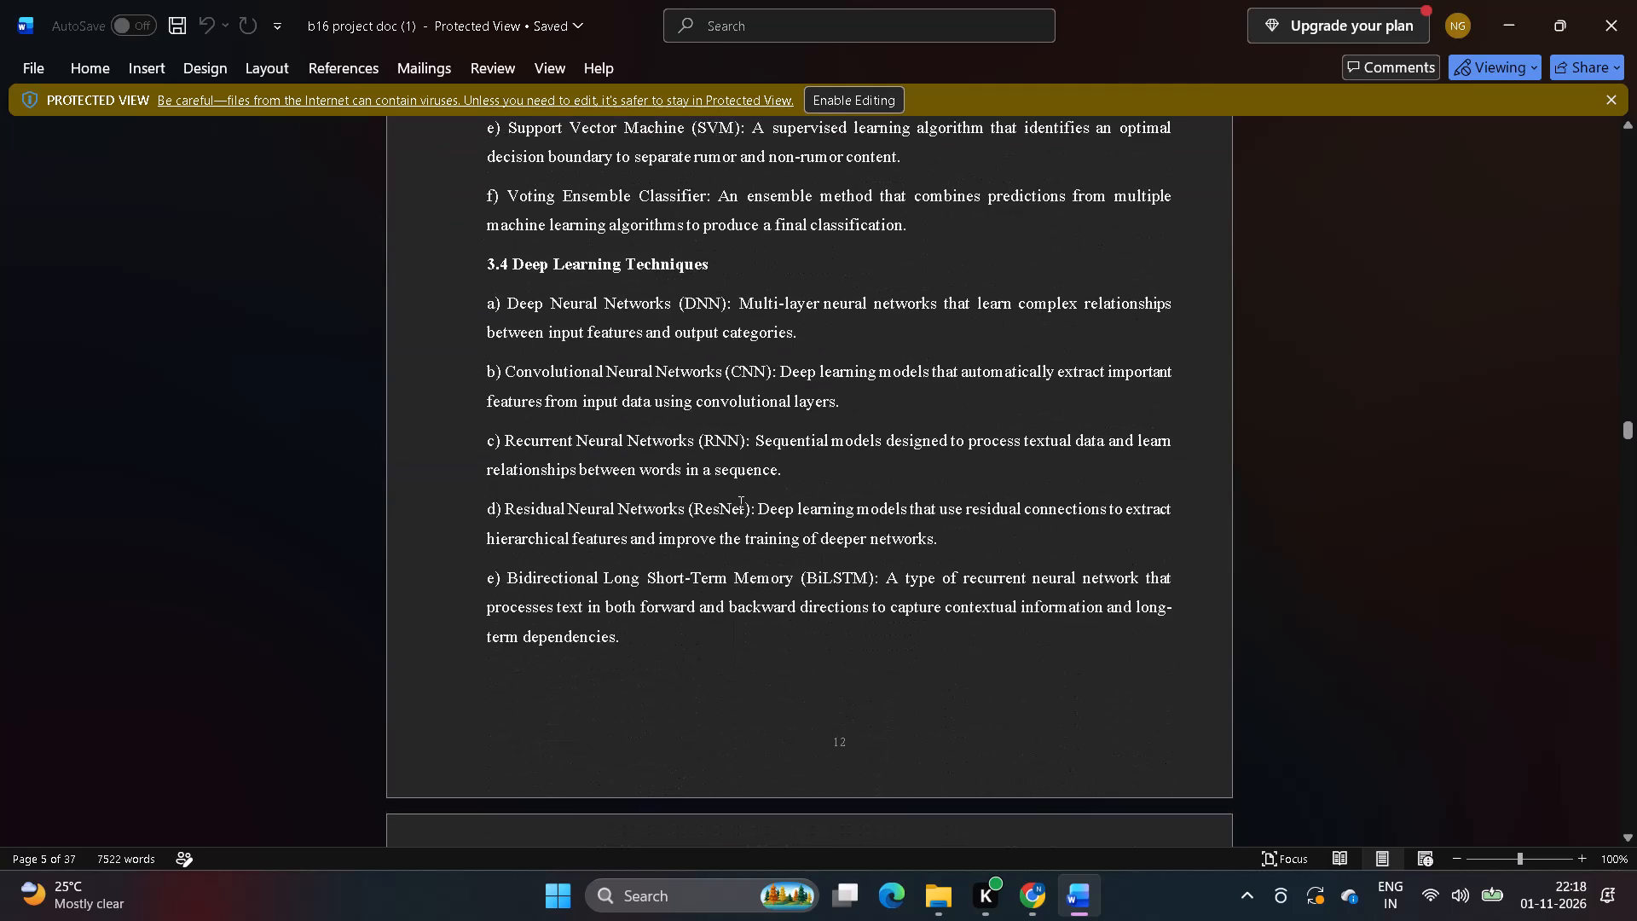
pyautogui.scroll(-1, 739, 502)
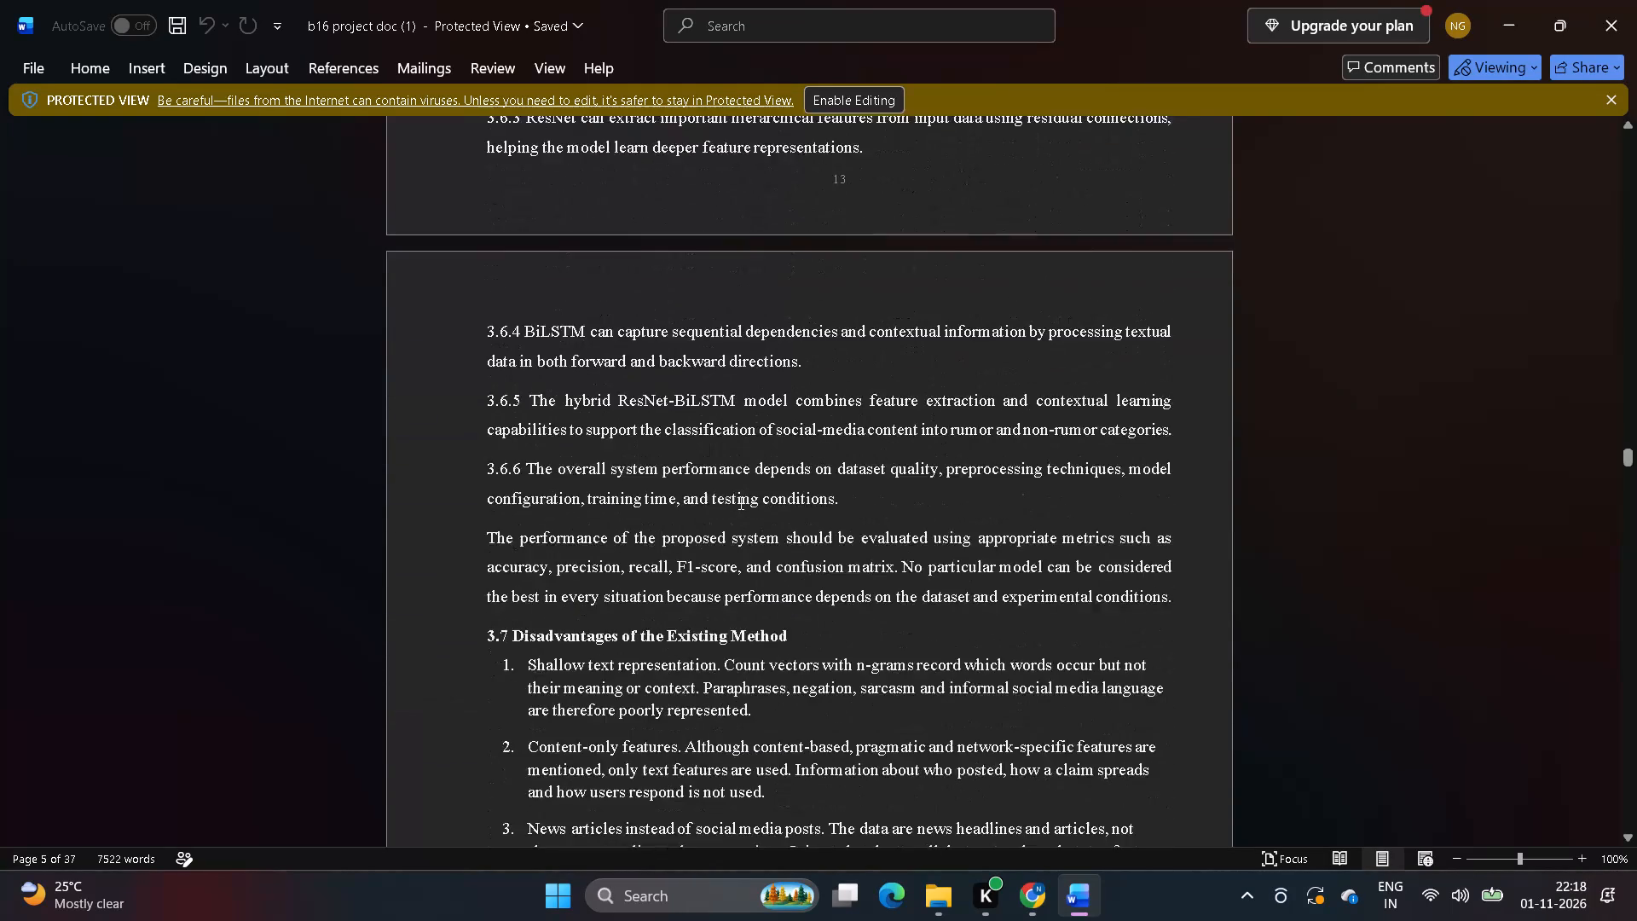
# Check the footer page numbers from the end of the Existing Method chapter through the proposed system and UML Diagrams chapters.
pyautogui.hscroll(7, 739, 502)
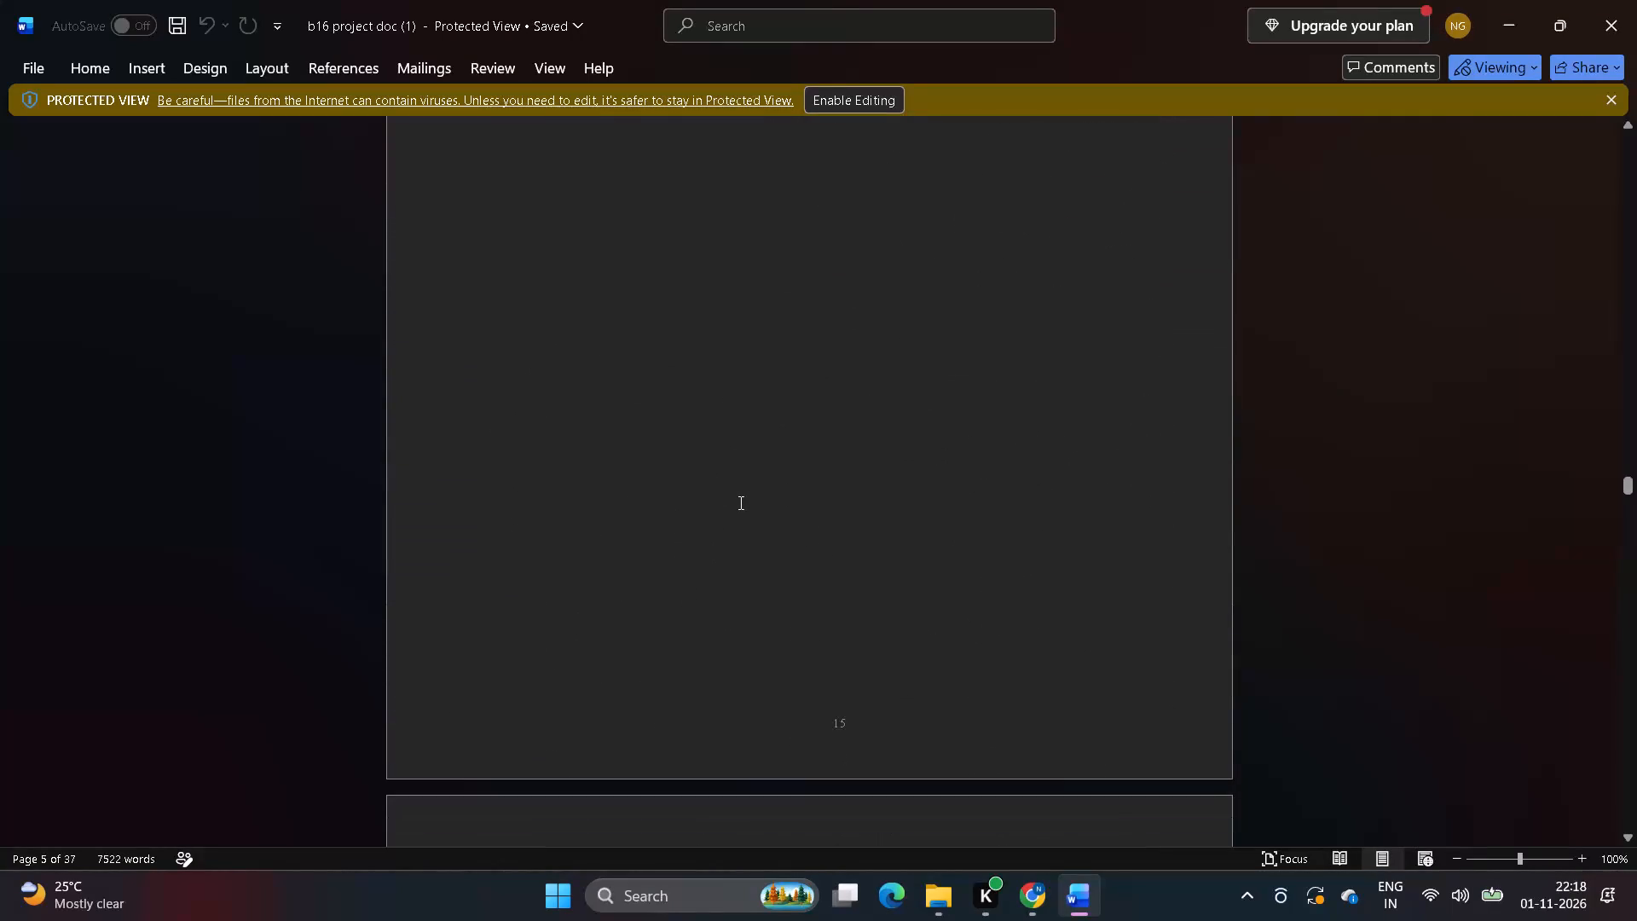
pyautogui.hscroll(3, 739, 502)
pyautogui.scroll(-6, 739, 502)
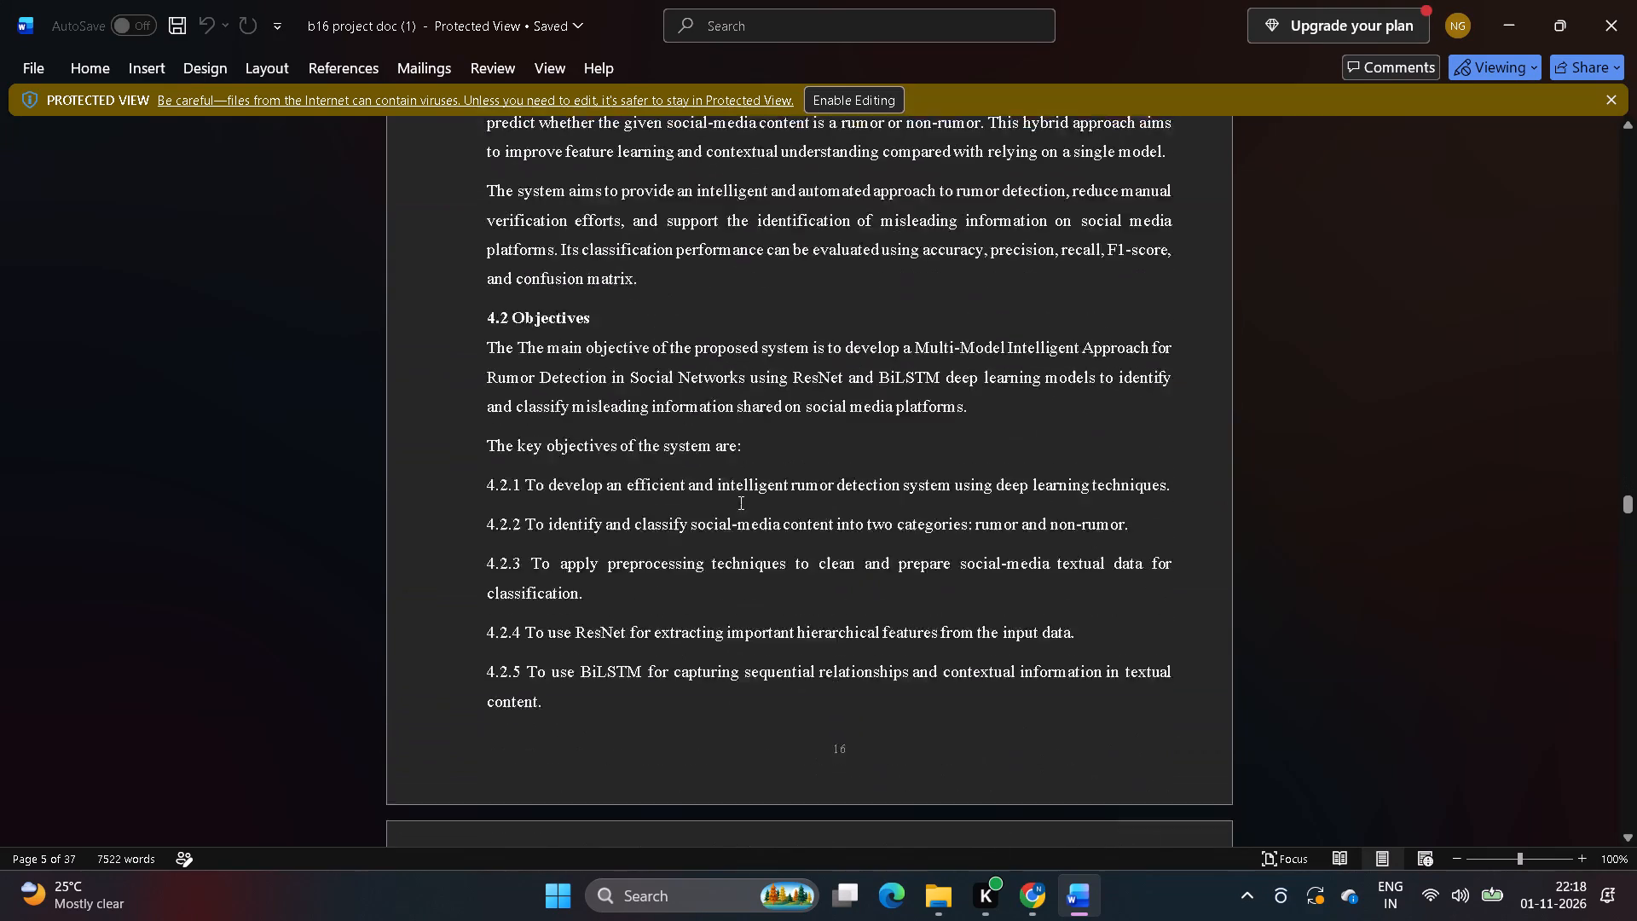
pyautogui.scroll(-9, 739, 502)
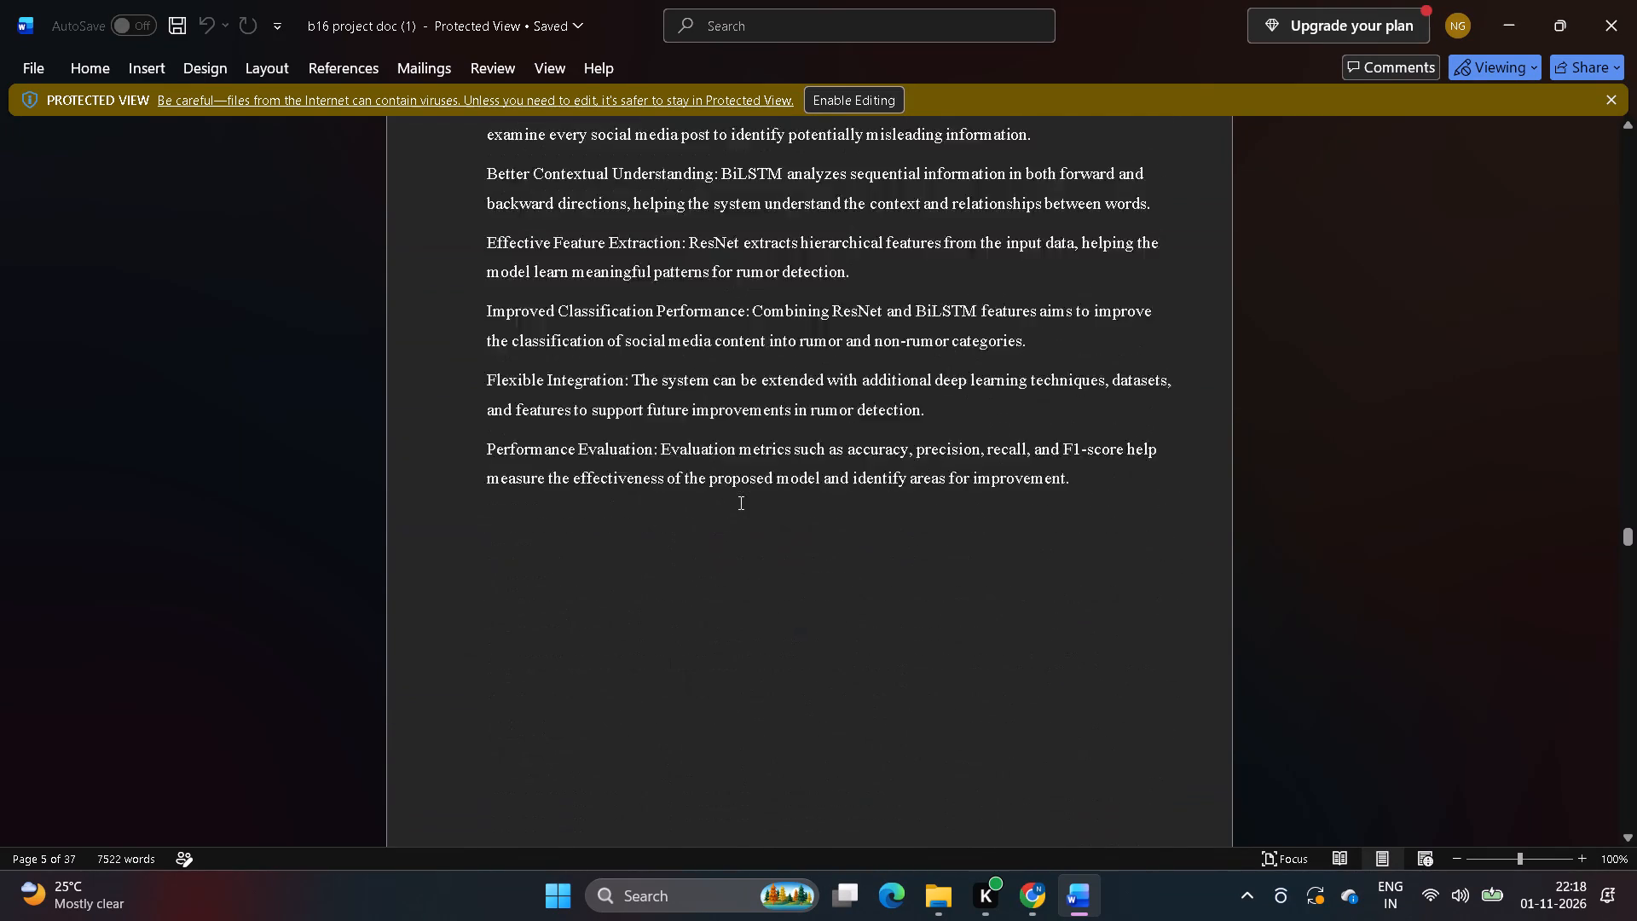
pyautogui.scroll(-6, 739, 502)
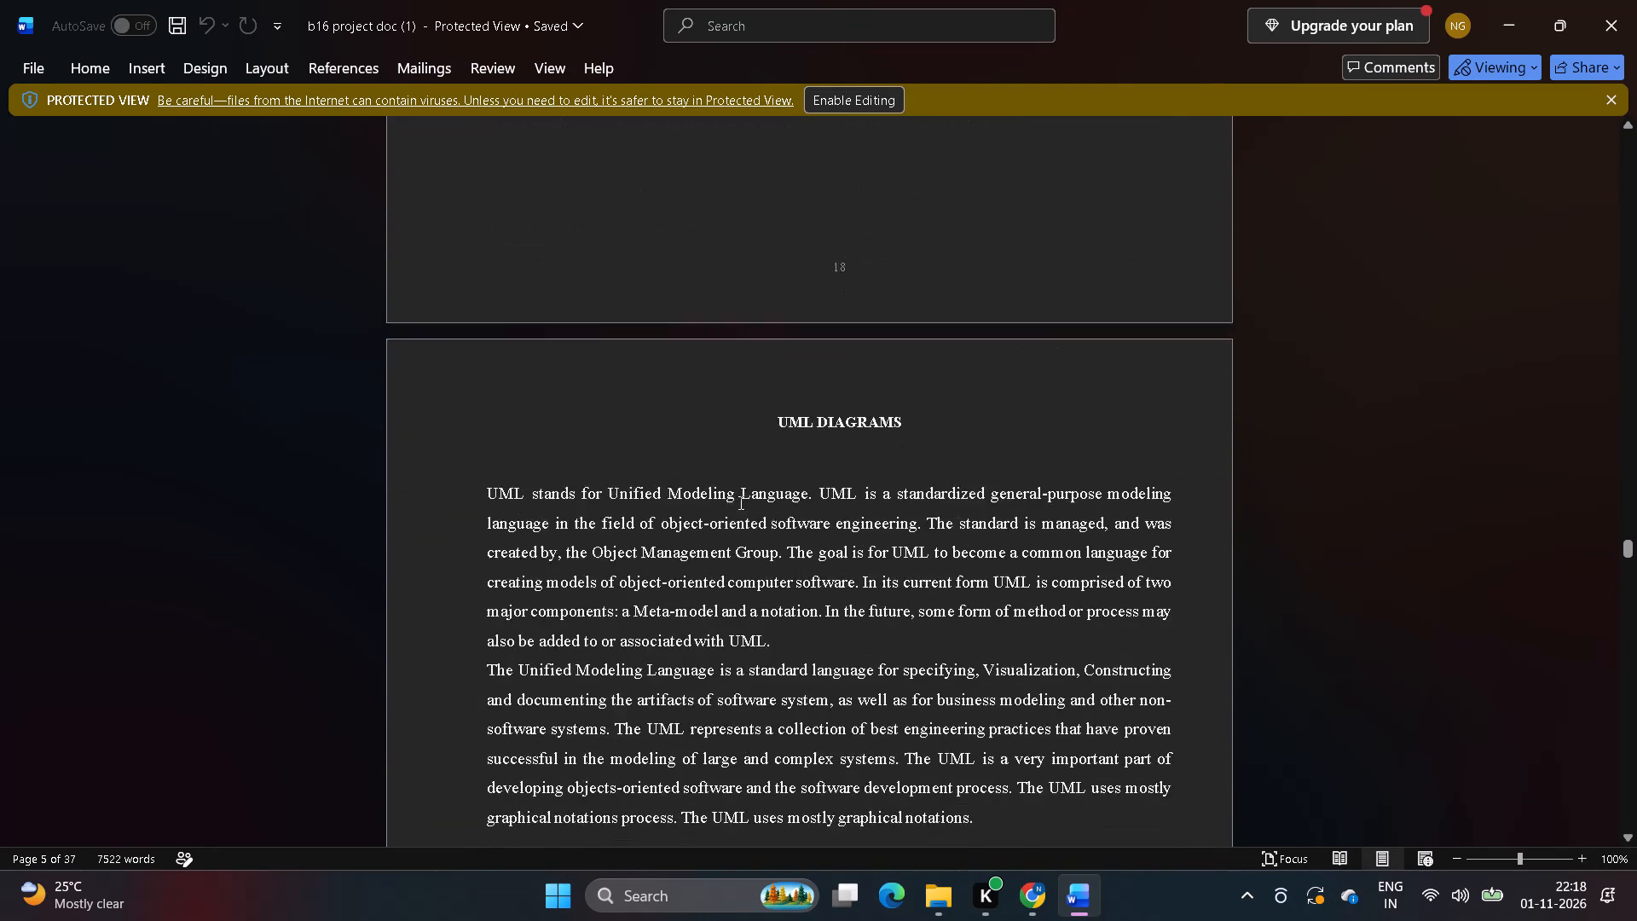
pyautogui.scroll(-6, 739, 502)
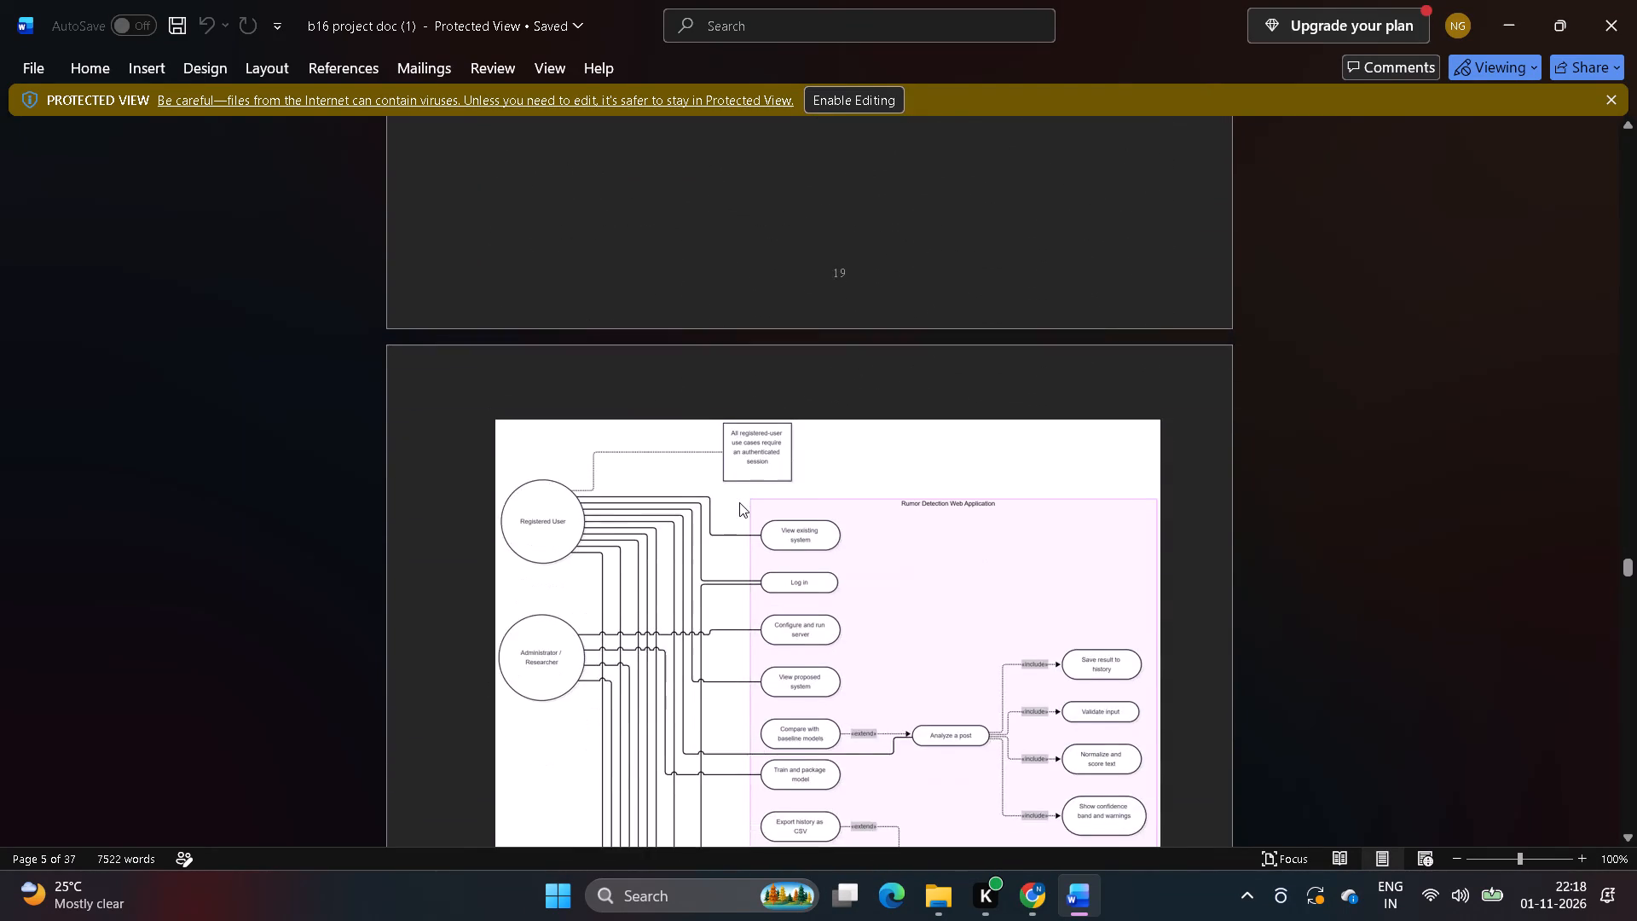
pyautogui.scroll(-6, 739, 502)
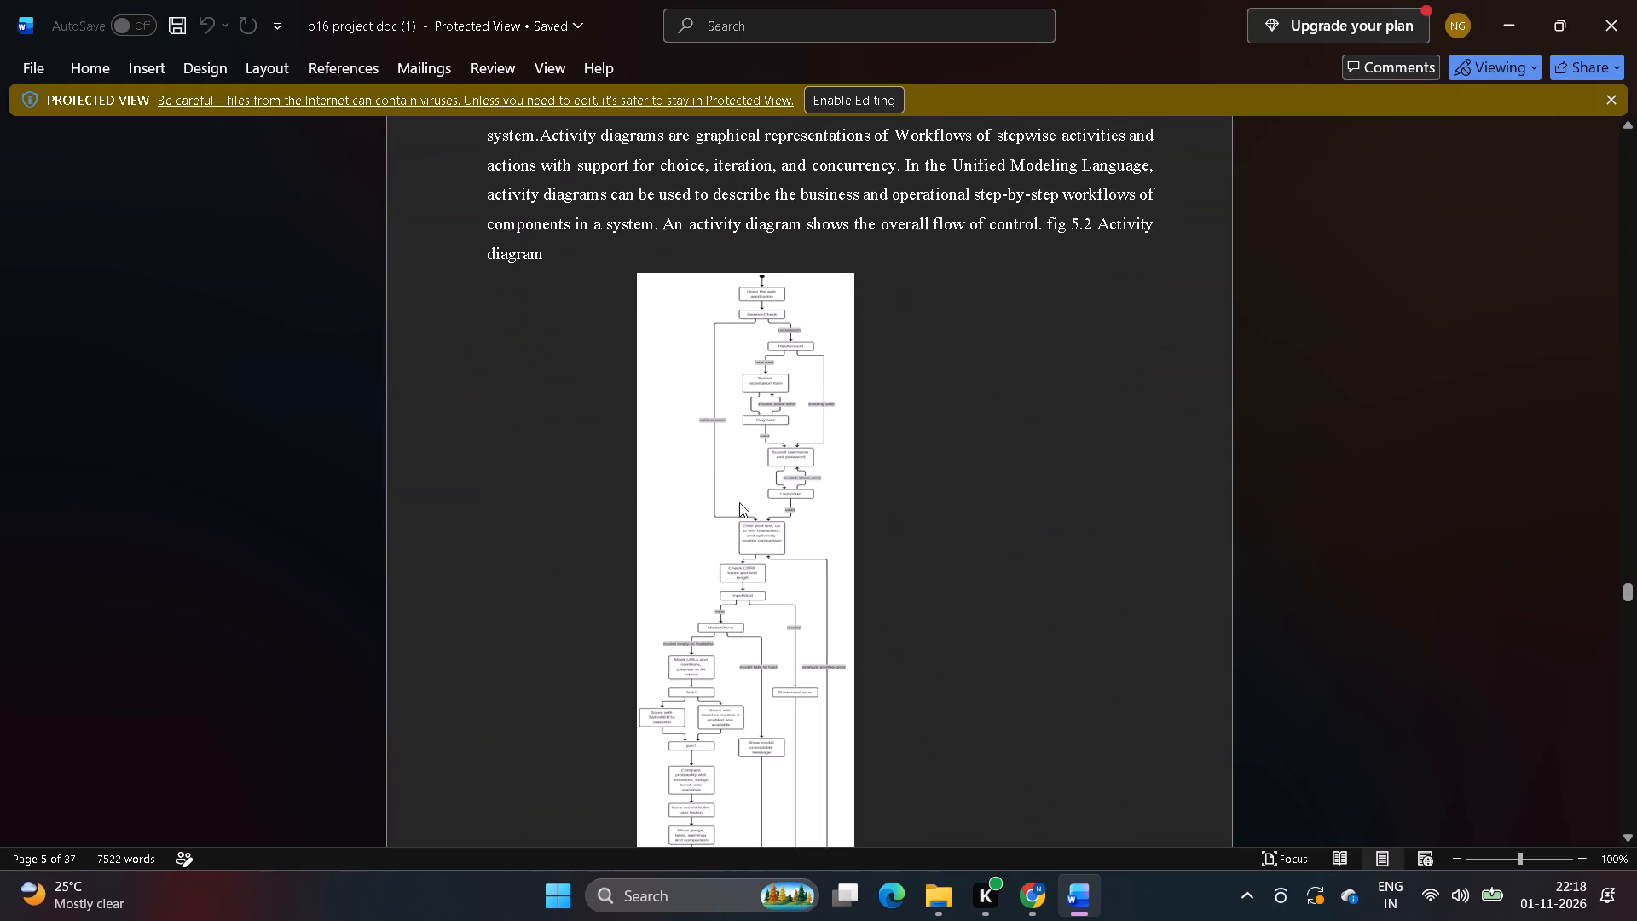
pyautogui.scroll(-5, 739, 502)
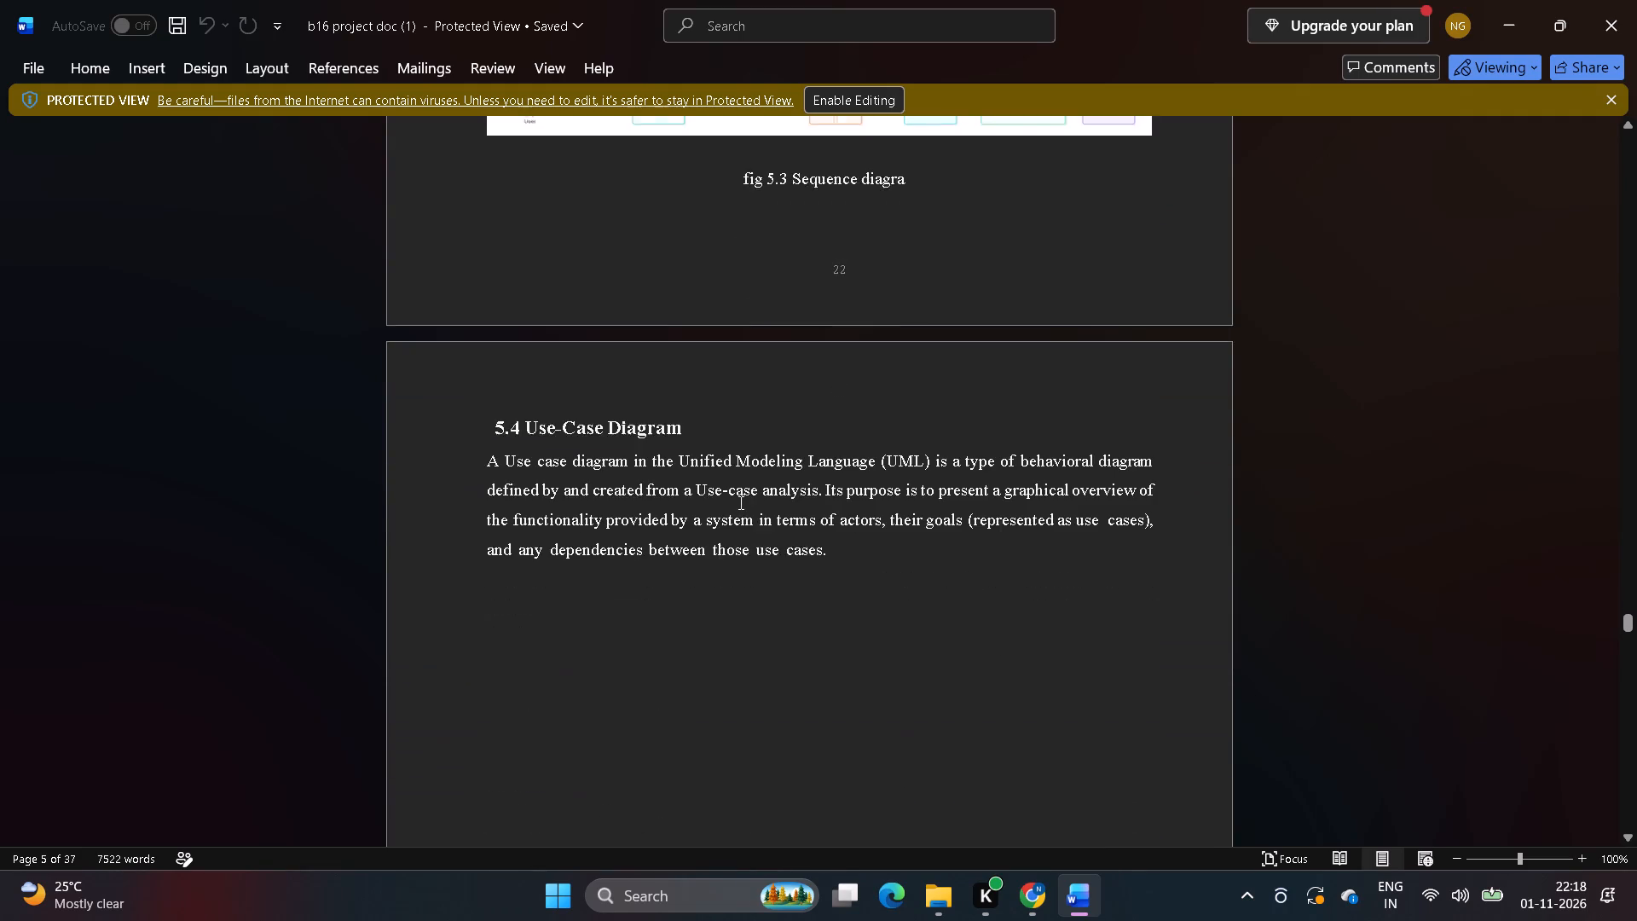
# Check the page numbering through the Software Environment and System Requirements chapters, from the Use-Case Diagram to section 7.2.
pyautogui.scroll(-6, 739, 502)
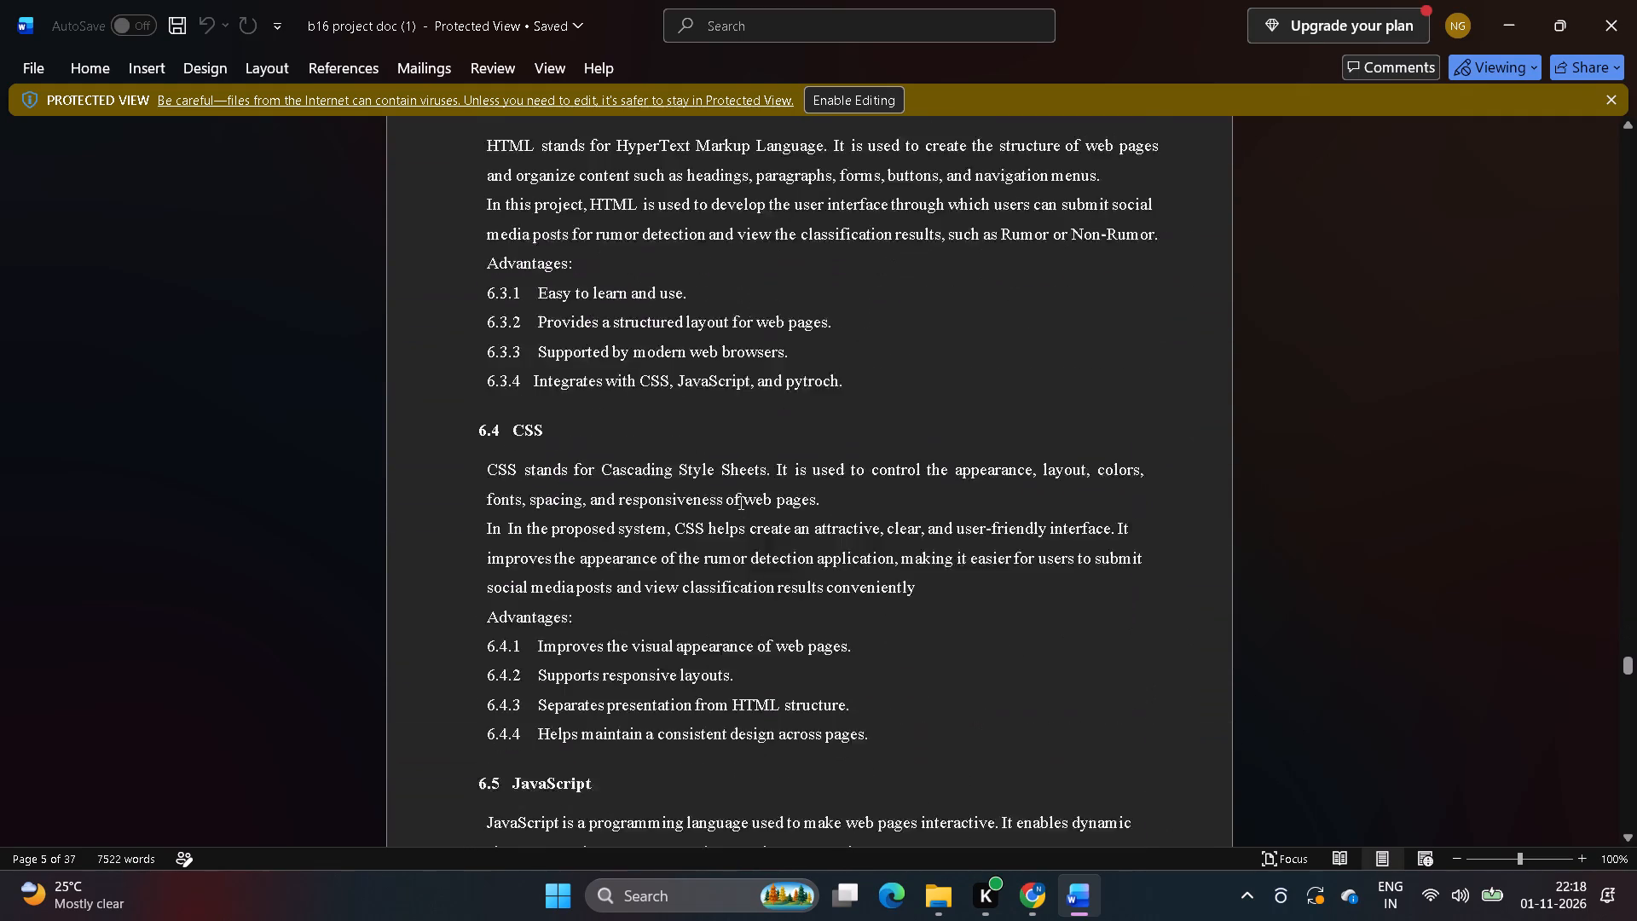
pyautogui.scroll(-2, 739, 502)
pyautogui.scroll(3, 739, 502)
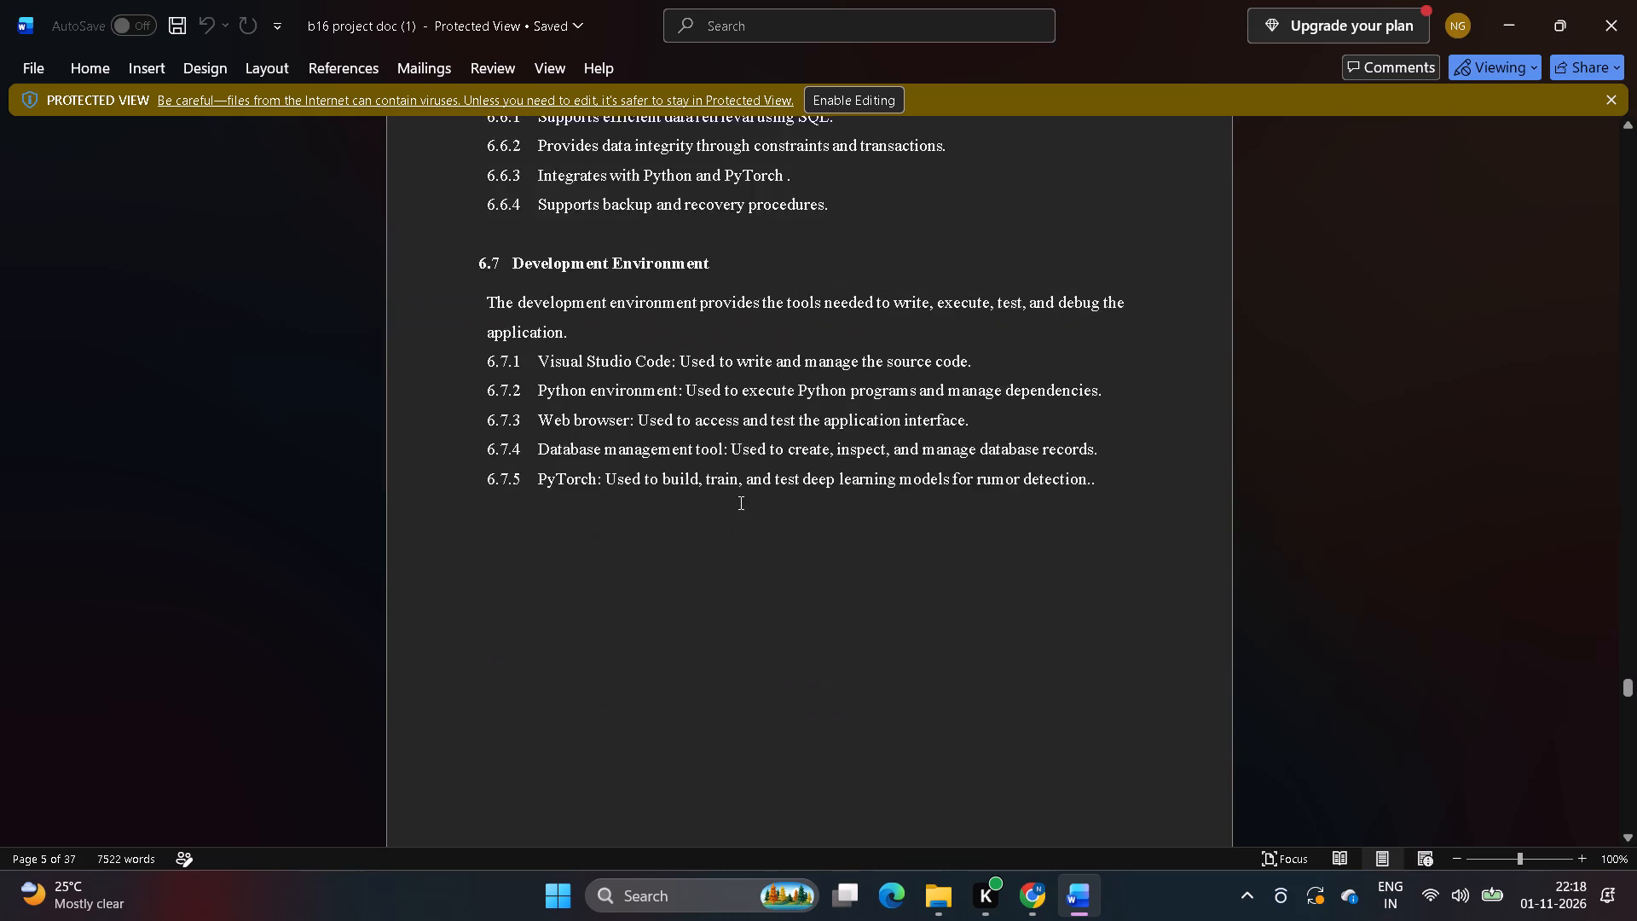
pyautogui.scroll(2, 739, 502)
pyautogui.scroll(-3, 739, 502)
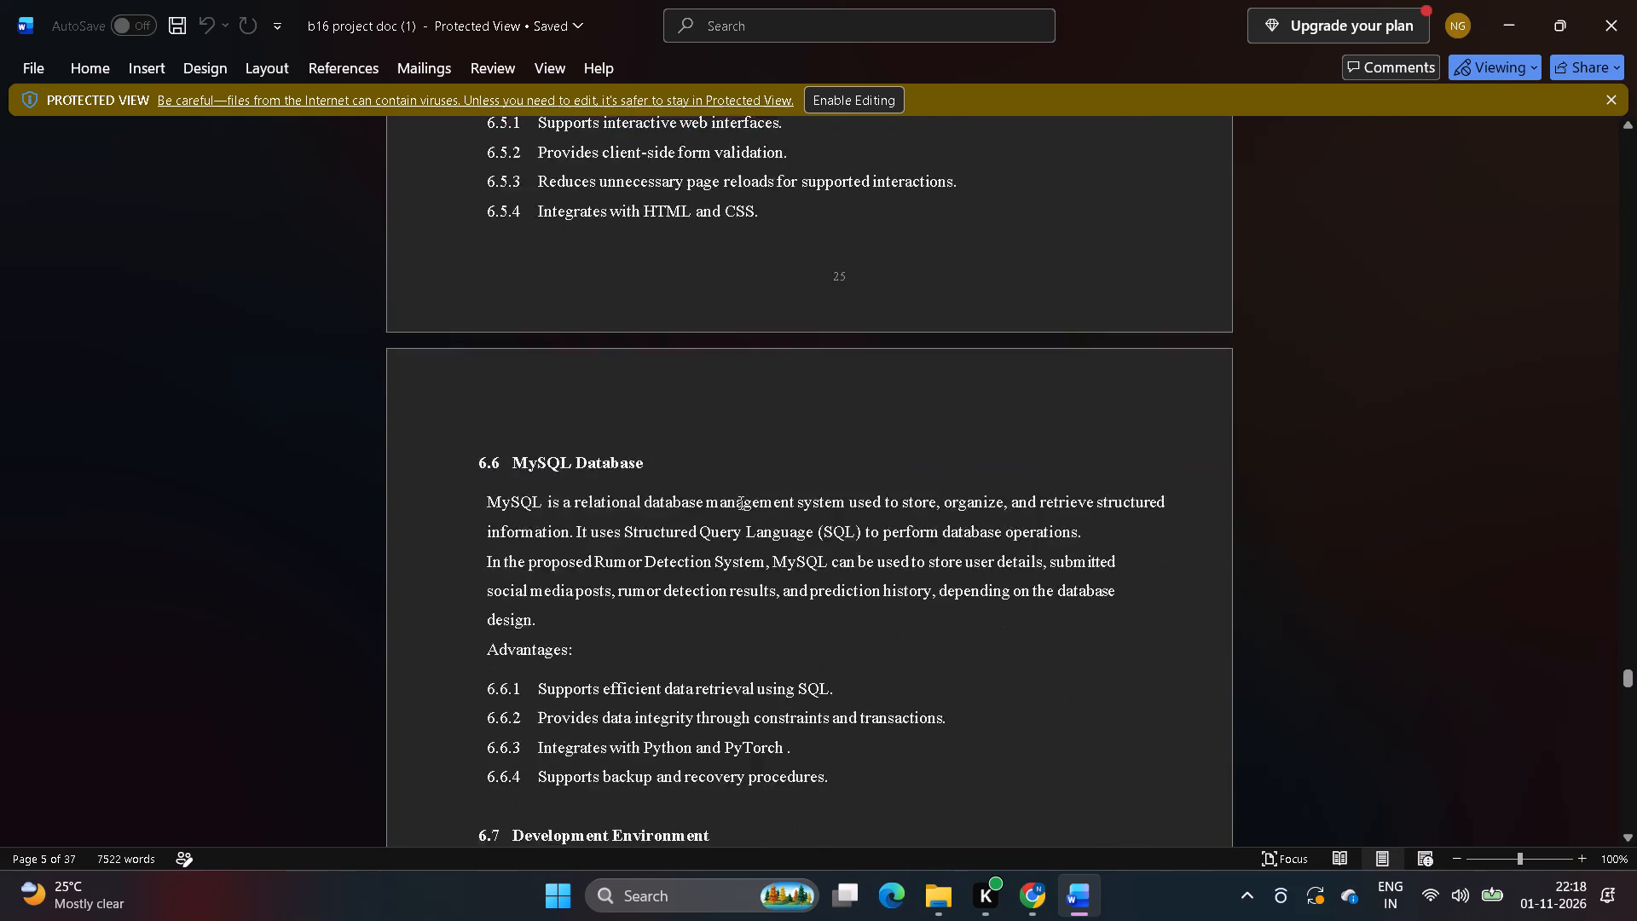
pyautogui.scroll(-6, 739, 502)
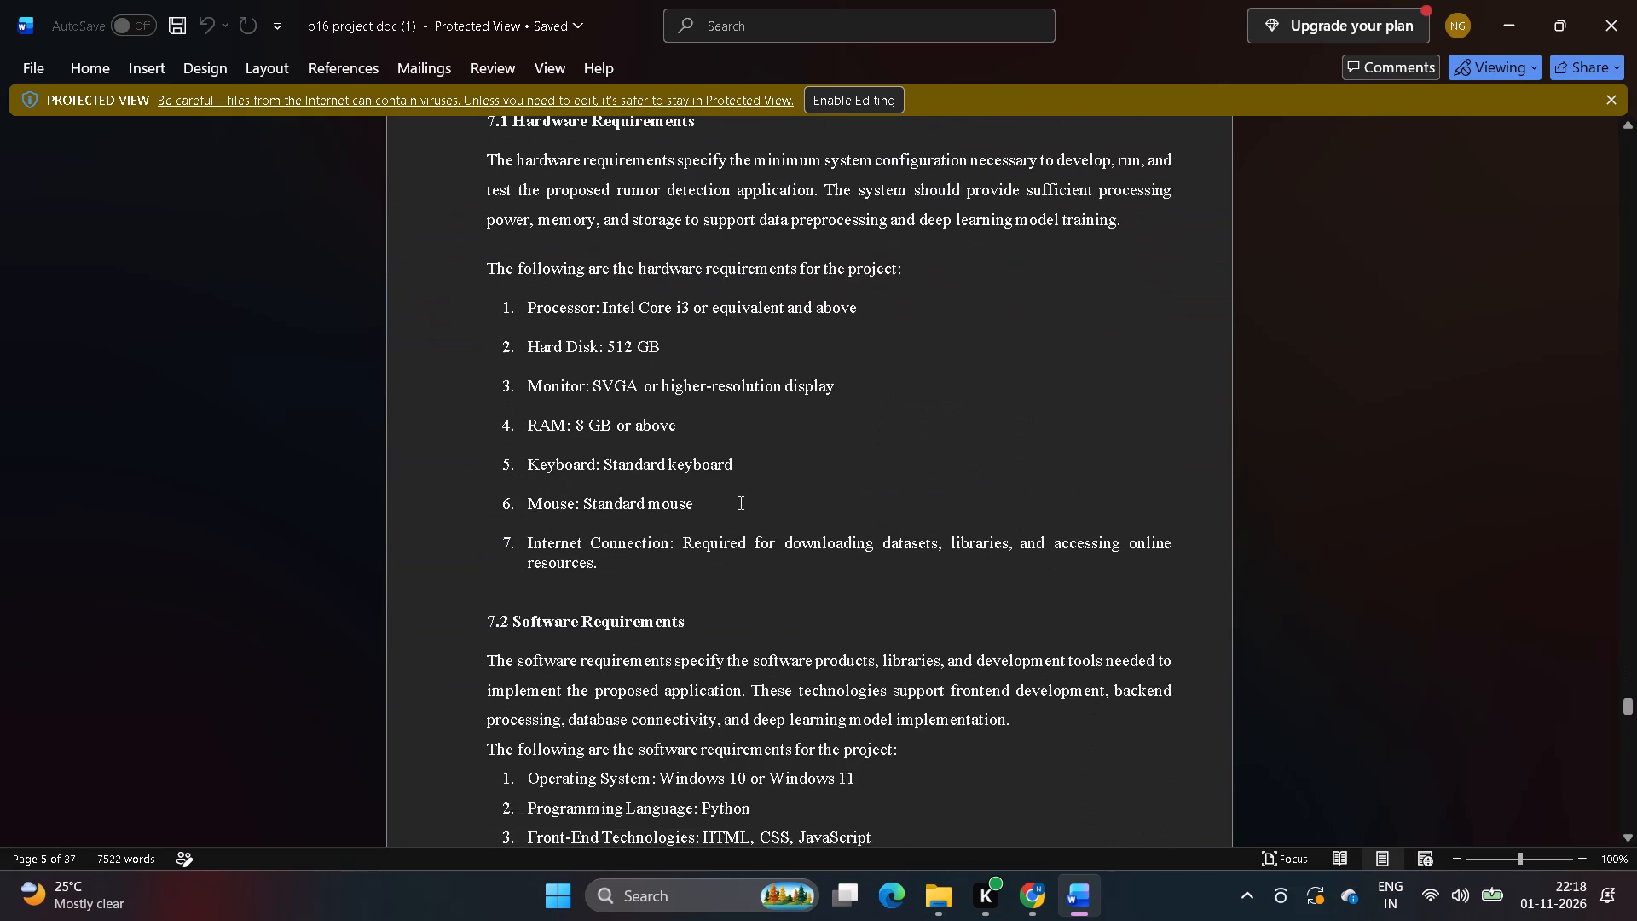
pyautogui.scroll(-2, 739, 502)
pyautogui.scroll(2, 739, 502)
pyautogui.scroll(-2, 739, 502)
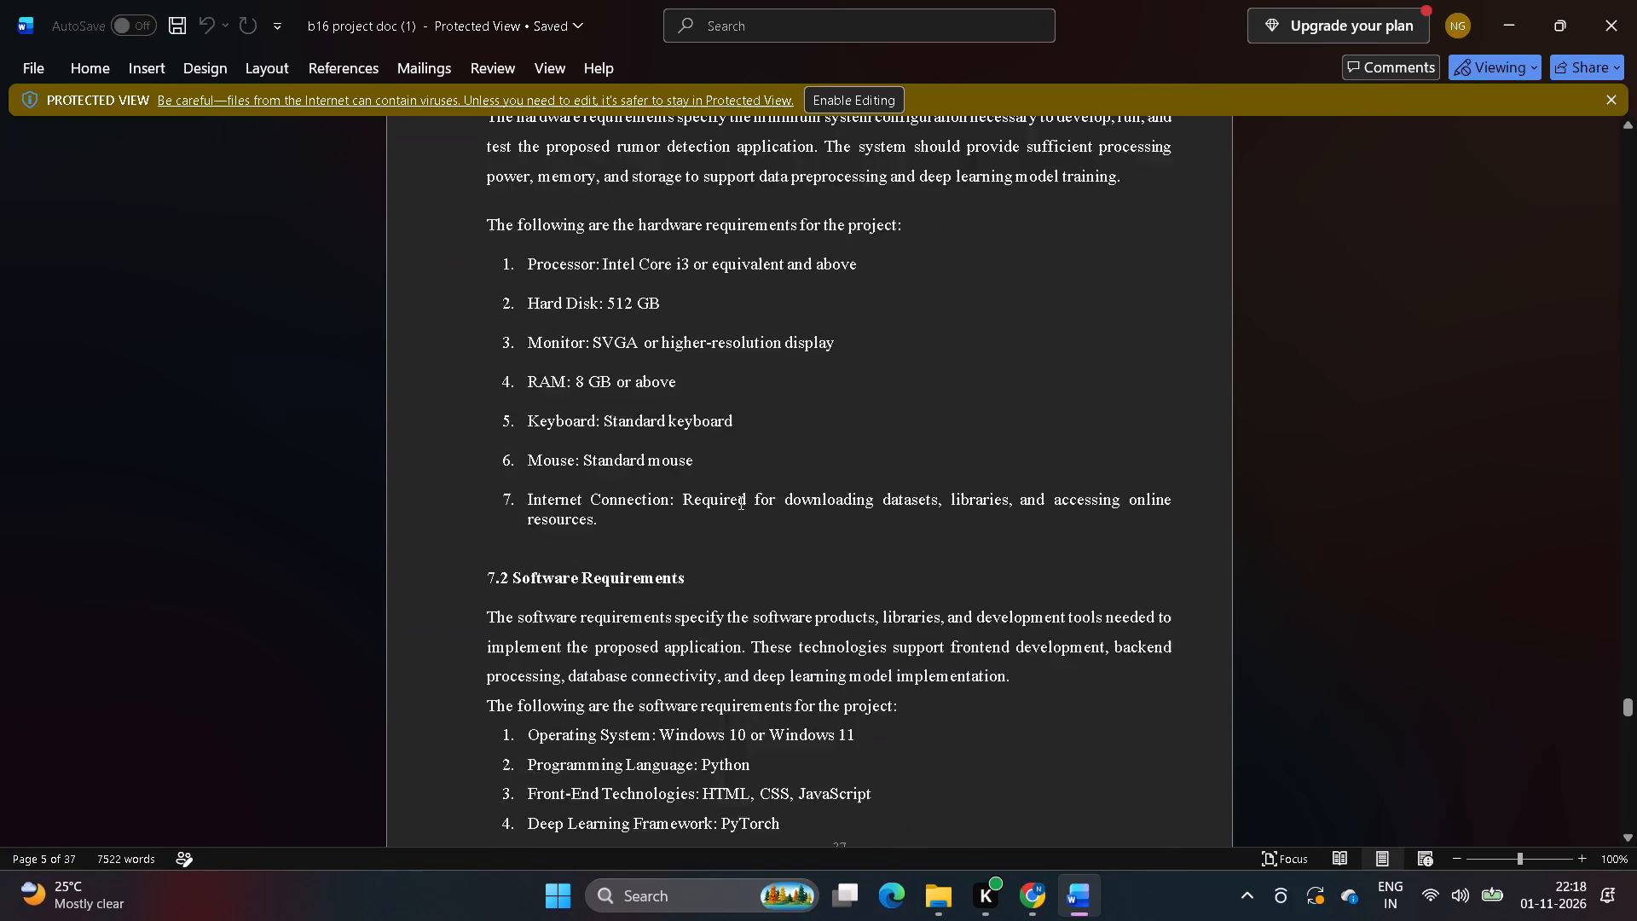
# Check the footer page numbers from the Functional Requirements chapter through Feasibility Analysis to the last References page.
pyautogui.scroll(-4, 739, 502)
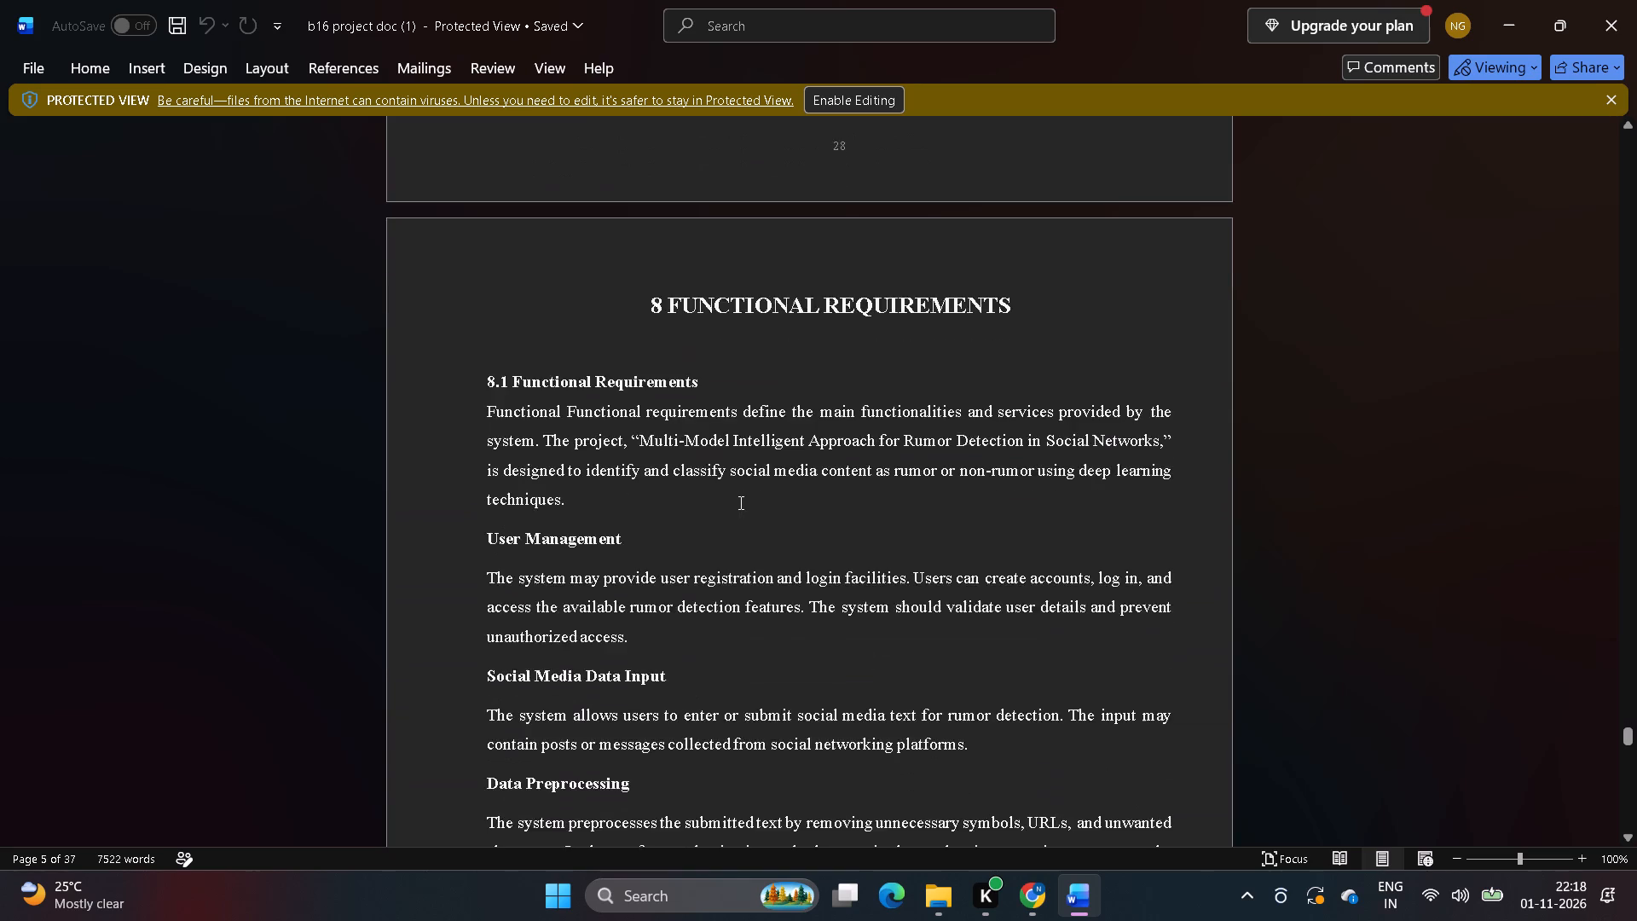
pyautogui.scroll(-3, 739, 502)
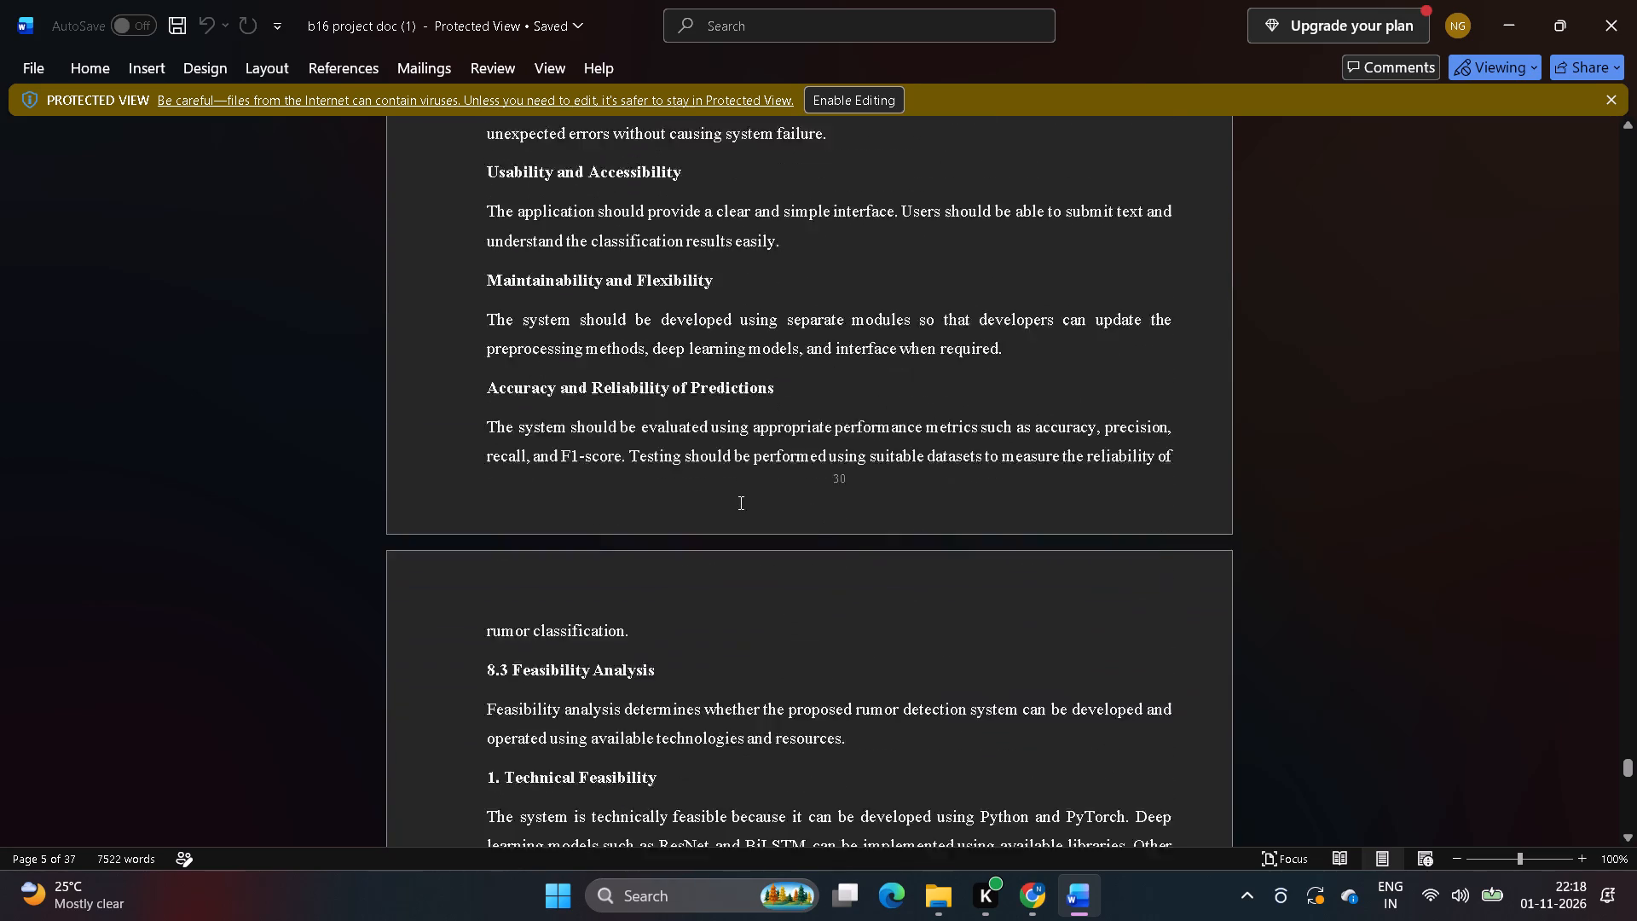
pyautogui.scroll(-1, 739, 502)
pyautogui.scroll(2, 739, 502)
pyautogui.hscroll(1, 739, 502)
pyautogui.scroll(1, 739, 502)
pyautogui.hscroll(1, 739, 502)
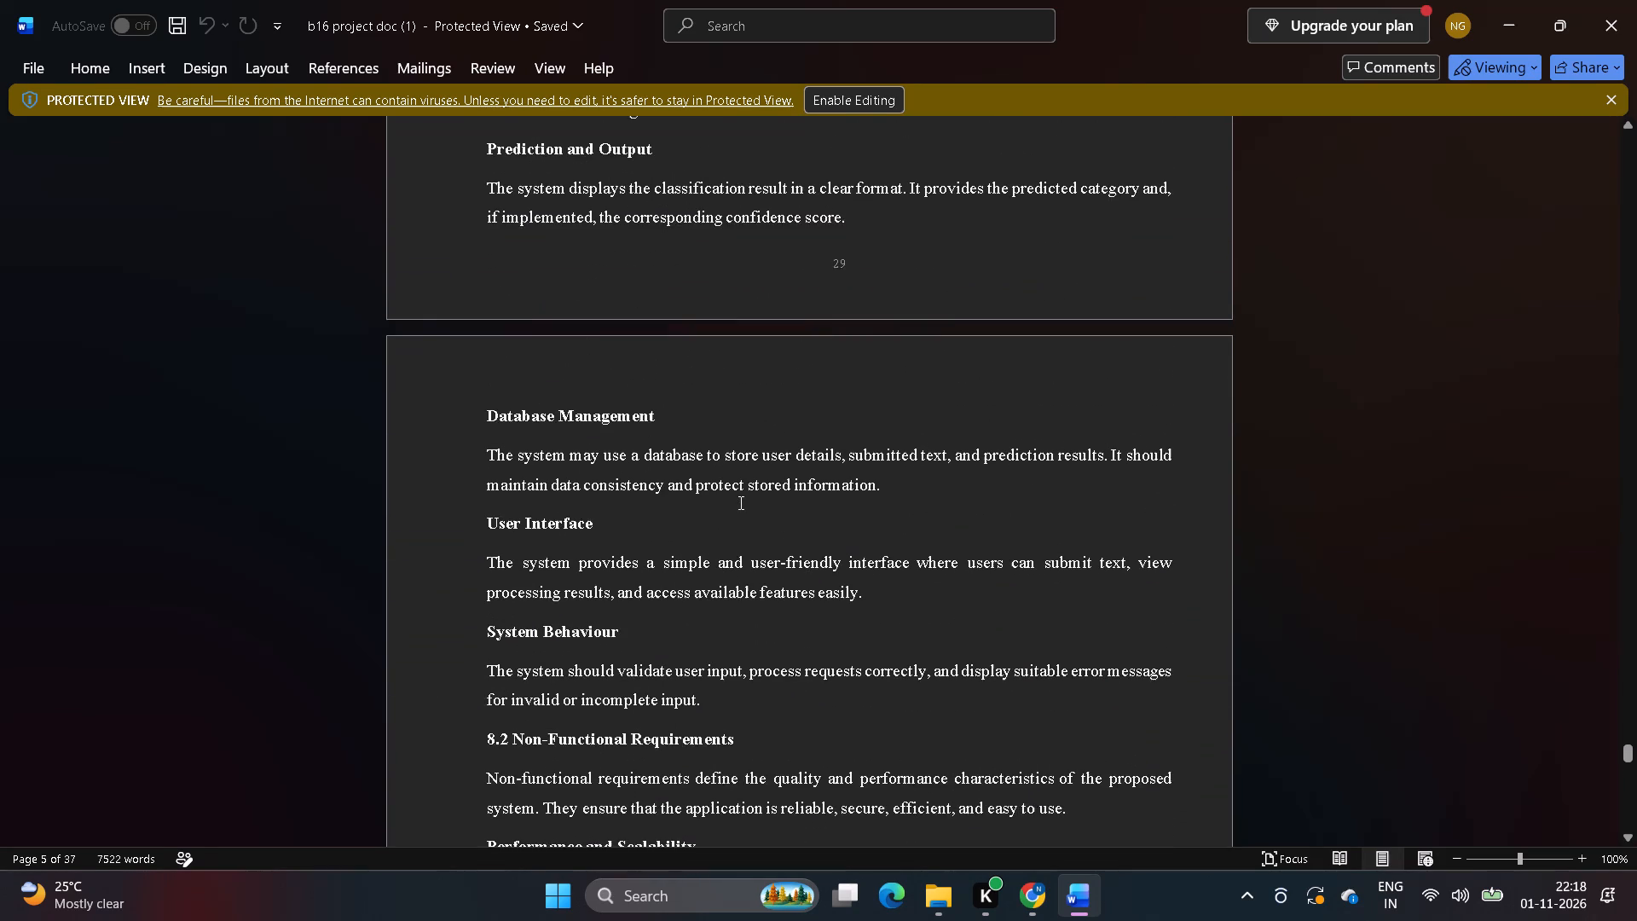
pyautogui.scroll(-6, 739, 502)
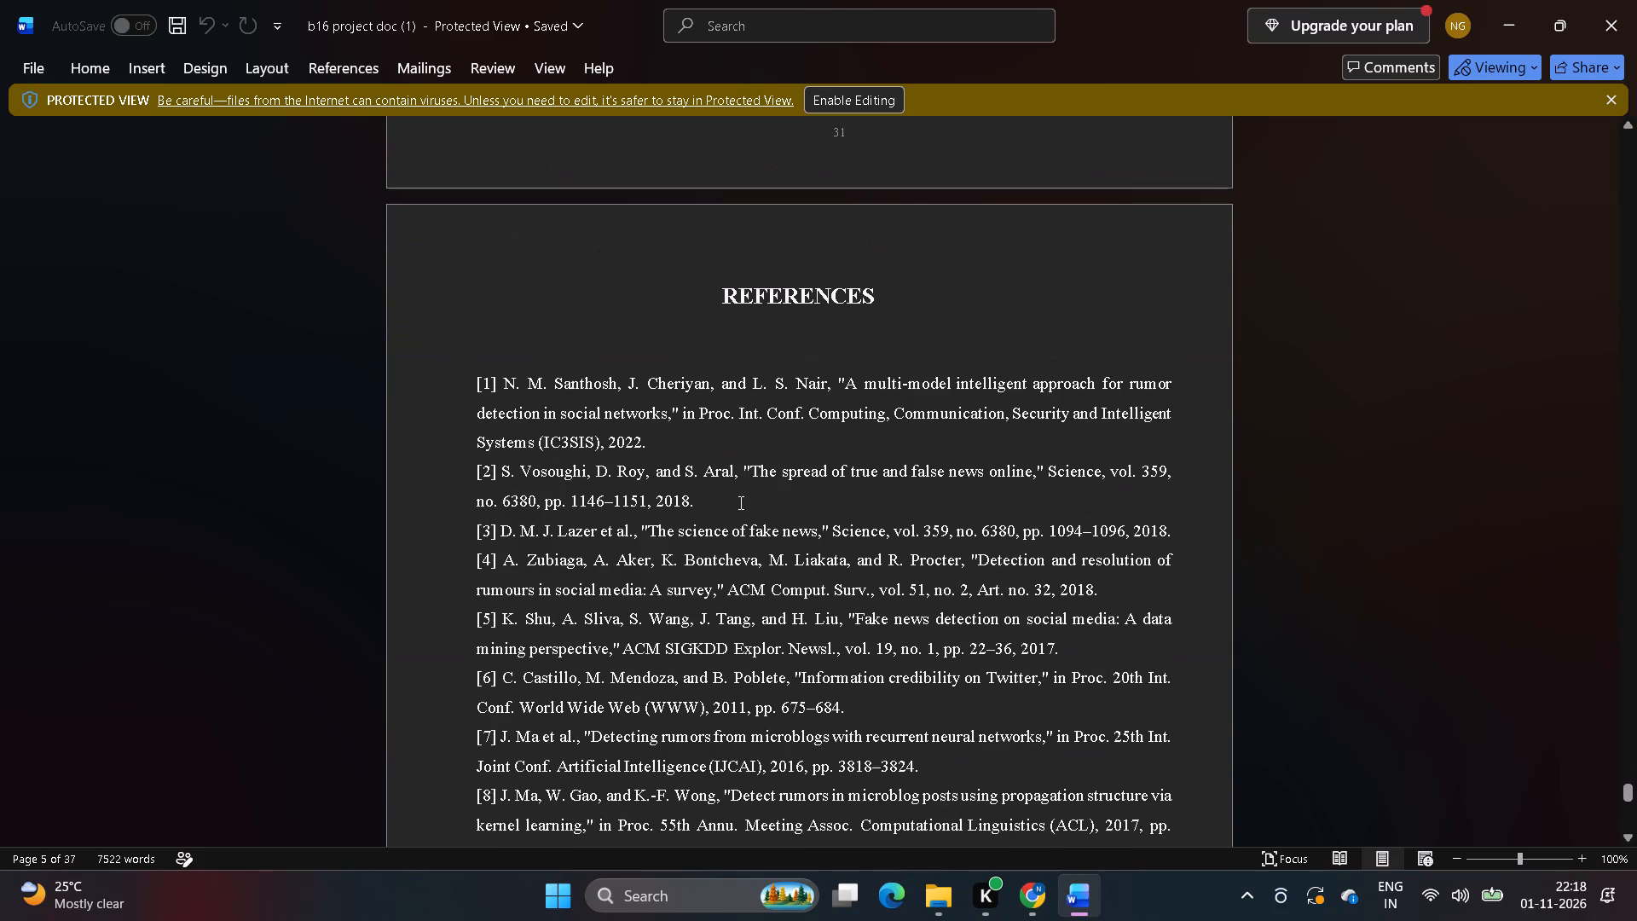
pyautogui.scroll(6, 739, 502)
pyautogui.scroll(-5, 739, 502)
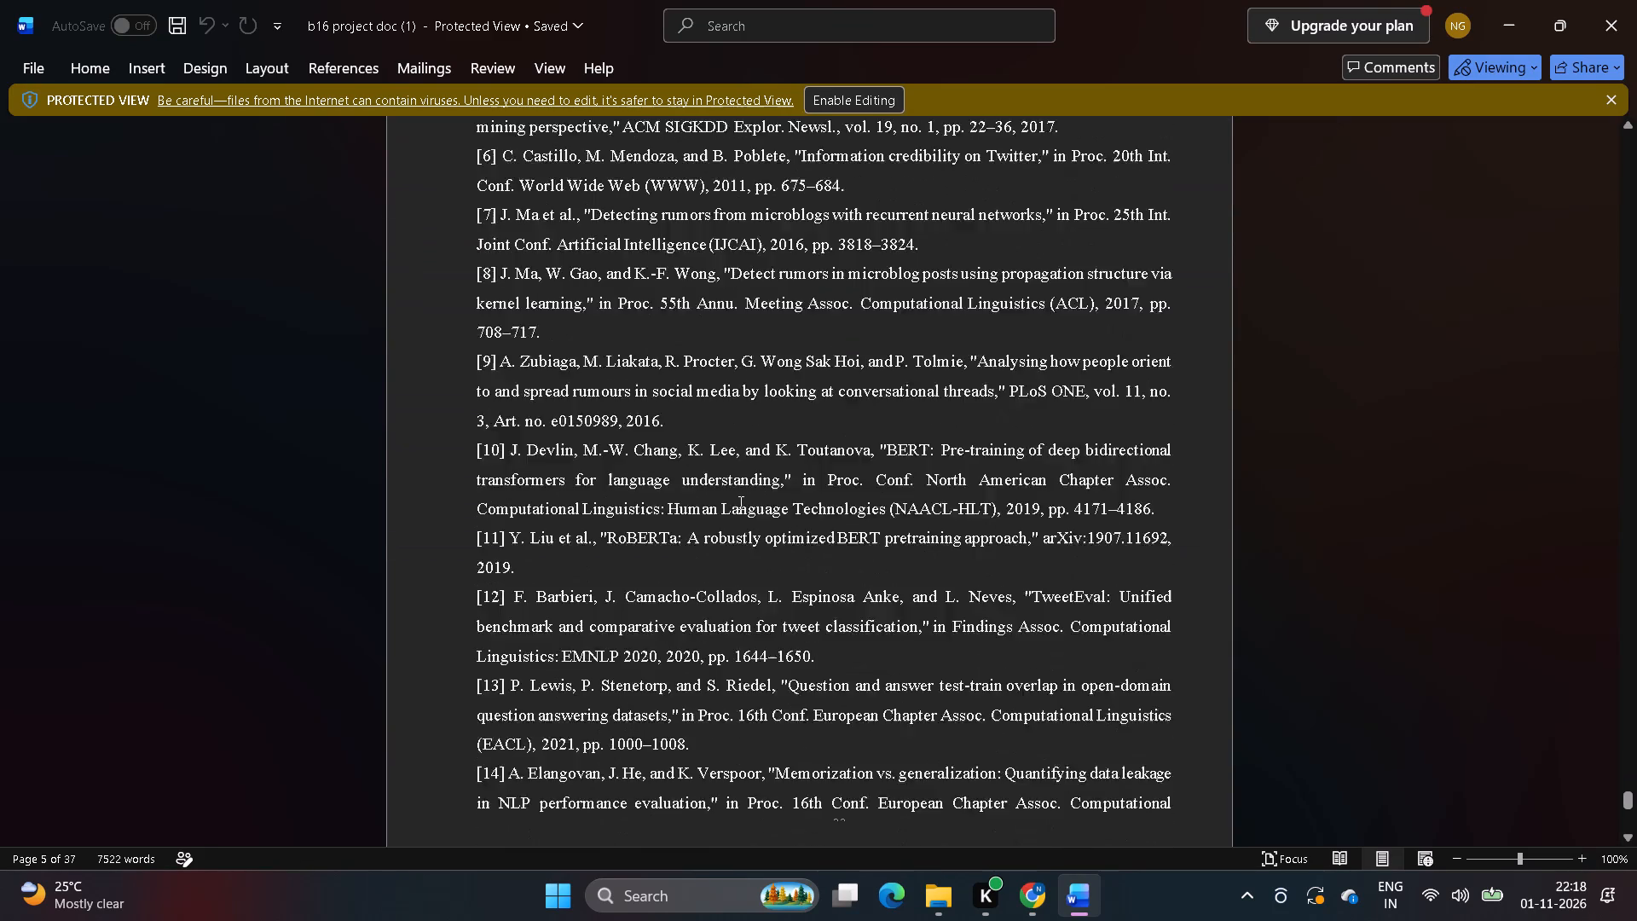
pyautogui.scroll(-5, 739, 502)
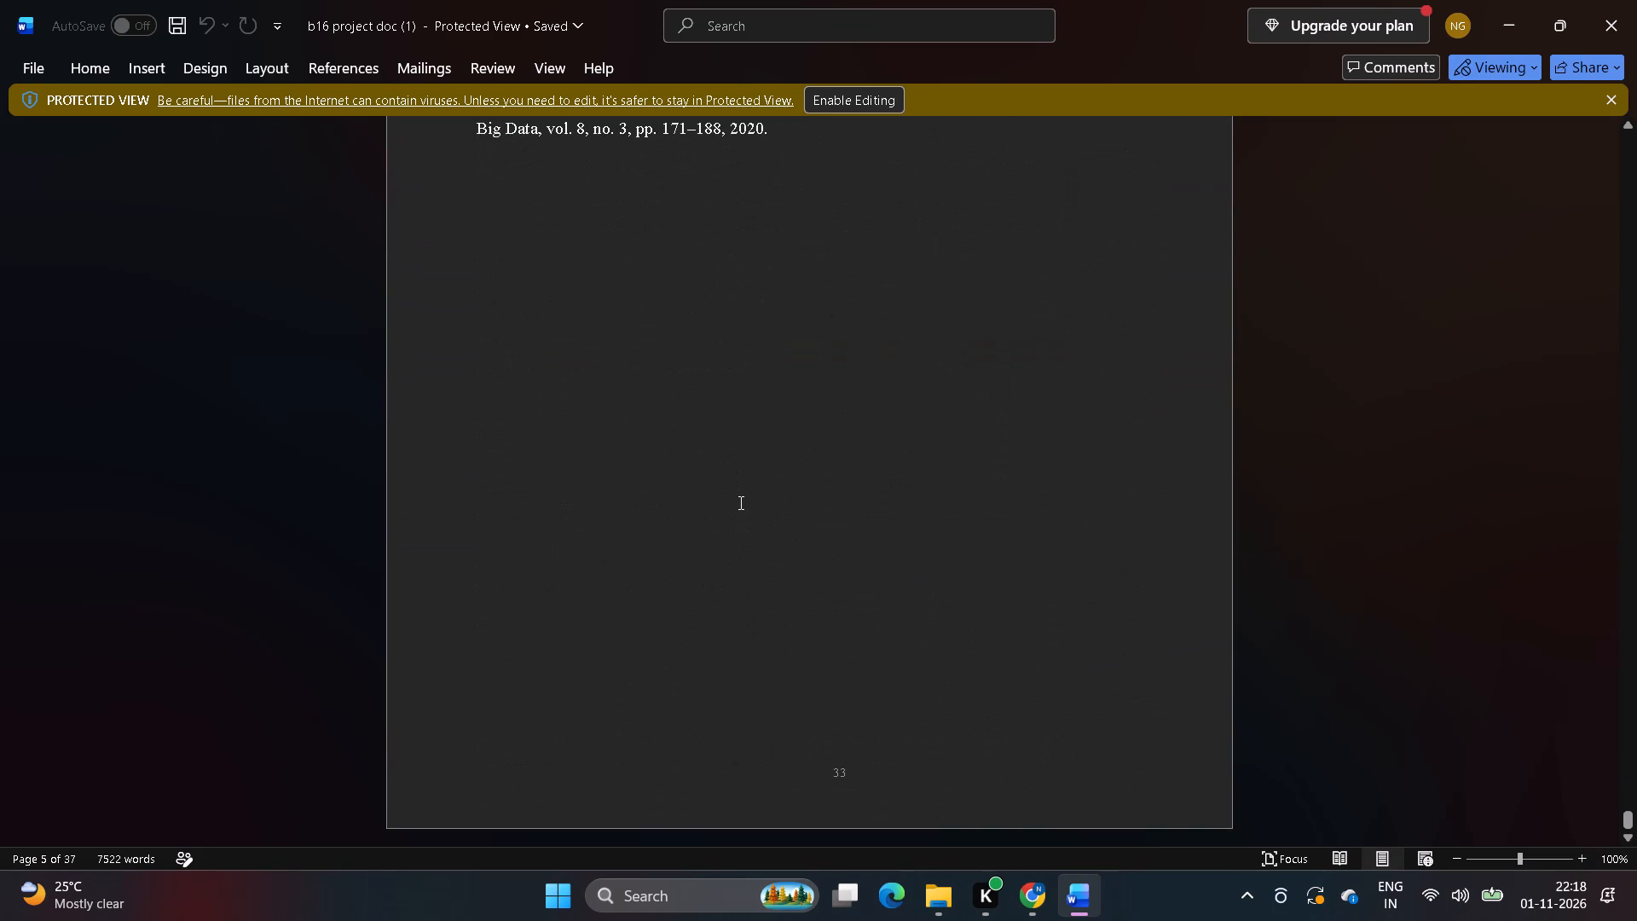
# Return to the front matter and recheck the footers from the title page through the Declaration and Acknowledgement to the Contents.
pyautogui.scroll(7, 888, 403)
pyautogui.scroll(20, 888, 403)
pyautogui.scroll(1, 888, 403)
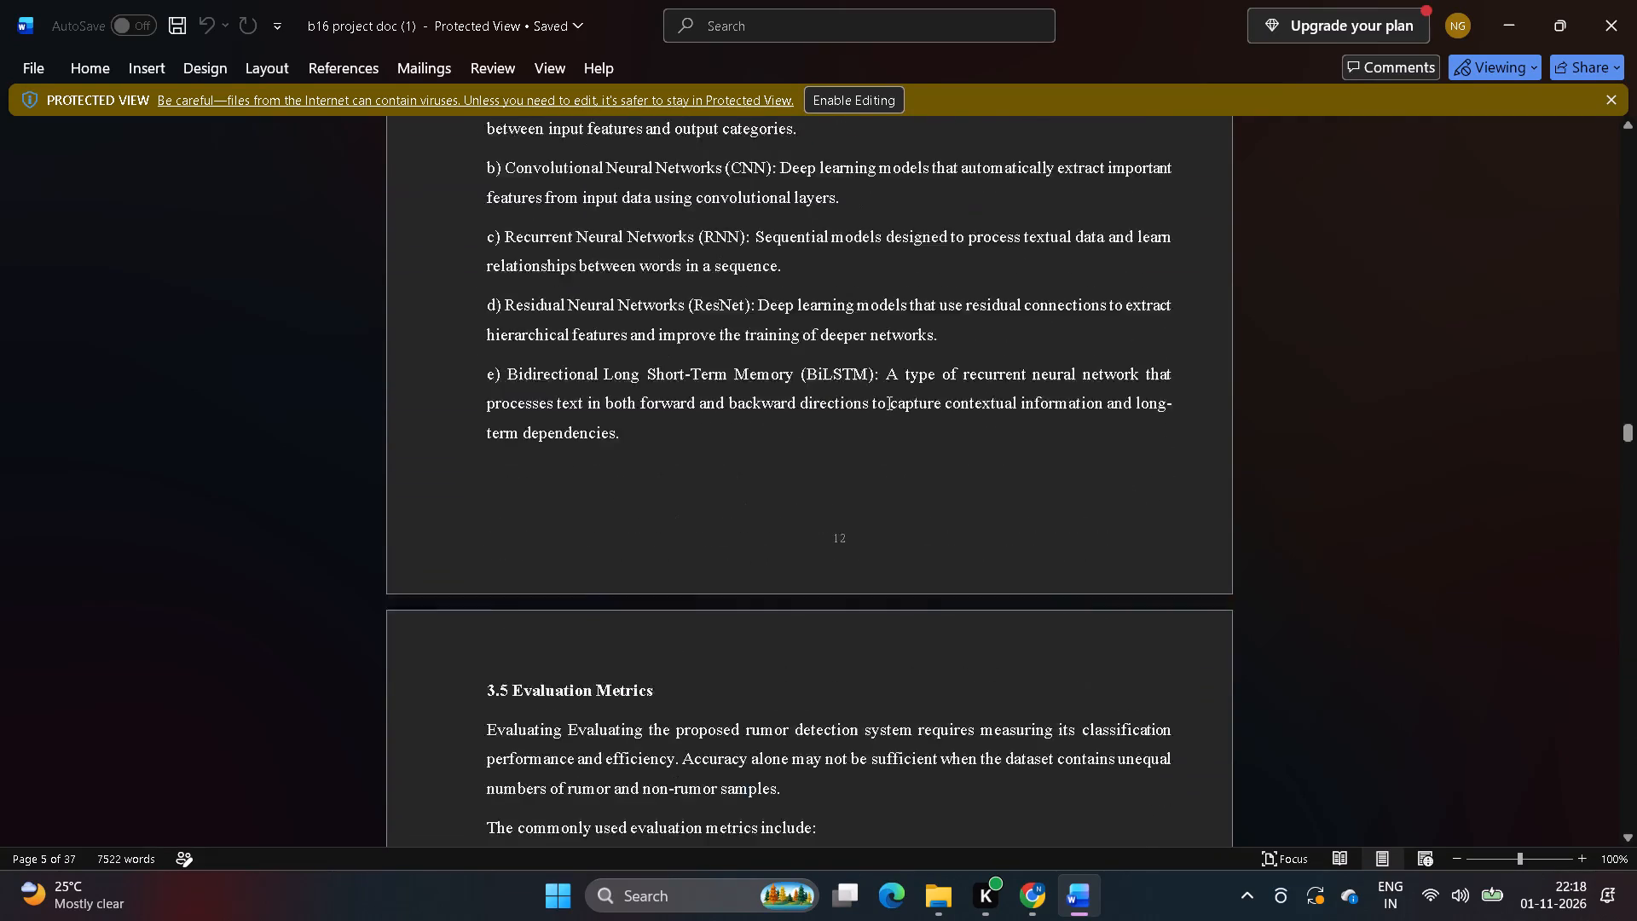
pyautogui.scroll(13, 888, 403)
pyautogui.scroll(-2, 289, 374)
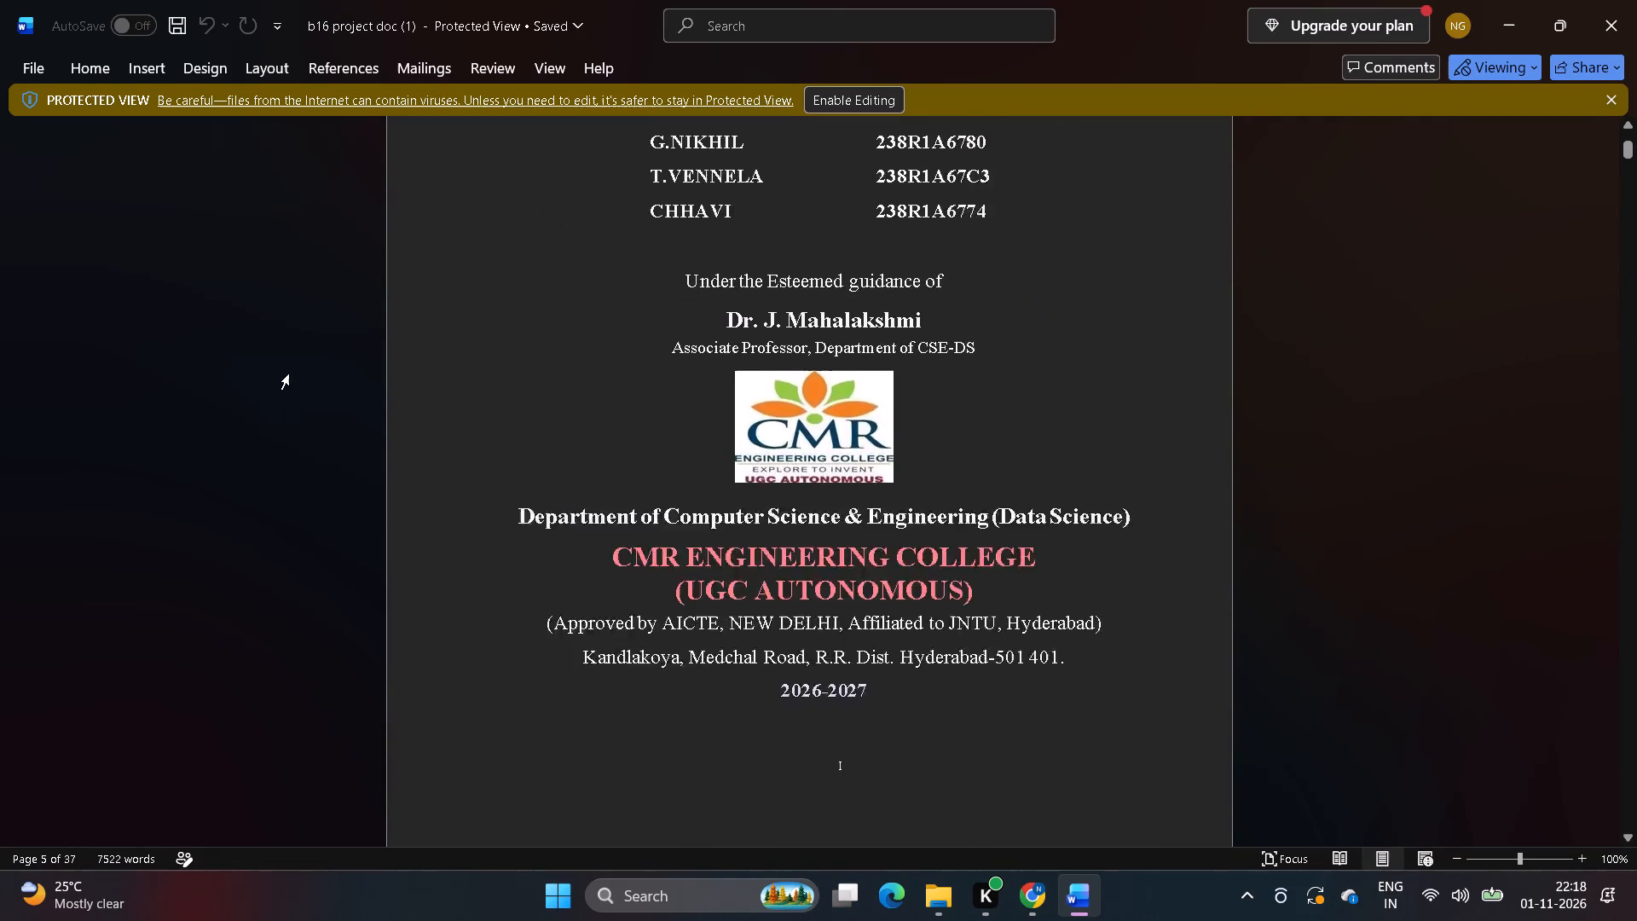
pyautogui.scroll(-8, 289, 374)
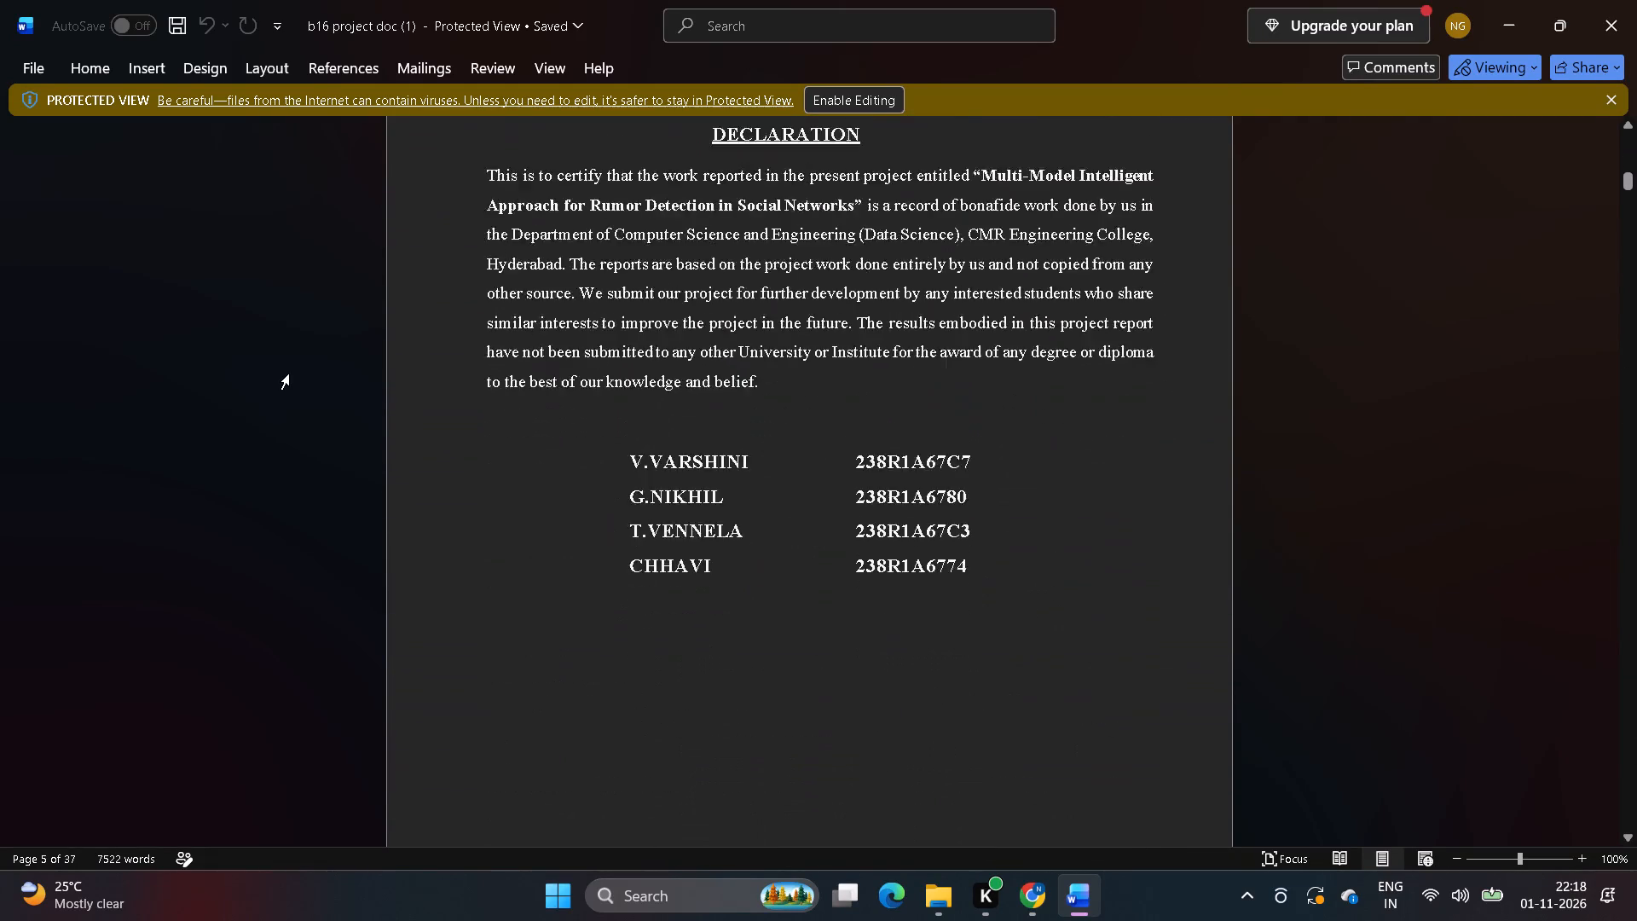
pyautogui.scroll(-8, 289, 374)
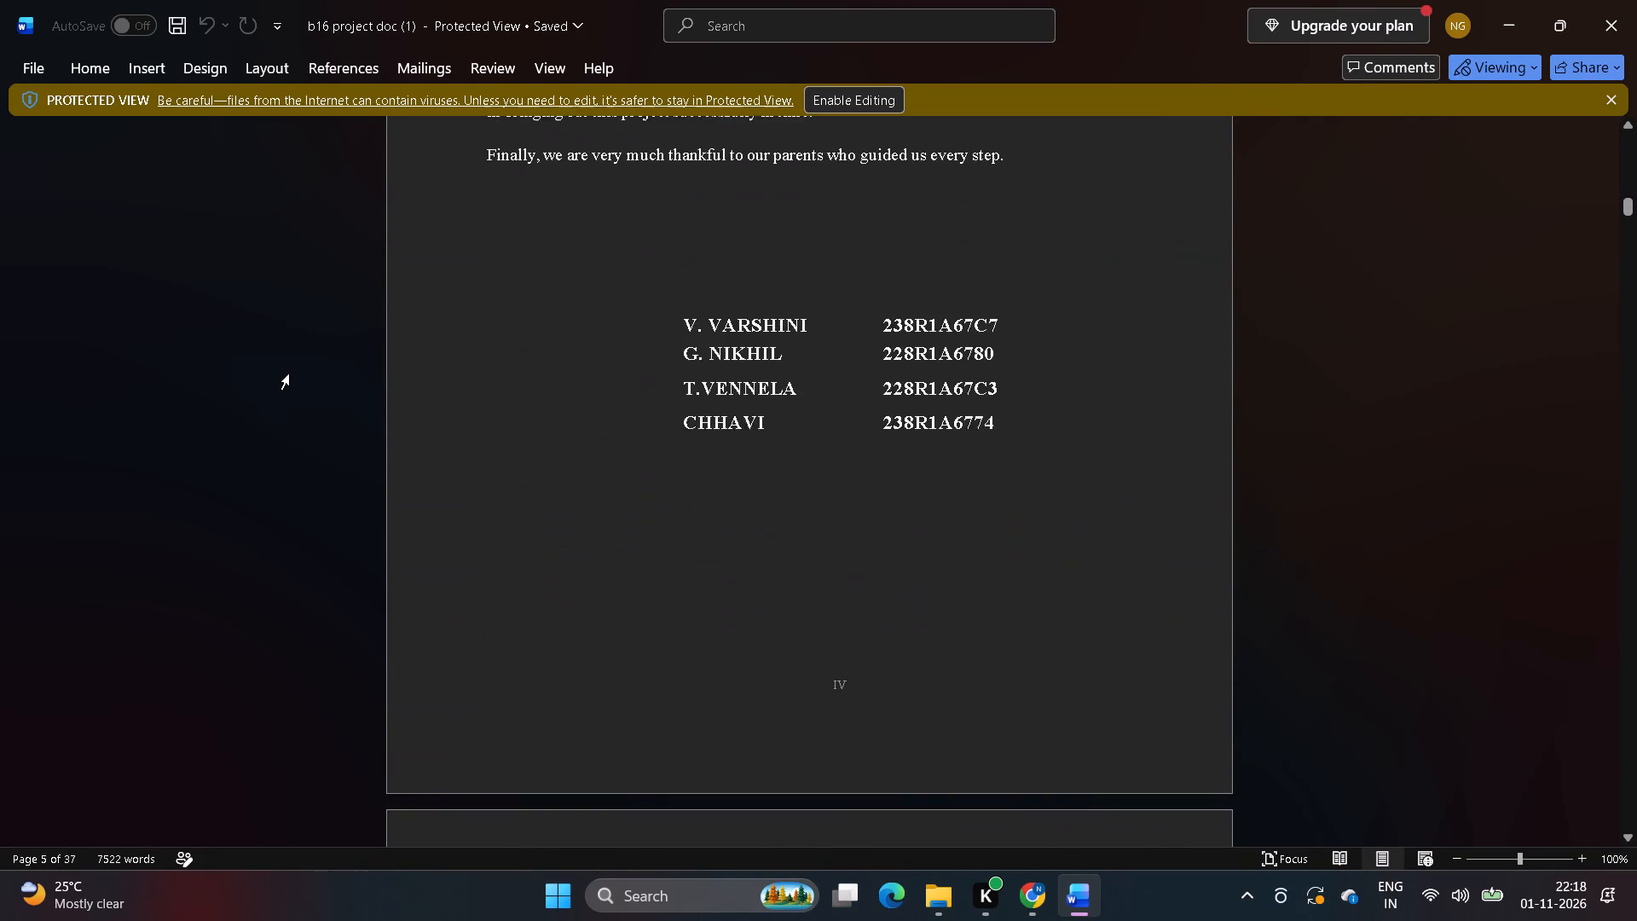
pyautogui.scroll(-7, 289, 374)
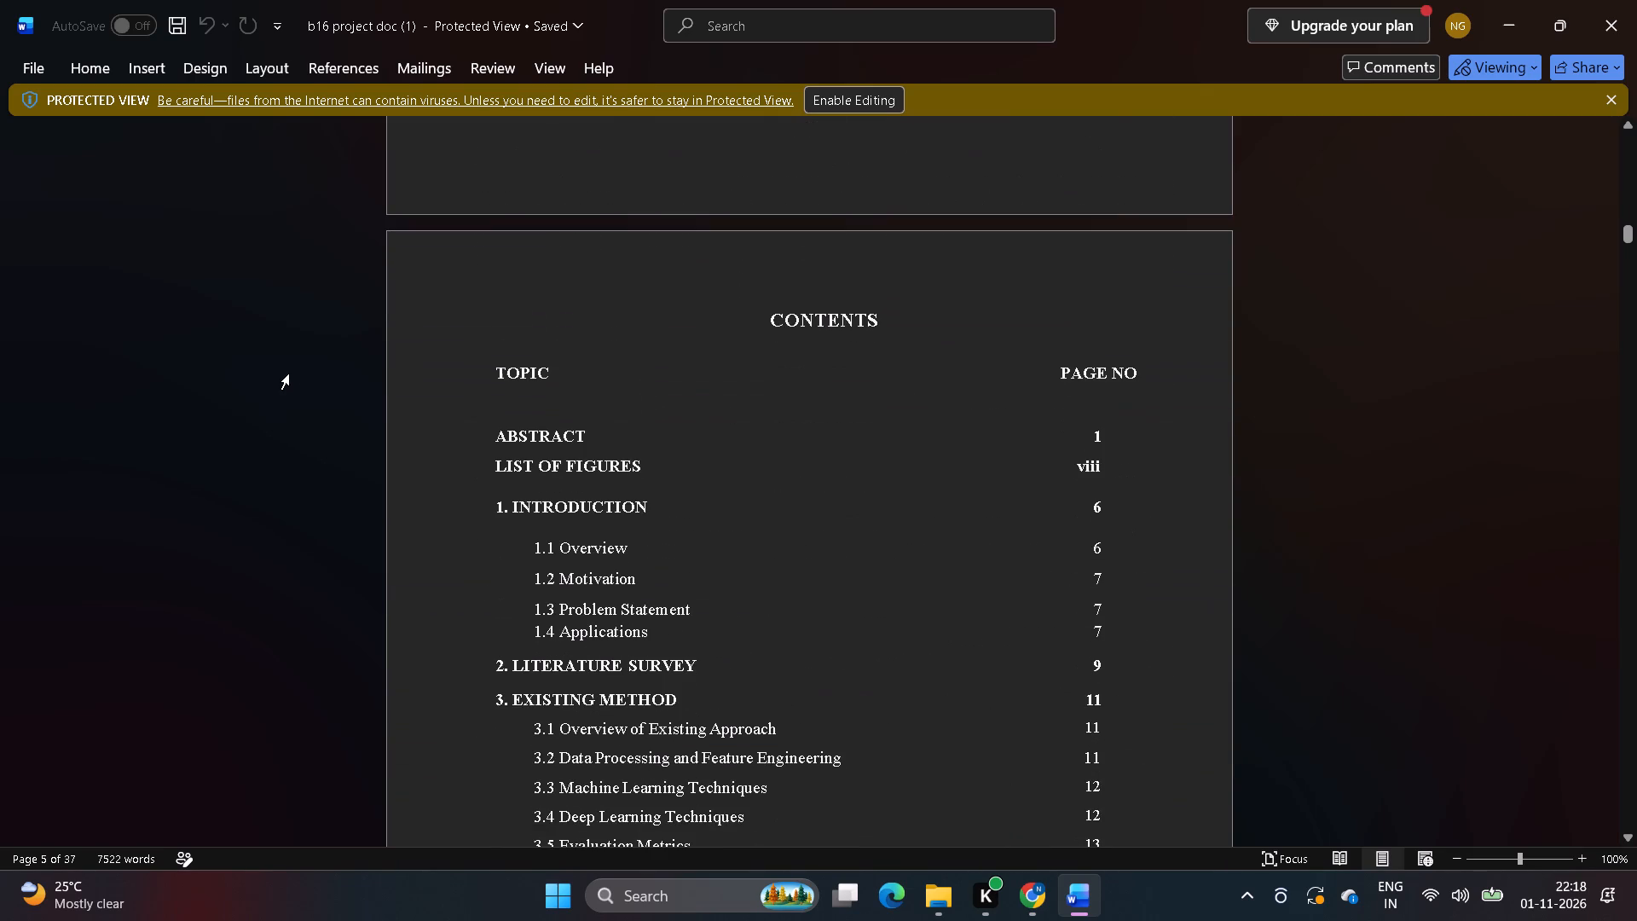
# Review the page numbers listed in the Contents and the List of Figures again, along with those pages' footers.
pyautogui.scroll(-2, 289, 374)
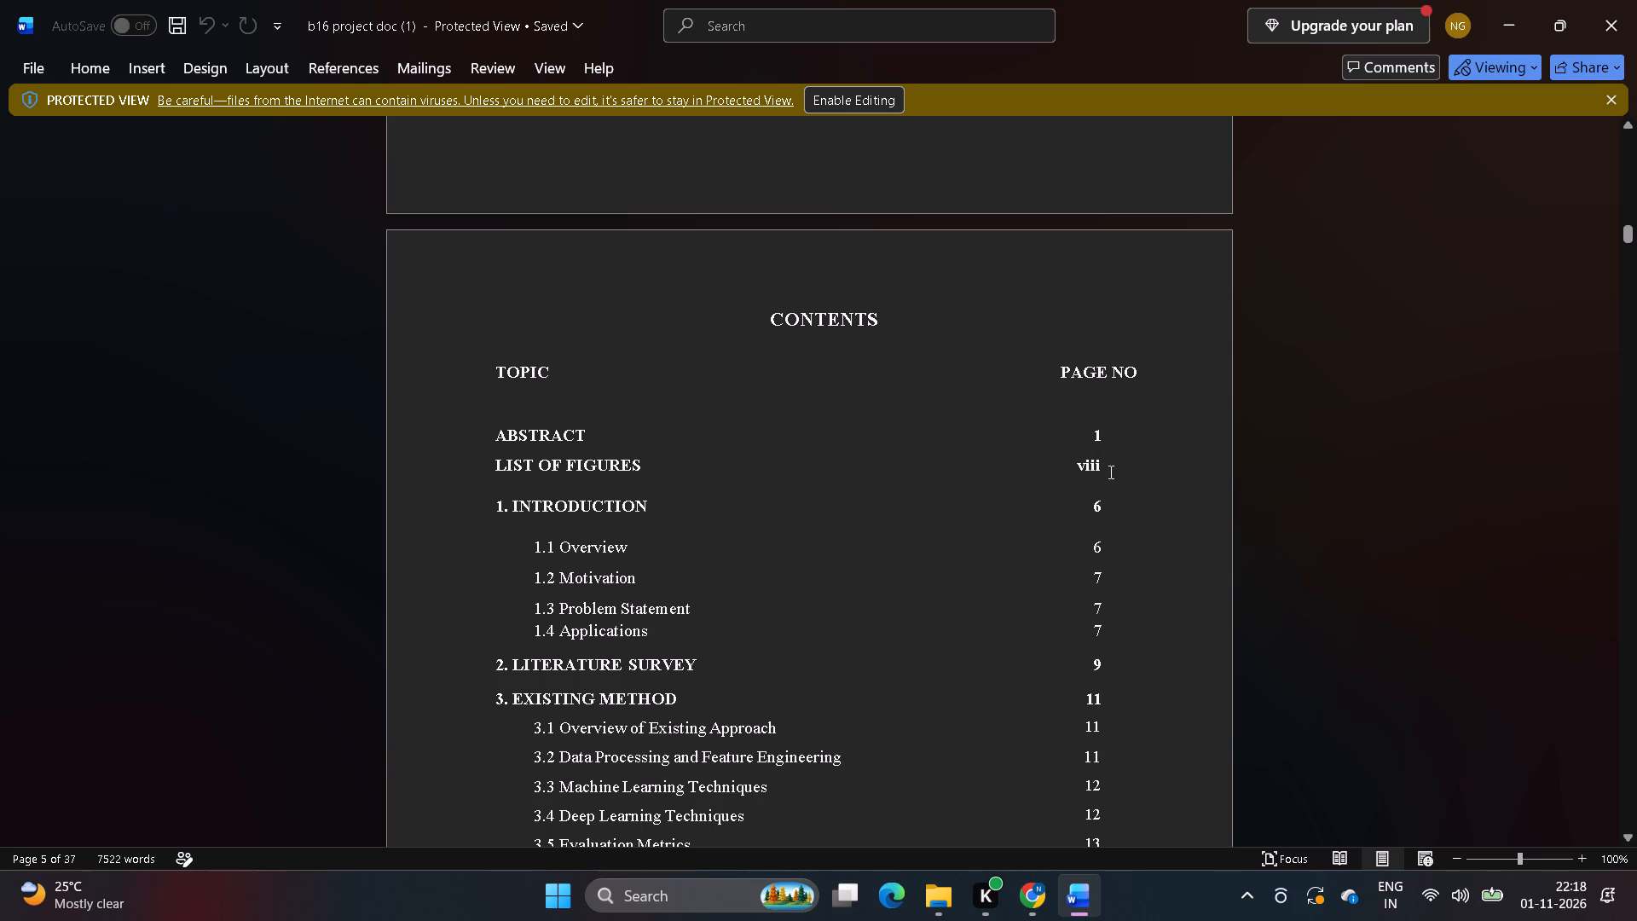
pyautogui.scroll(-5, 1109, 472)
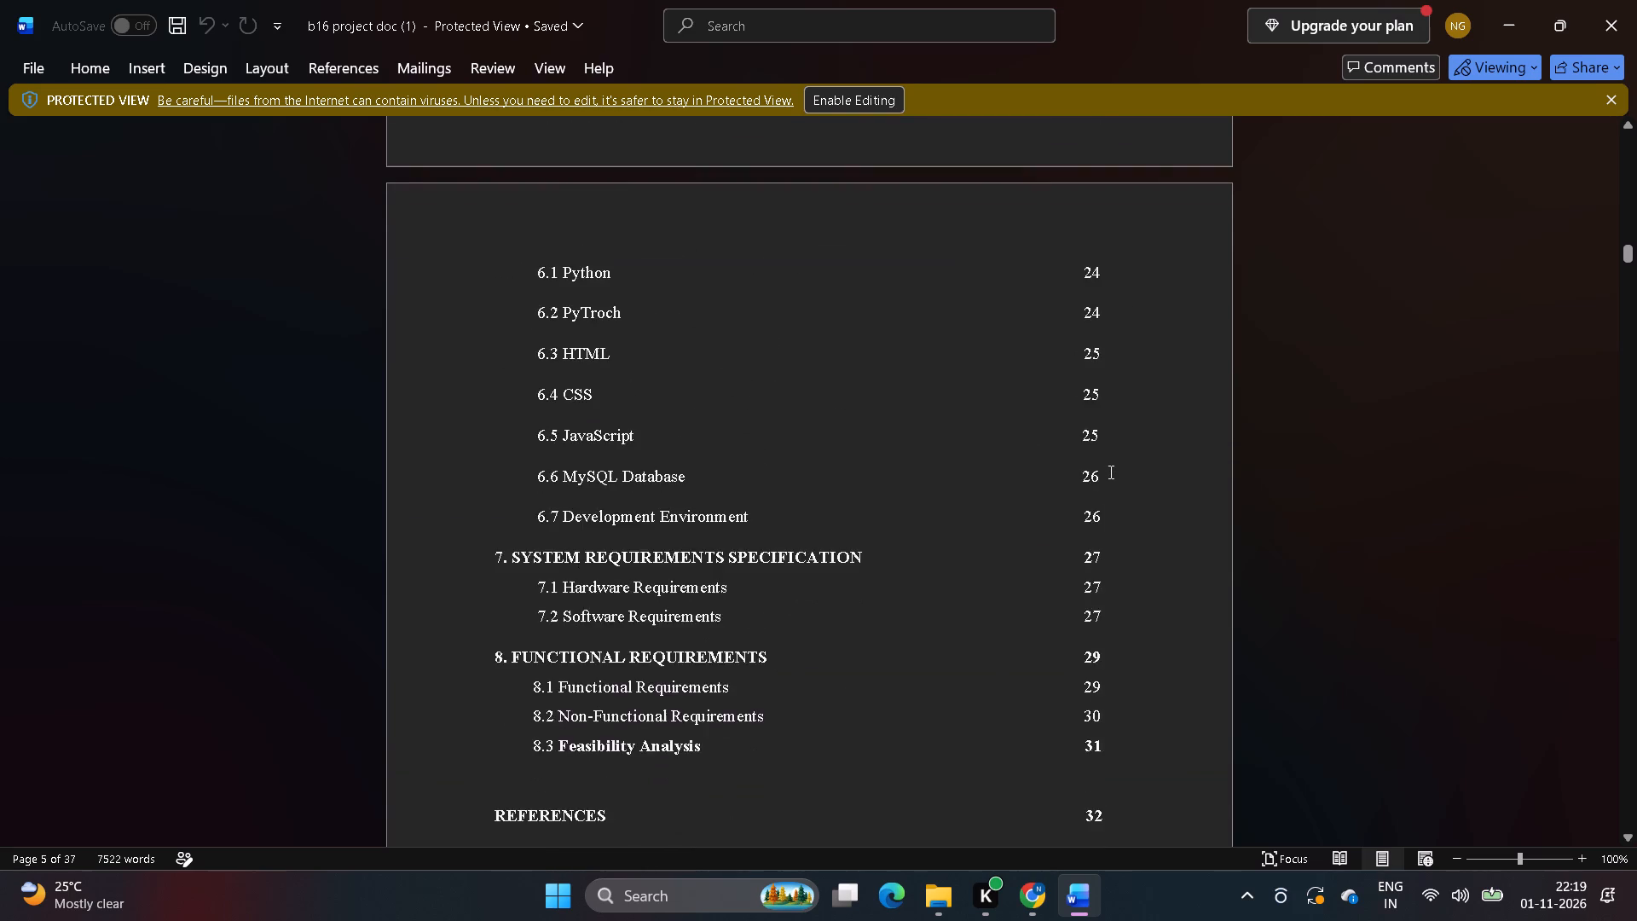
pyautogui.scroll(-4, 1109, 472)
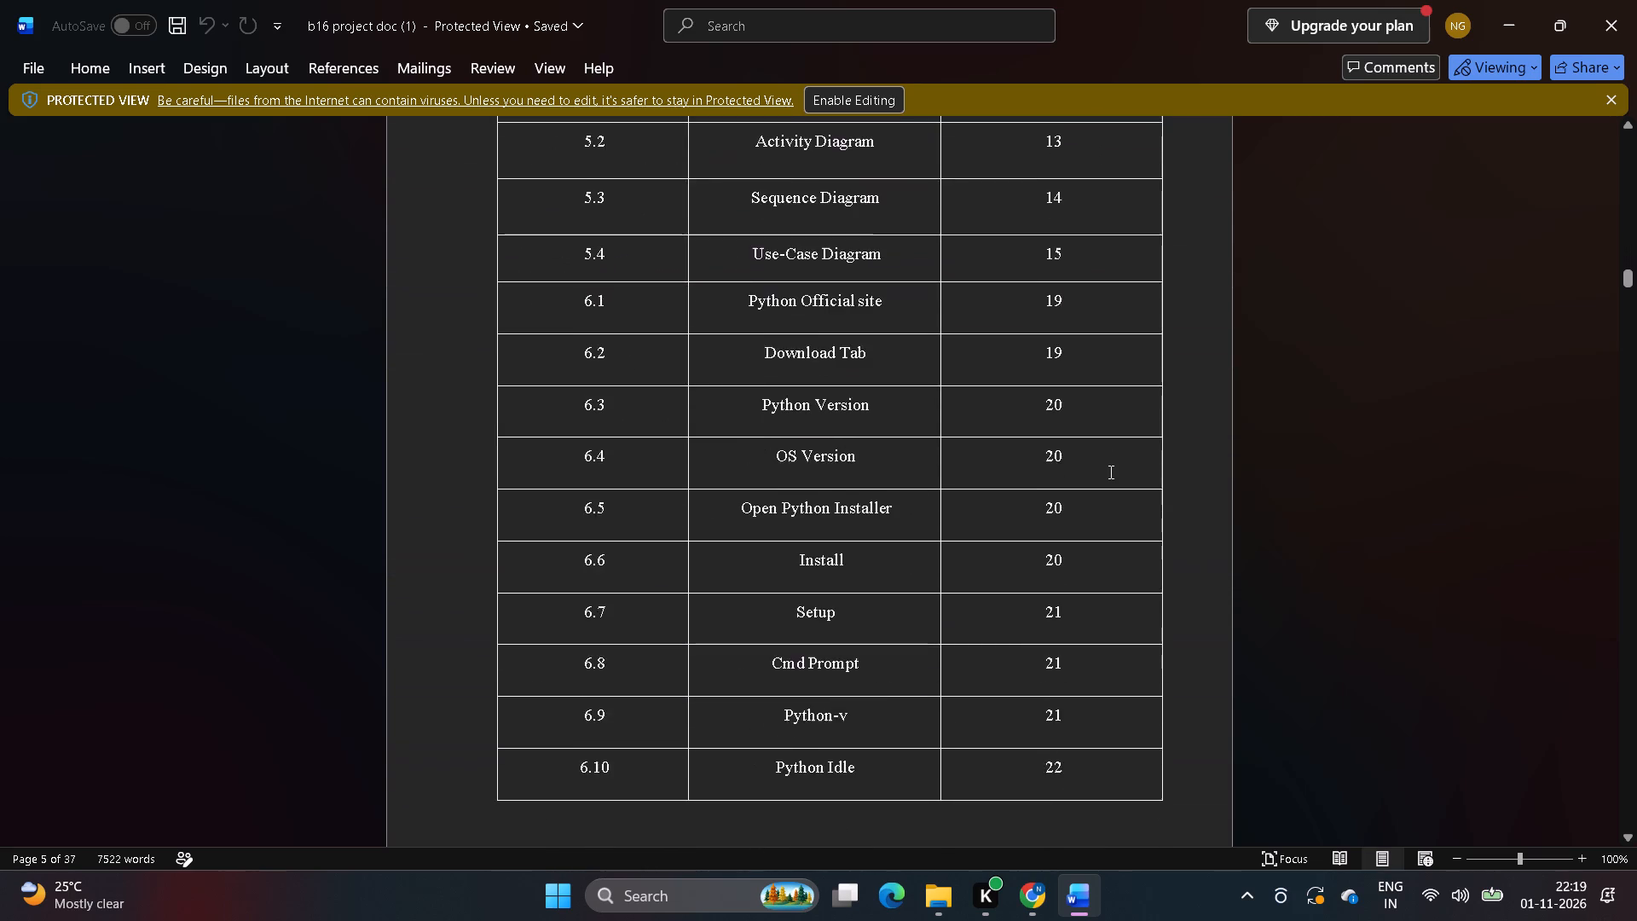
pyautogui.scroll(-2, 1109, 472)
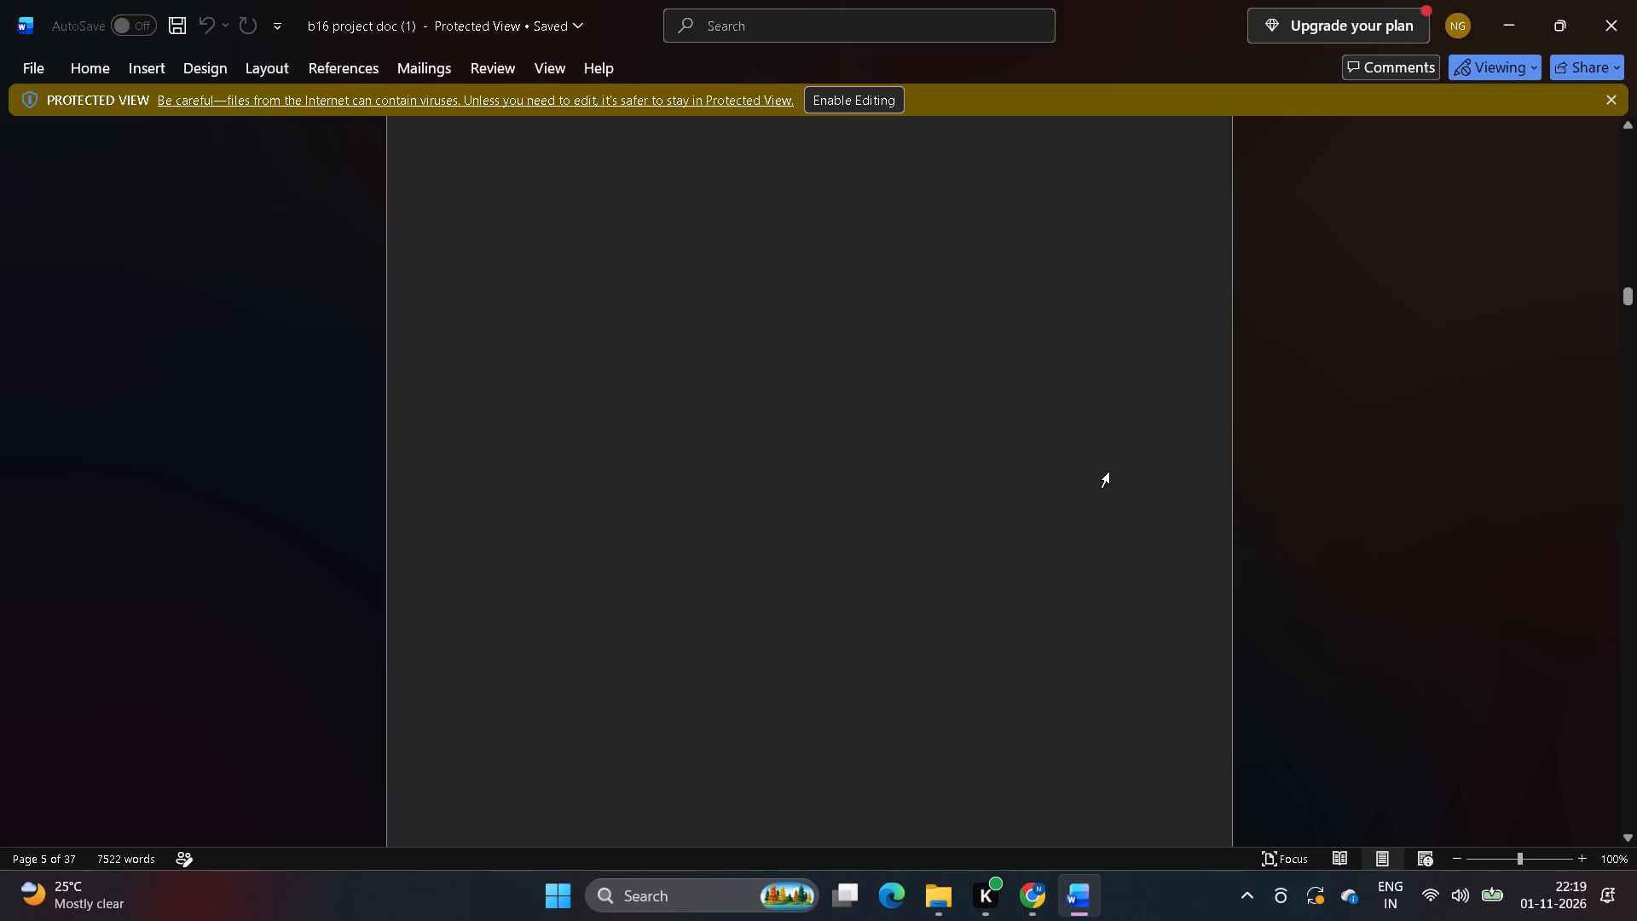
pyautogui.scroll(-1, 1109, 472)
pyautogui.scroll(7, 1109, 472)
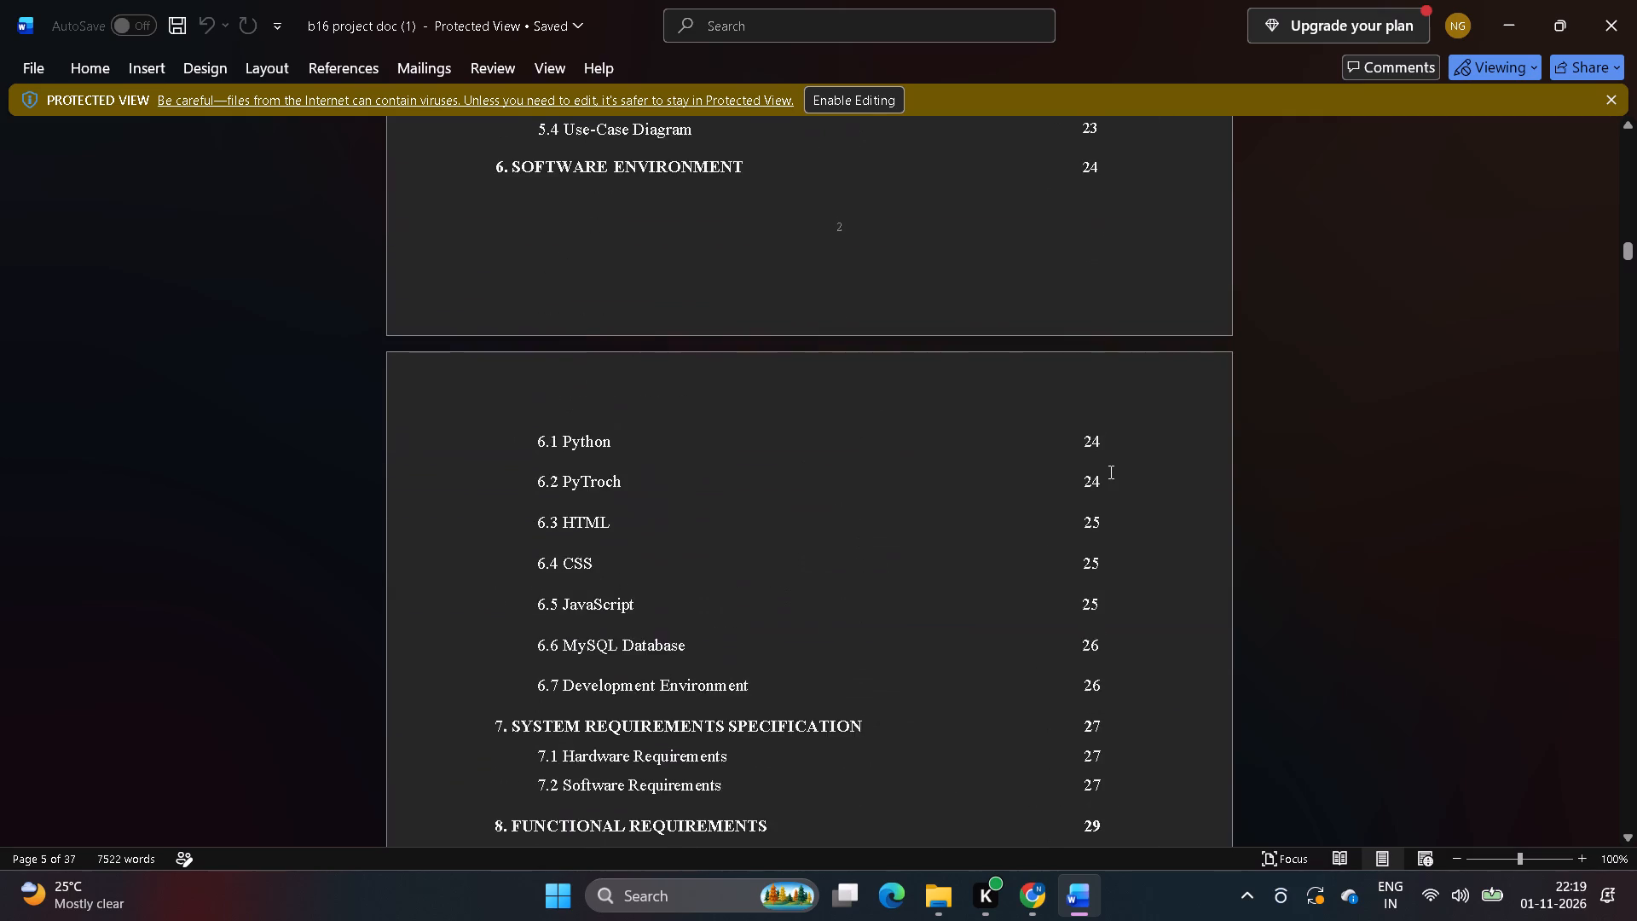
# Return to the beginning of the Contents and recheck the page numbers listed from the Abstract through the Proposed System chapter.
pyautogui.scroll(3, 1109, 472)
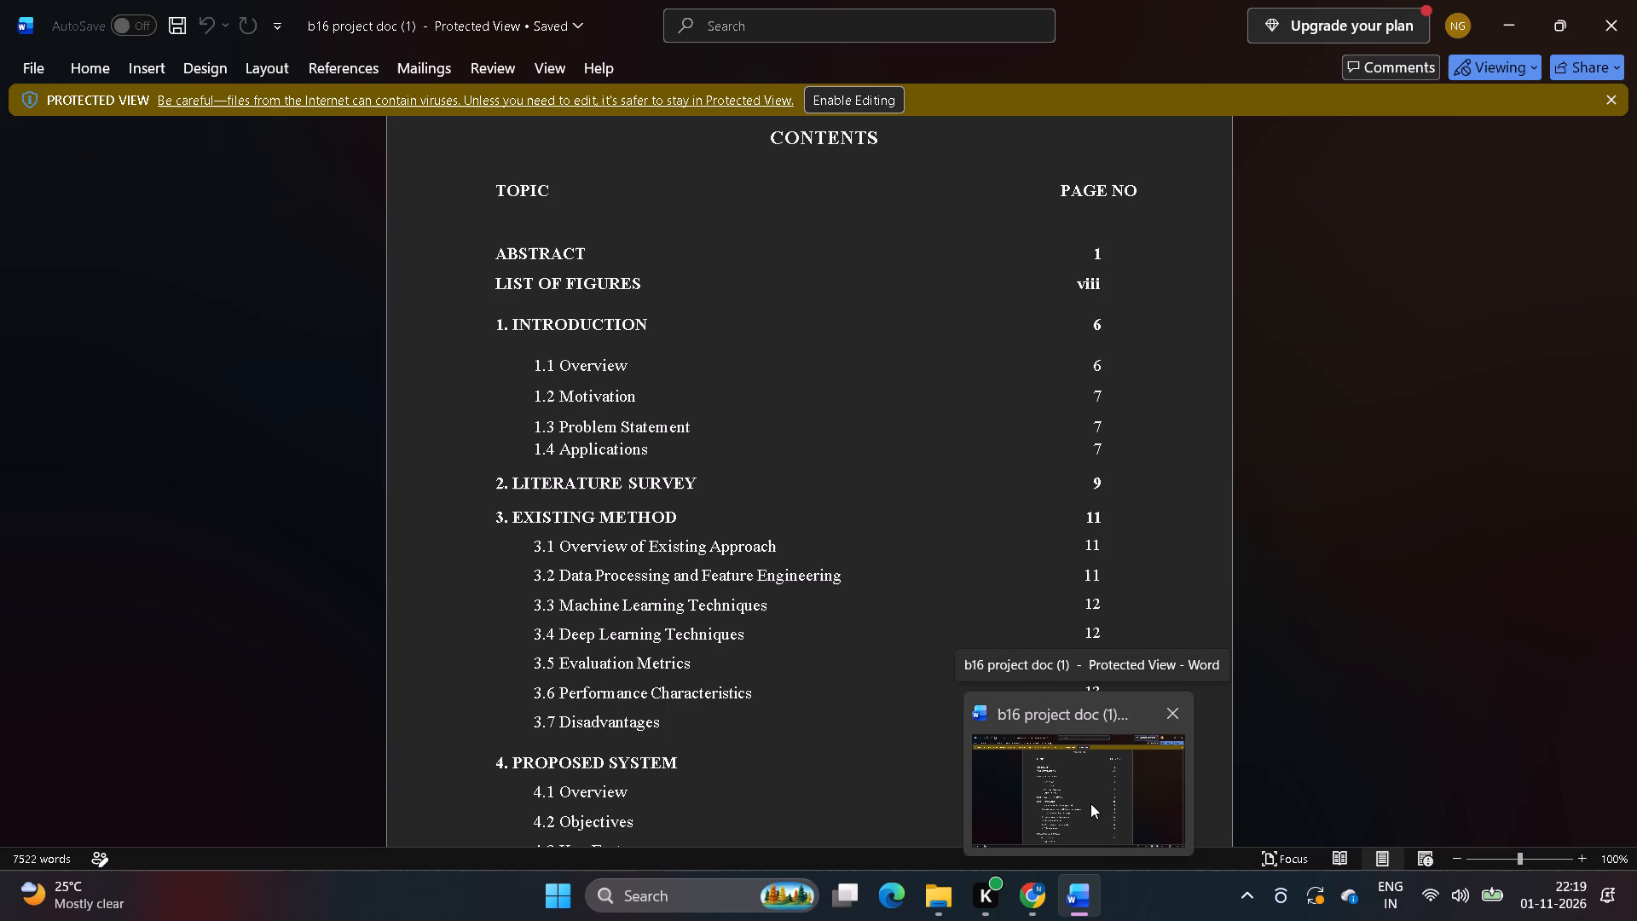
pyautogui.click(1090, 803)
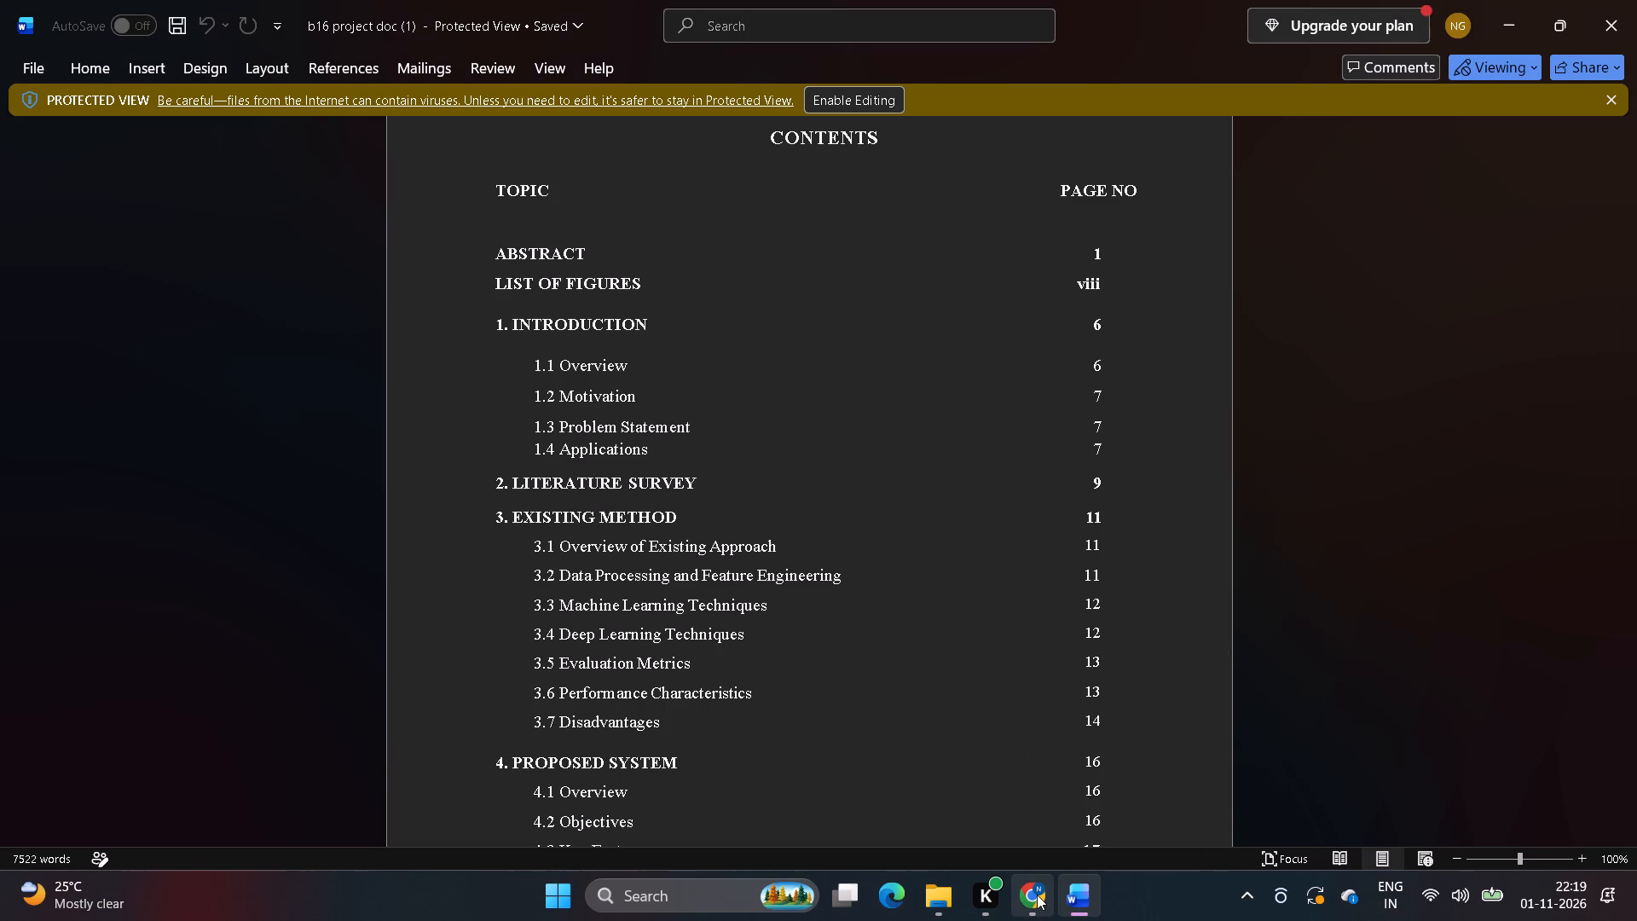